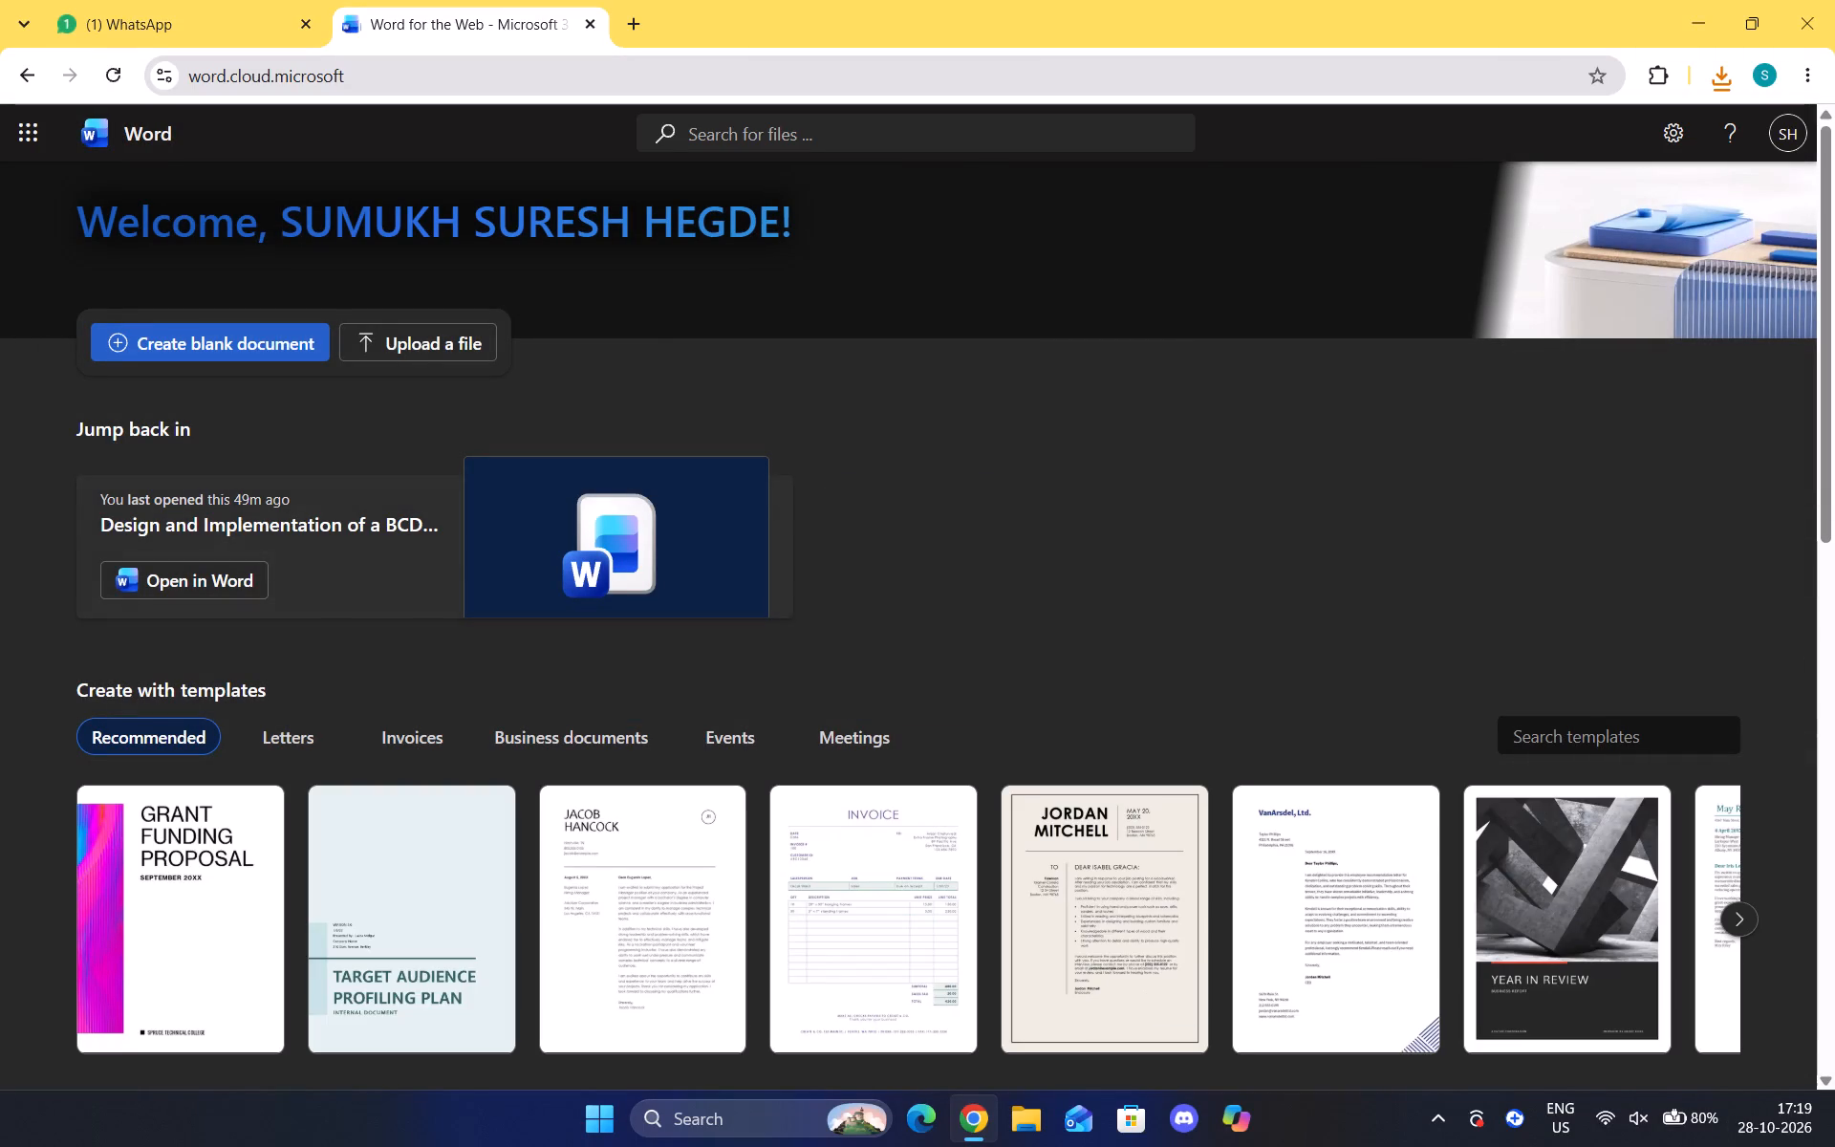
Upload the file "0 Template Report of Micro-project (1) (1).docx" from the Downloads folder.
{"action": "left_click", "coordinate": [421, 293]}
{"action": "left_click", "coordinate": [429, 343]}
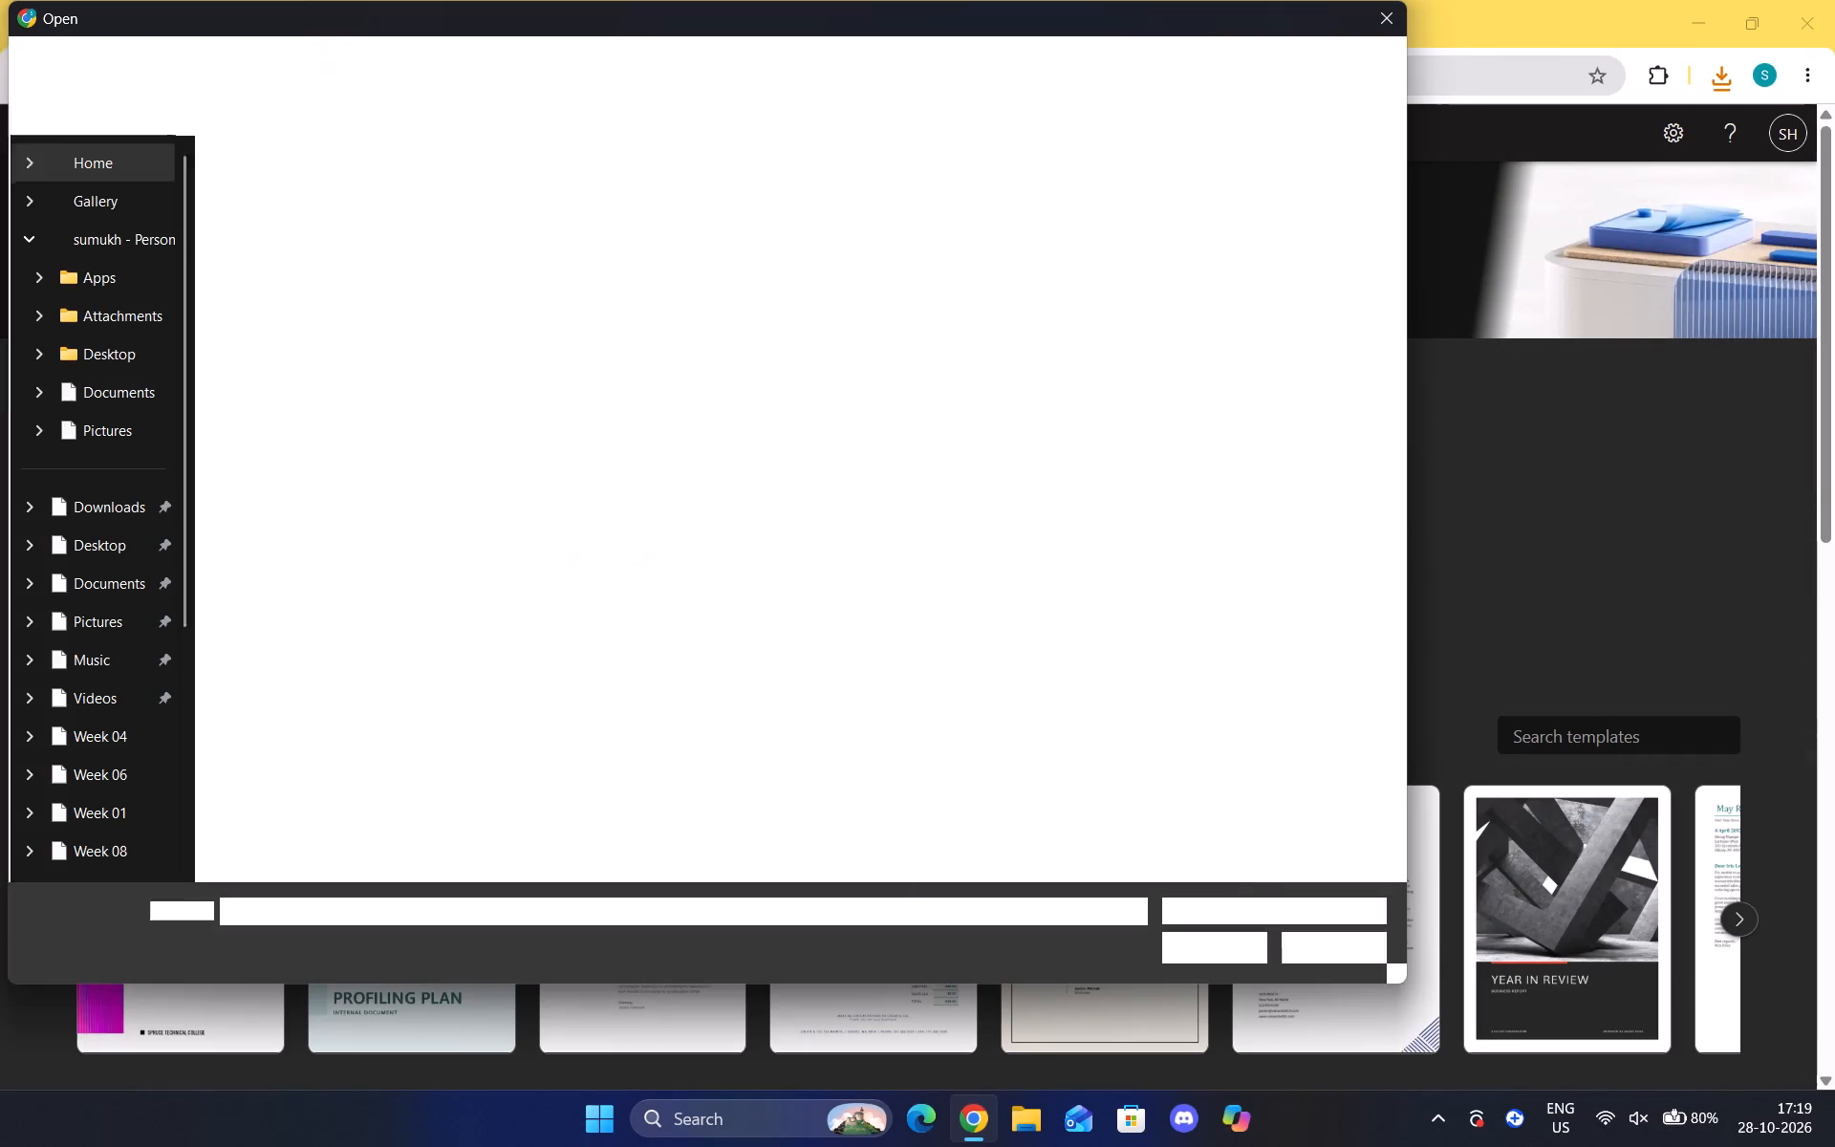
{"action": "left_click", "coordinate": [544, 198]}
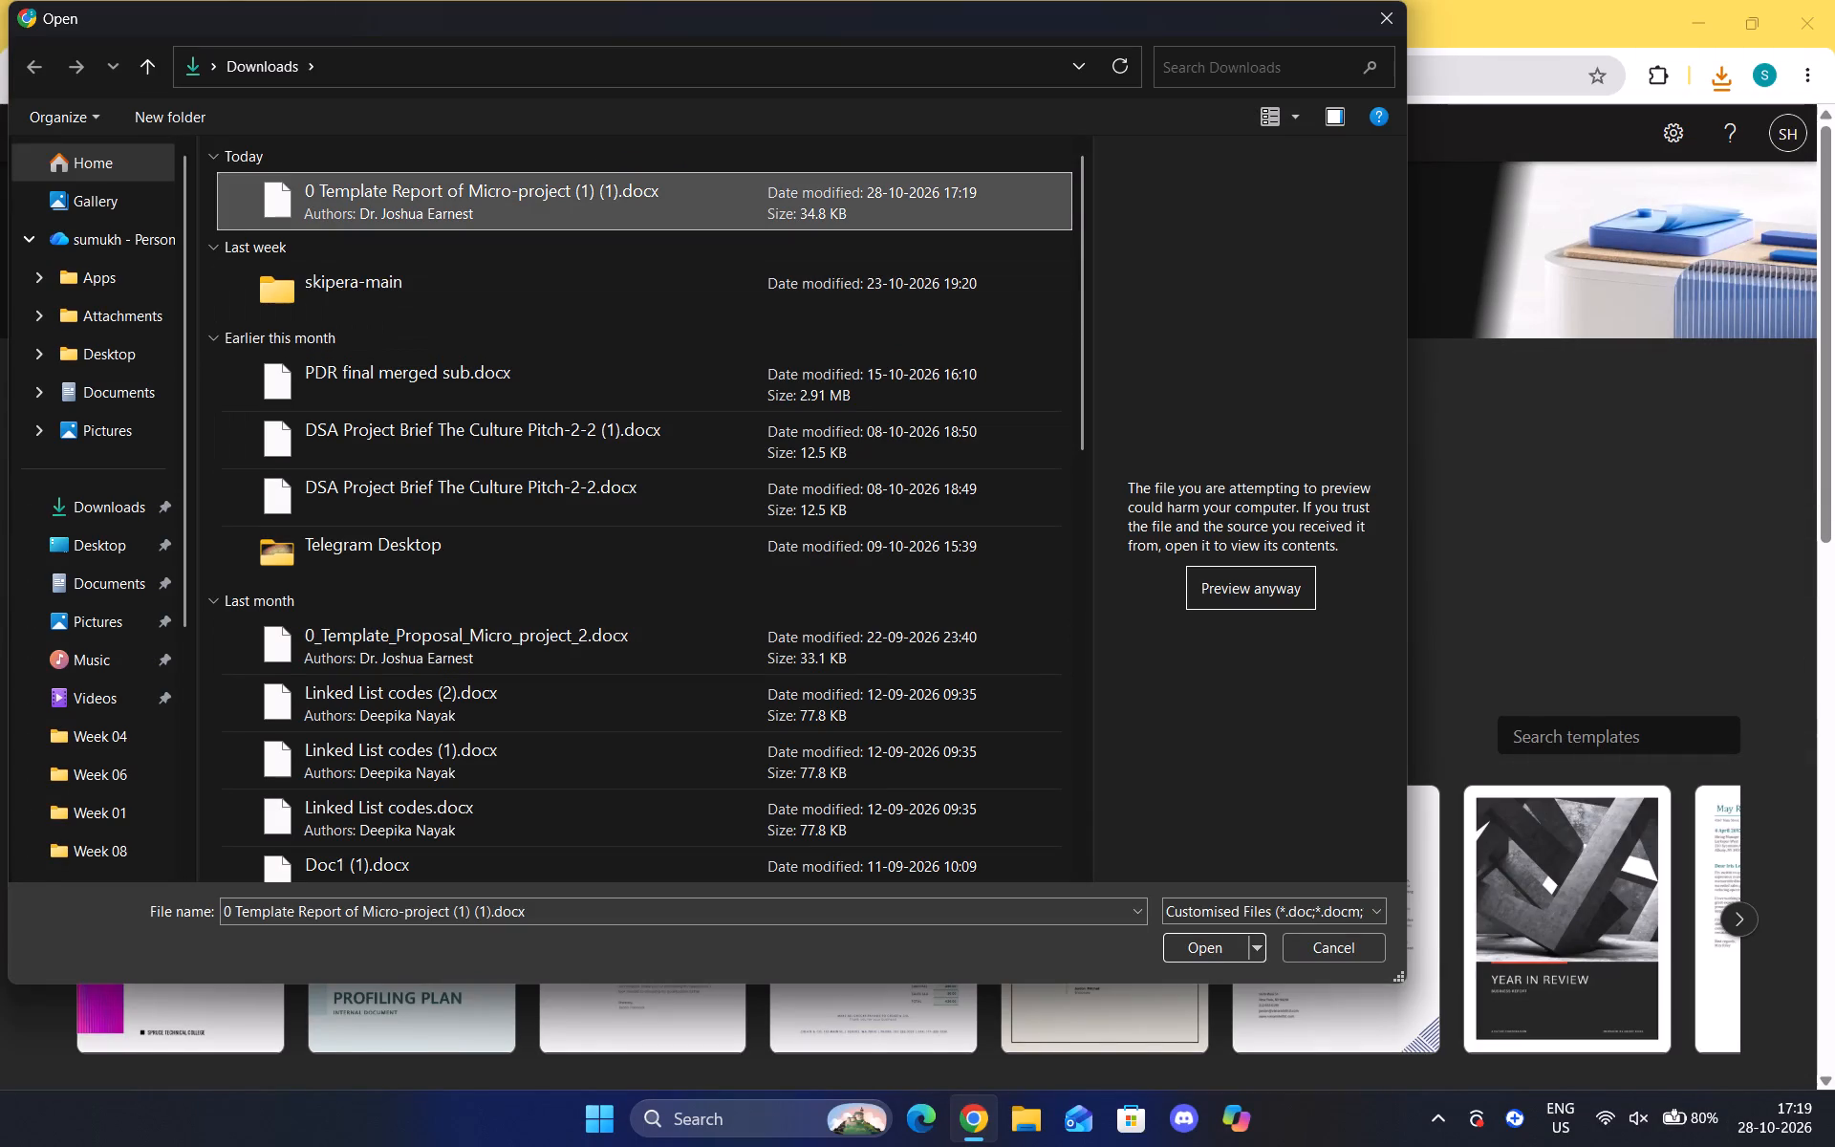
{"action": "left_click", "coordinate": [1187, 941]}
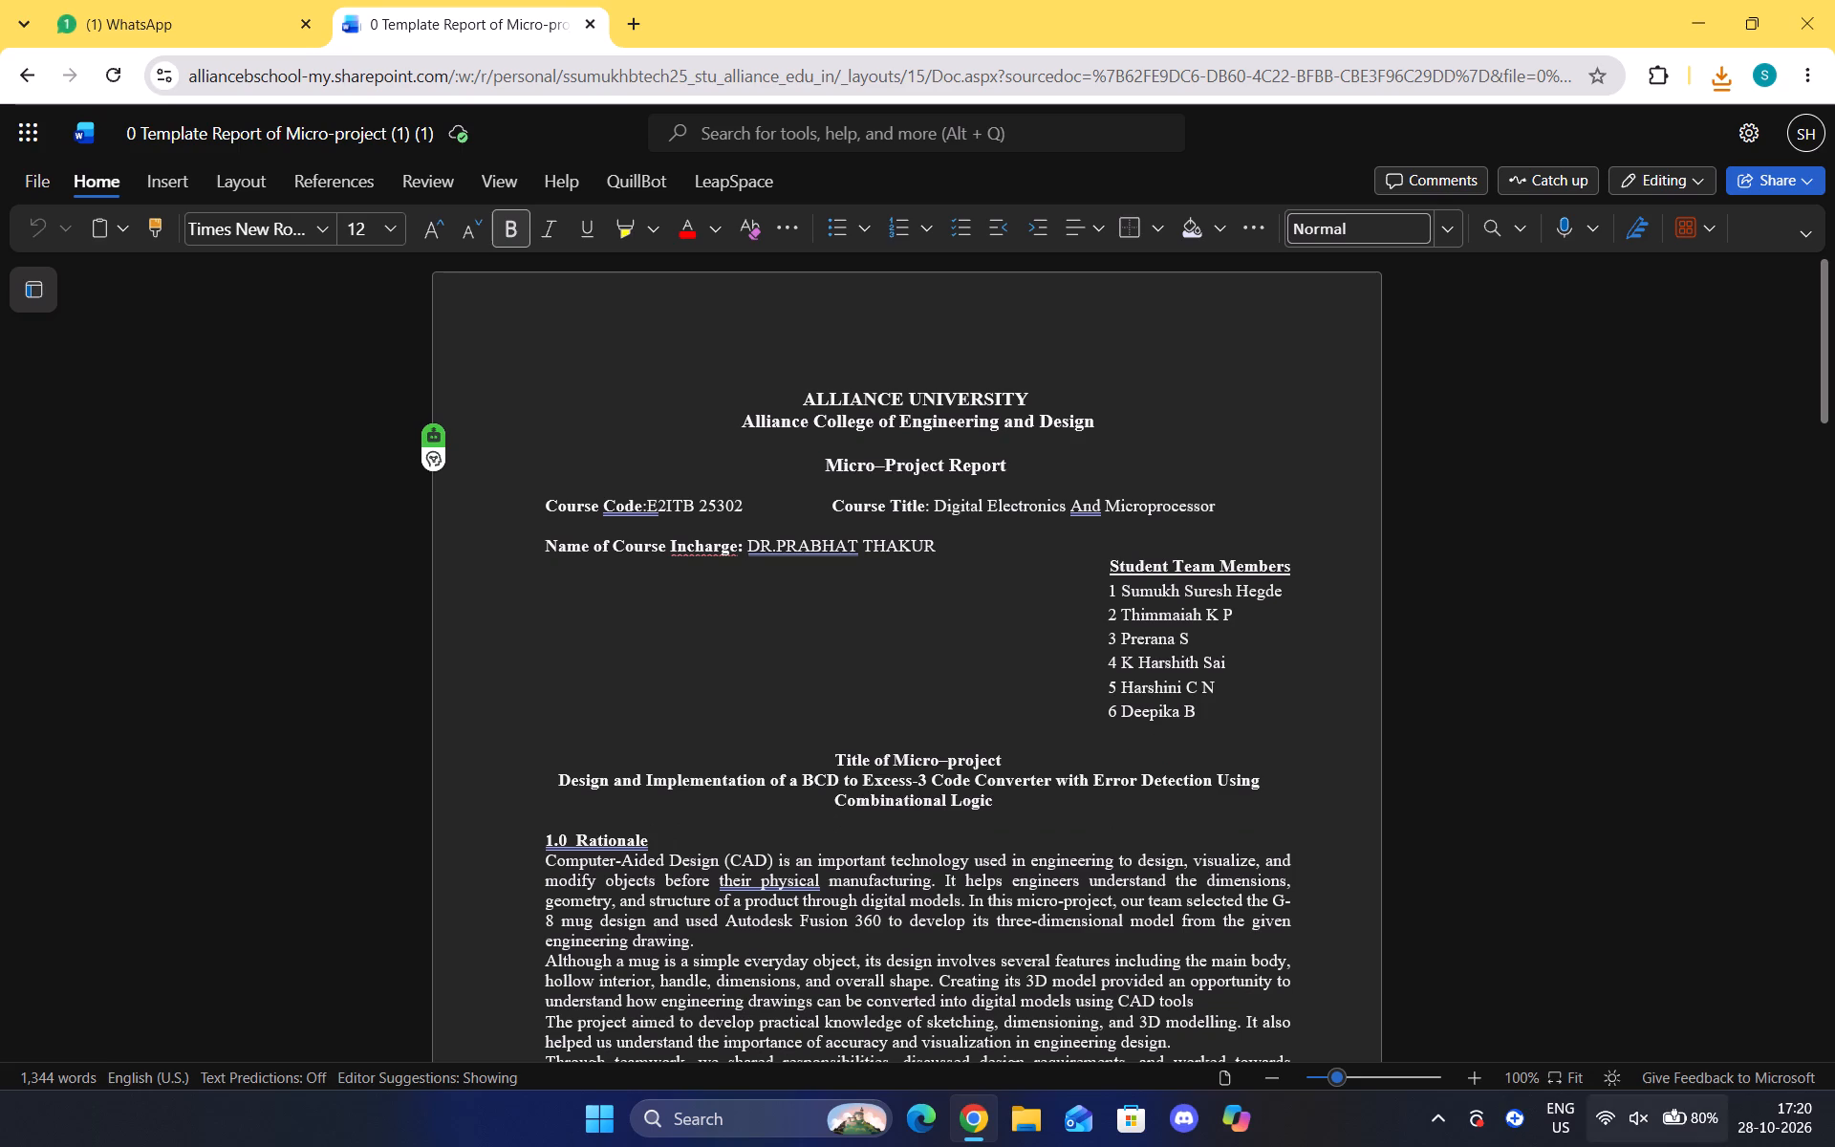
Accept the punctuation suggestion "expressions, '+' denotes" in the last sentence of section 5.2 Simplified Boolean Expressions.
{"action": "scroll", "coordinate": [1046, 689], "scroll_direction": "down", "scroll_amount": 4}
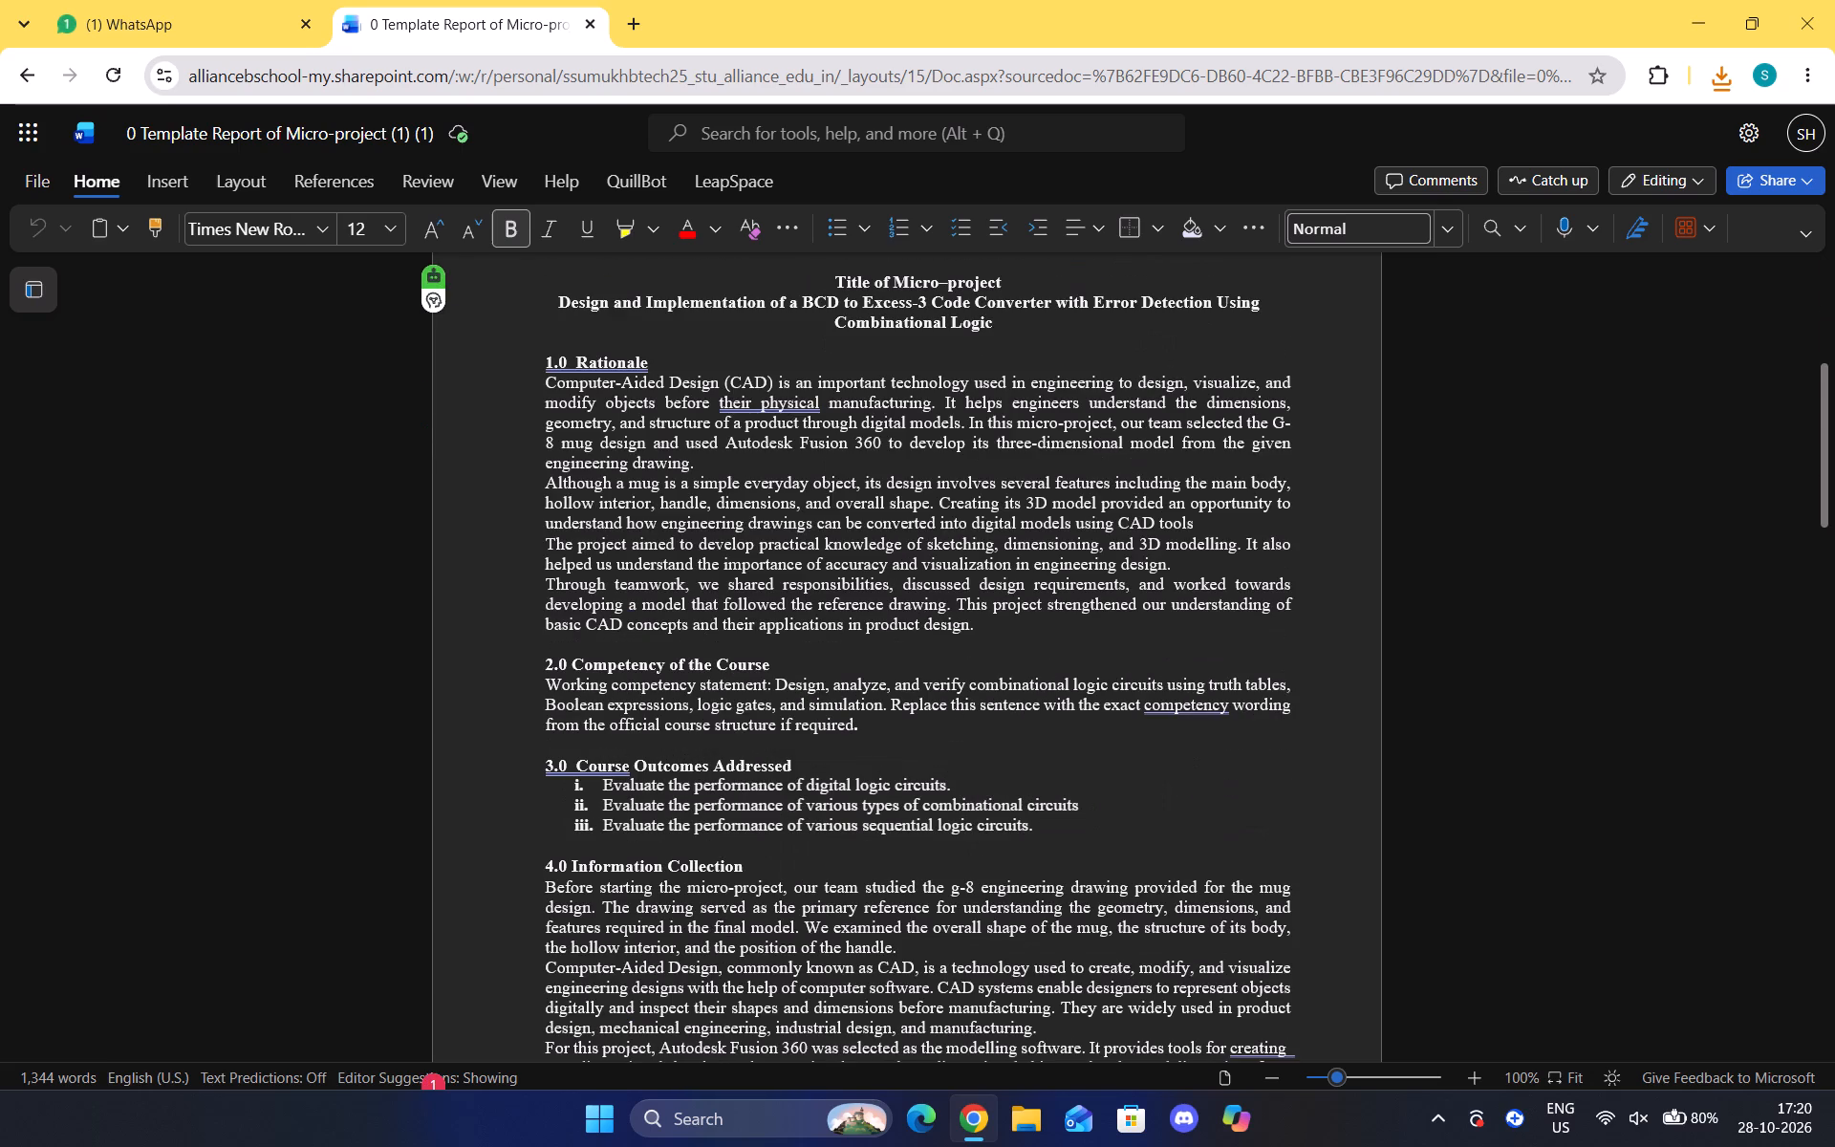
{"action": "scroll", "coordinate": [1043, 708], "scroll_direction": "down", "scroll_amount": 9}
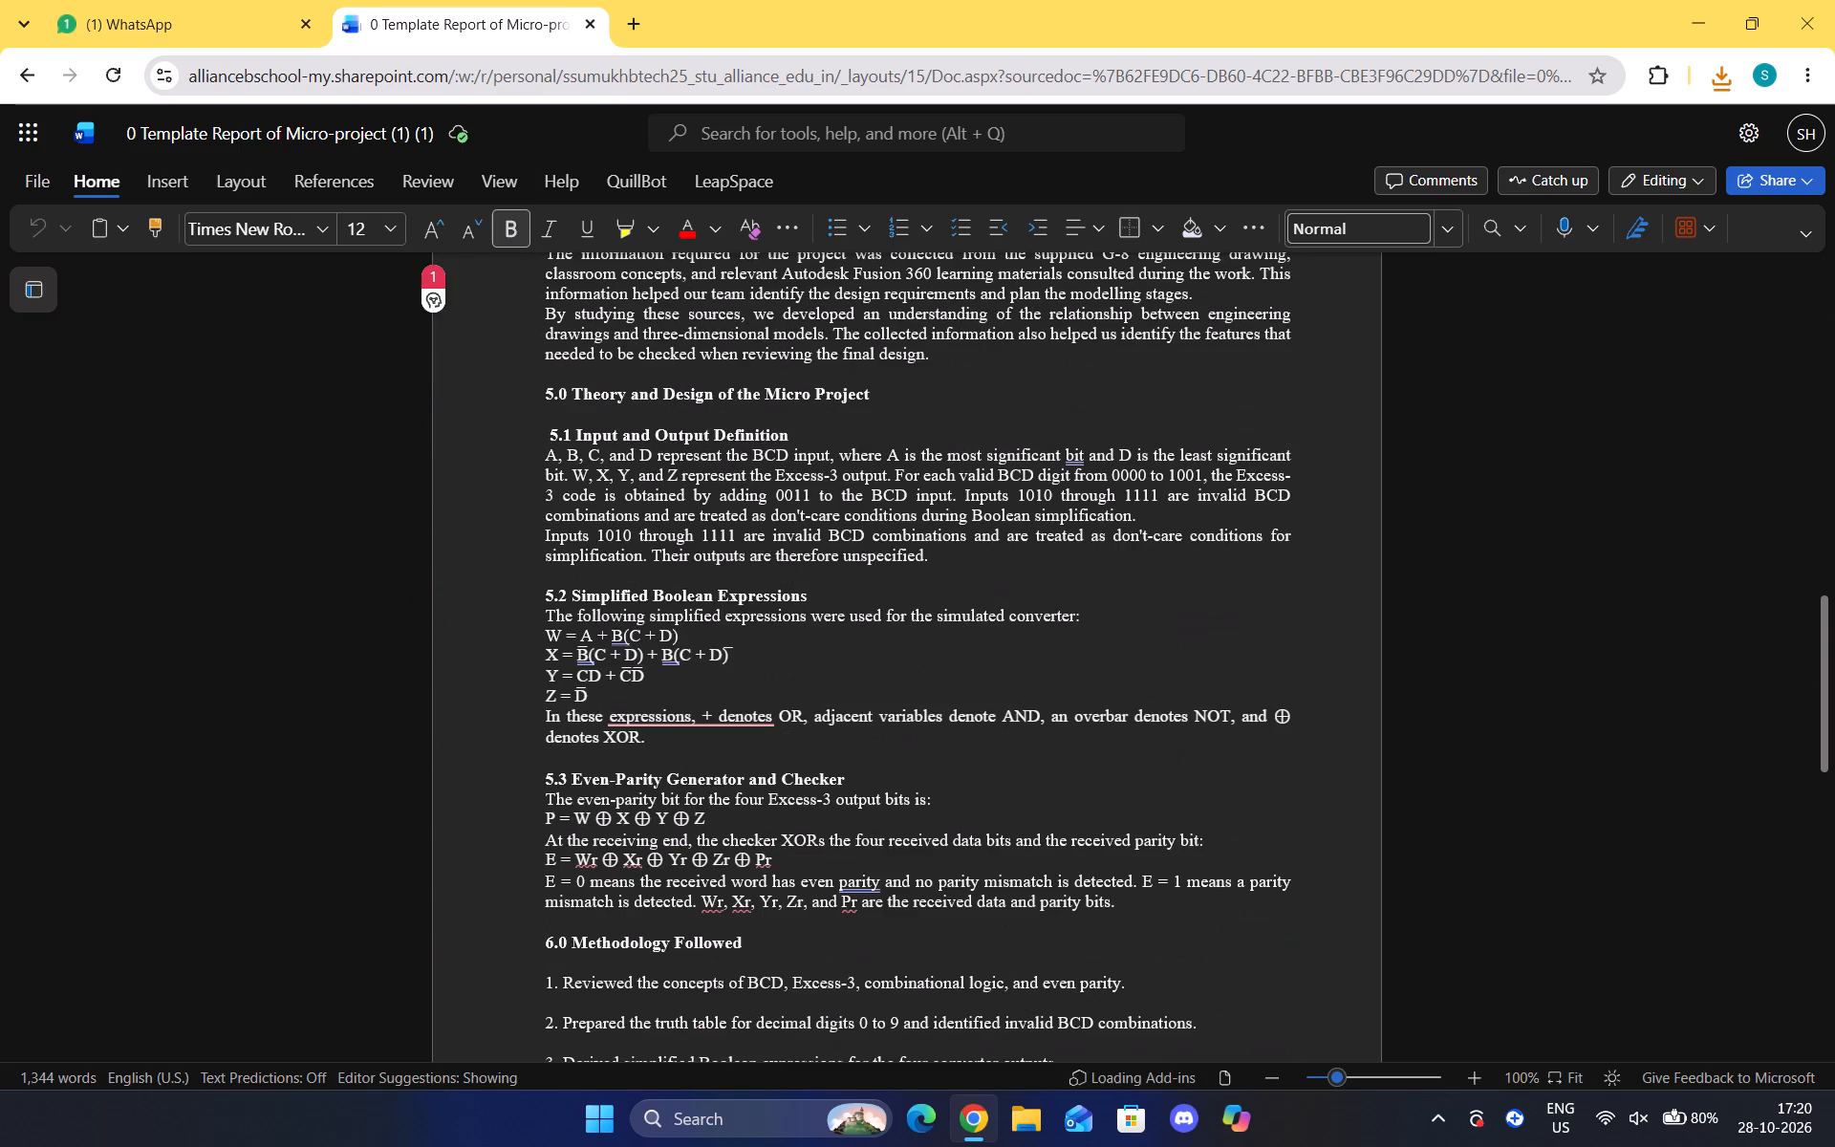
{"action": "scroll", "coordinate": [1043, 725], "scroll_direction": "down", "scroll_amount": 1}
{"action": "left_click", "coordinate": [655, 487]}
{"action": "left_click", "coordinate": [684, 478]}
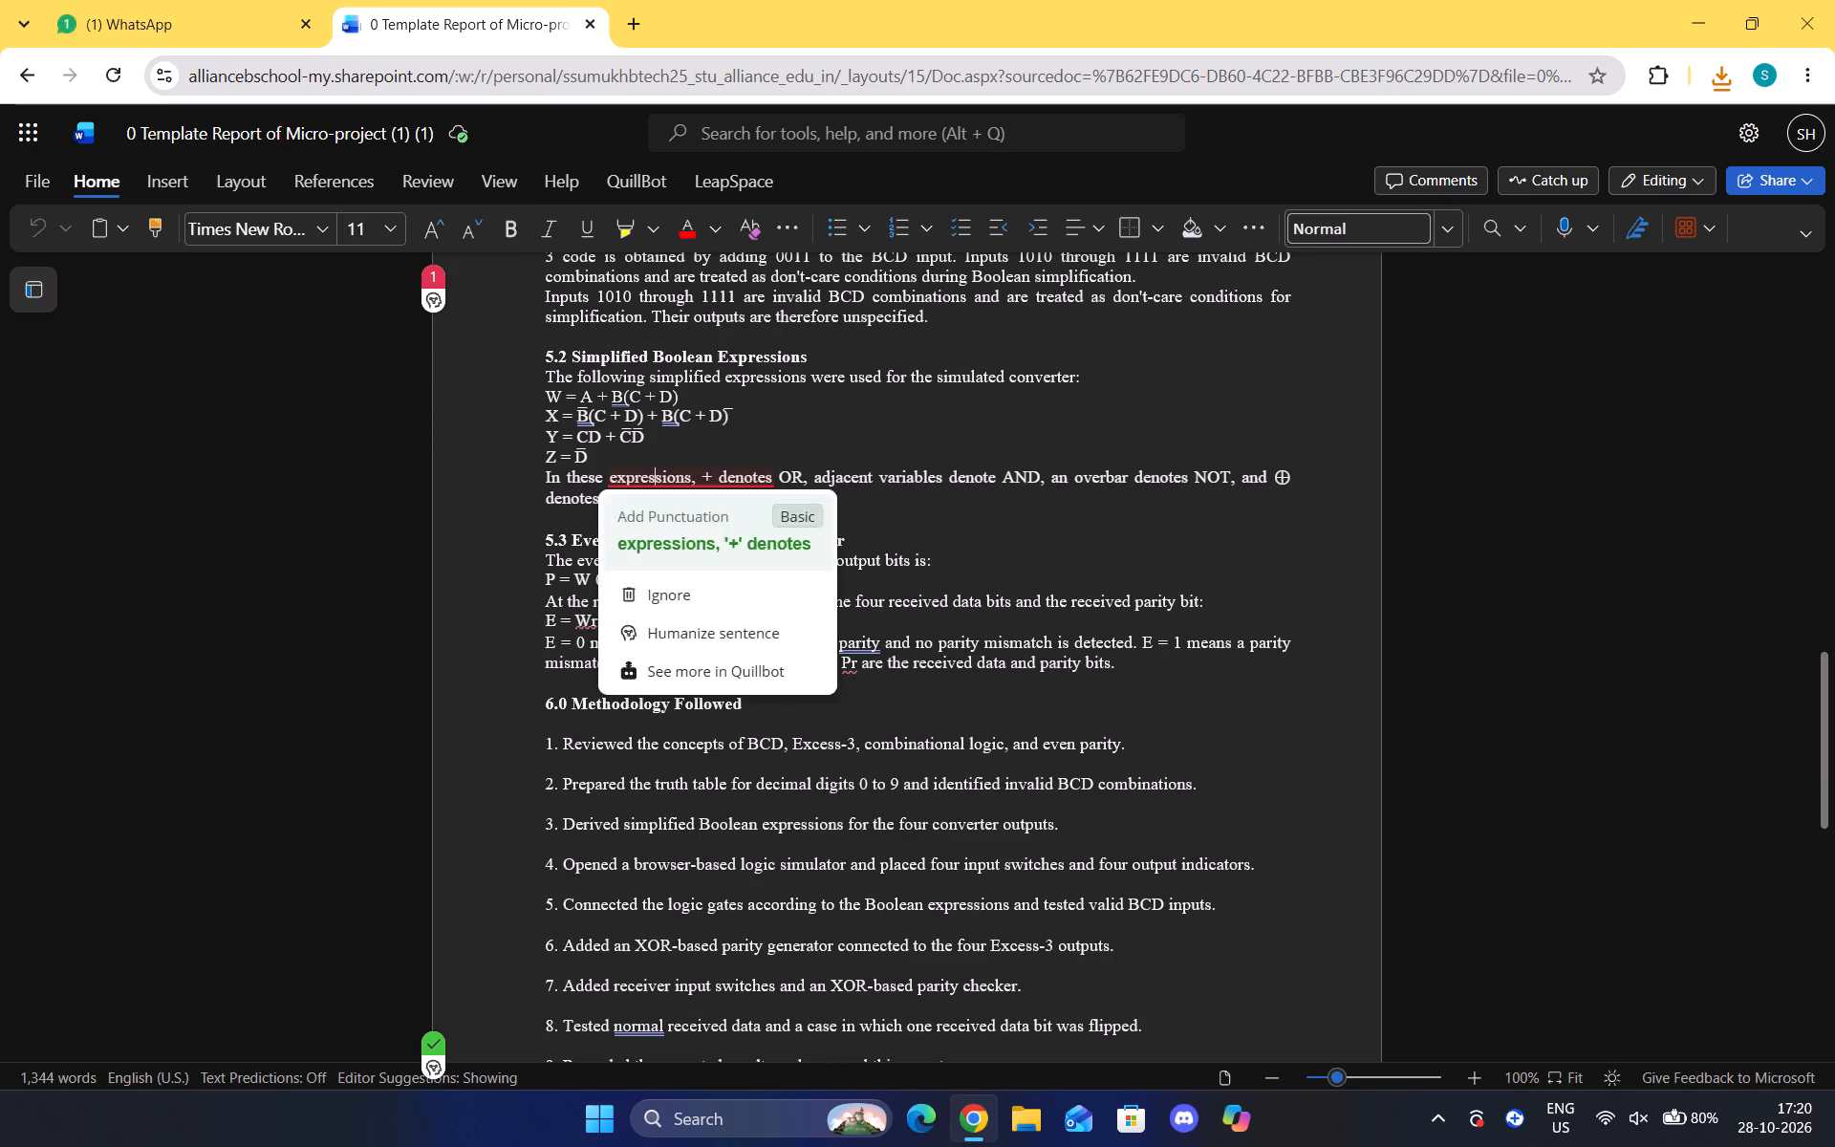
{"action": "left_click", "coordinate": [702, 548]}
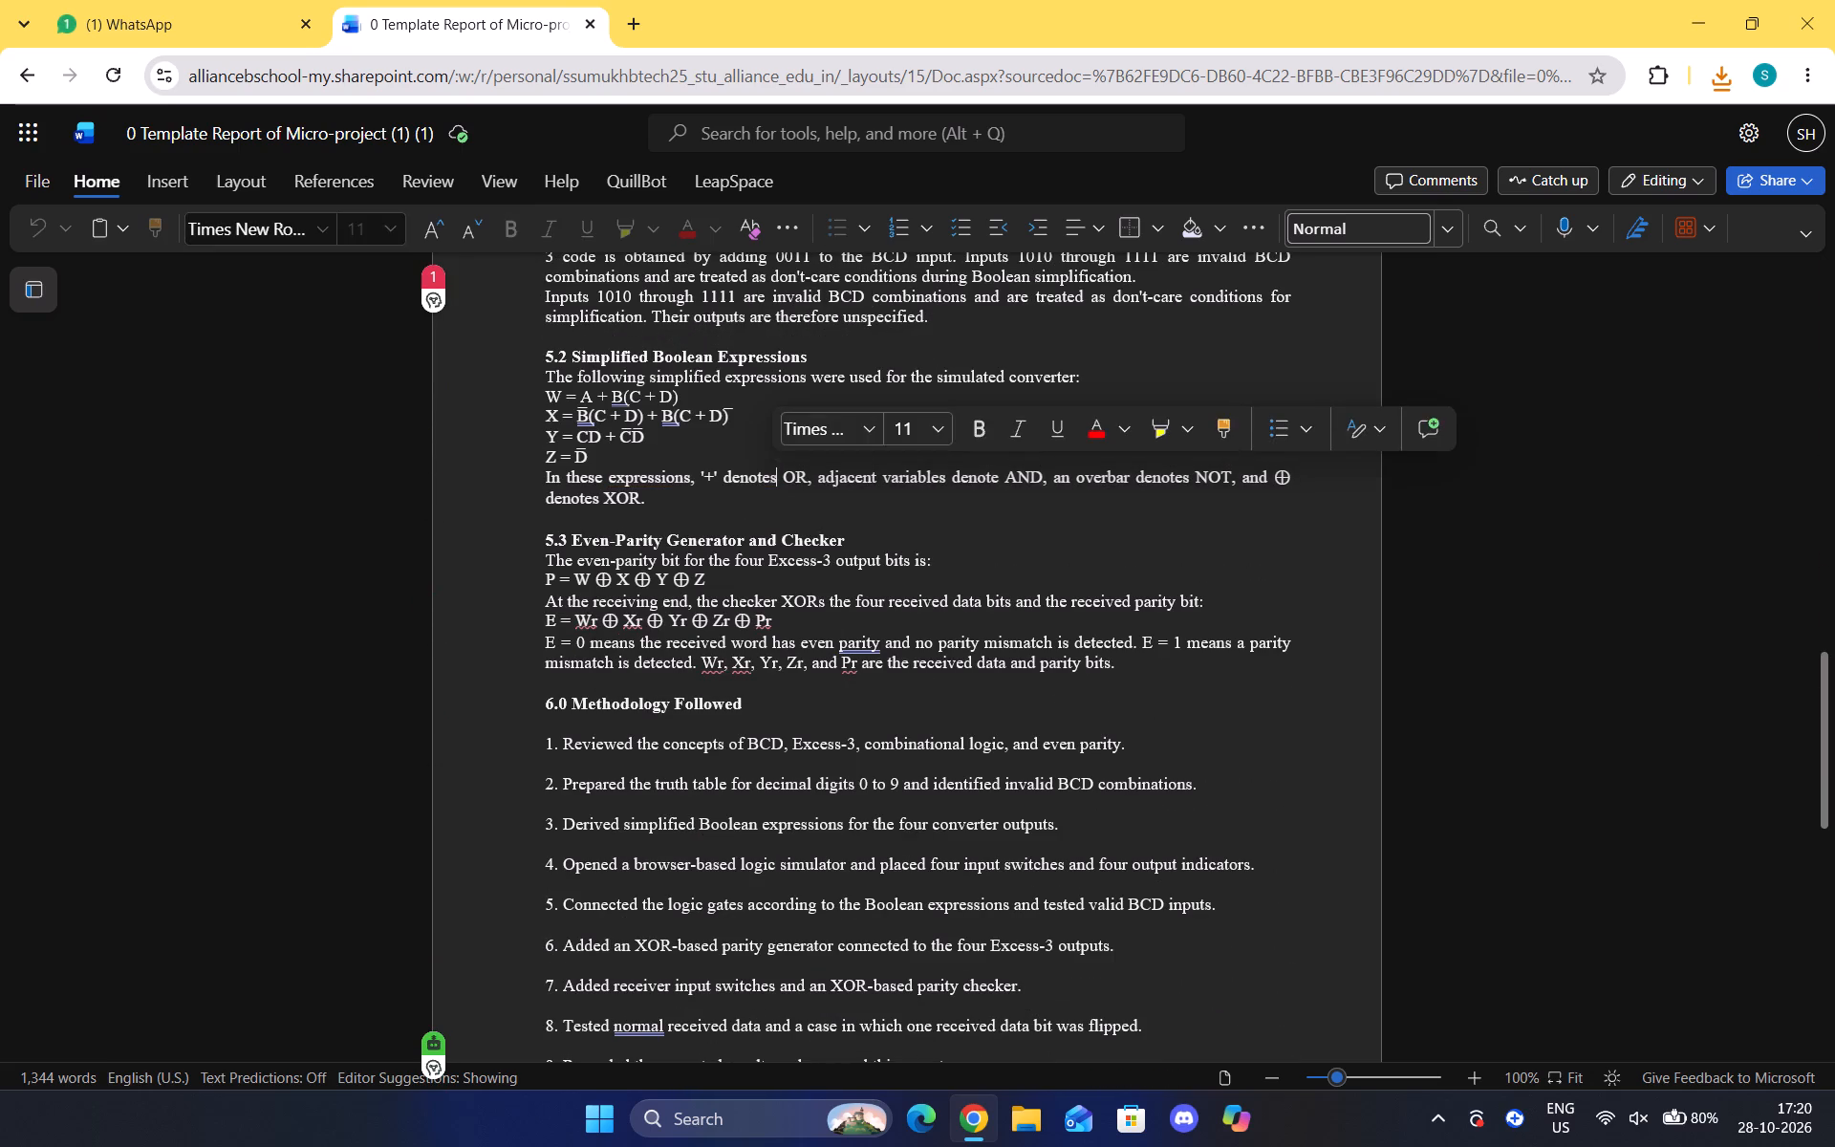
Insert a blank line below the headings 8.0 Benefits of this Micro-project and 9.0 Area of Future Improvement.
{"action": "scroll", "coordinate": [1039, 569], "scroll_direction": "down", "scroll_amount": 2}
{"action": "scroll", "coordinate": [878, 508], "scroll_direction": "down", "scroll_amount": 3}
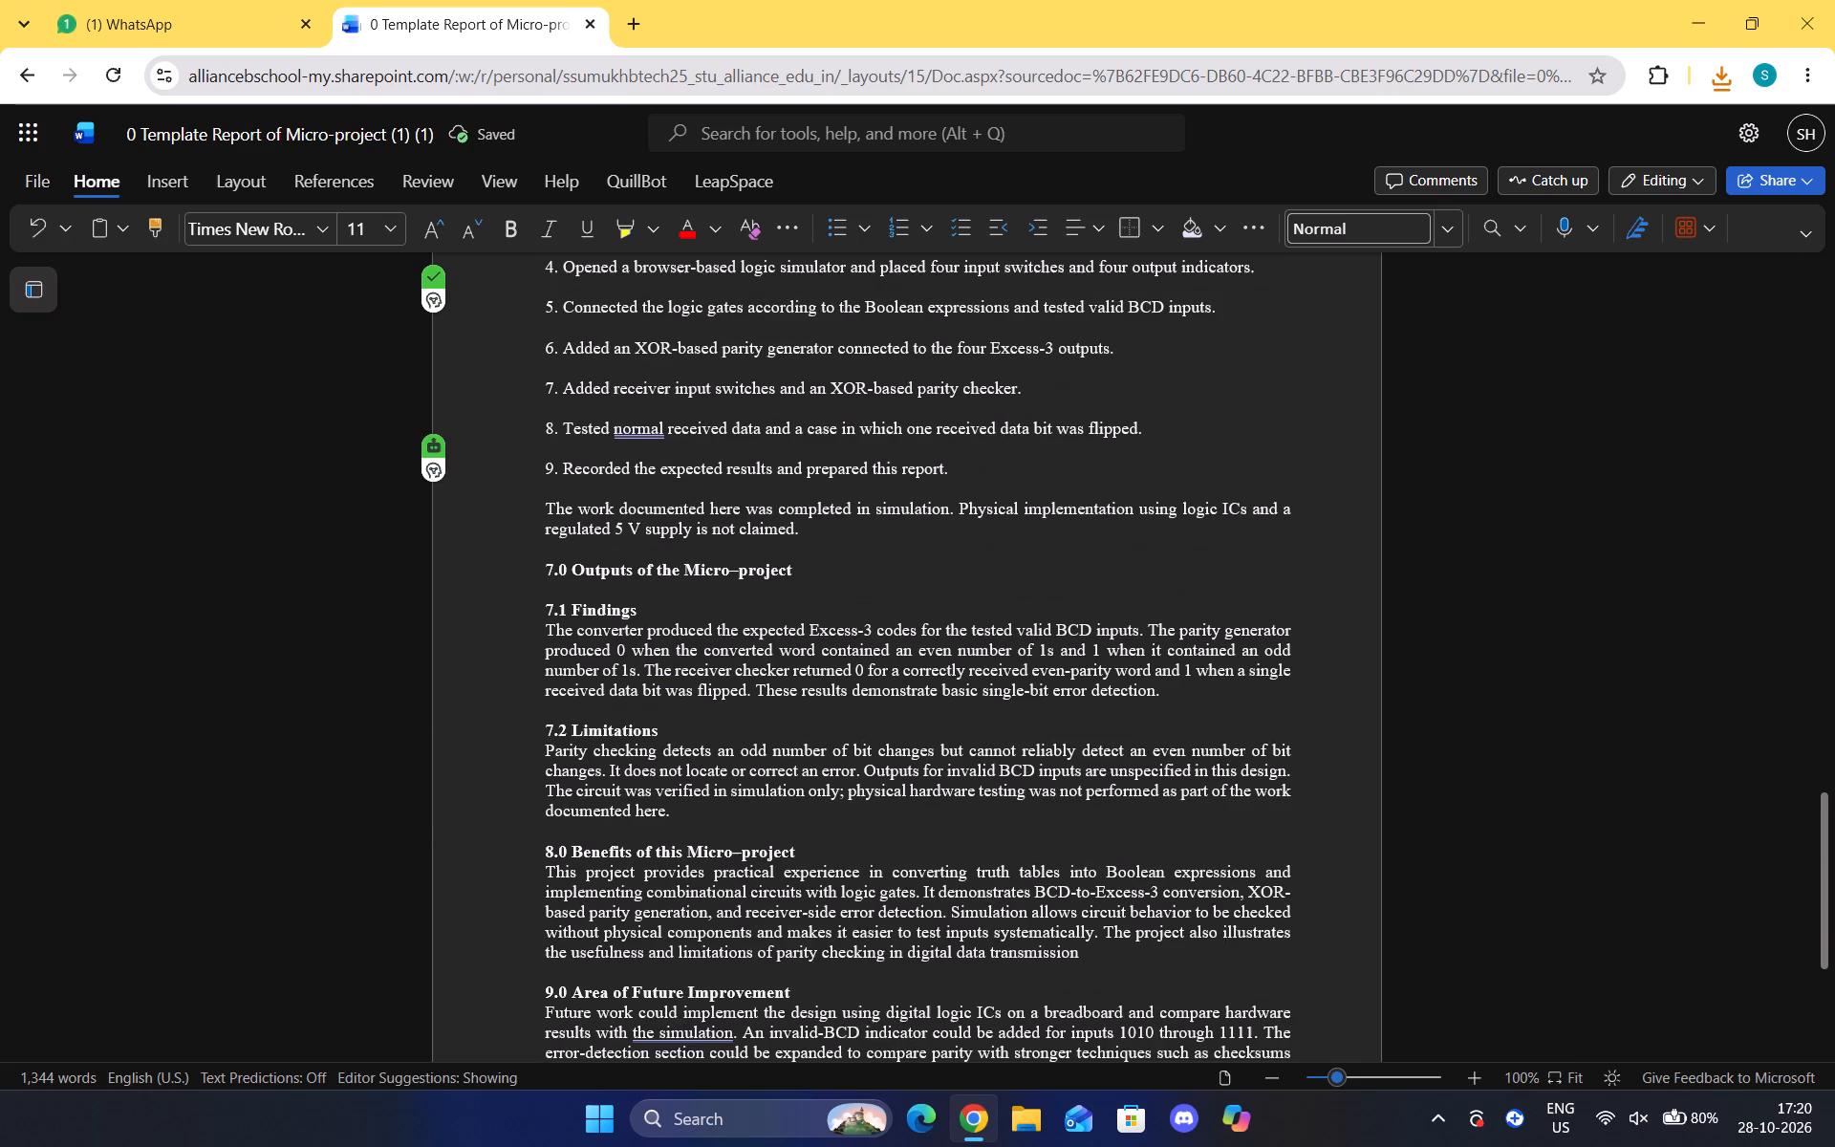
{"action": "scroll", "coordinate": [884, 526], "scroll_direction": "down", "scroll_amount": 8}
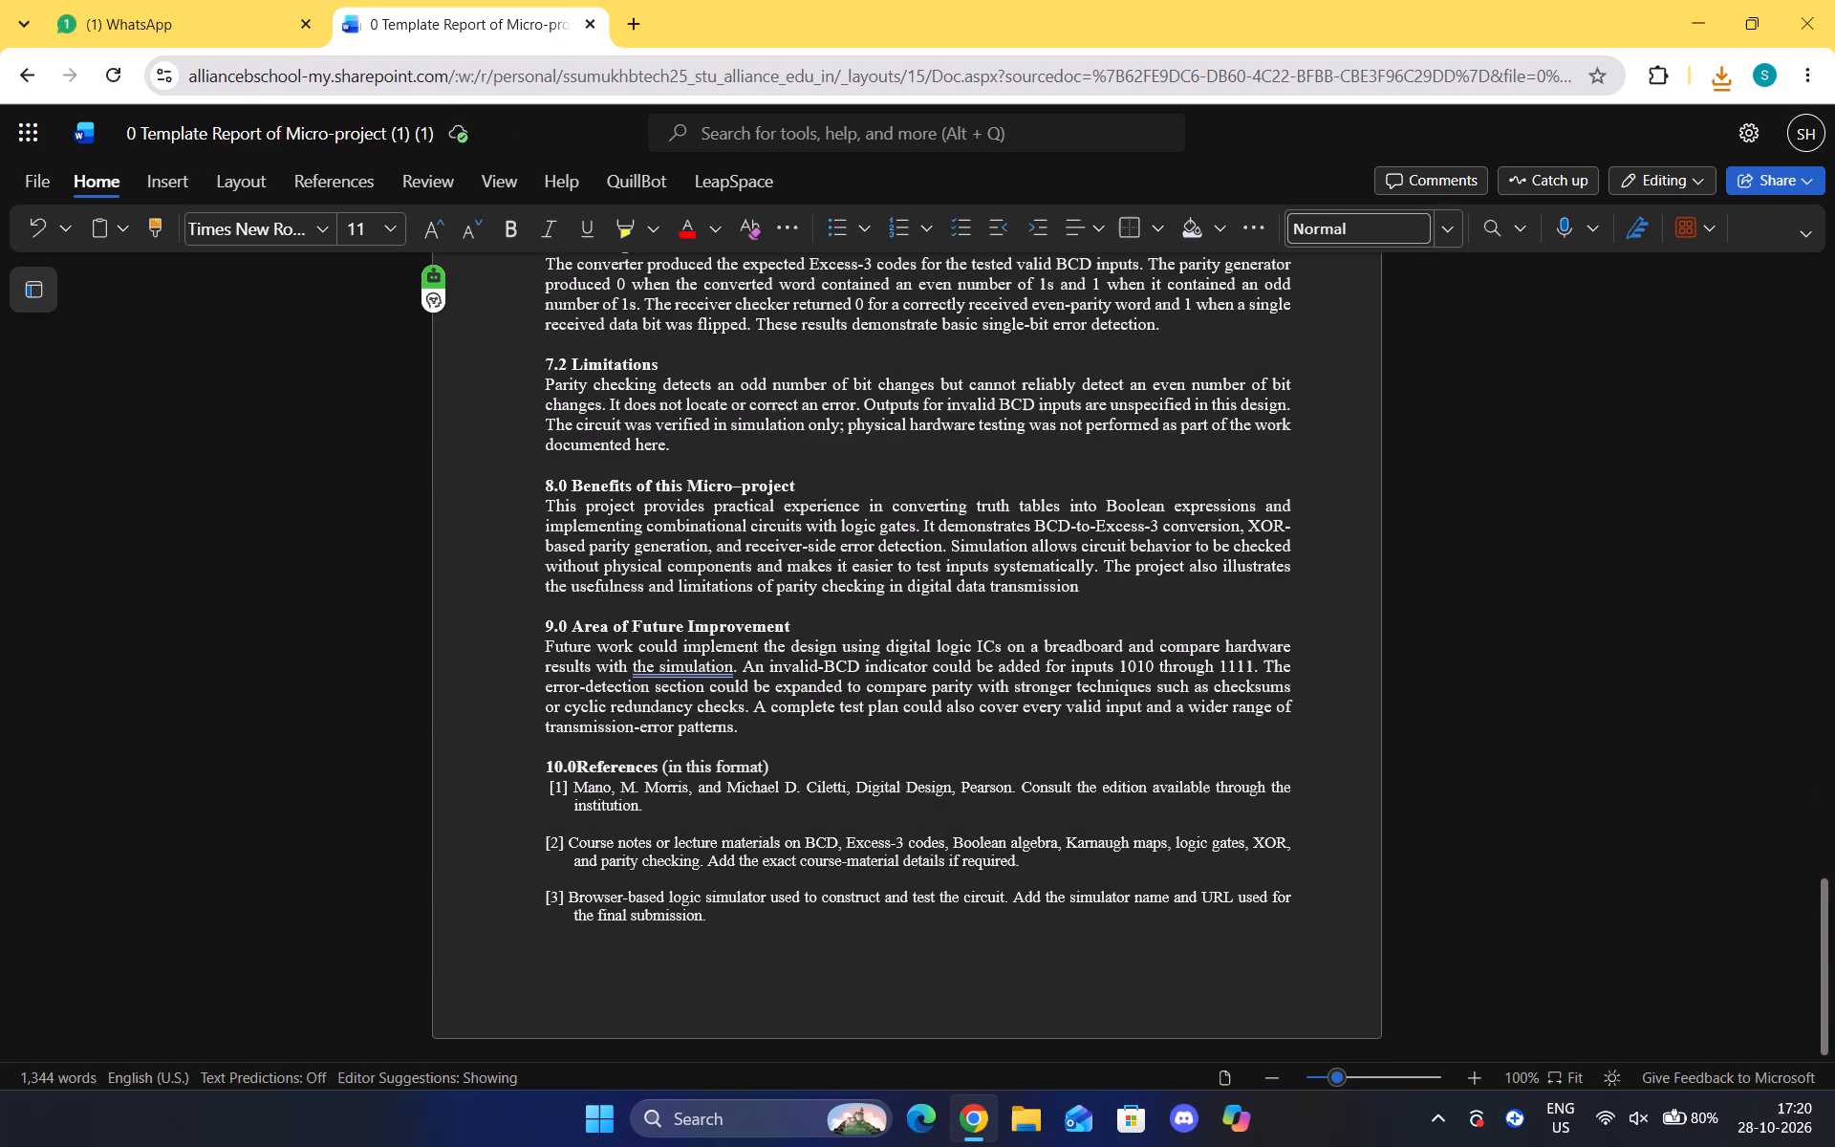
{"action": "left_click", "coordinate": [832, 487]}
{"action": "key", "text": "Return"}
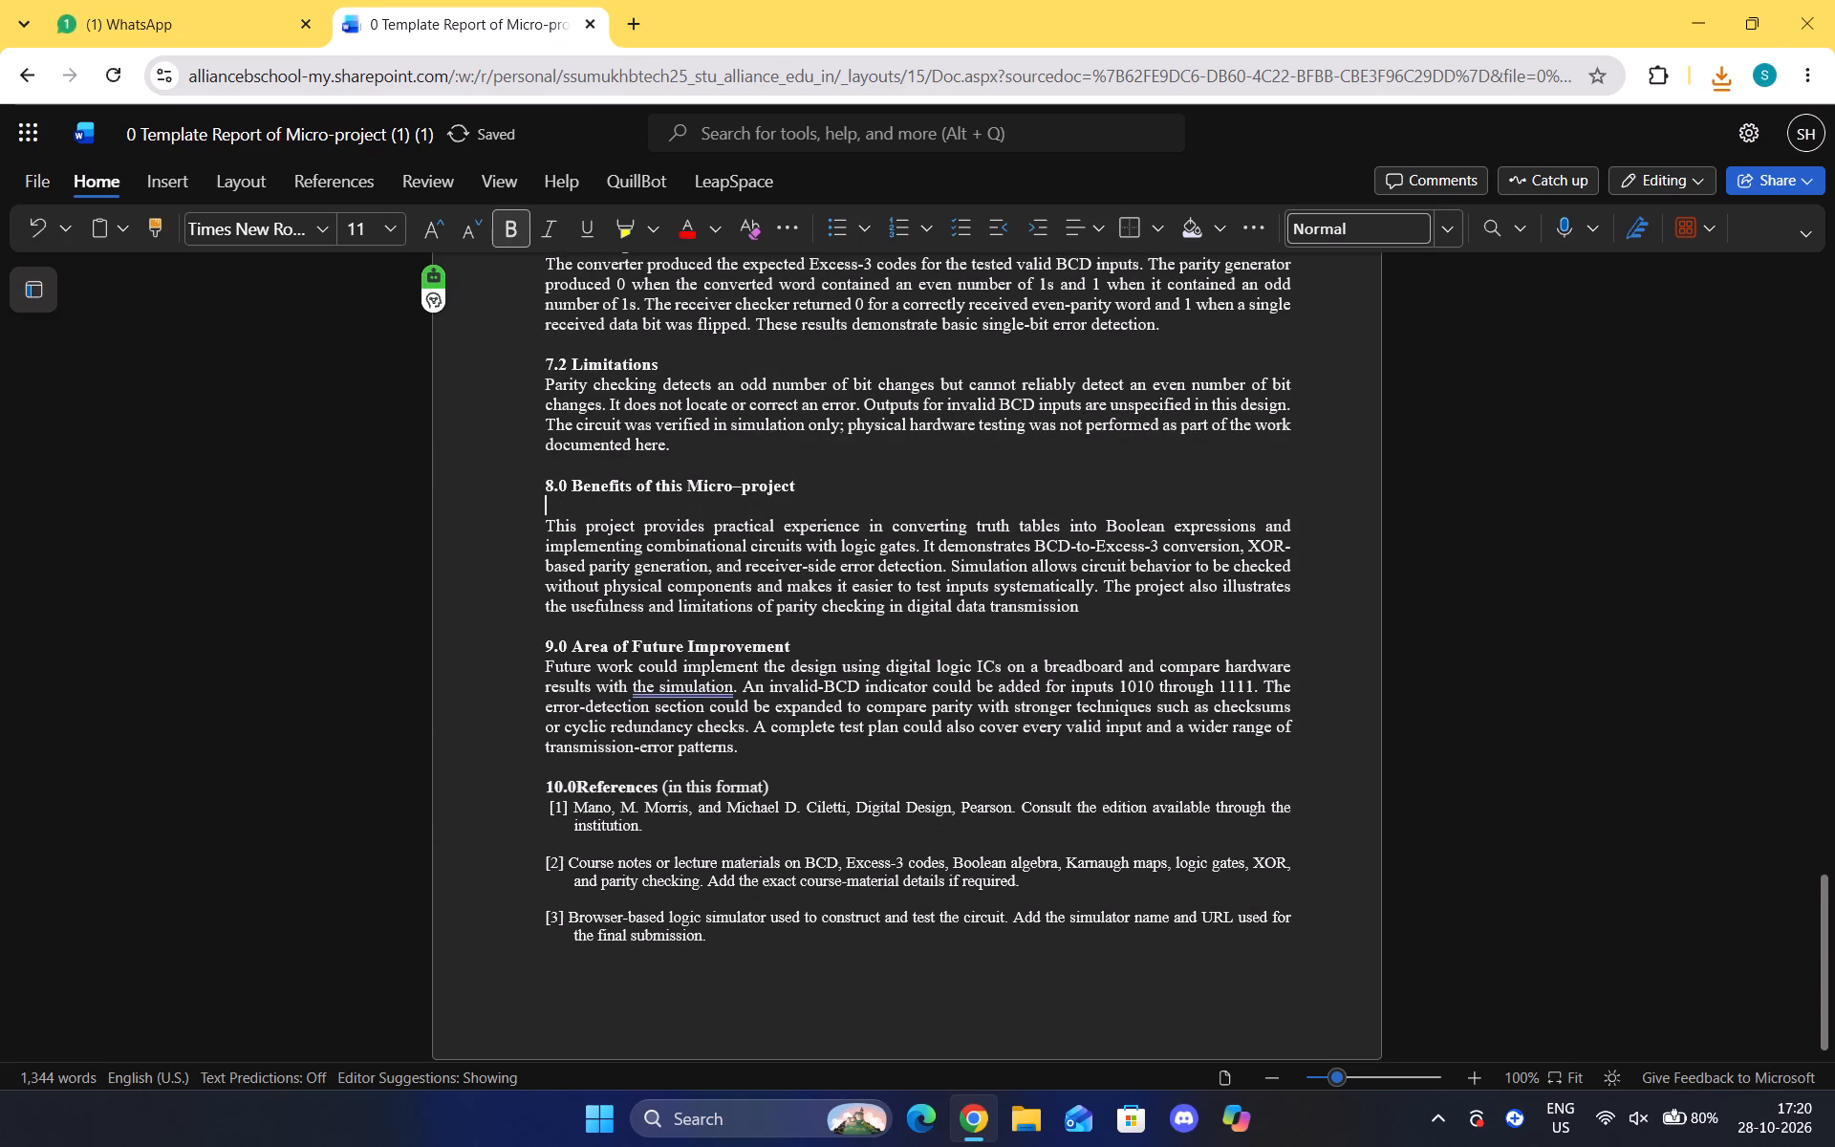
{"action": "left_click", "coordinate": [802, 659]}
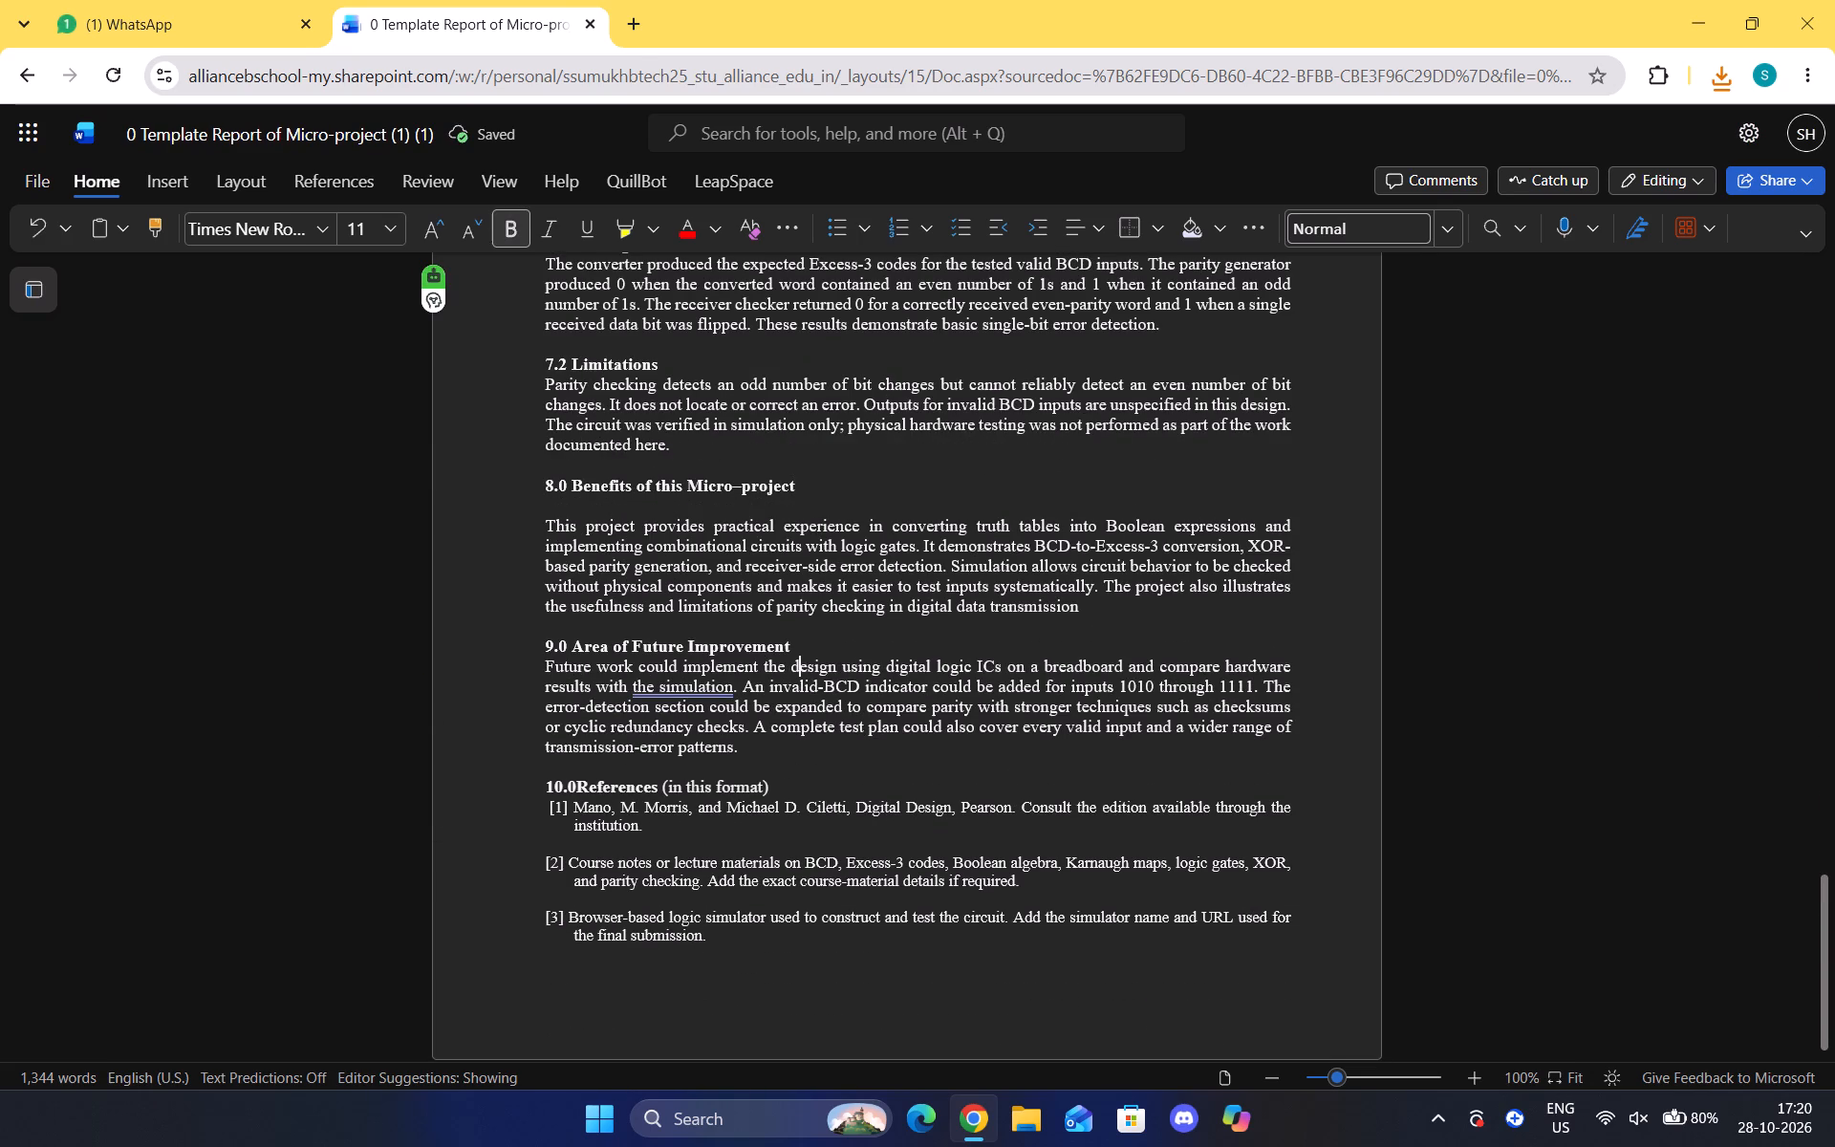
{"action": "left_click", "coordinate": [808, 638]}
{"action": "key", "text": "Return"}
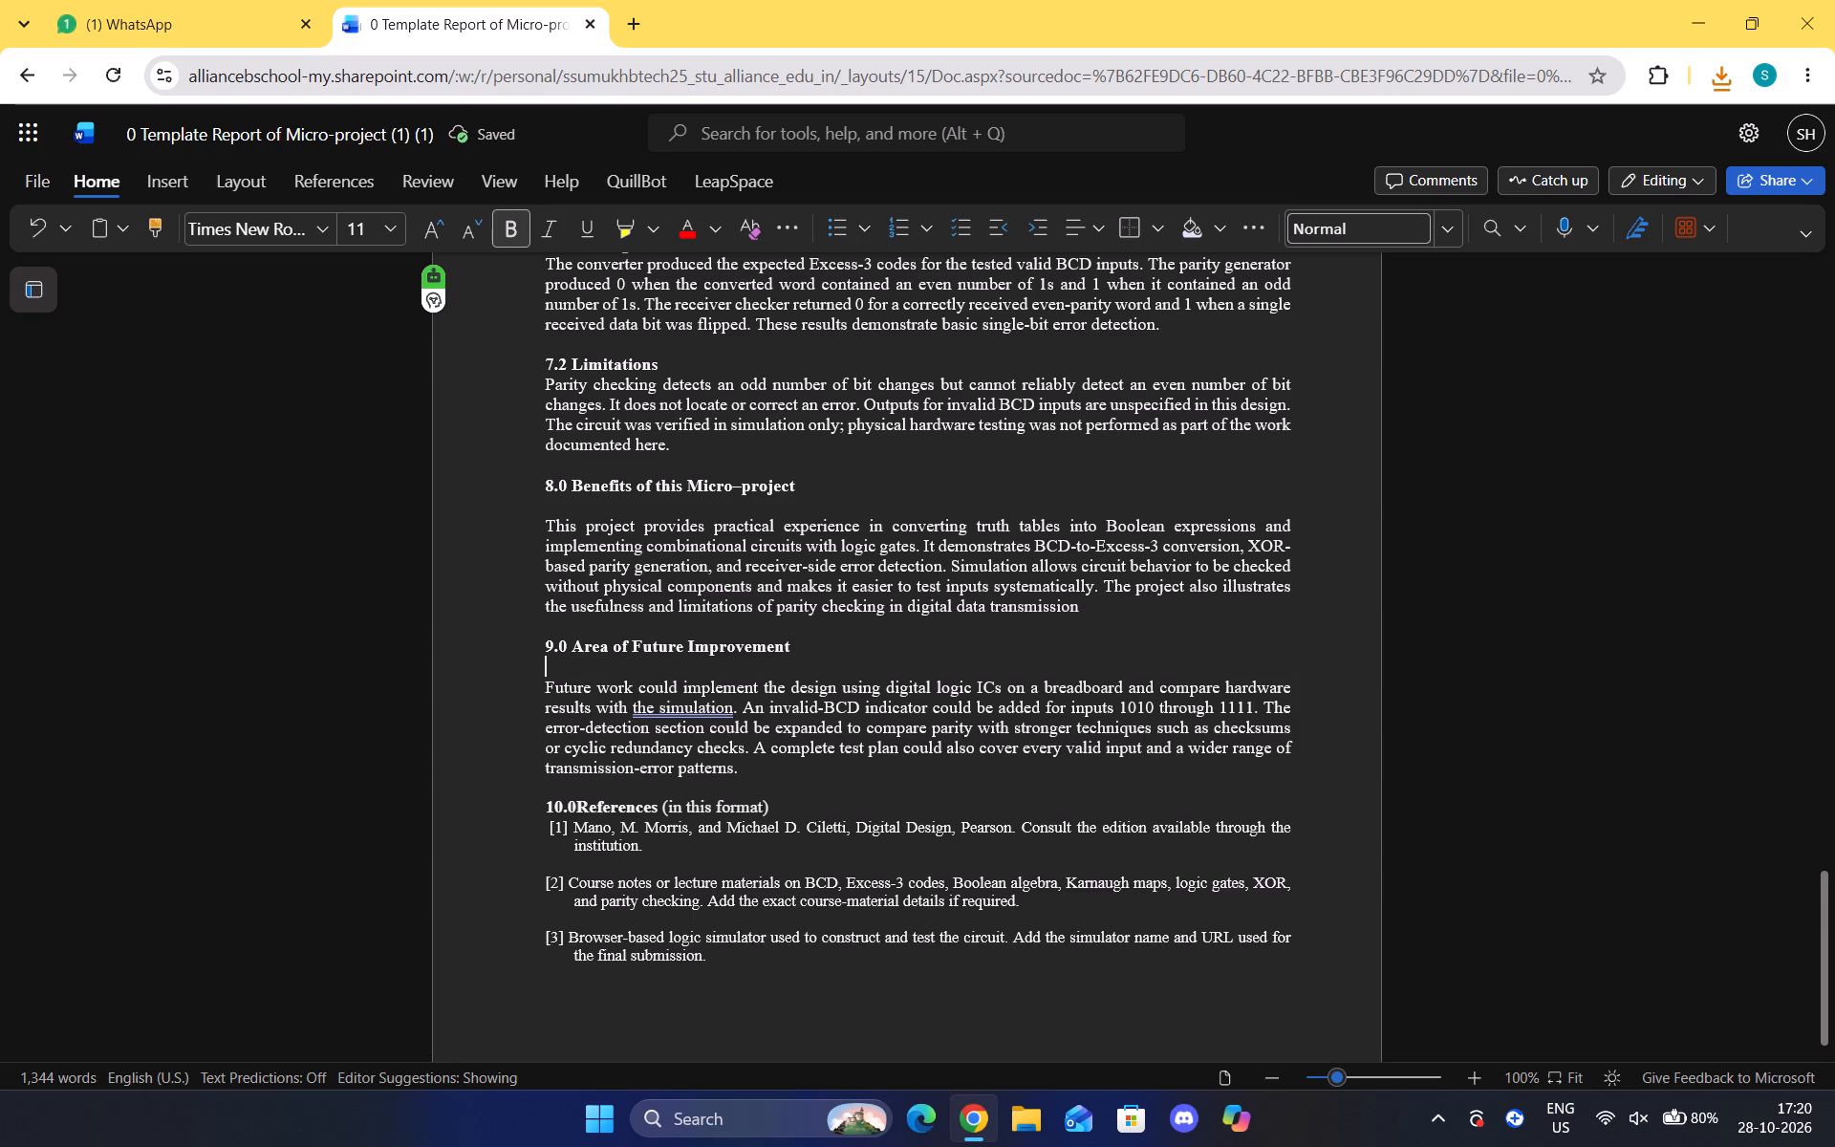
Insert a blank line below the headings 7.2 Limitations and 7.1 Findings.
{"action": "left_click", "coordinate": [693, 357]}
{"action": "key", "text": "Return"}
{"action": "scroll", "coordinate": [784, 652], "scroll_direction": "up", "scroll_amount": 2}
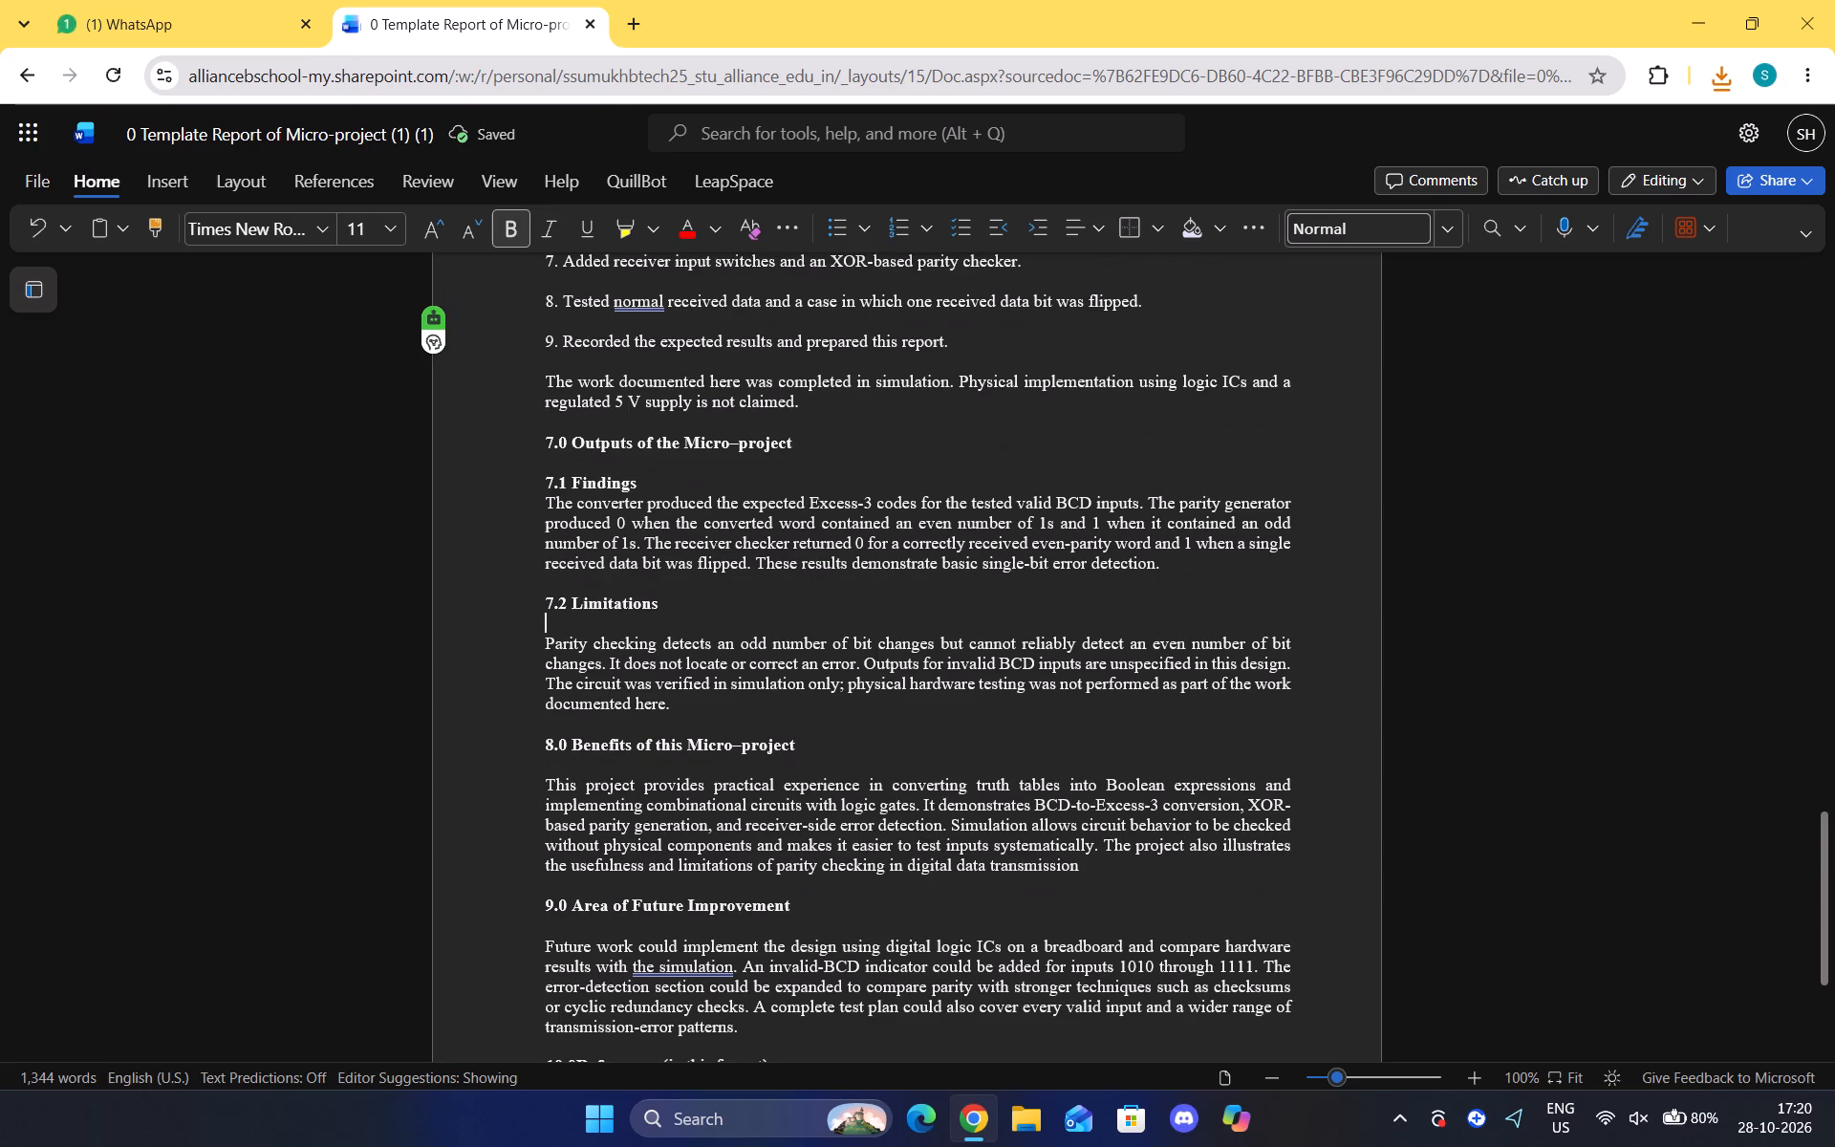
{"action": "left_click", "coordinate": [669, 473]}
{"action": "key", "text": "Return"}
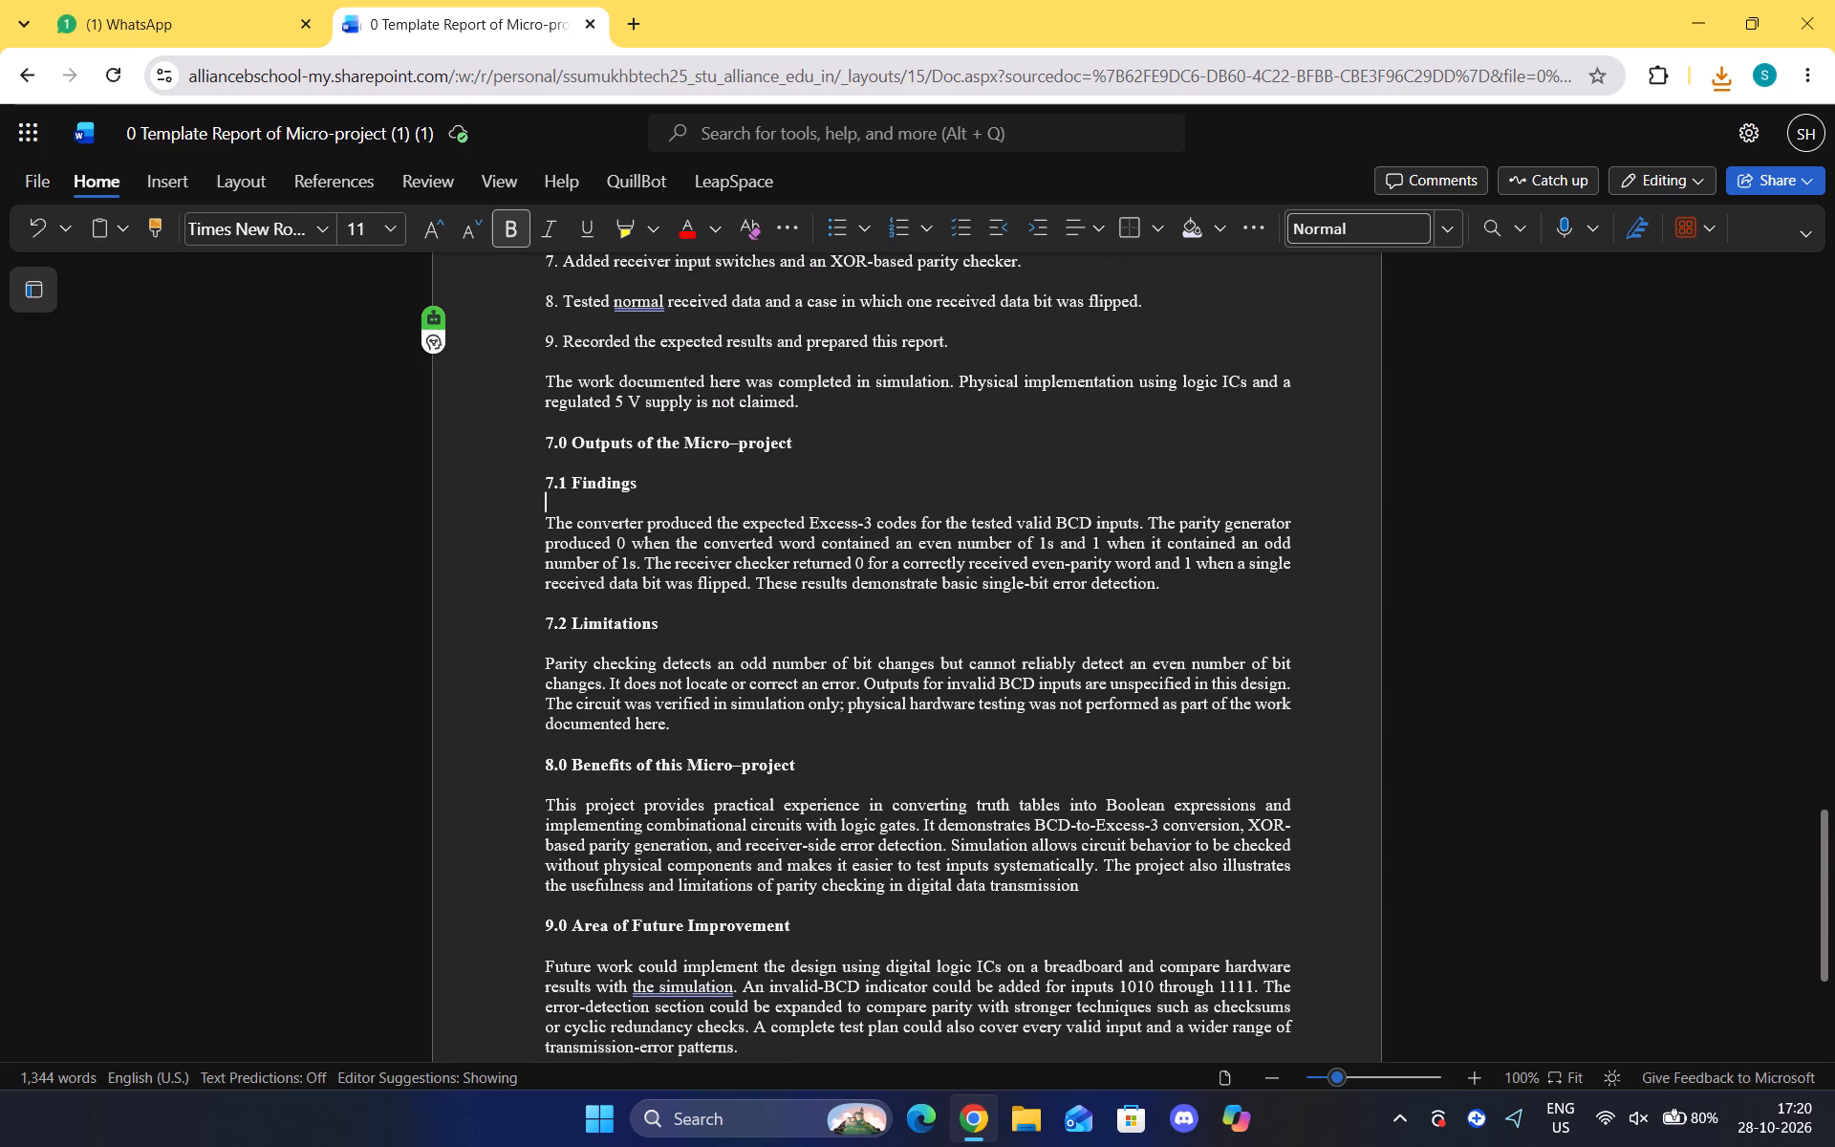
Insert a blank line below the heading 5.2 Simplified Boolean Expressions.
{"action": "scroll", "coordinate": [750, 507], "scroll_direction": "up", "scroll_amount": 3}
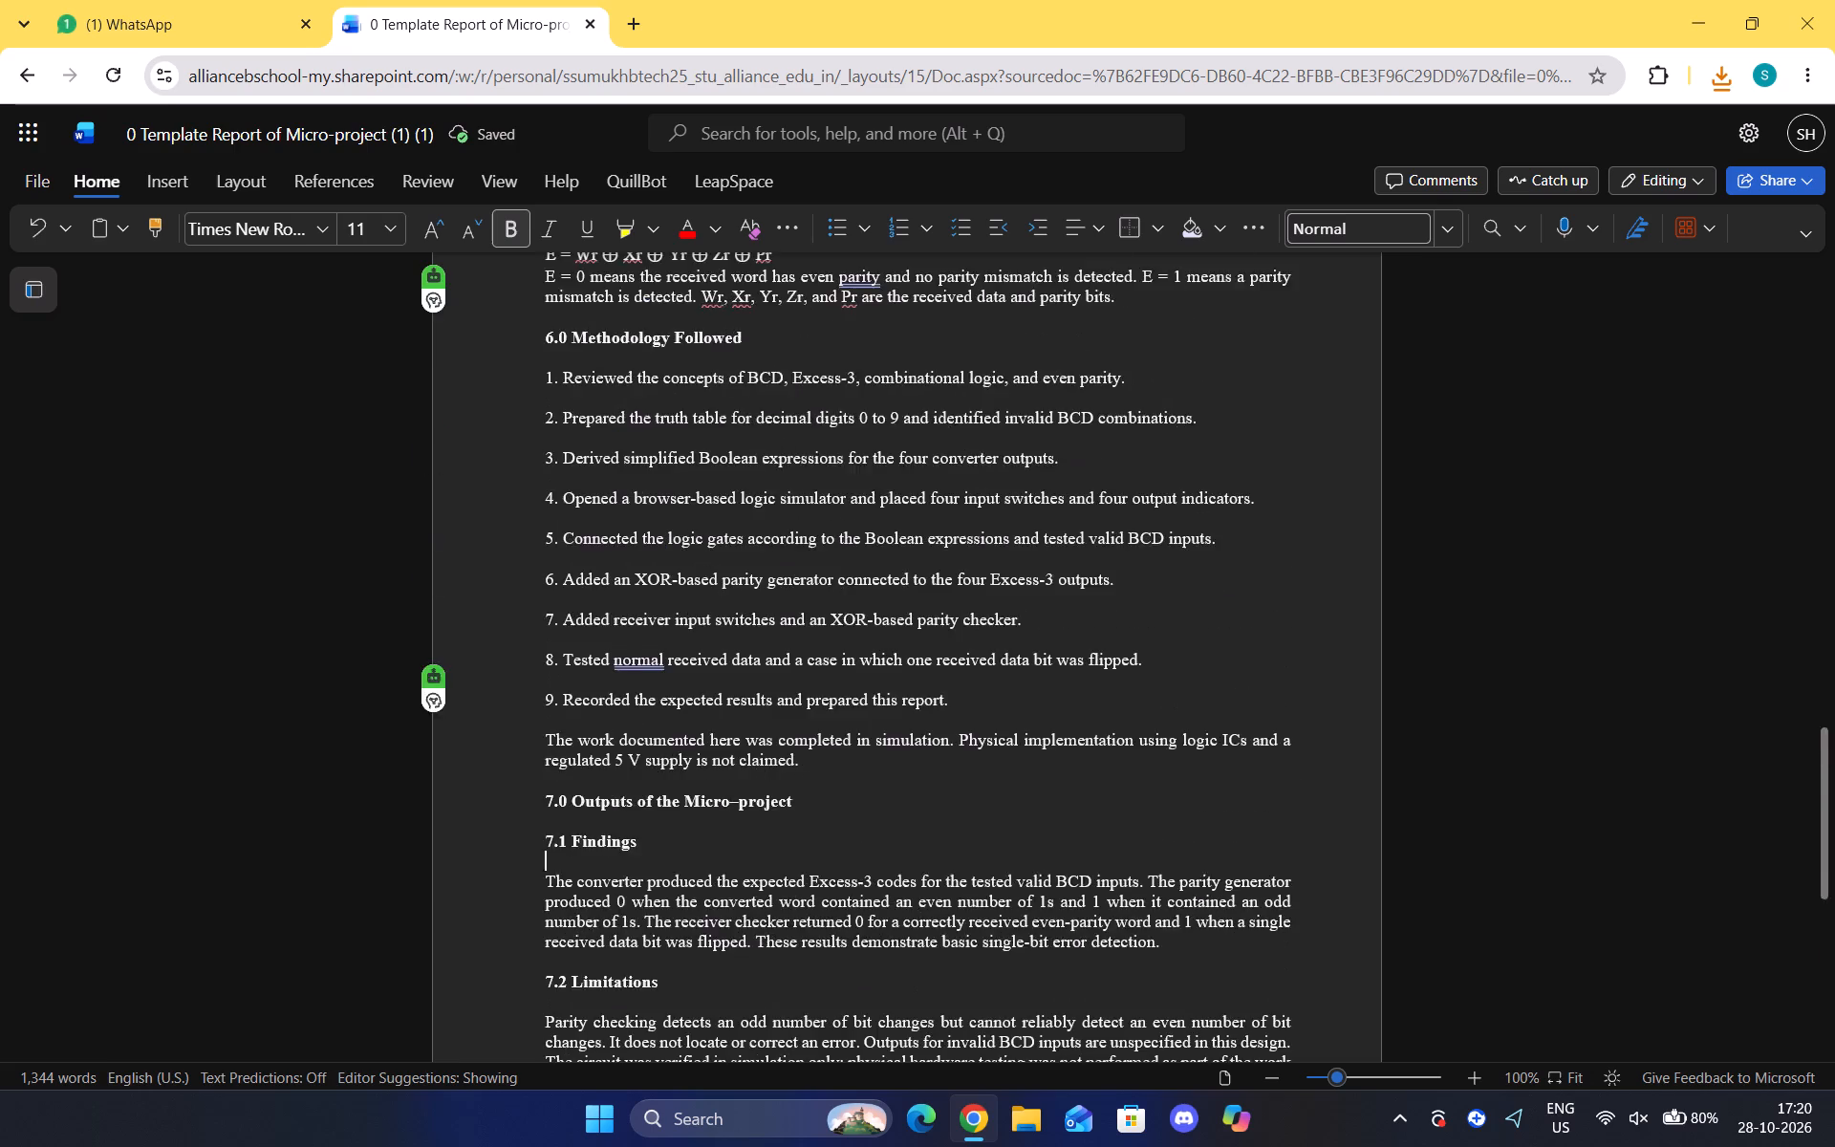
{"action": "scroll", "coordinate": [750, 507], "scroll_direction": "up", "scroll_amount": 4}
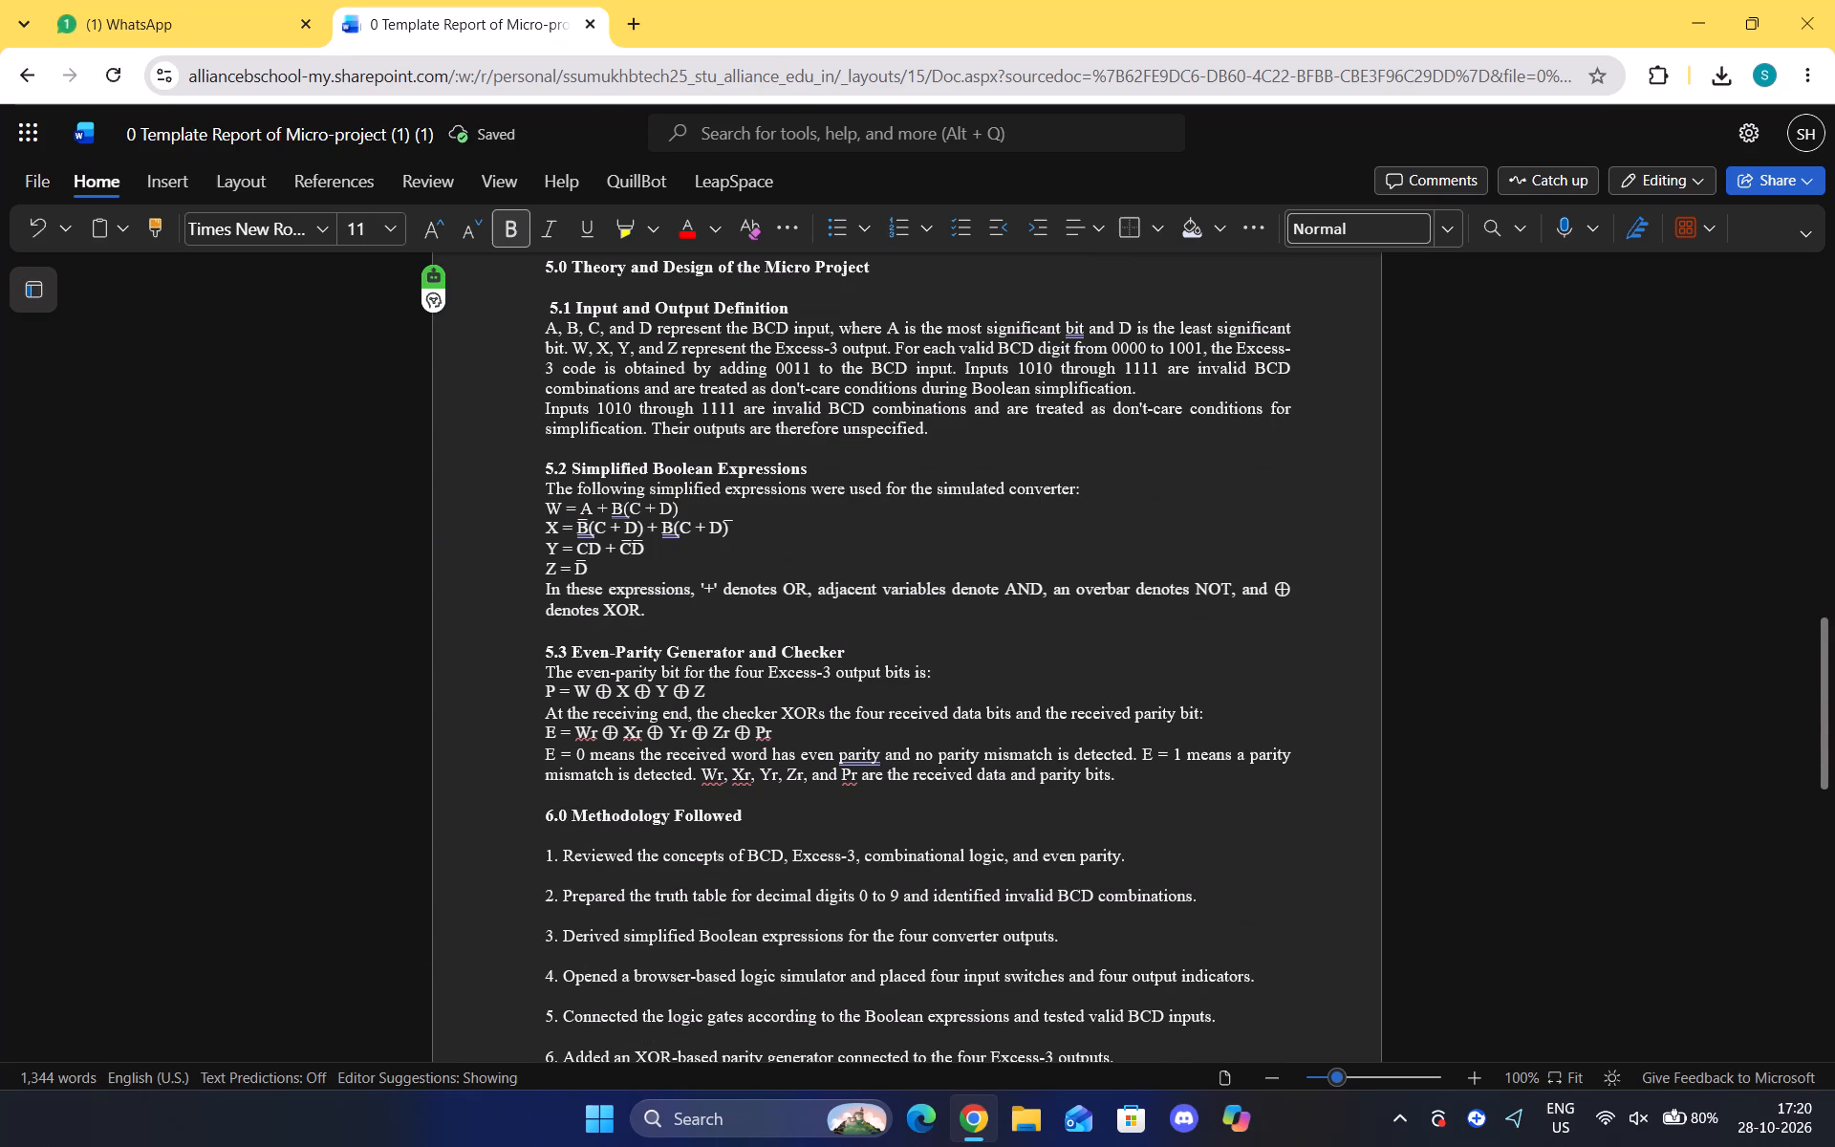
{"action": "left_click", "coordinate": [825, 465]}
{"action": "key", "text": "Return"}
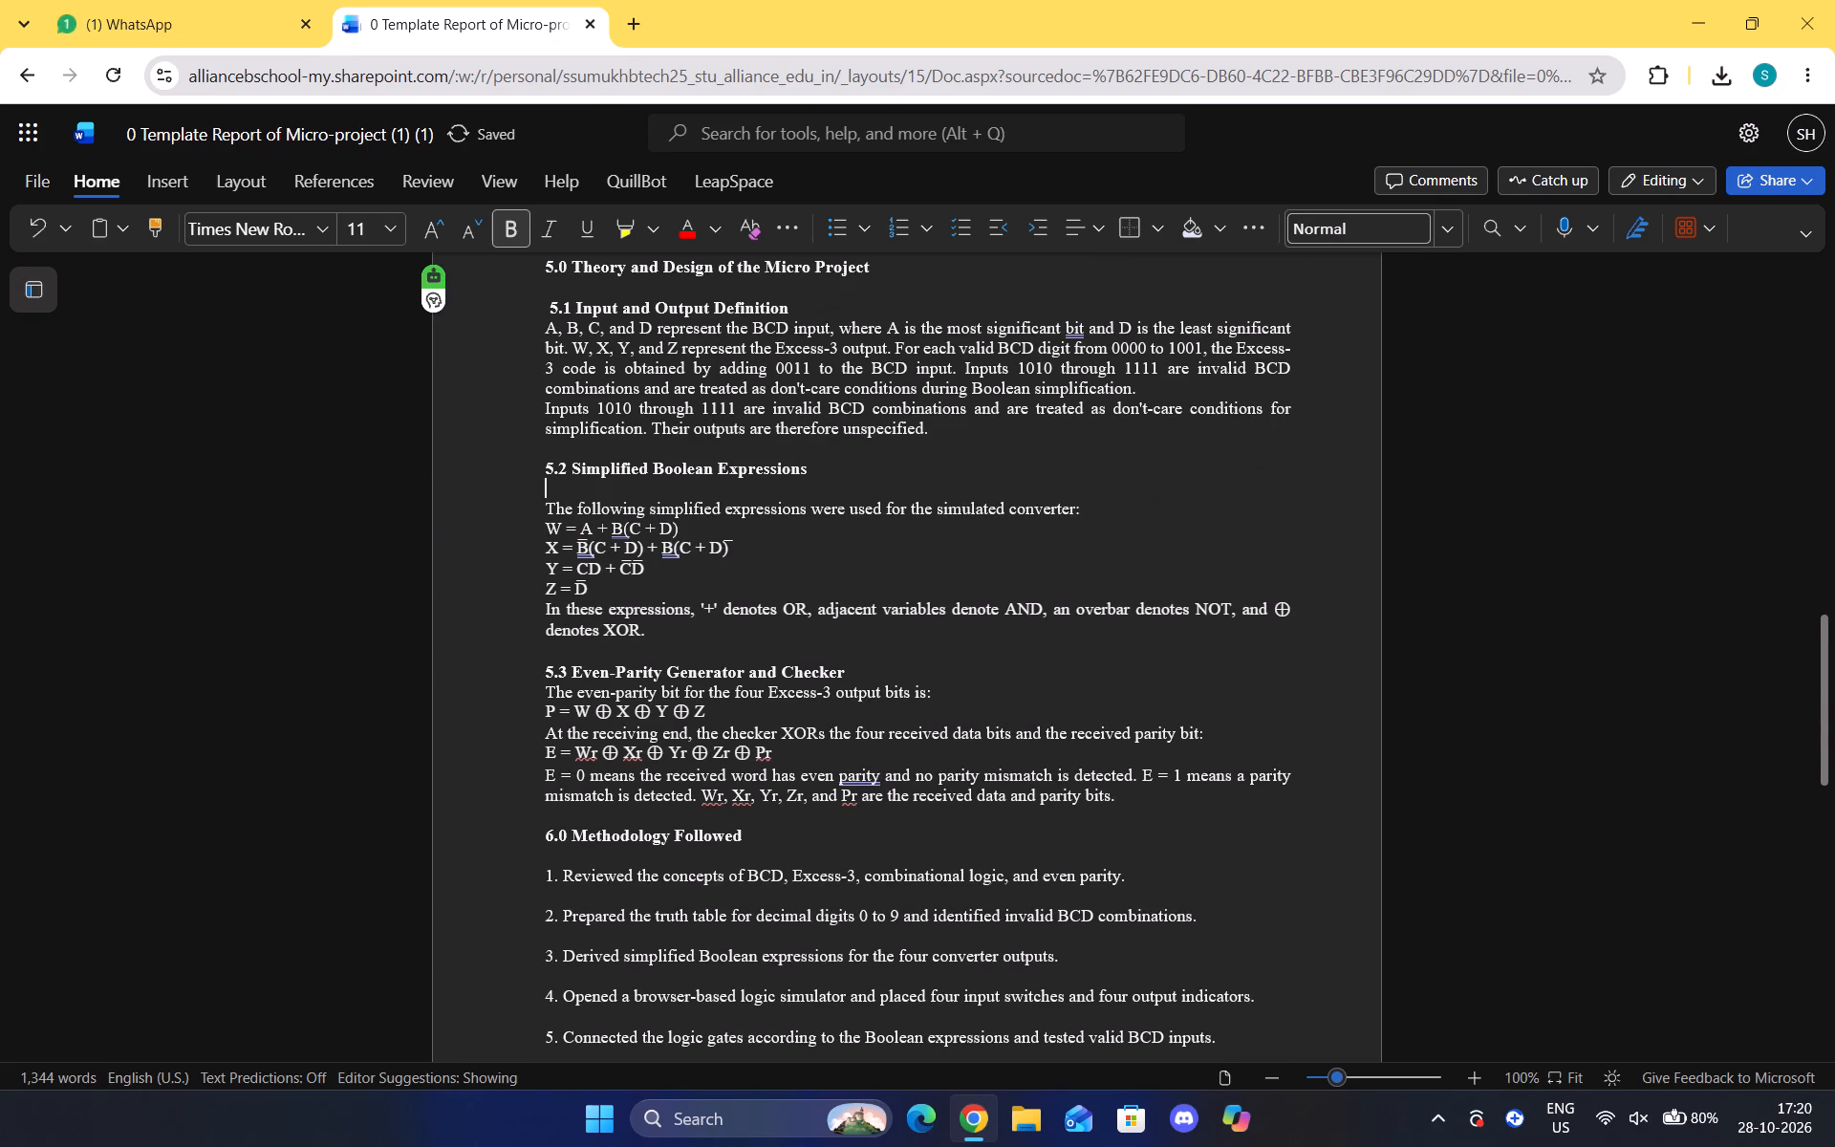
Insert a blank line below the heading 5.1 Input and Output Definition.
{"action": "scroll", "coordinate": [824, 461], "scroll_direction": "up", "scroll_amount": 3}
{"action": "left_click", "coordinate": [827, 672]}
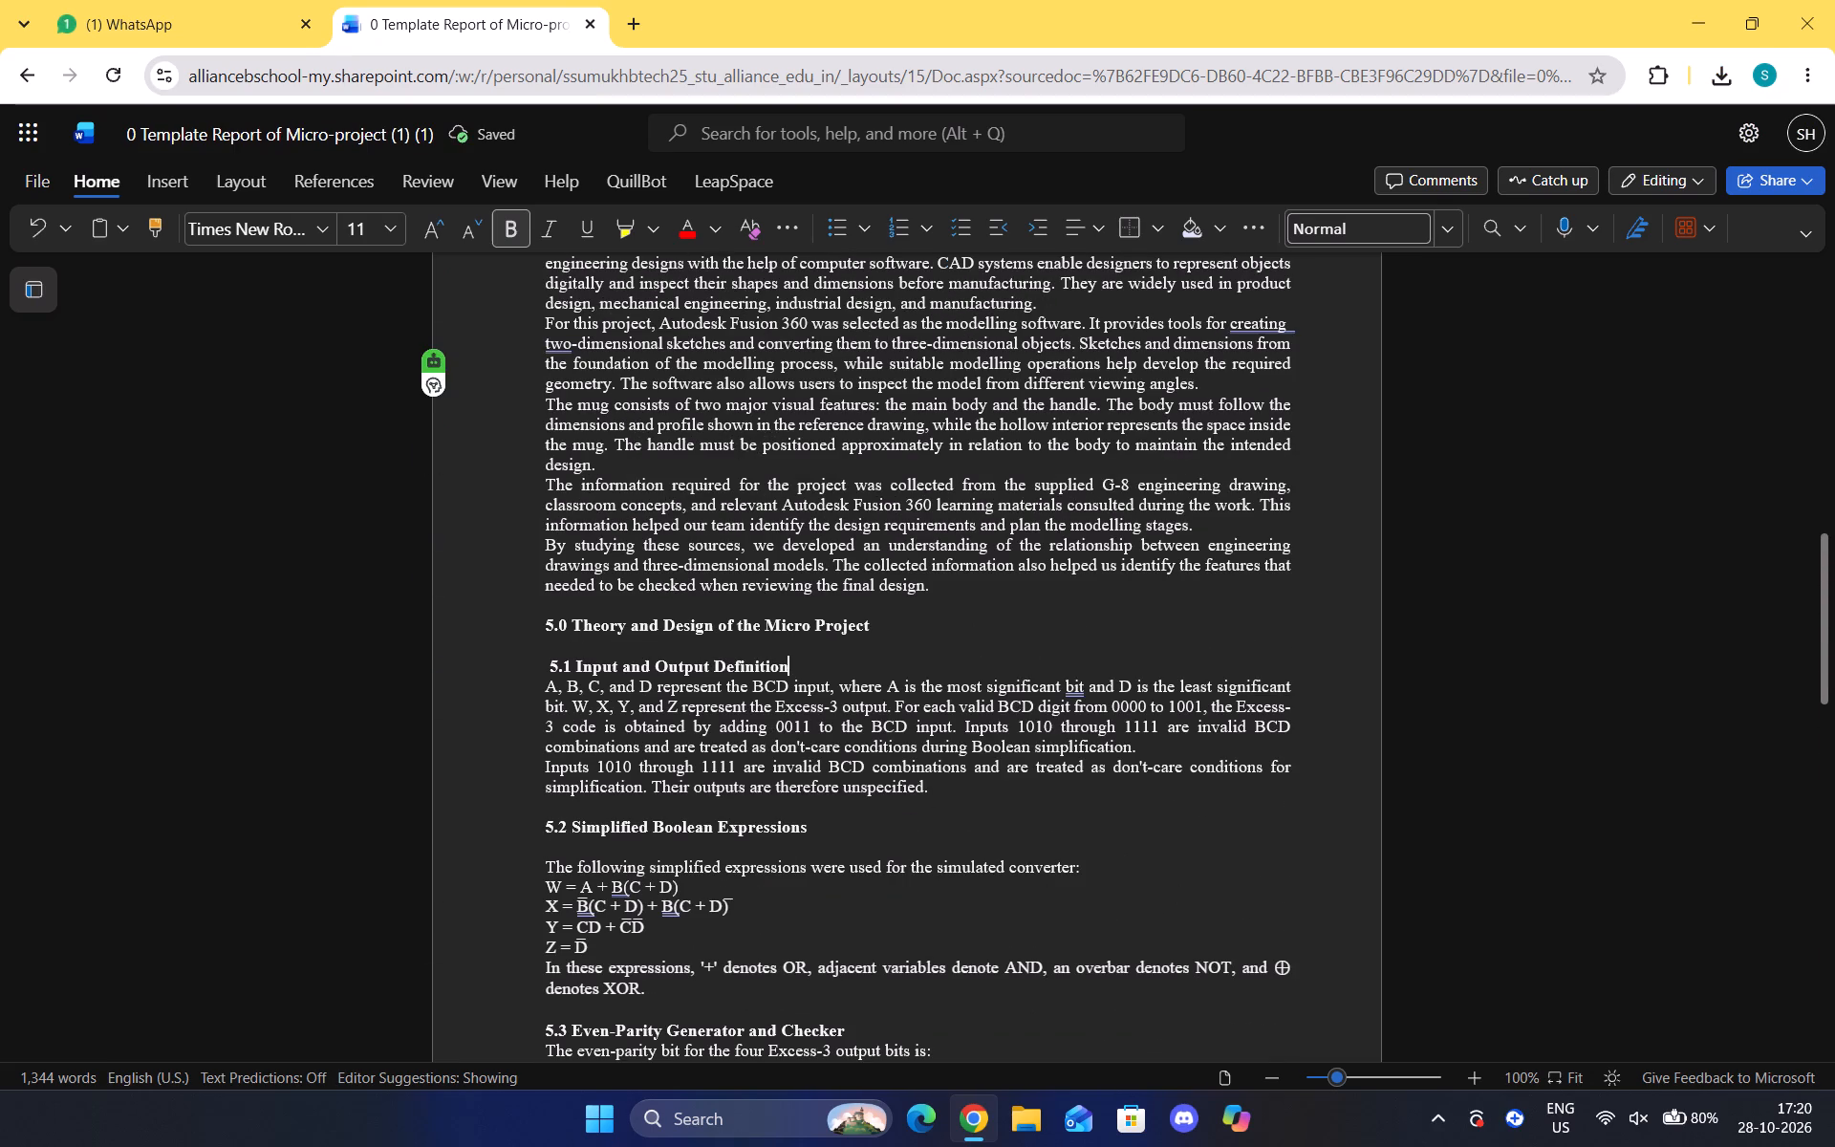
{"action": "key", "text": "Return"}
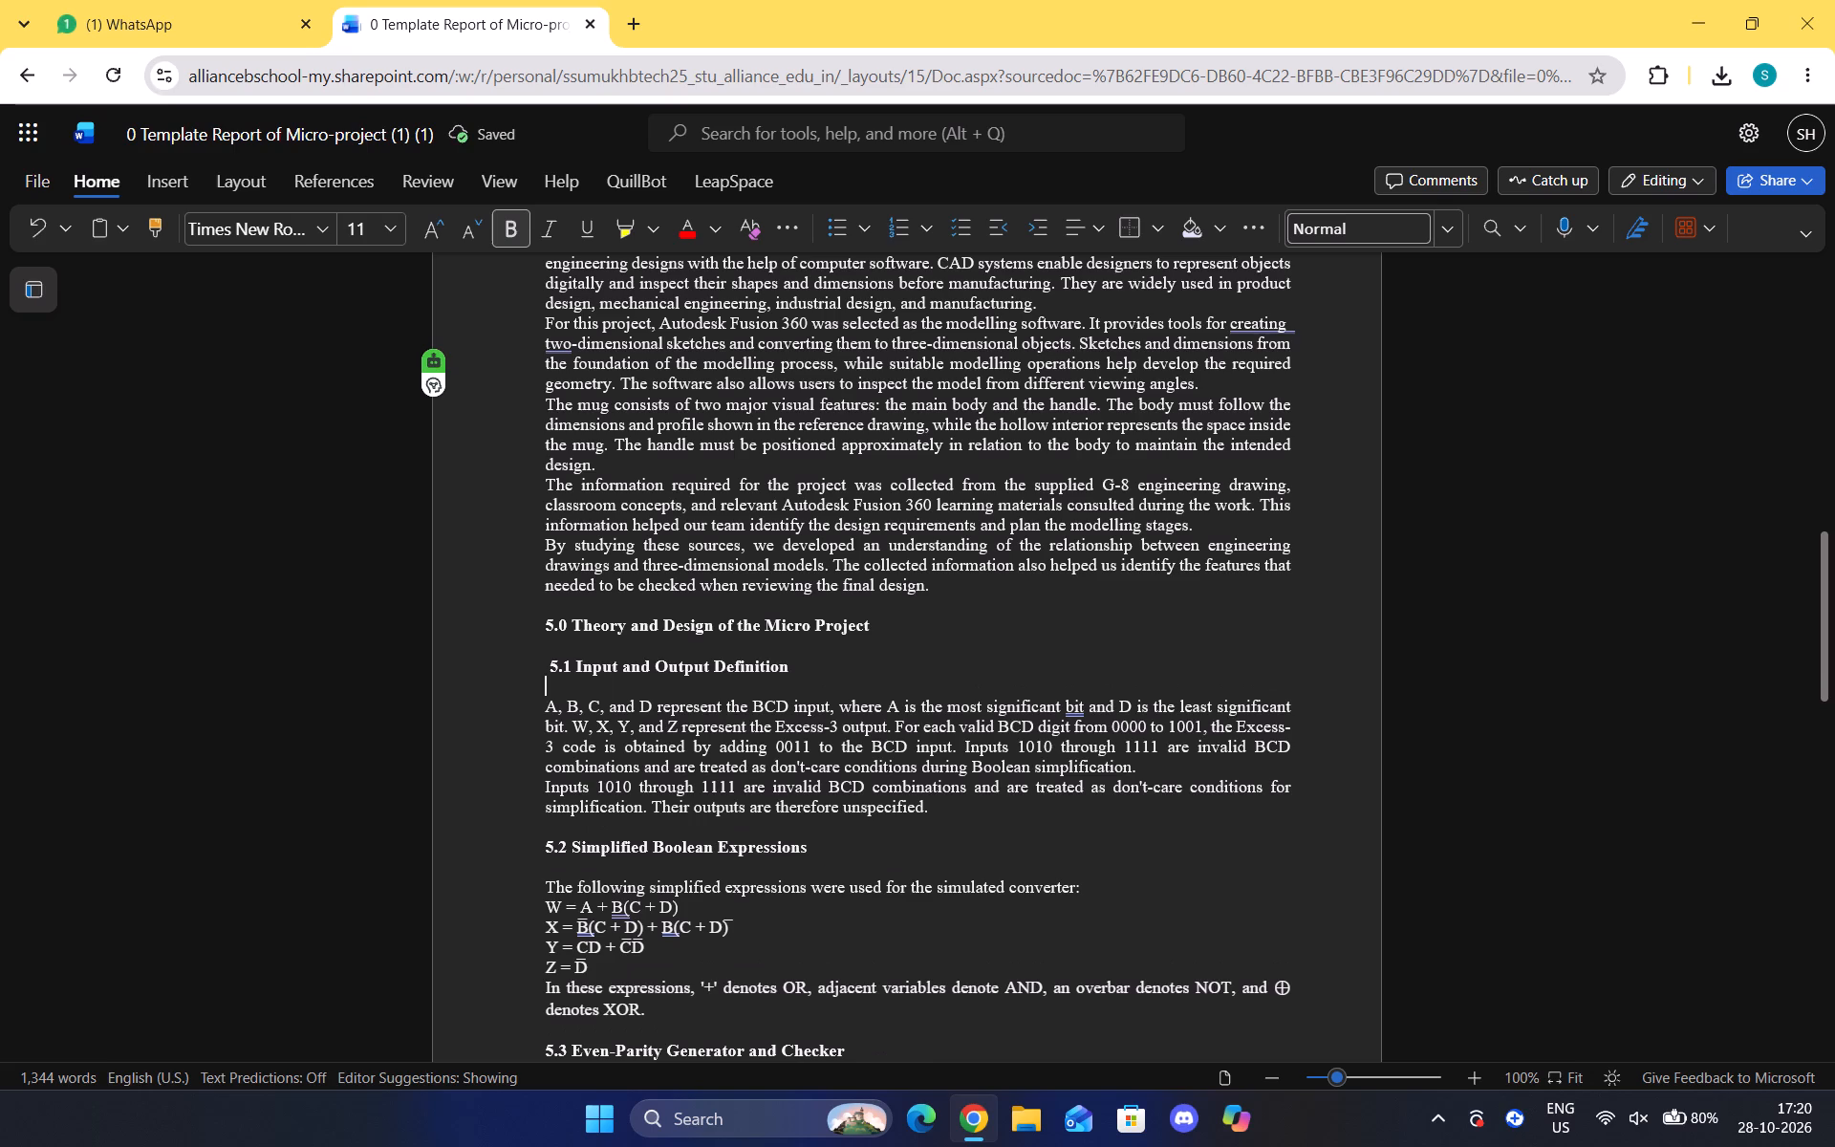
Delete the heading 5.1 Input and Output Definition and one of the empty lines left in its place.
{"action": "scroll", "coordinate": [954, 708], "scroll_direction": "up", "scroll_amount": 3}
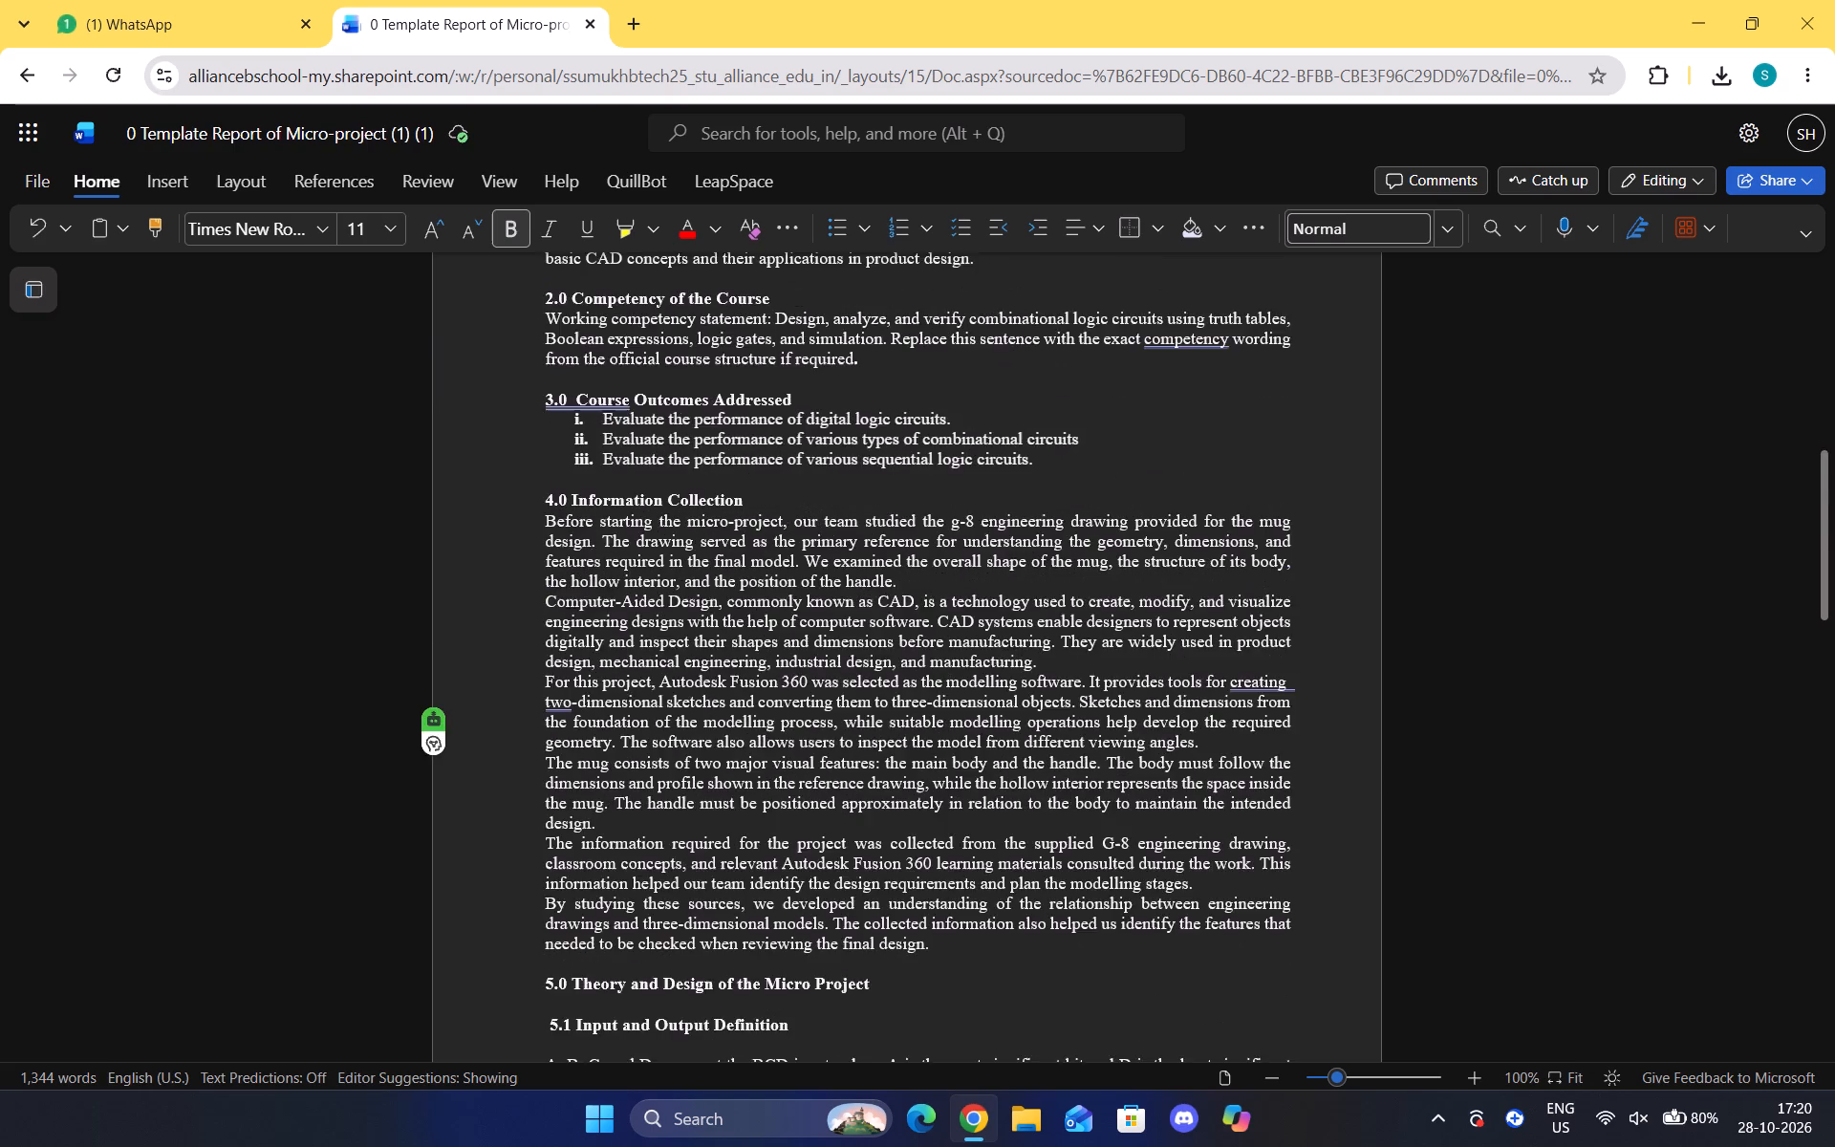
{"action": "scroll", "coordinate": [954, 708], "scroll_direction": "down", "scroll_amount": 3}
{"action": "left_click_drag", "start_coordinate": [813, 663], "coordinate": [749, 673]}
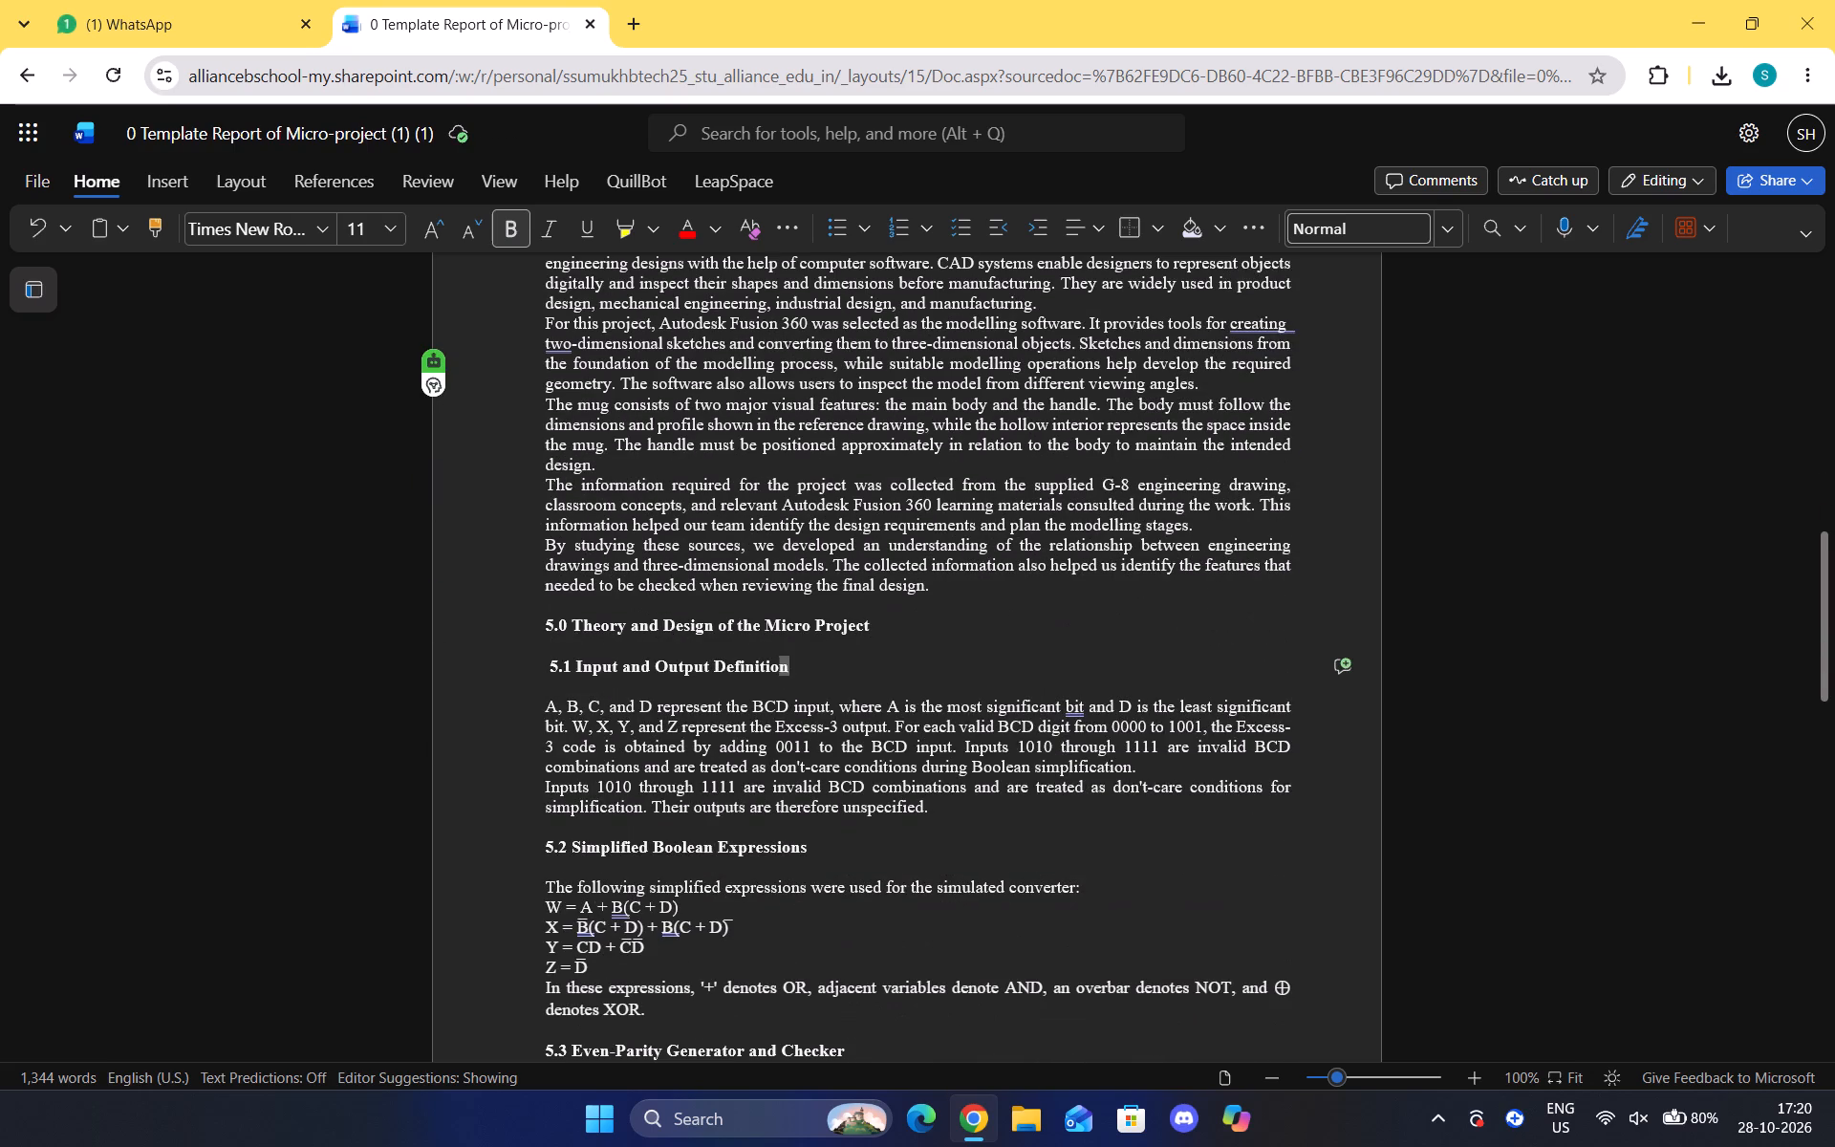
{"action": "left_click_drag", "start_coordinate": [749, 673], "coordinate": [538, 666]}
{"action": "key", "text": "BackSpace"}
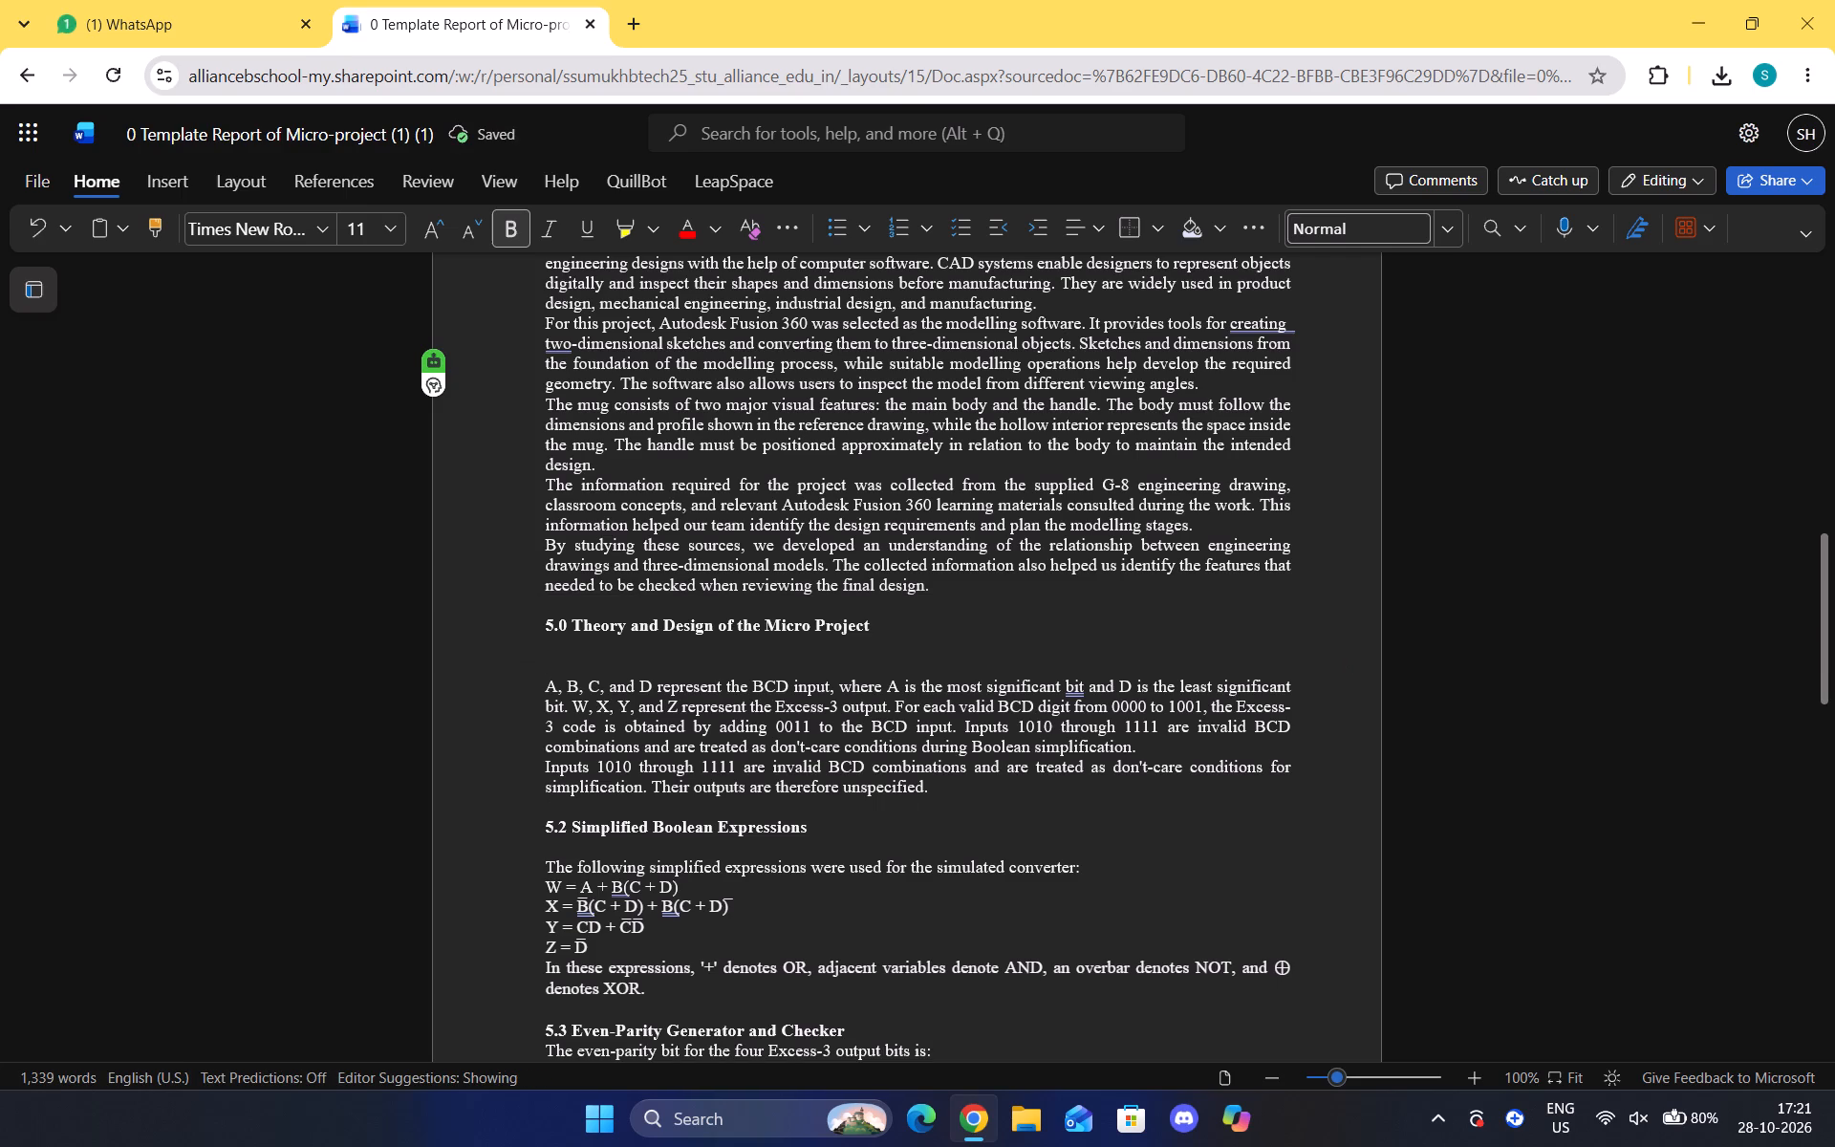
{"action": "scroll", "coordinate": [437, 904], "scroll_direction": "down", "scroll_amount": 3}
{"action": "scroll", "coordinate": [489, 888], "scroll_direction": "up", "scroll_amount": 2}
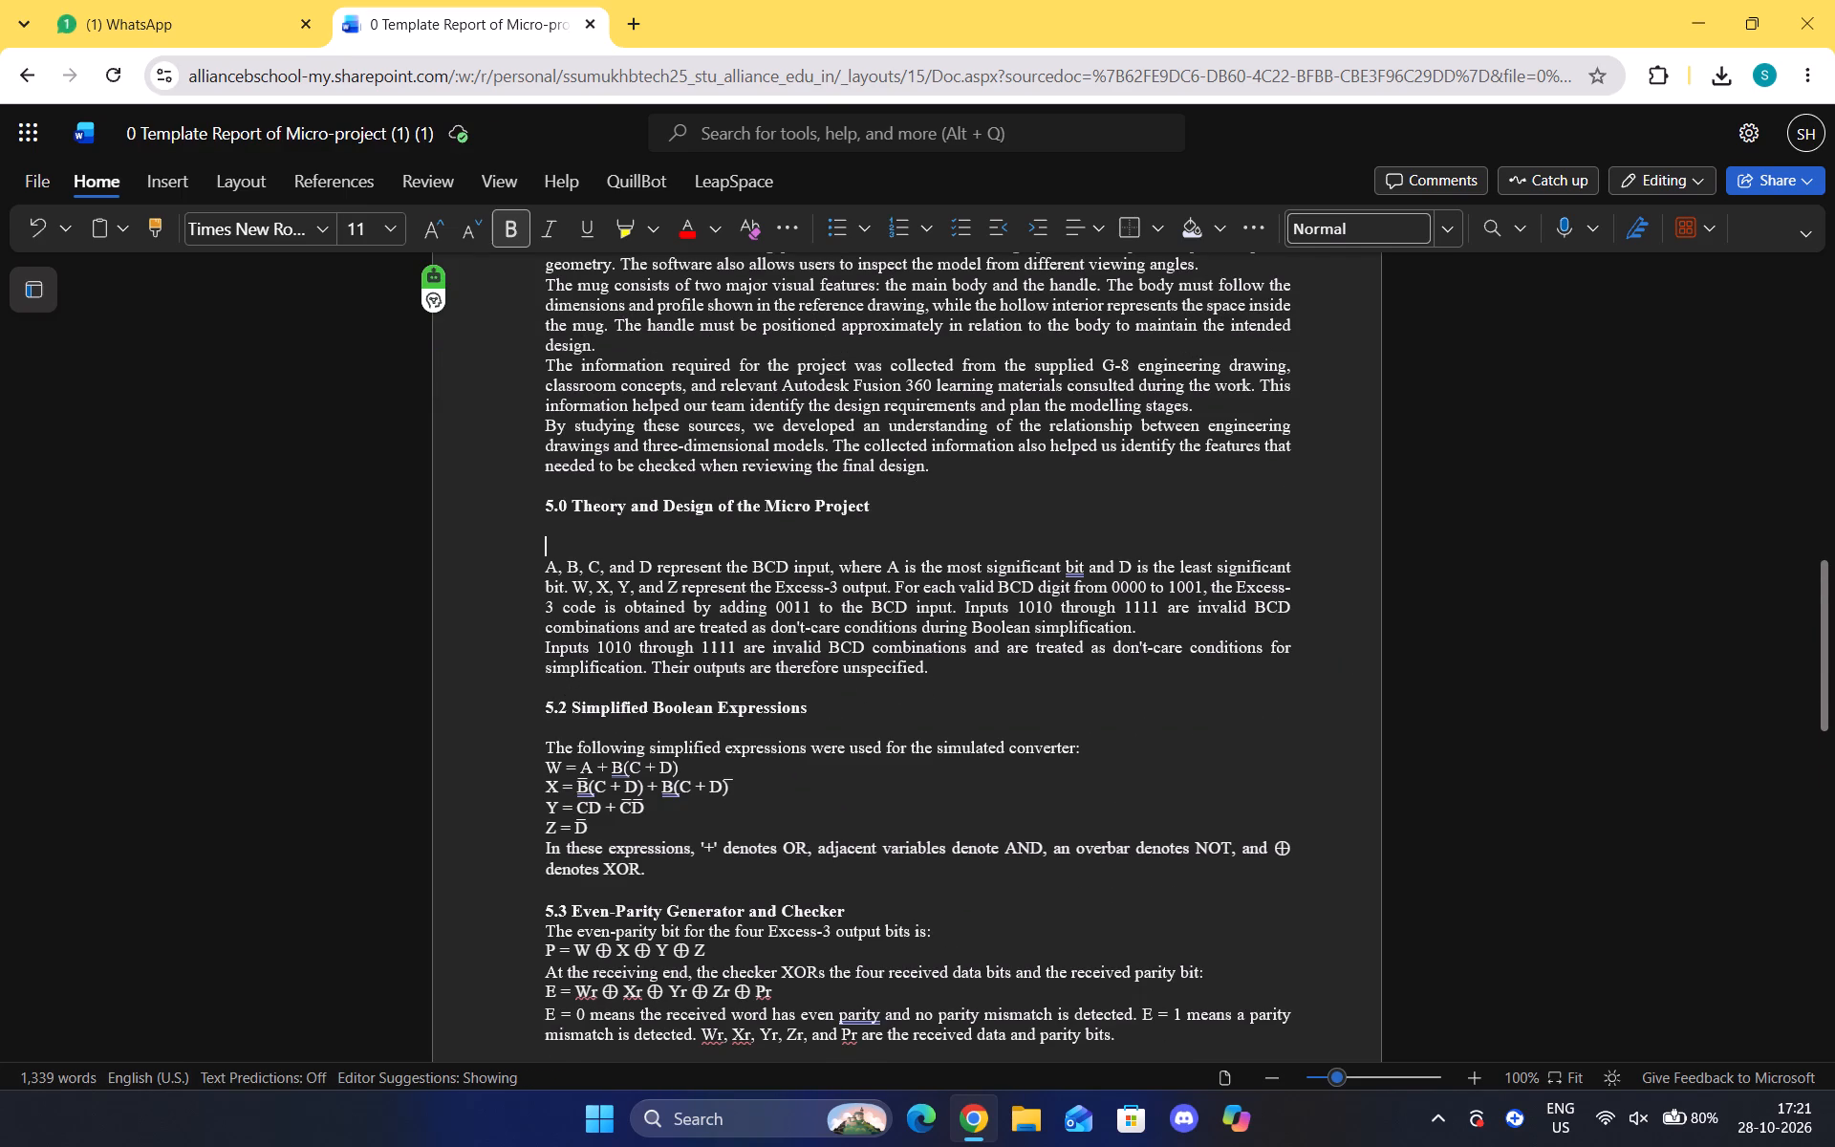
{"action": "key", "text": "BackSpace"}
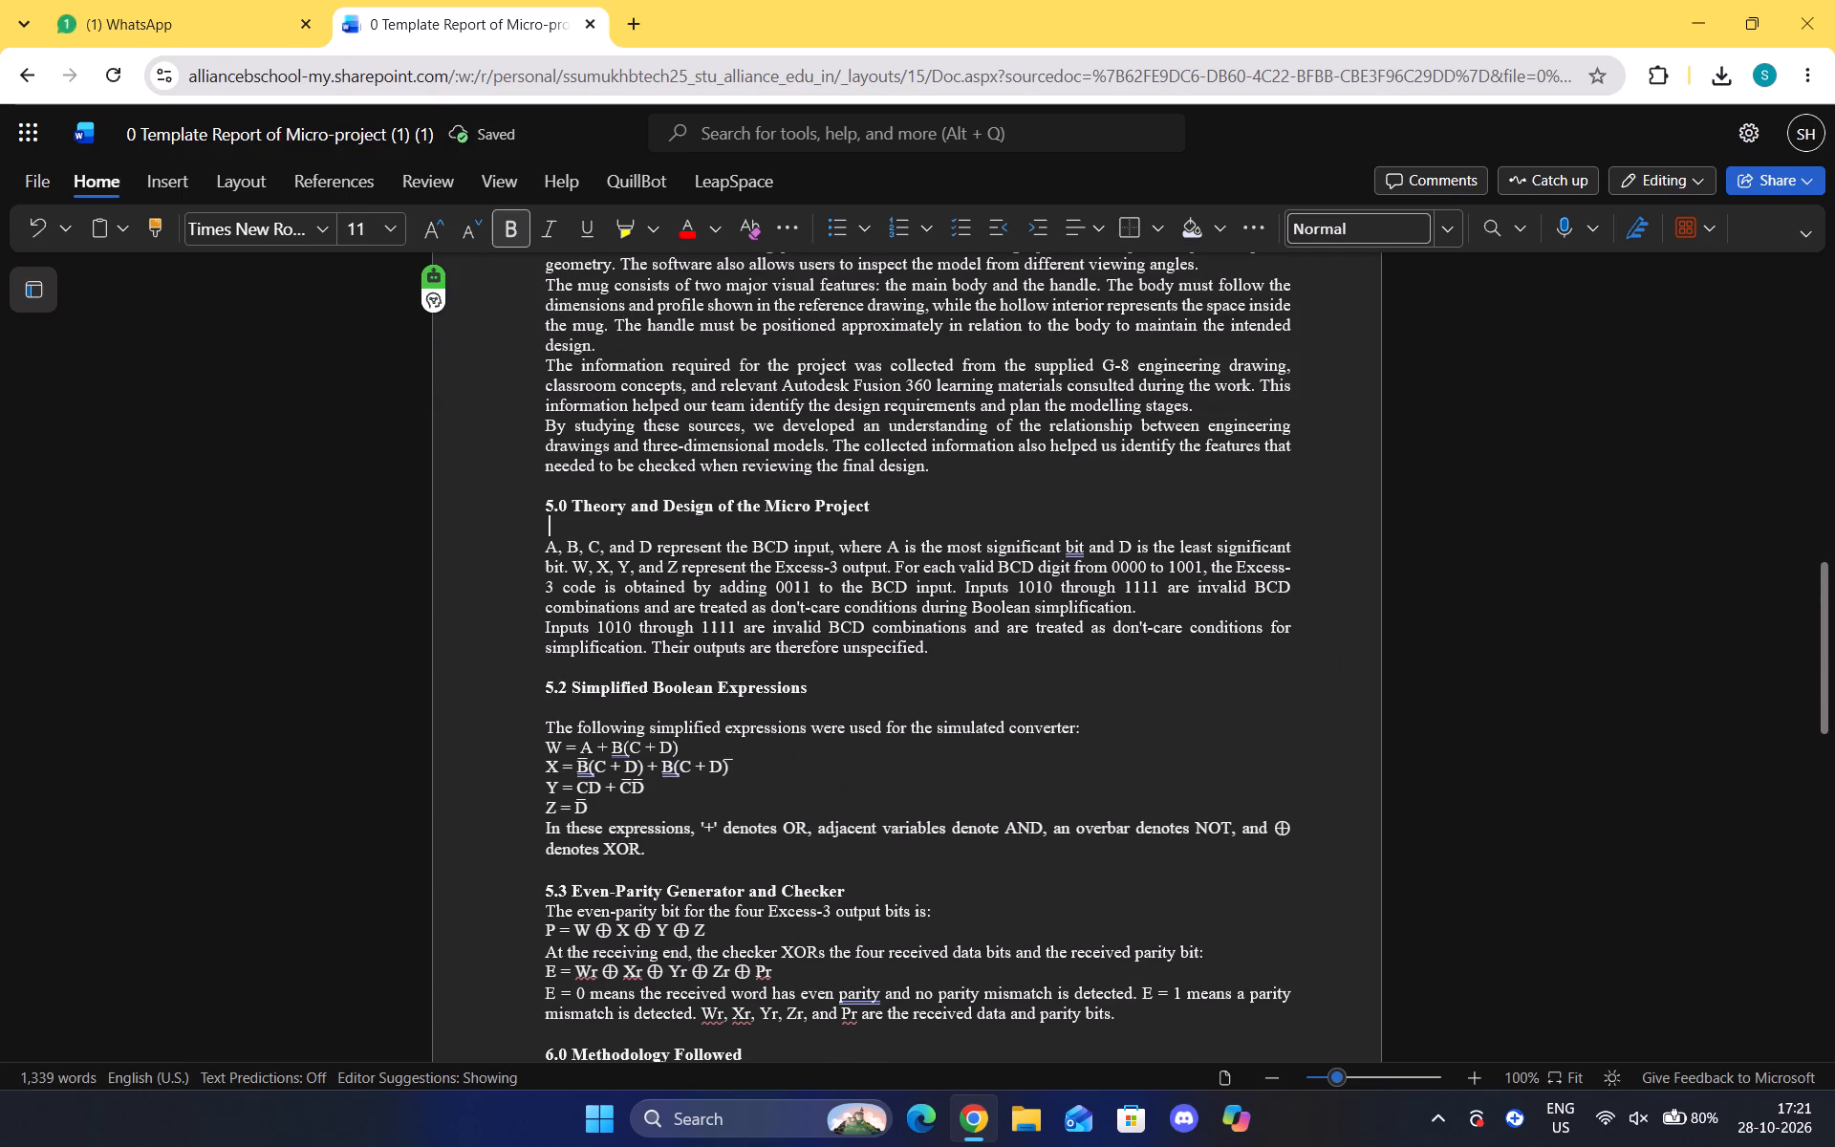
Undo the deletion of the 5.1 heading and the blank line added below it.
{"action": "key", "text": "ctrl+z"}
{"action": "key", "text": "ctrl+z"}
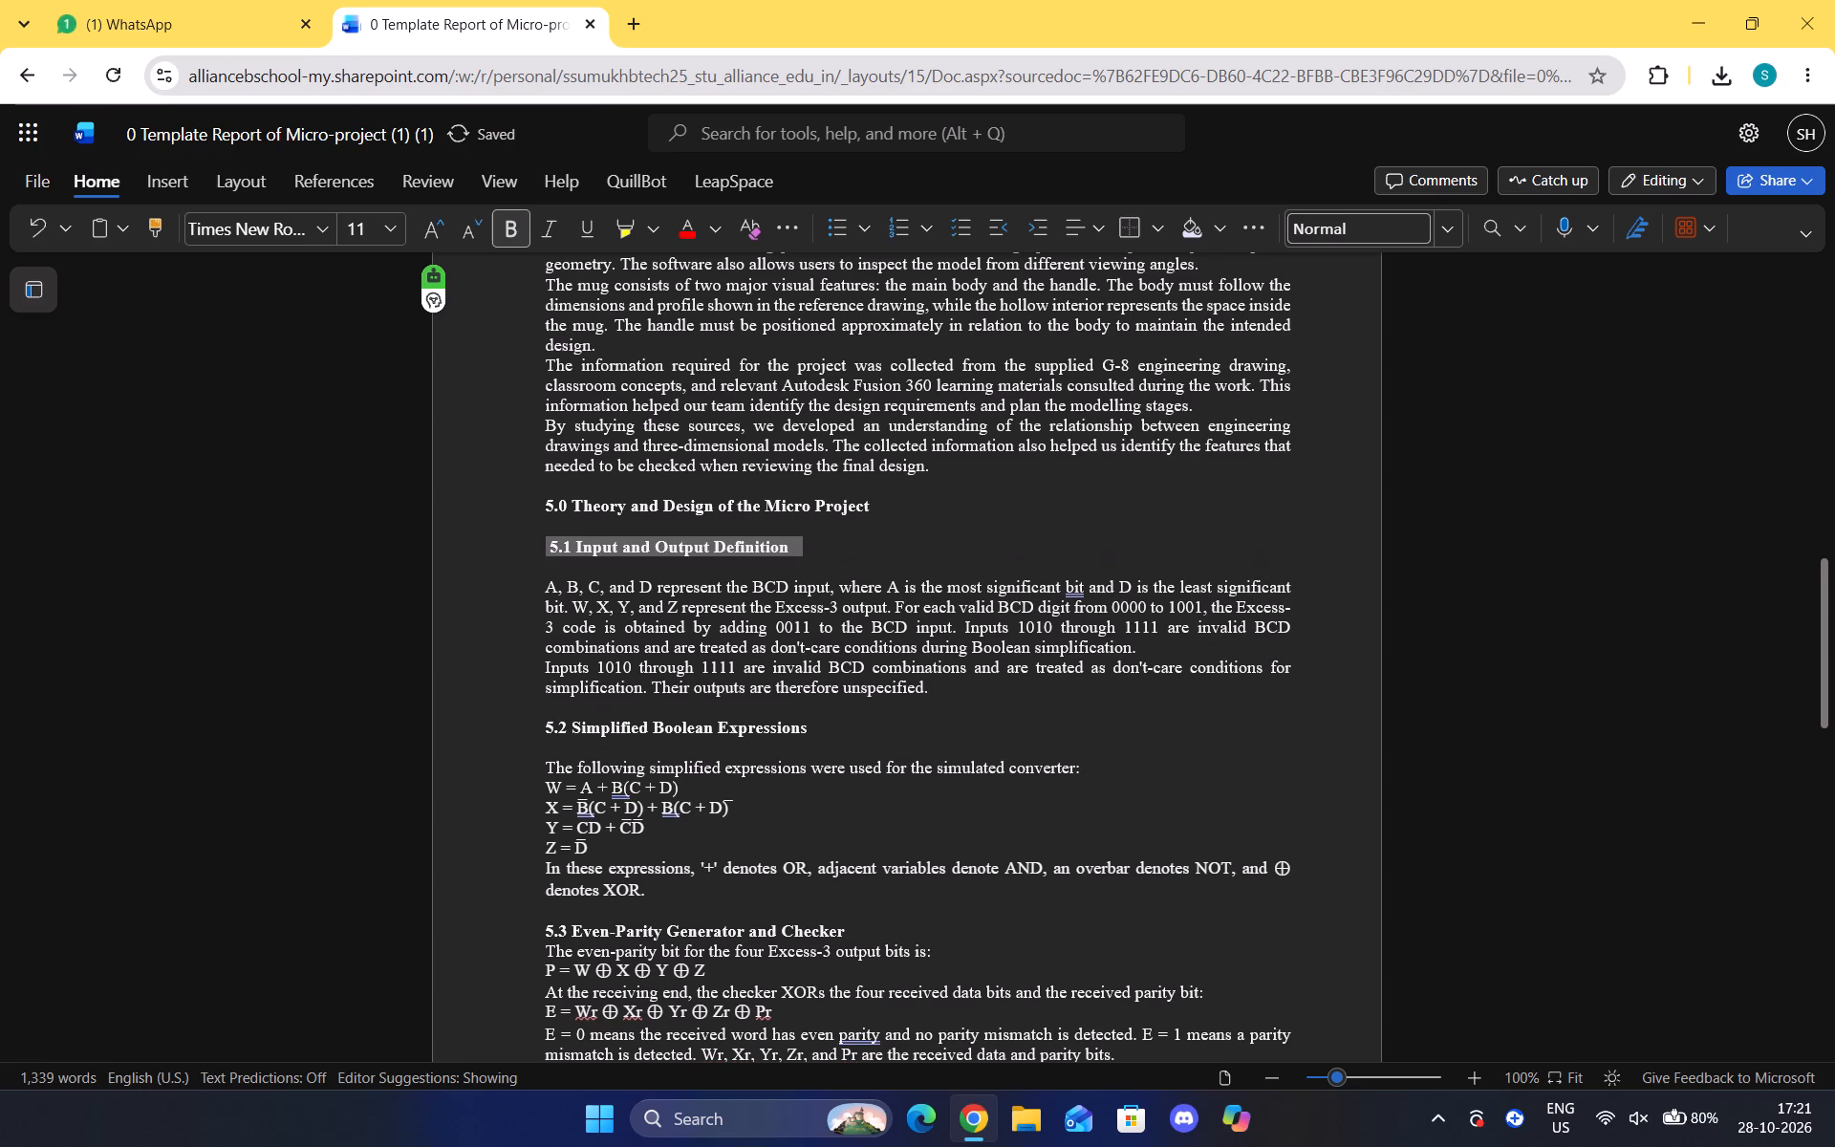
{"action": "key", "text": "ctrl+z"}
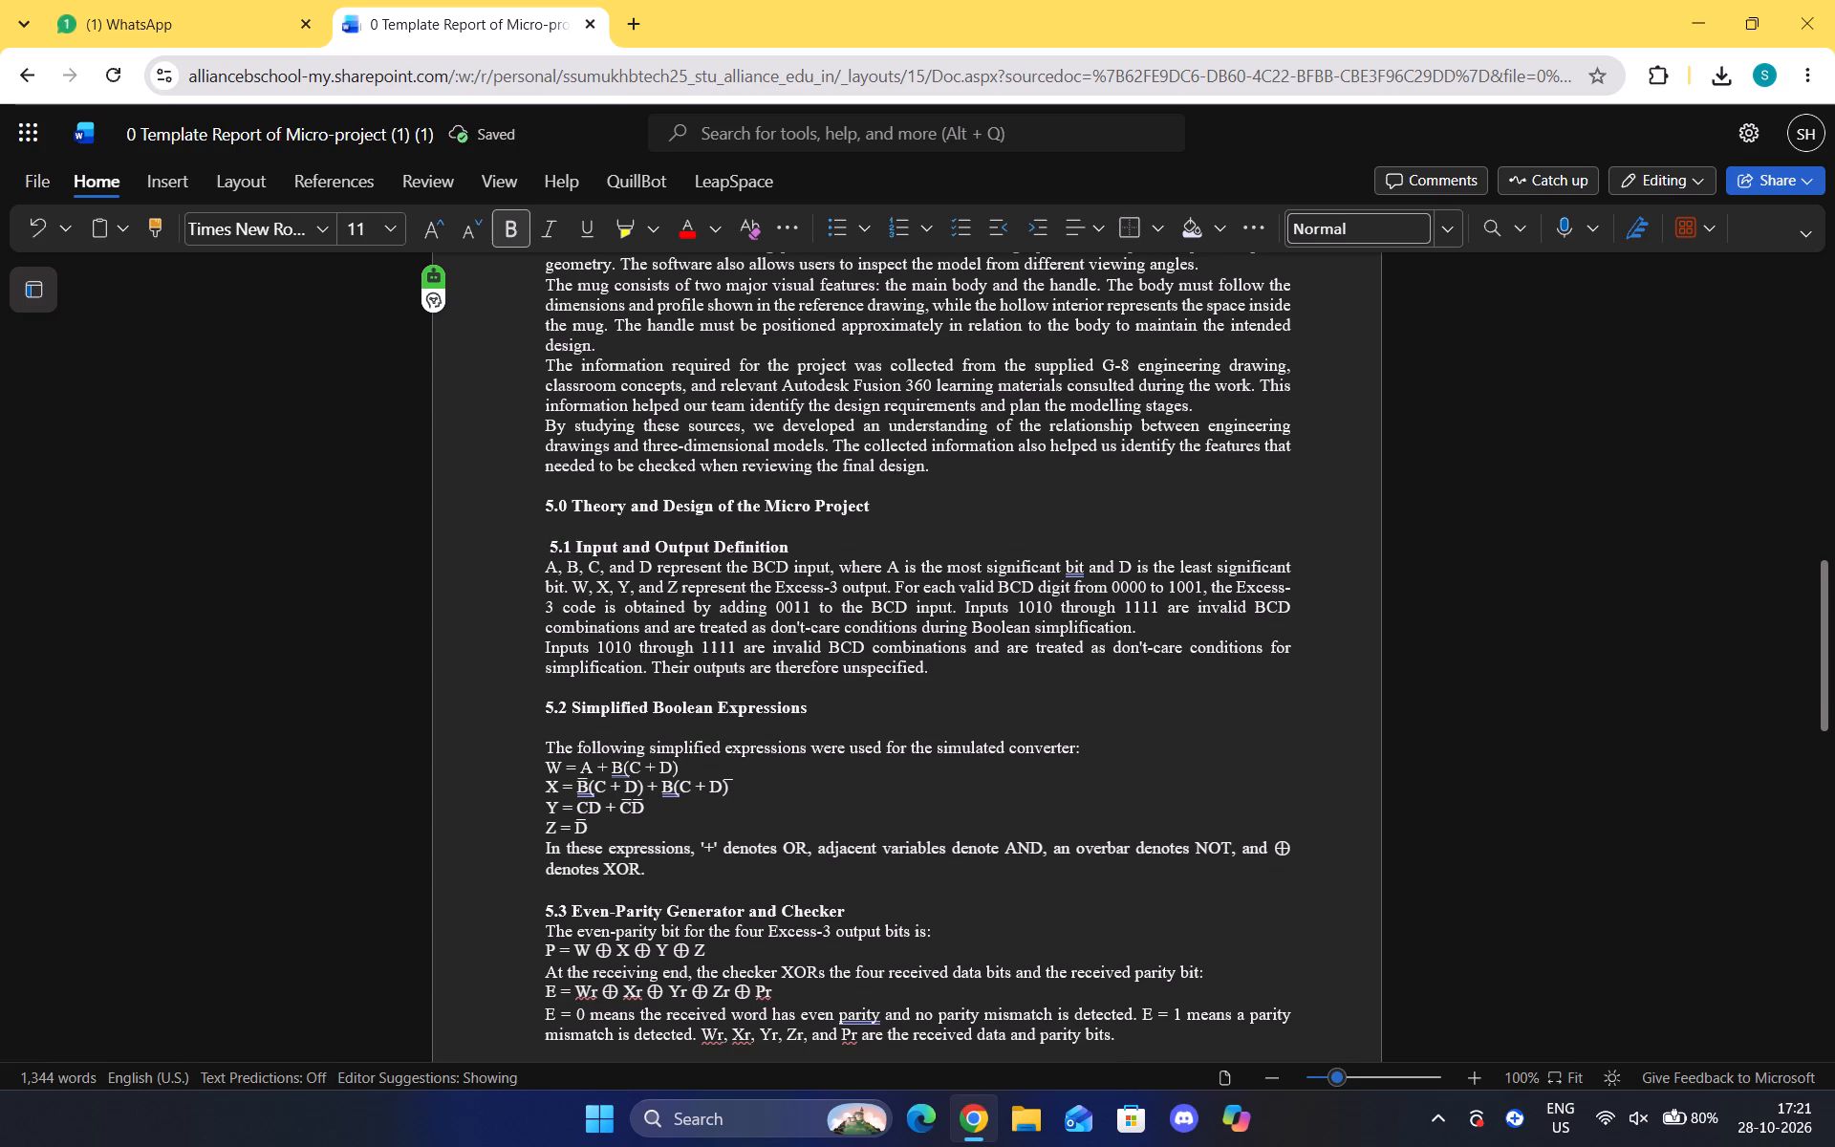
Insert a blank line below the restored heading 5.1 Input and Output Definition.
{"action": "scroll", "coordinate": [1034, 603], "scroll_direction": "up", "scroll_amount": 2}
{"action": "scroll", "coordinate": [1034, 603], "scroll_direction": "down", "scroll_amount": 2}
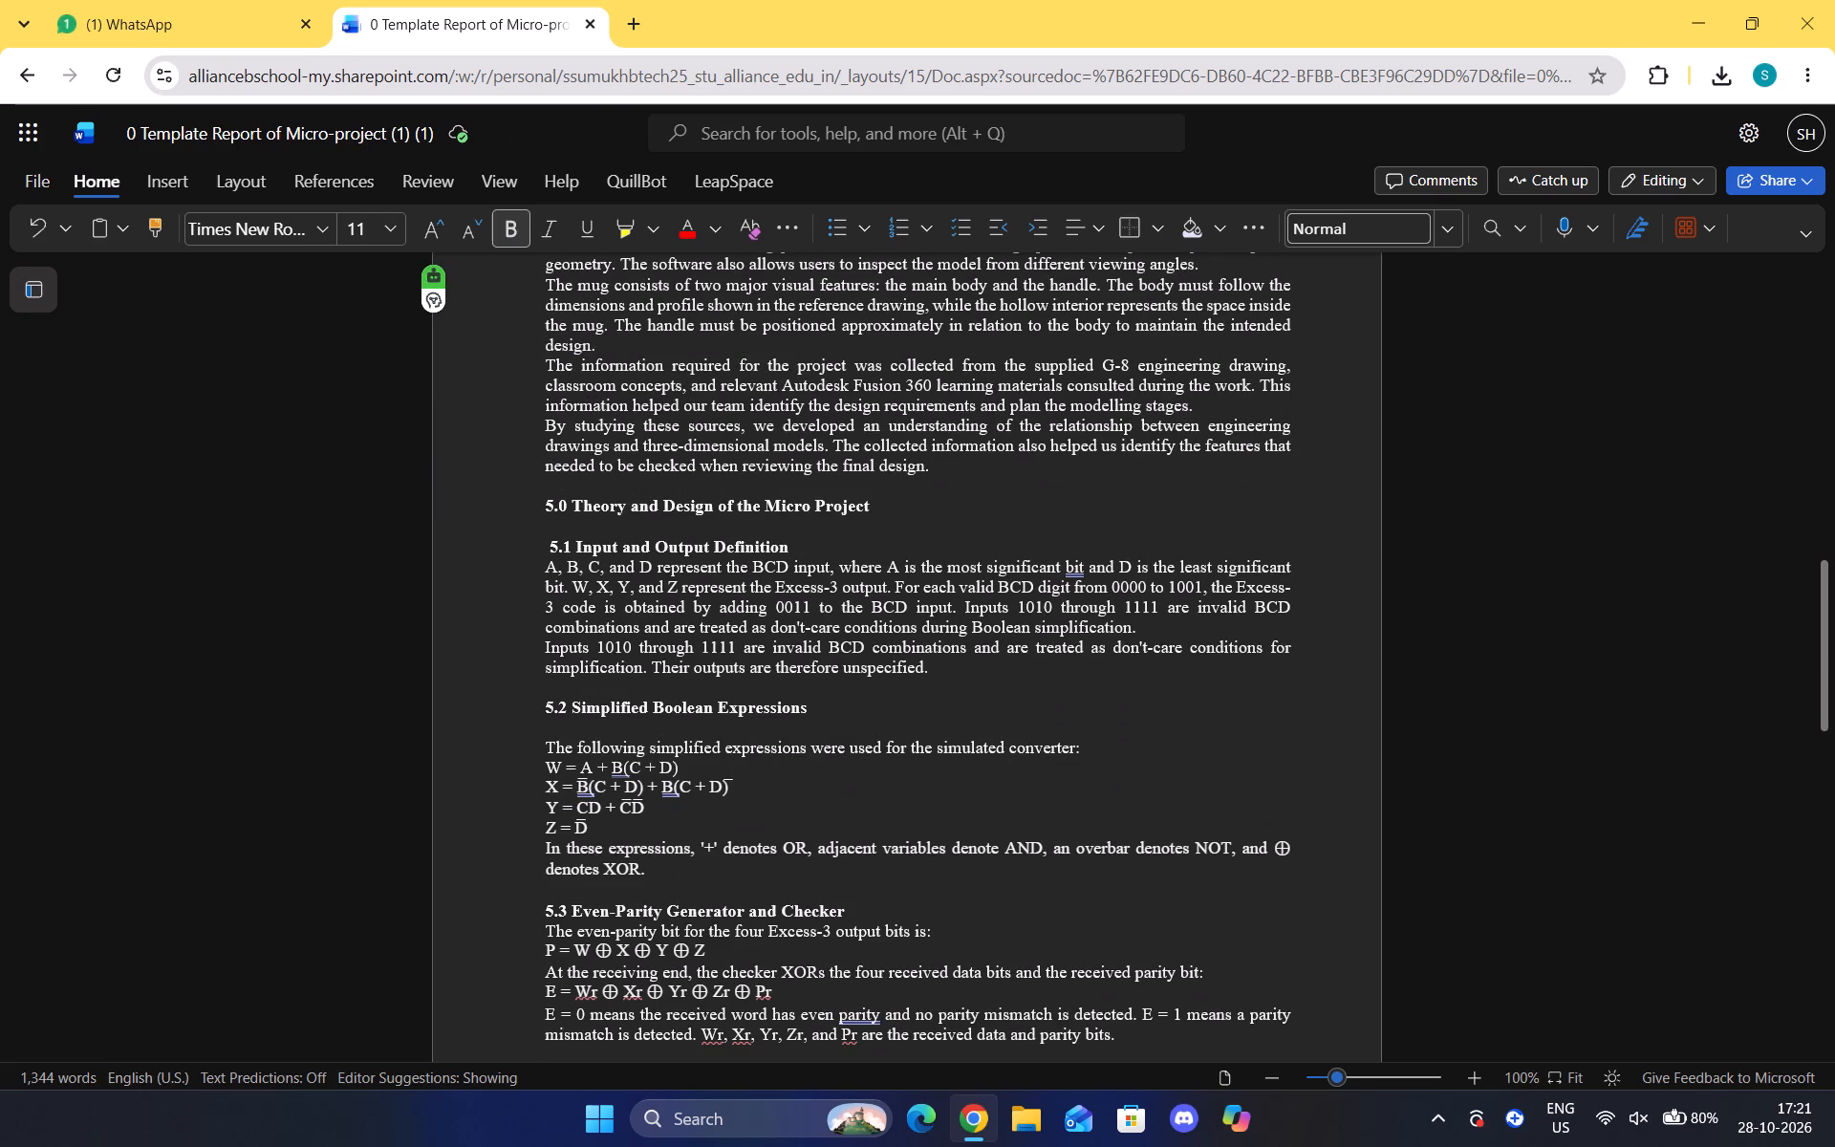
{"action": "key", "text": "Return"}
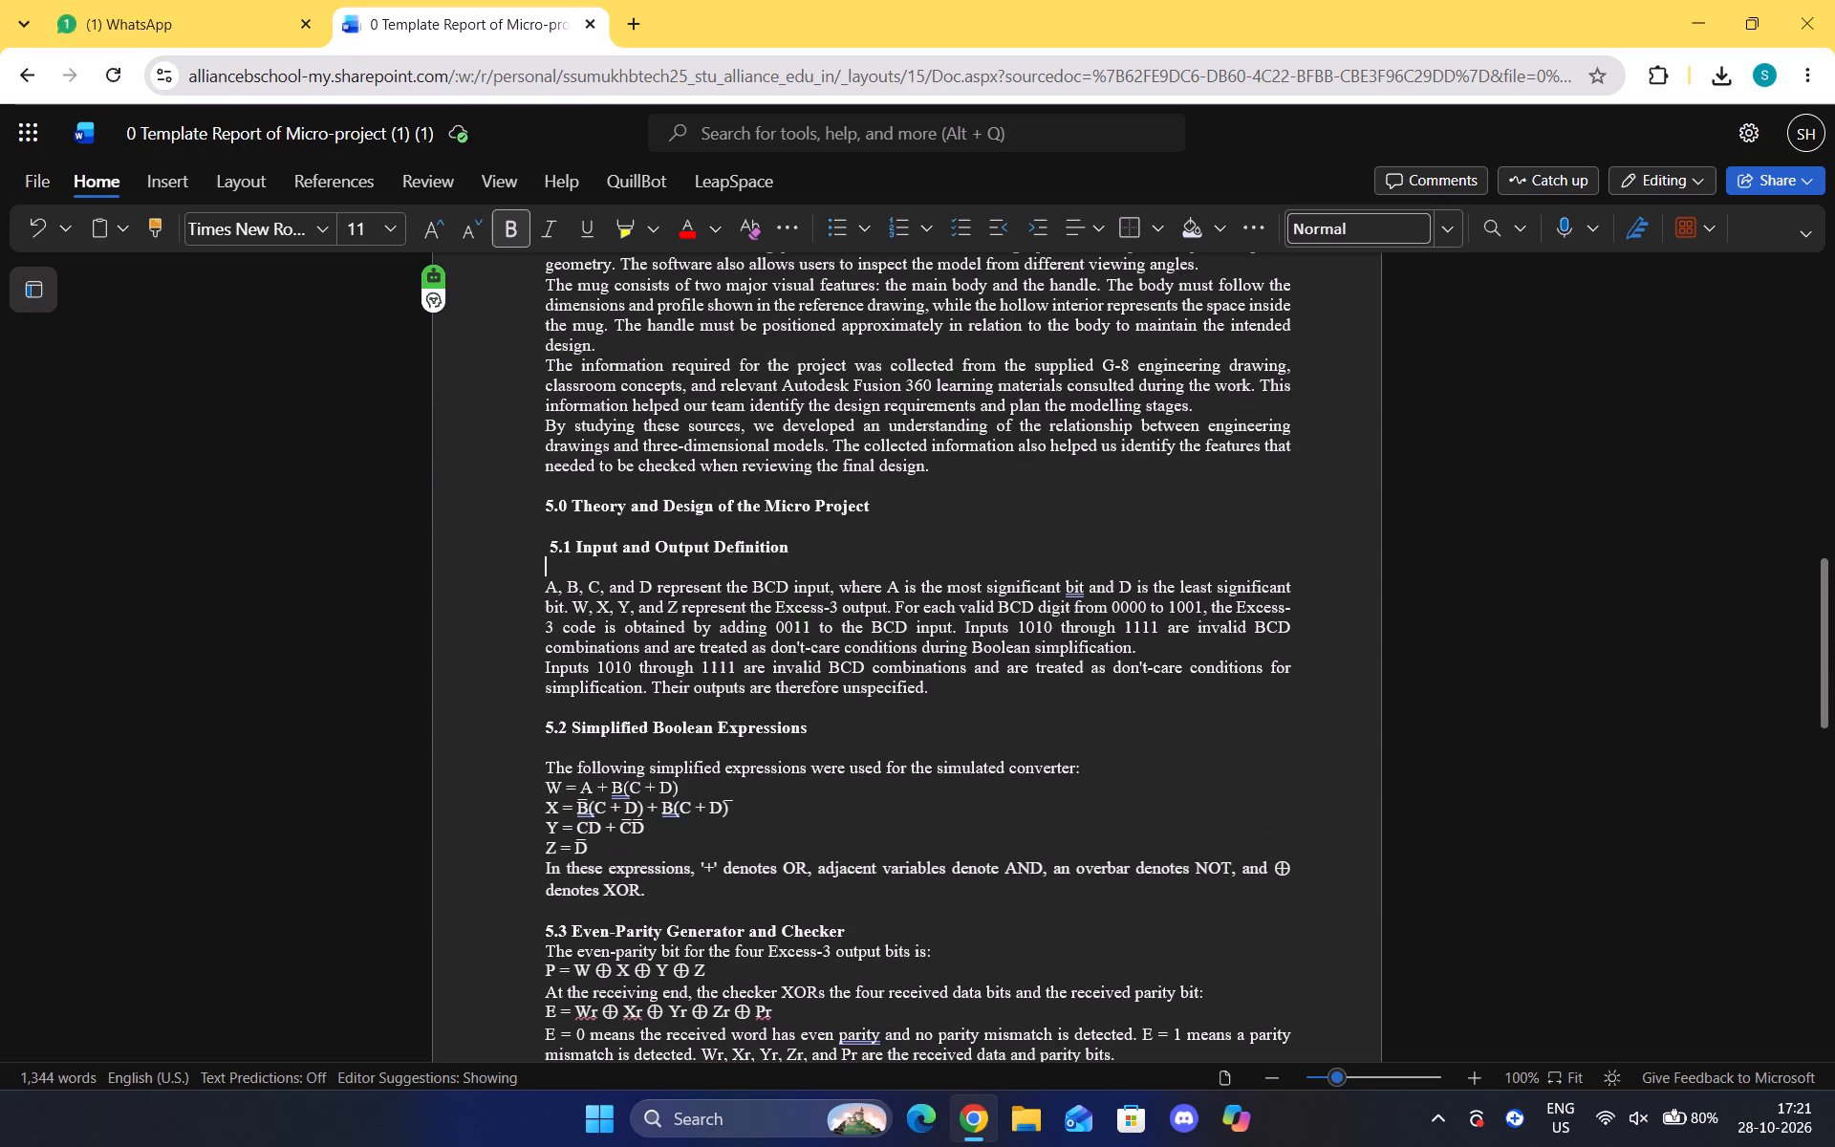
Go up to the 4.0 Information Collection section of the report.
{"action": "scroll", "coordinate": [788, 581], "scroll_direction": "up", "scroll_amount": 3}
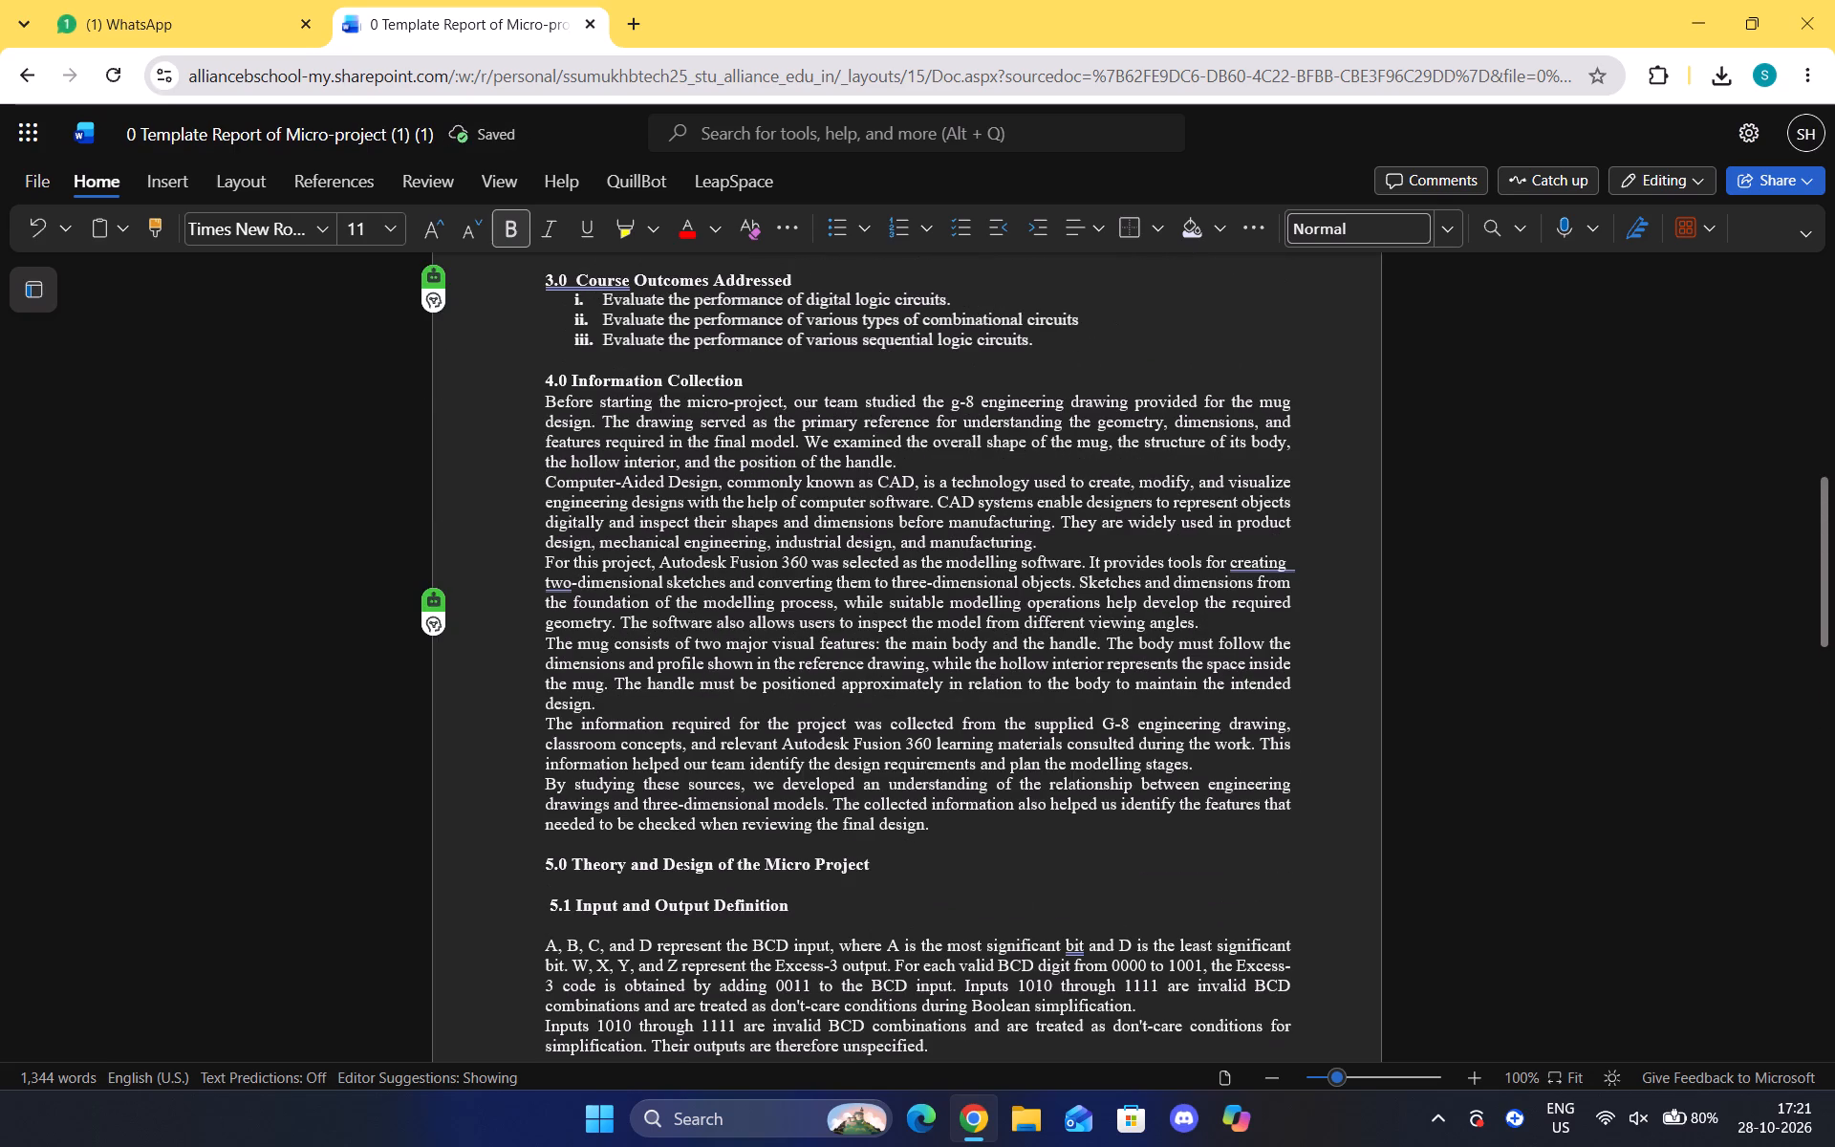
Insert a blank line below each of the headings 4.0 Information Collection, 3.0 Course Outcomes Addressed and 2.0 Competency of the Course.
{"action": "scroll", "coordinate": [788, 581], "scroll_direction": "up", "scroll_amount": 2}
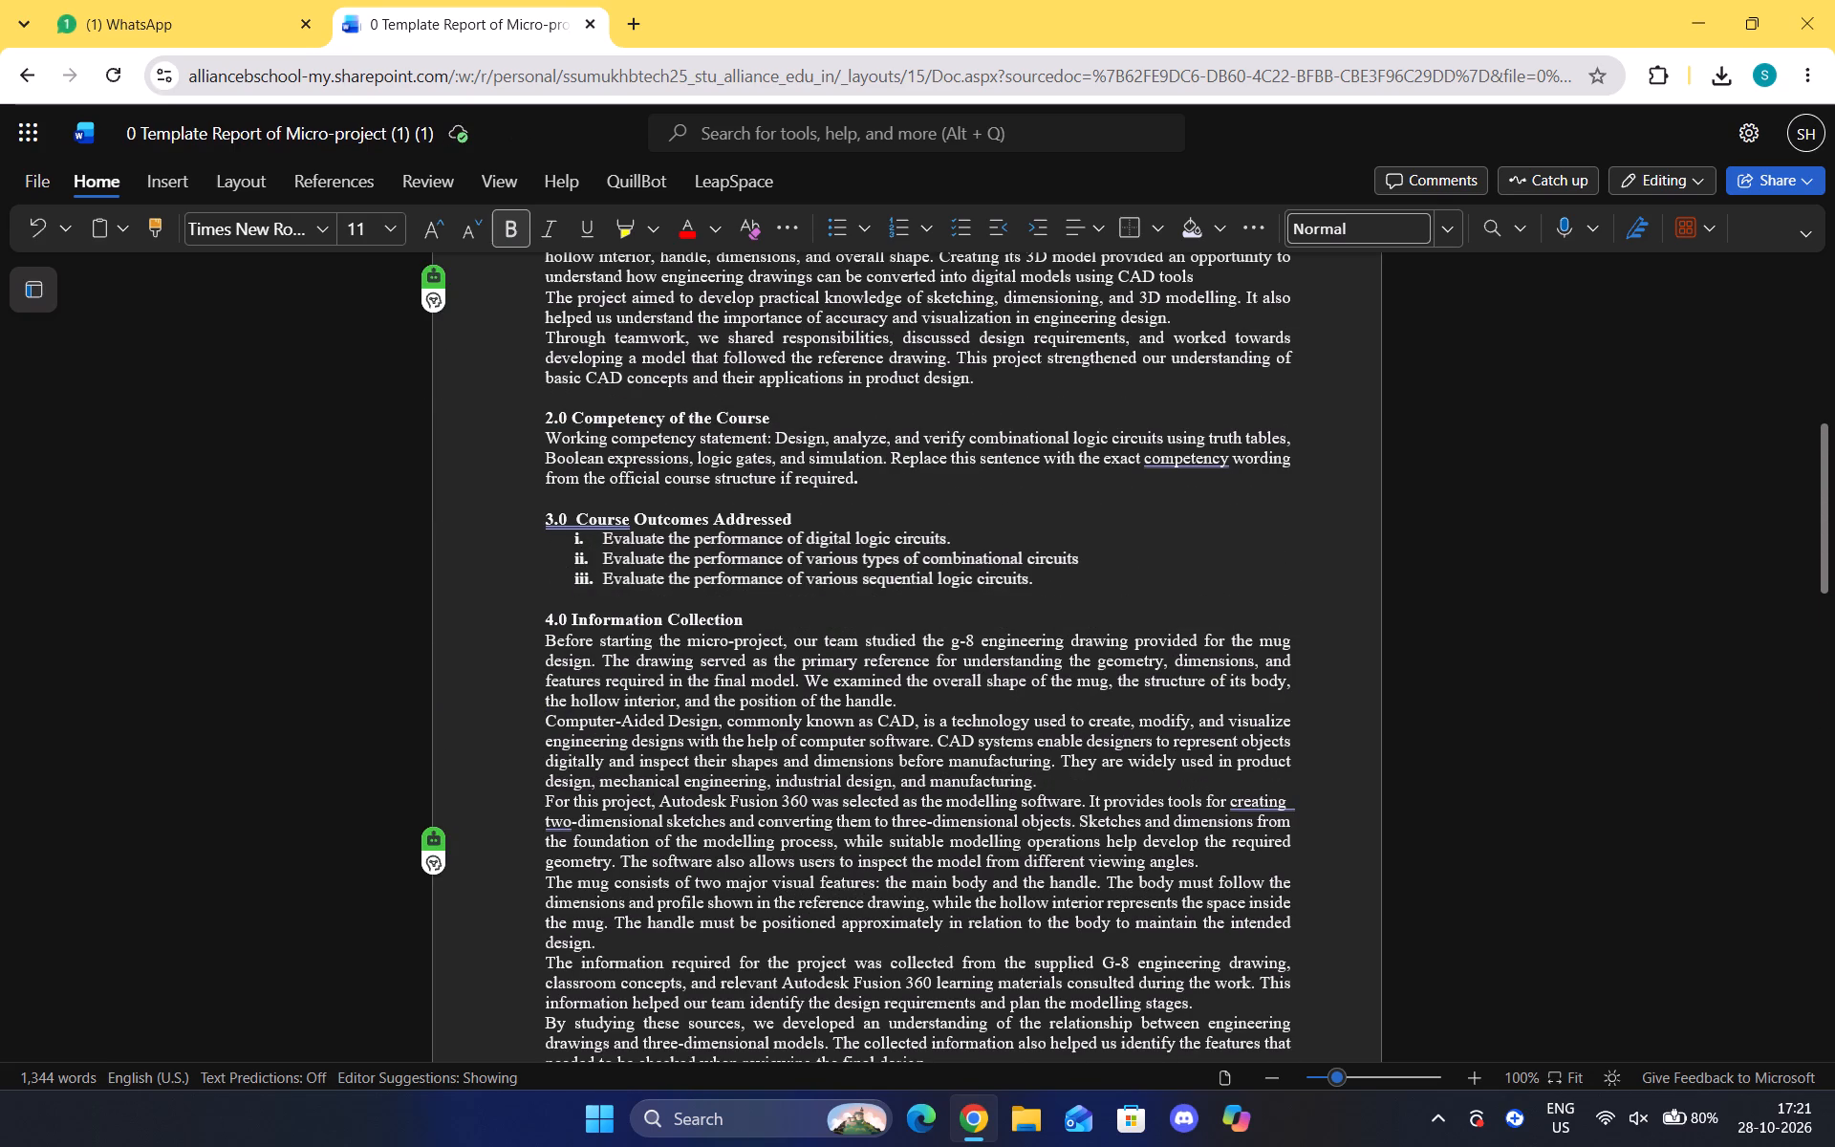
{"action": "left_click", "coordinate": [775, 612]}
{"action": "key", "text": "Return"}
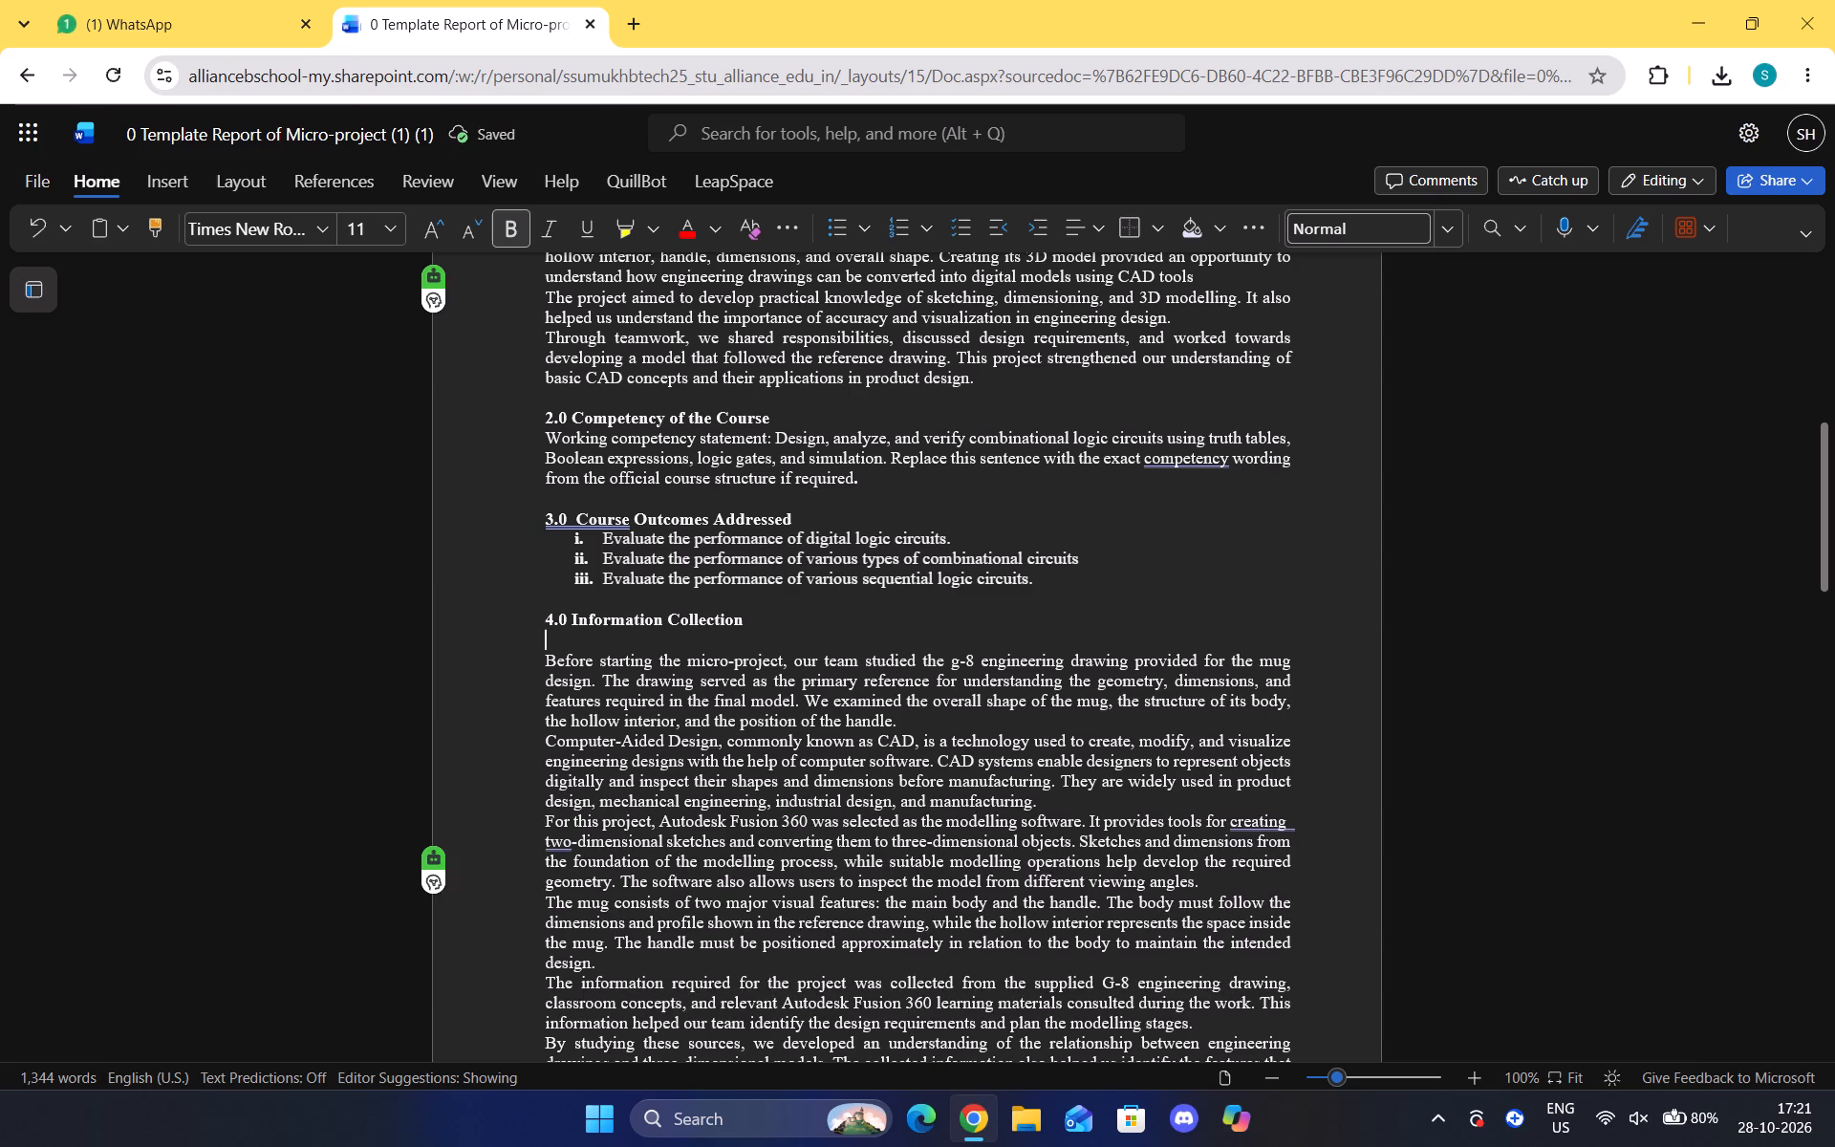
{"action": "left_click", "coordinate": [825, 509]}
{"action": "key", "text": "Return"}
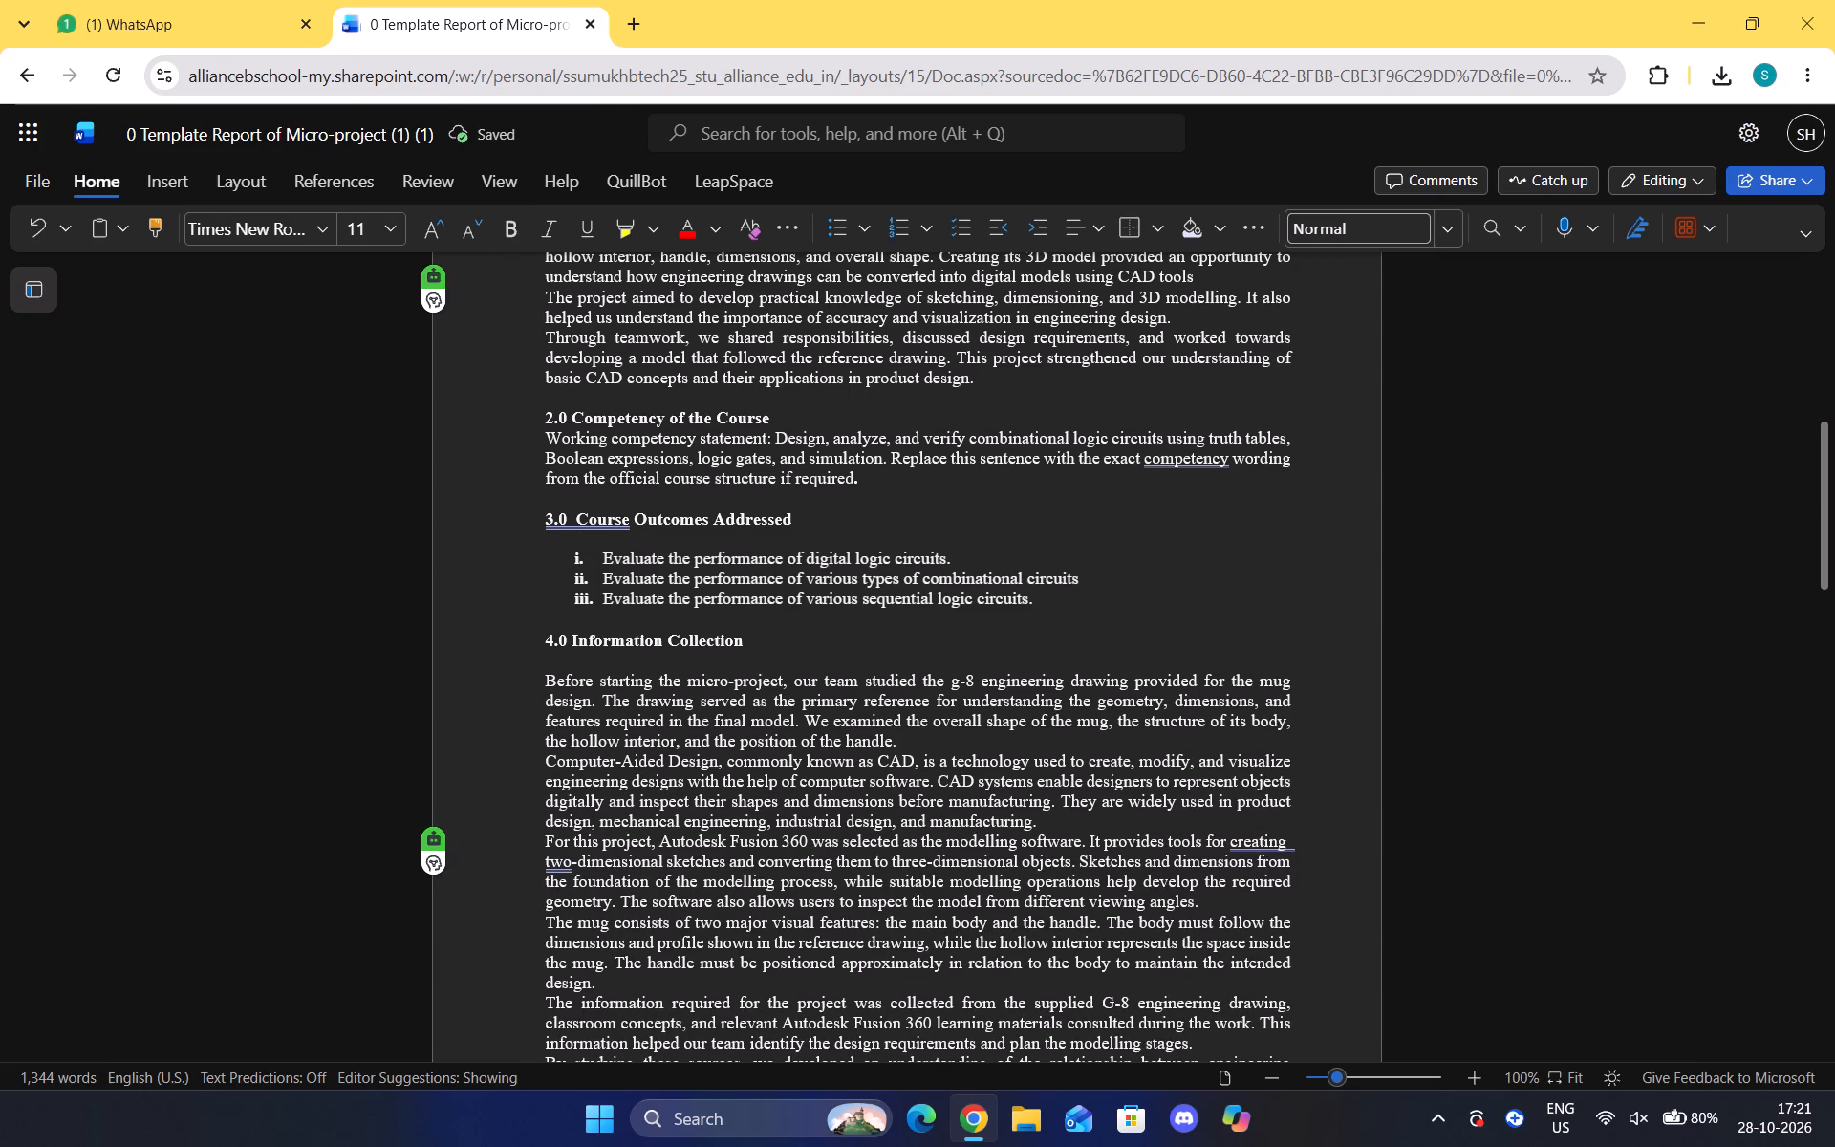
{"action": "left_click", "coordinate": [806, 414]}
{"action": "key", "text": "Return"}
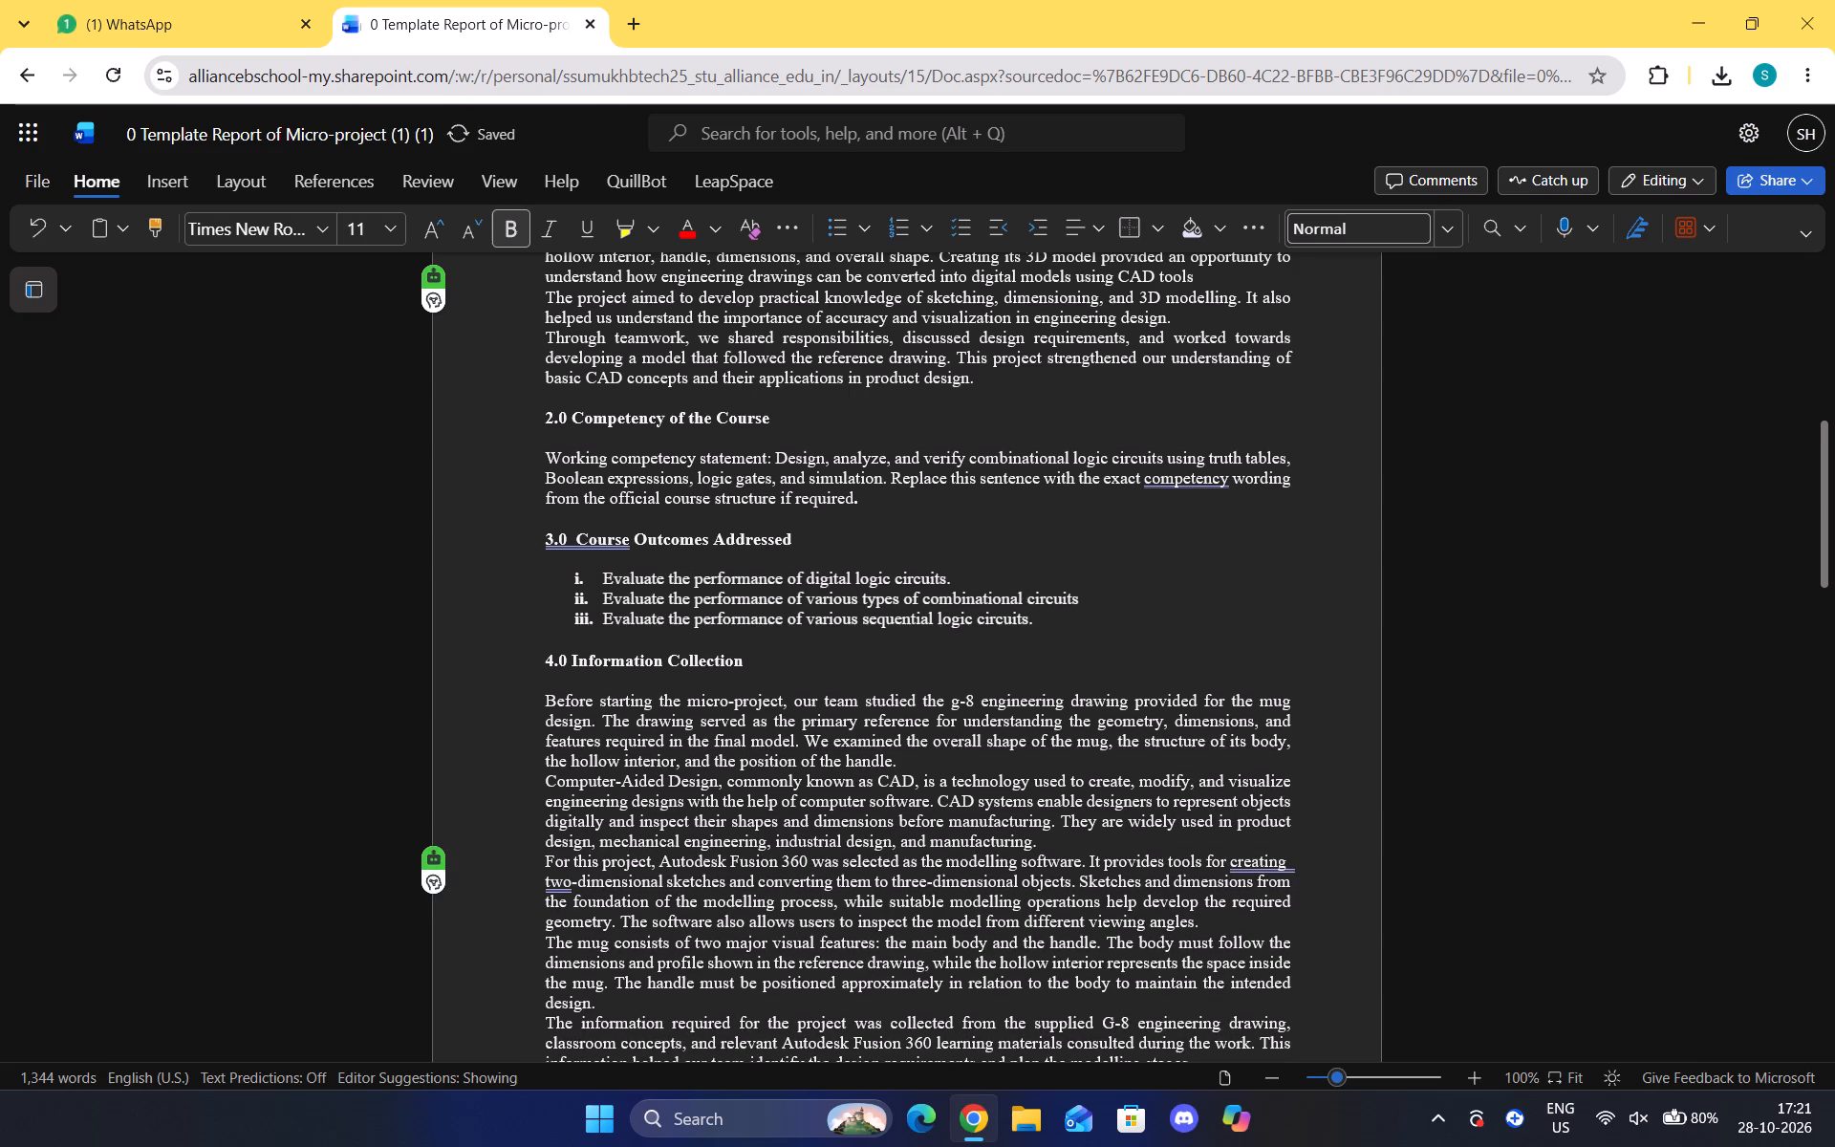
Insert a blank line below the heading 1.0 Rationale and another below the Title of Micro-project line.
{"action": "scroll", "coordinate": [767, 389], "scroll_direction": "up", "scroll_amount": 3}
{"action": "left_click", "coordinate": [697, 482]}
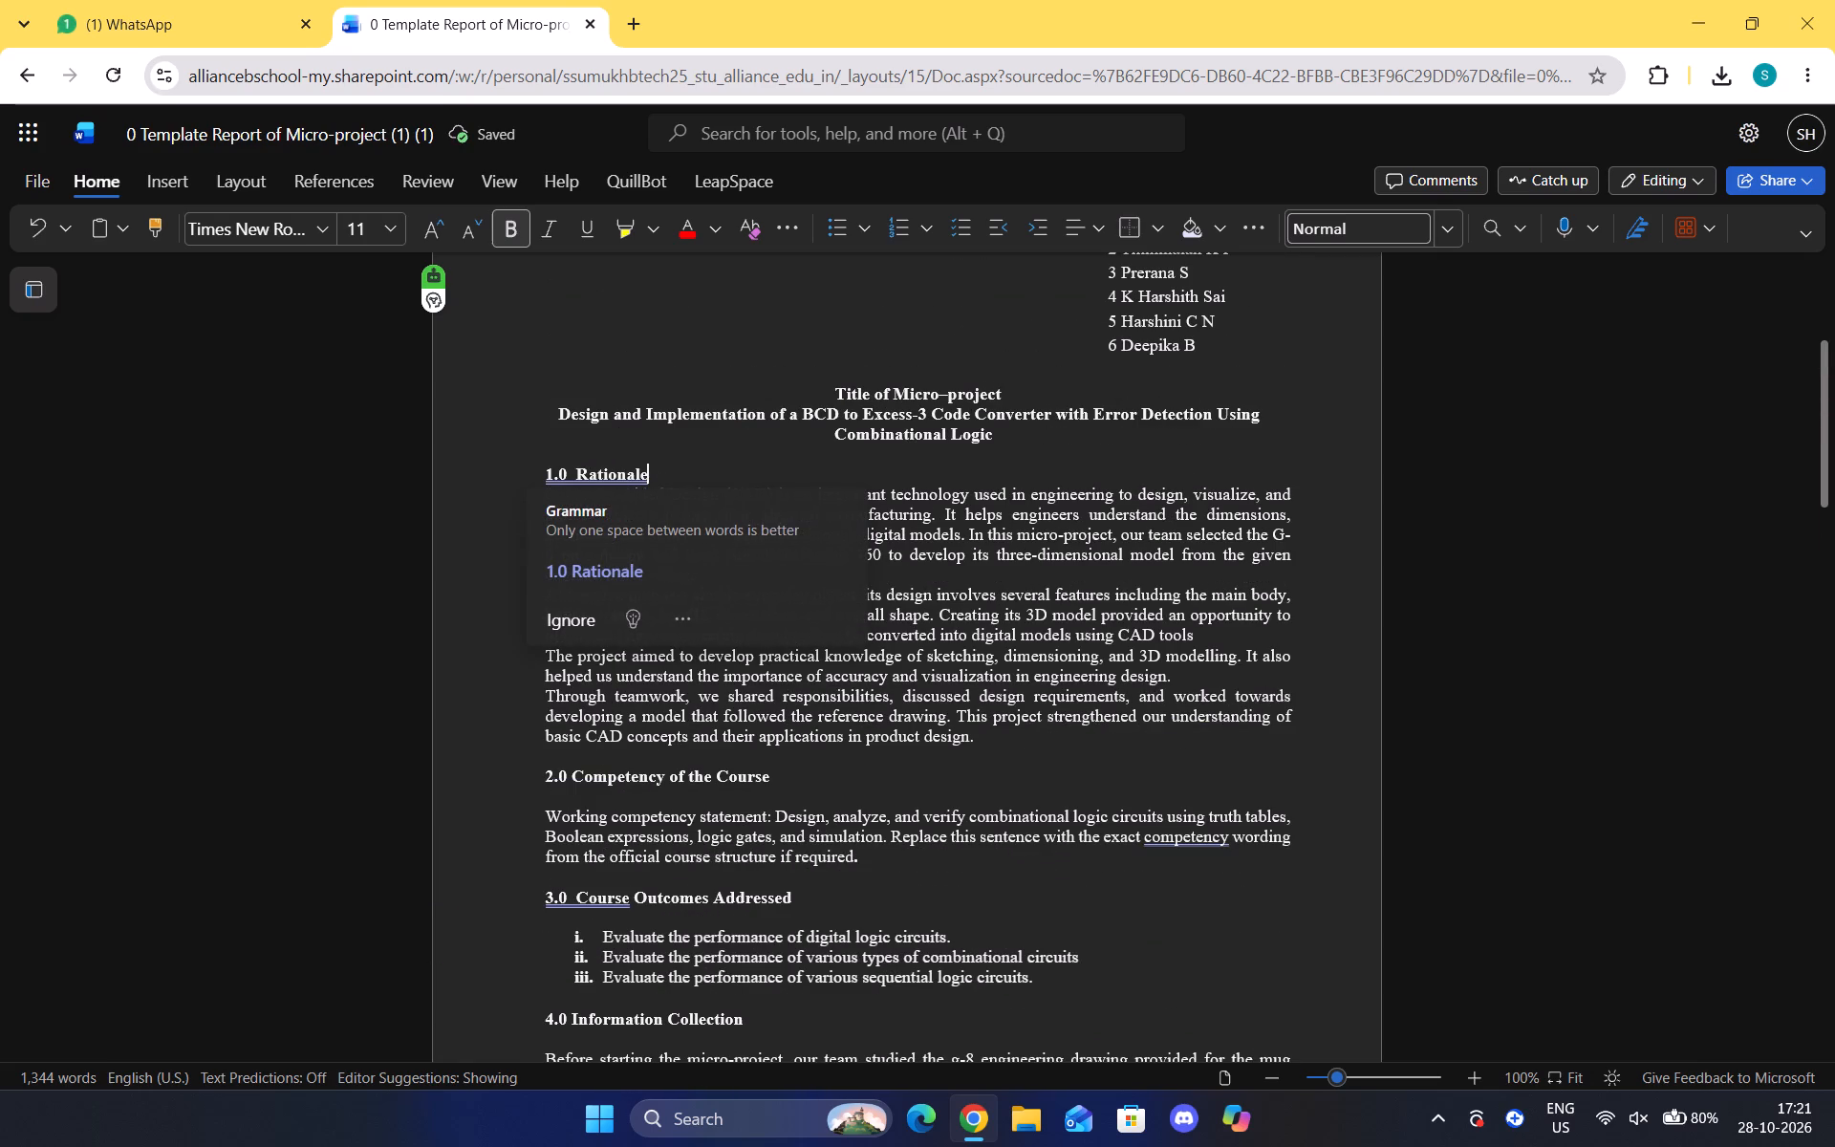
{"action": "key", "text": "Return"}
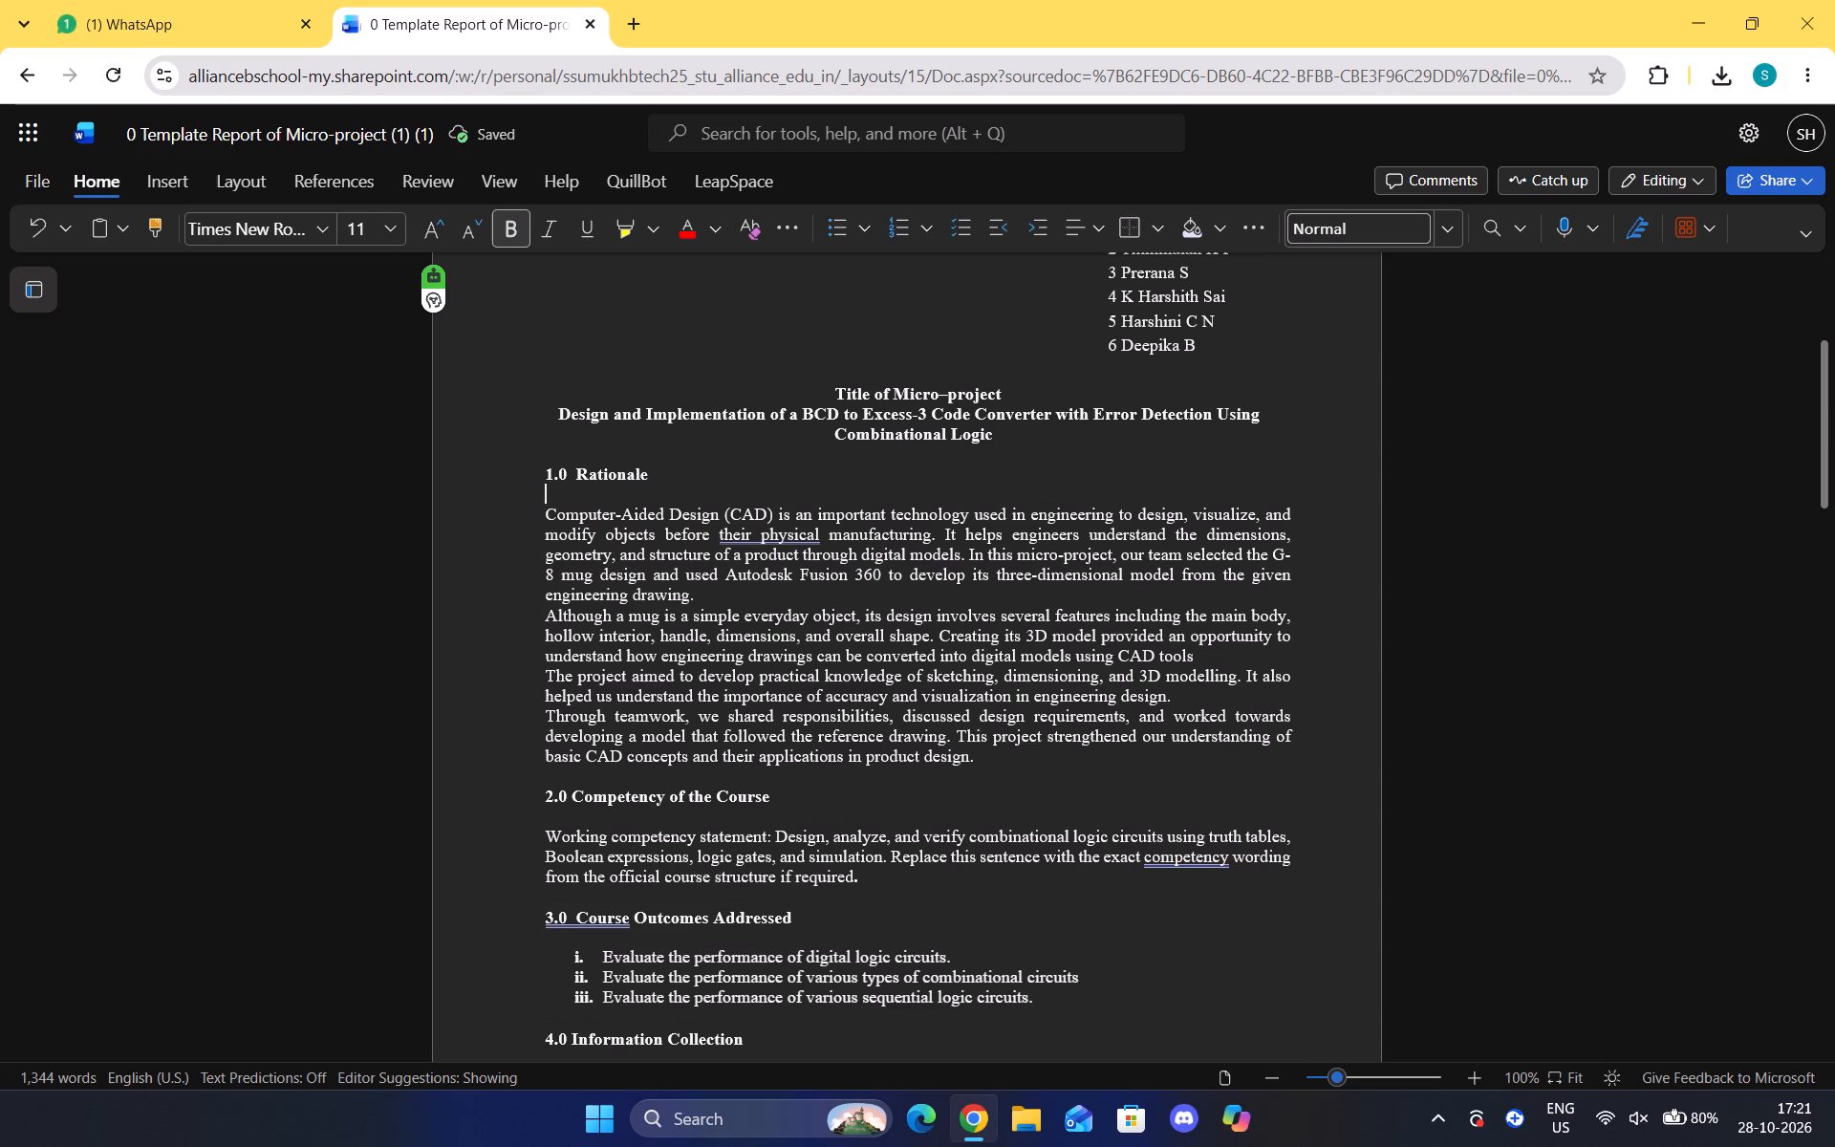
{"action": "left_click", "coordinate": [1025, 401]}
{"action": "key", "text": "Return"}
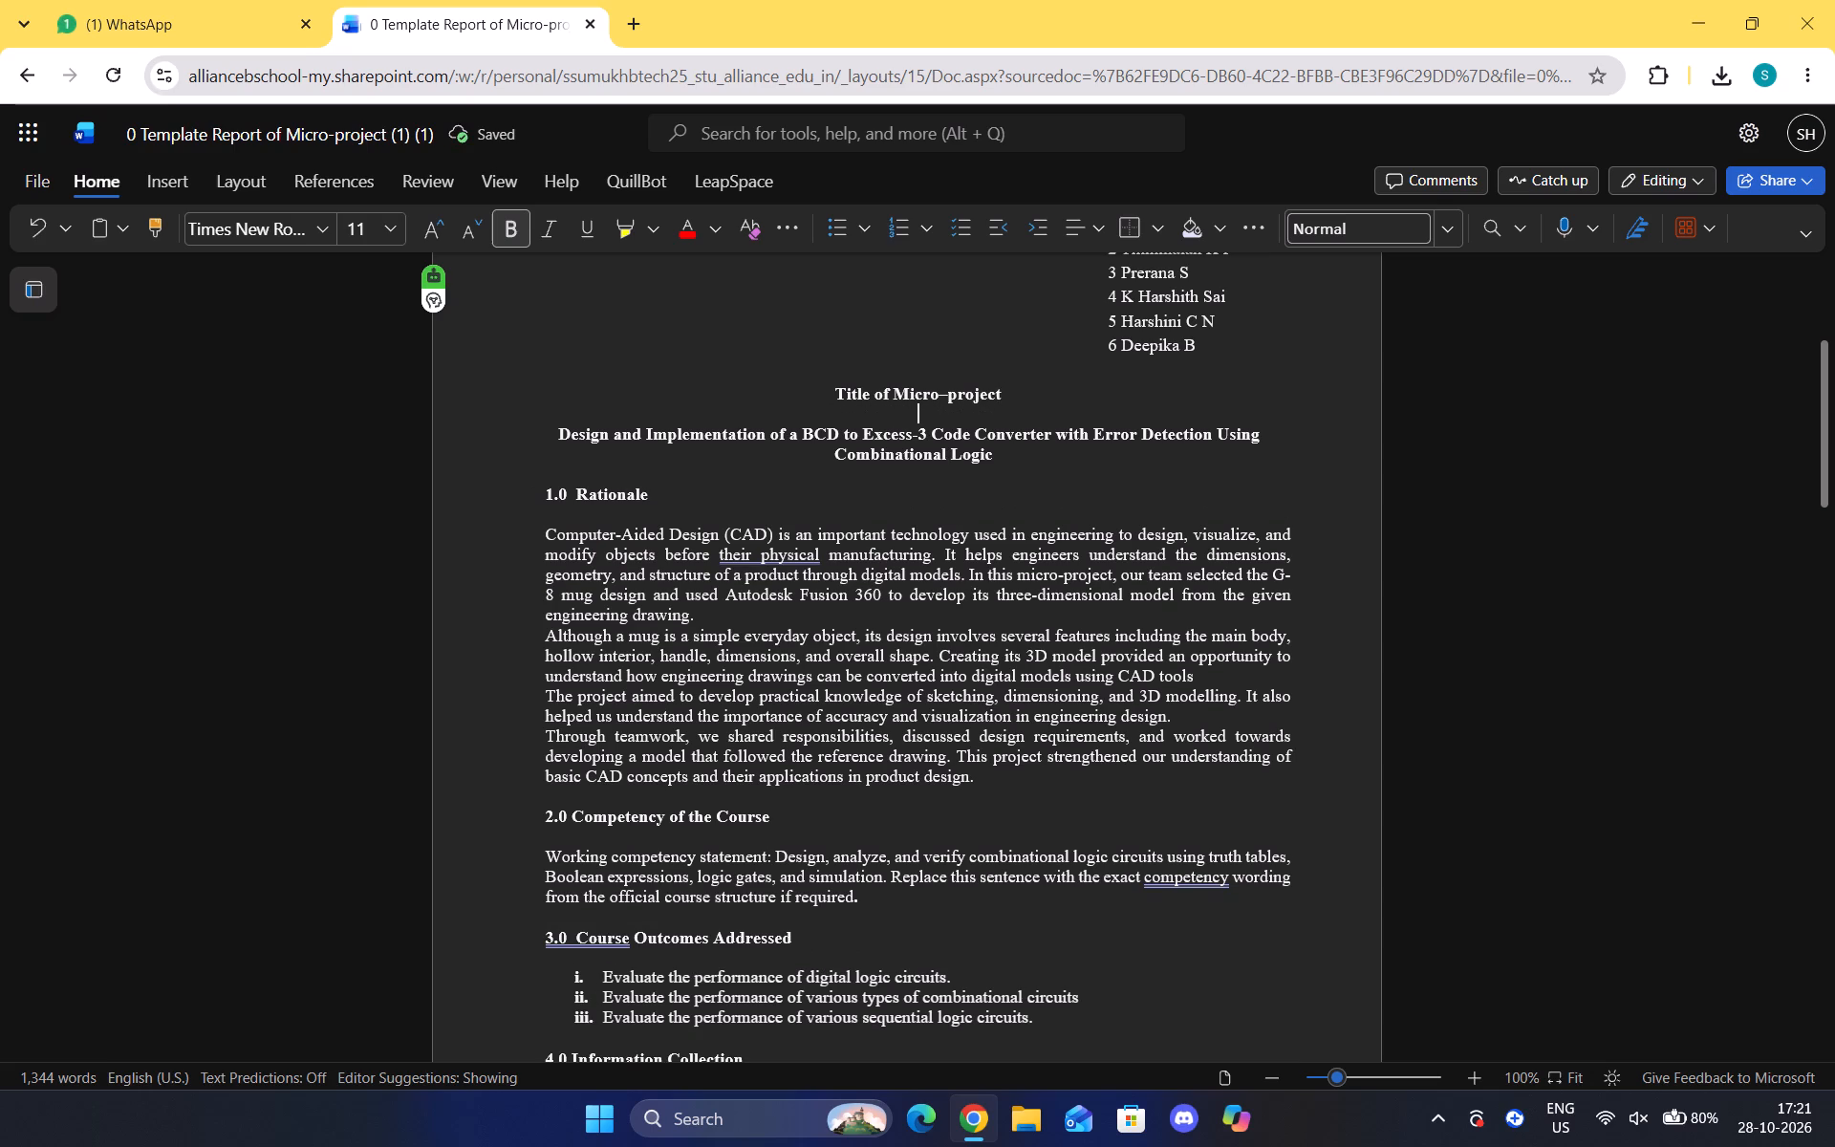
Go back down to the 4.0 Information Collection and 5.0 Theory and Design sections of the report.
{"action": "scroll", "coordinate": [869, 465], "scroll_direction": "down", "scroll_amount": 6}
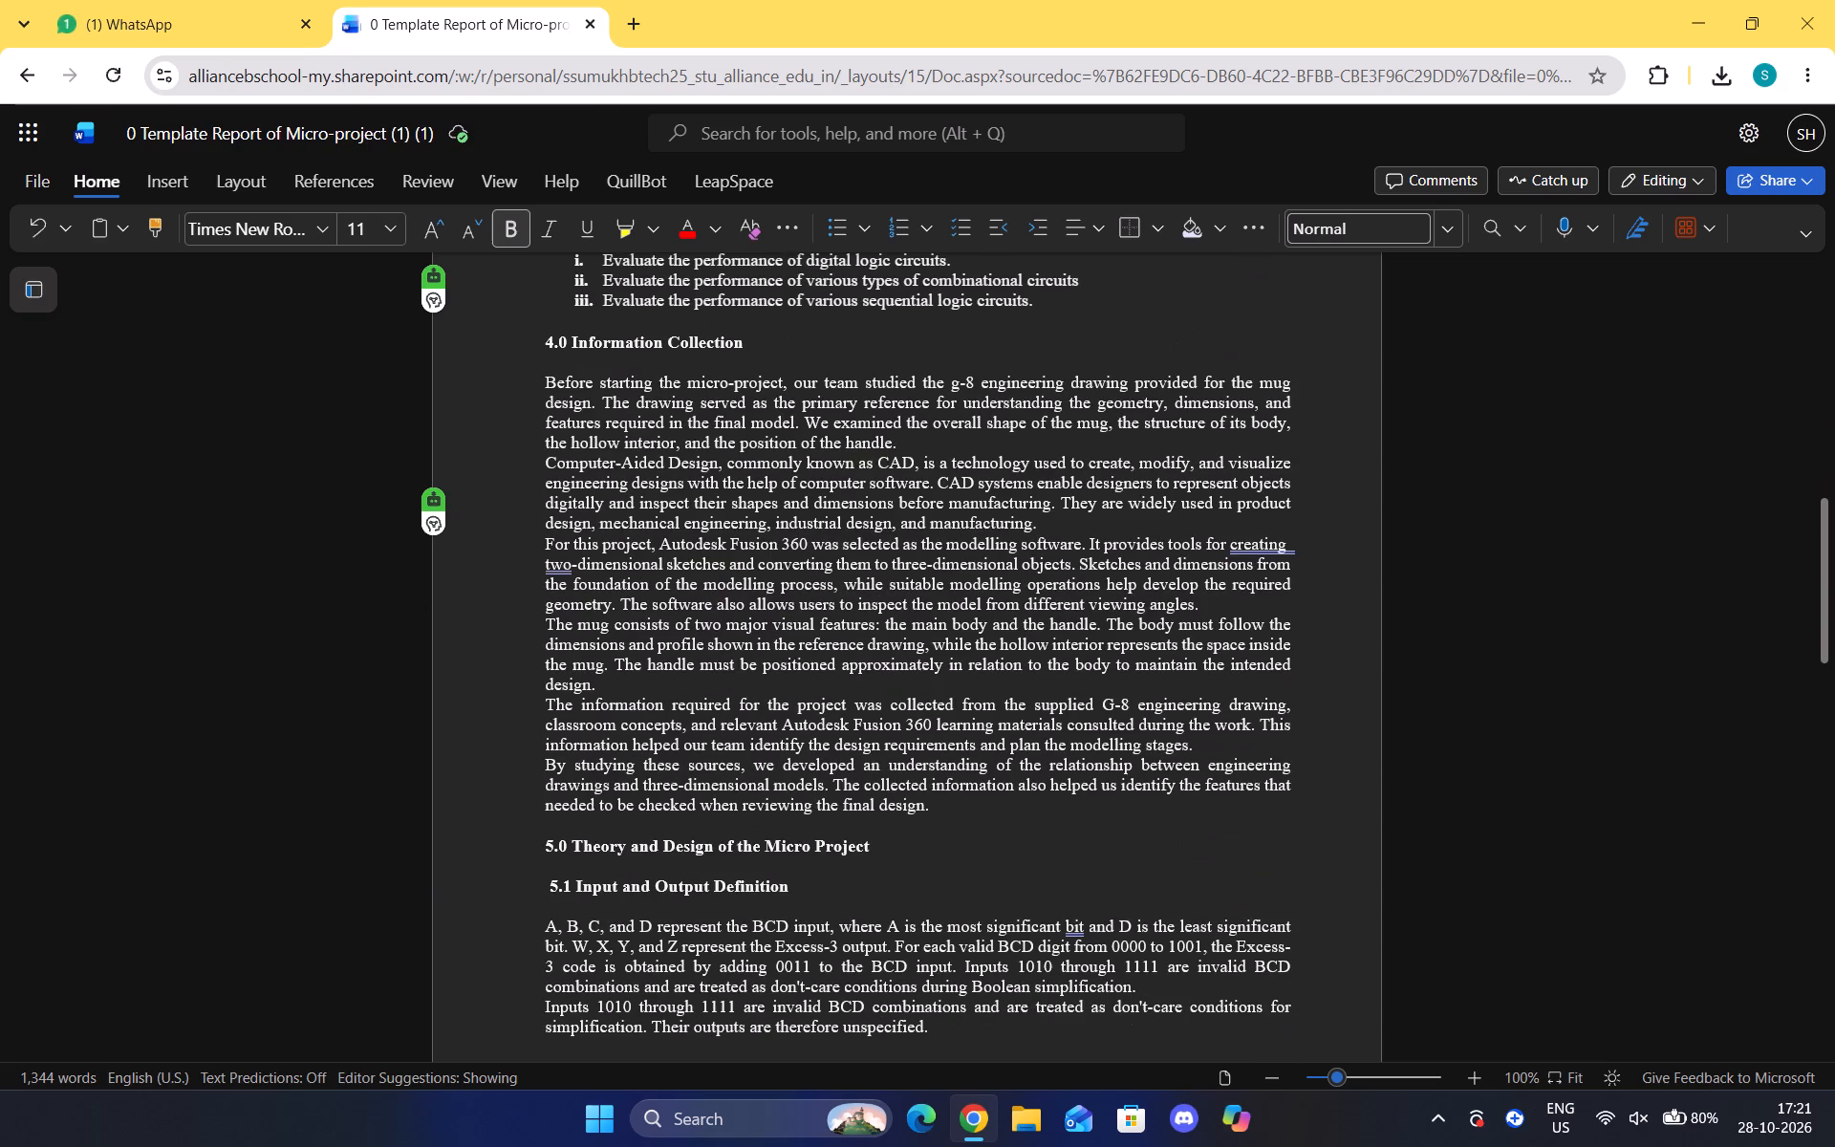
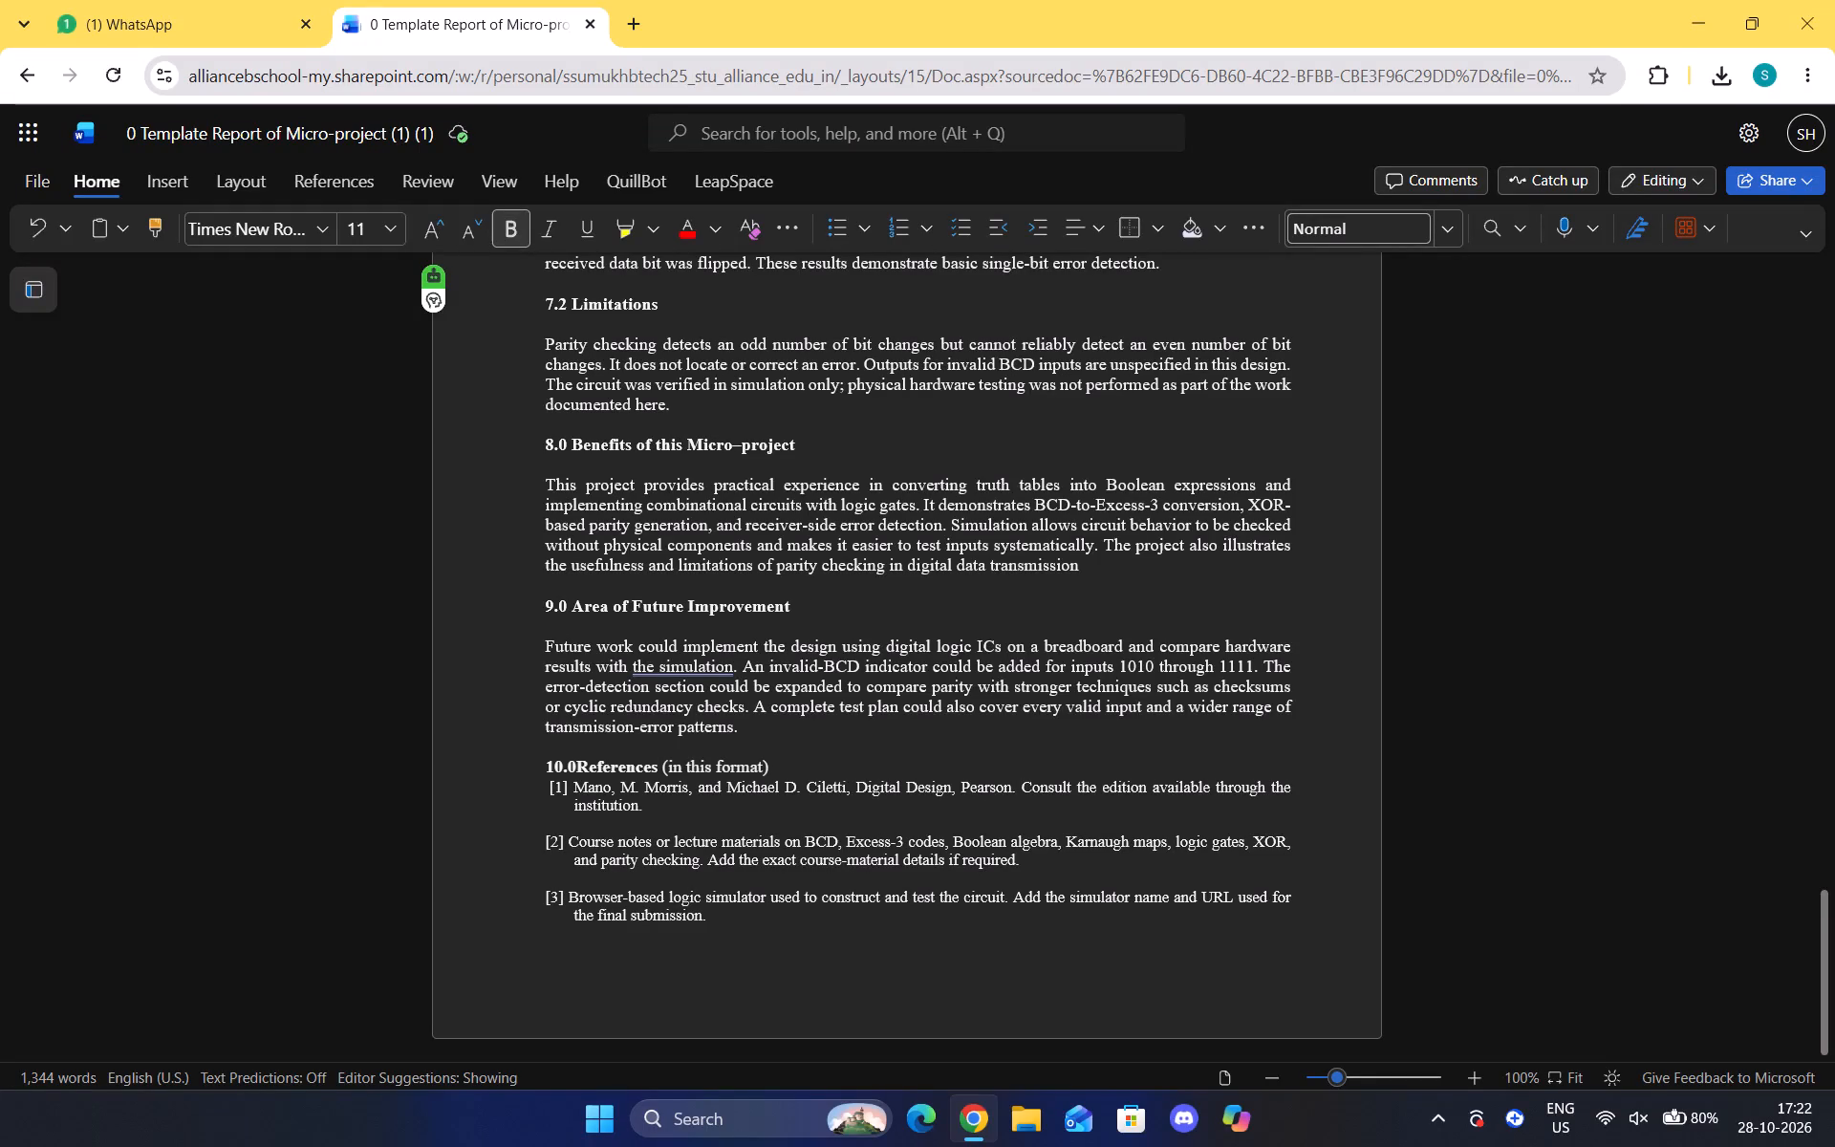
Insert a blank line below the heading 7.0 Outputs of the Micro-project.
{"action": "scroll", "coordinate": [776, 583], "scroll_direction": "up", "scroll_amount": 3}
{"action": "left_click", "coordinate": [1323, 445]}
{"action": "scroll", "coordinate": [1299, 463], "scroll_direction": "up", "scroll_amount": 2}
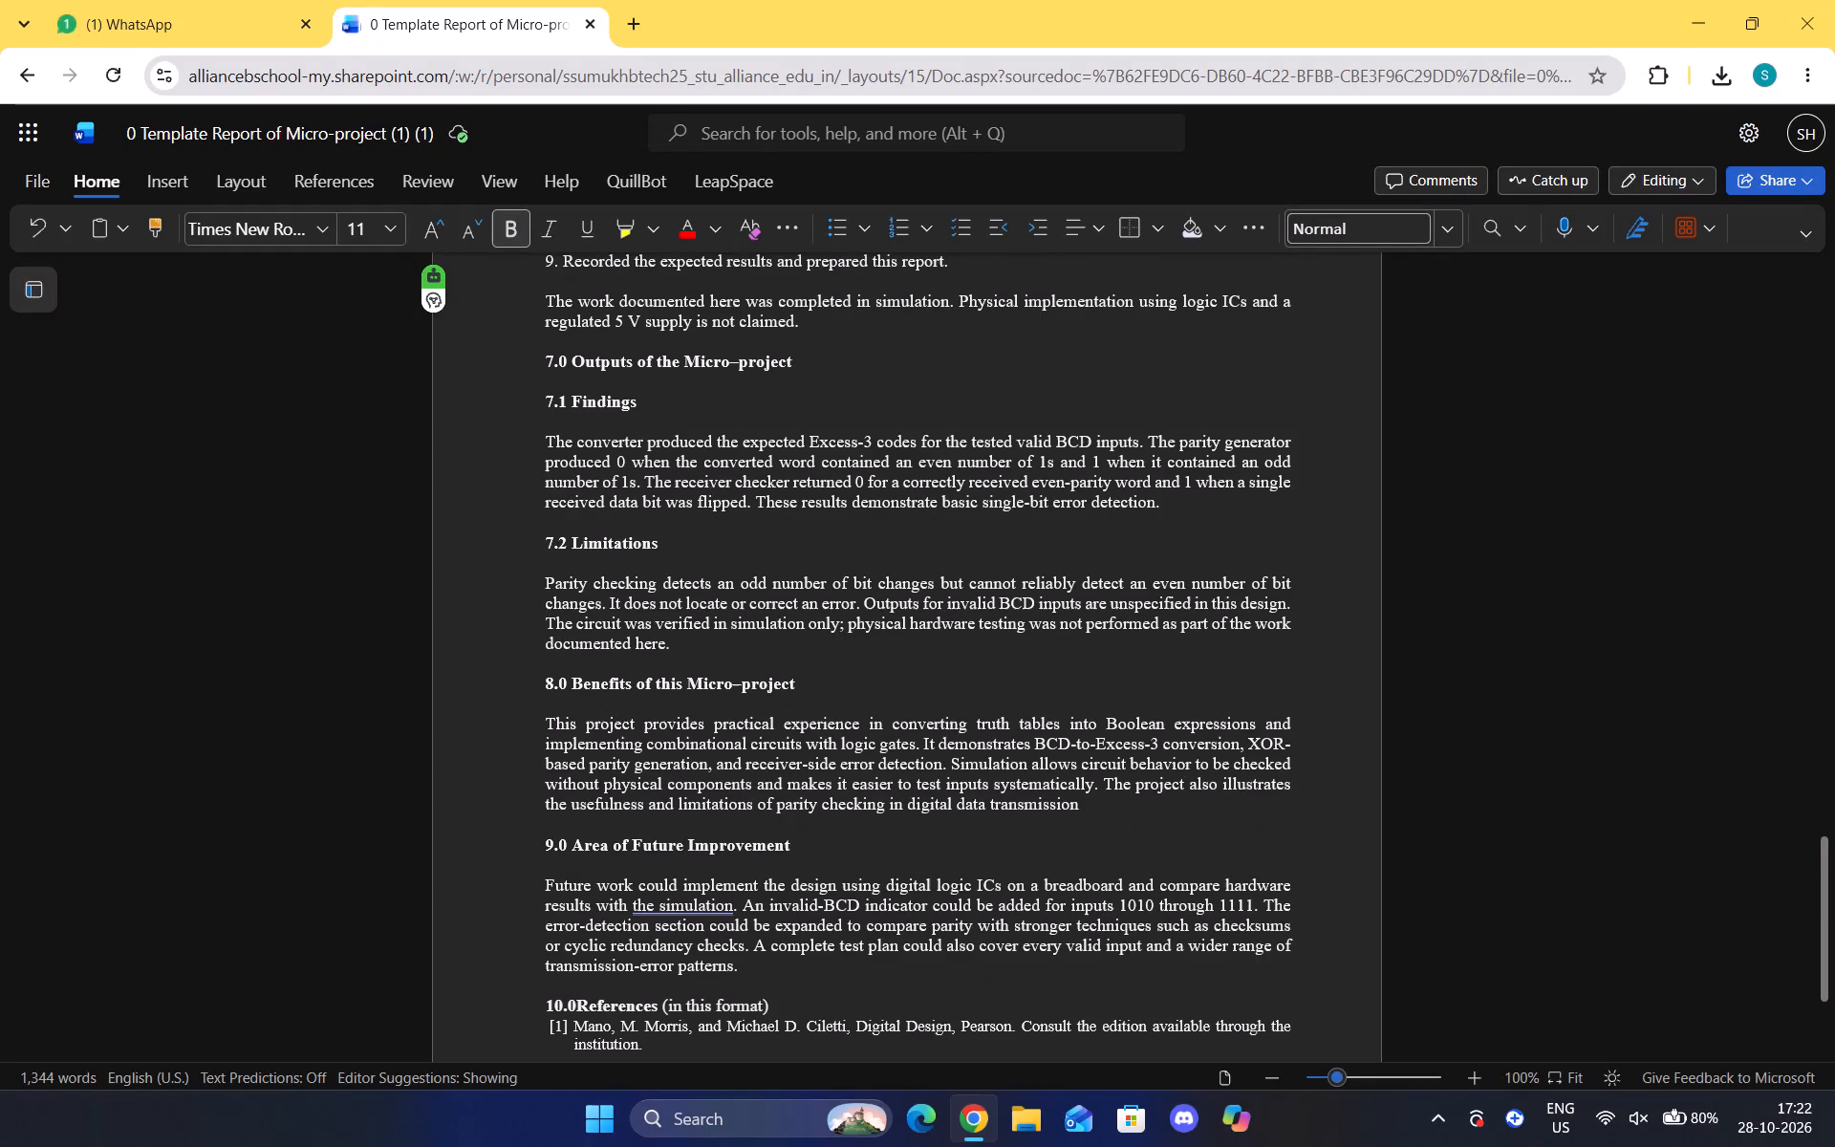
{"action": "scroll", "coordinate": [853, 534], "scroll_direction": "up", "scroll_amount": 1}
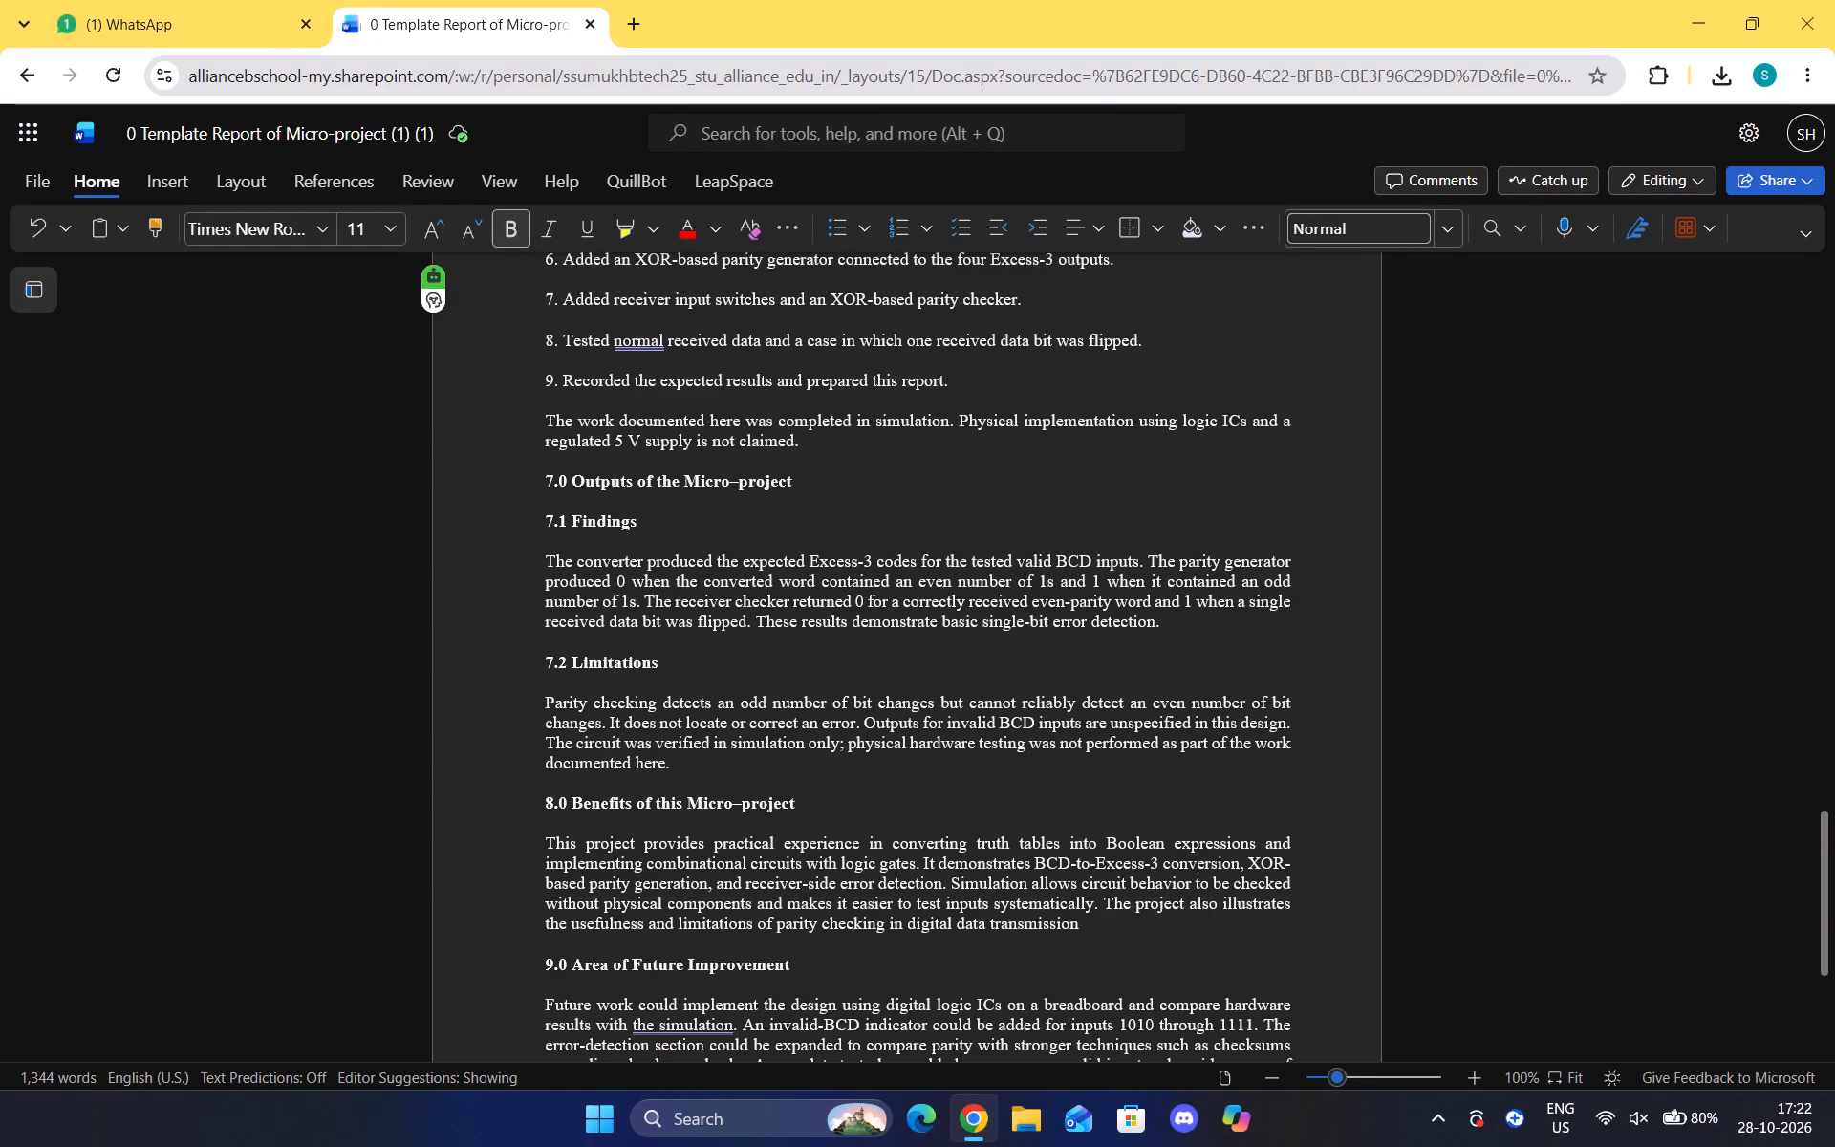
{"action": "left_click", "coordinate": [824, 480]}
{"action": "key", "text": "Return"}
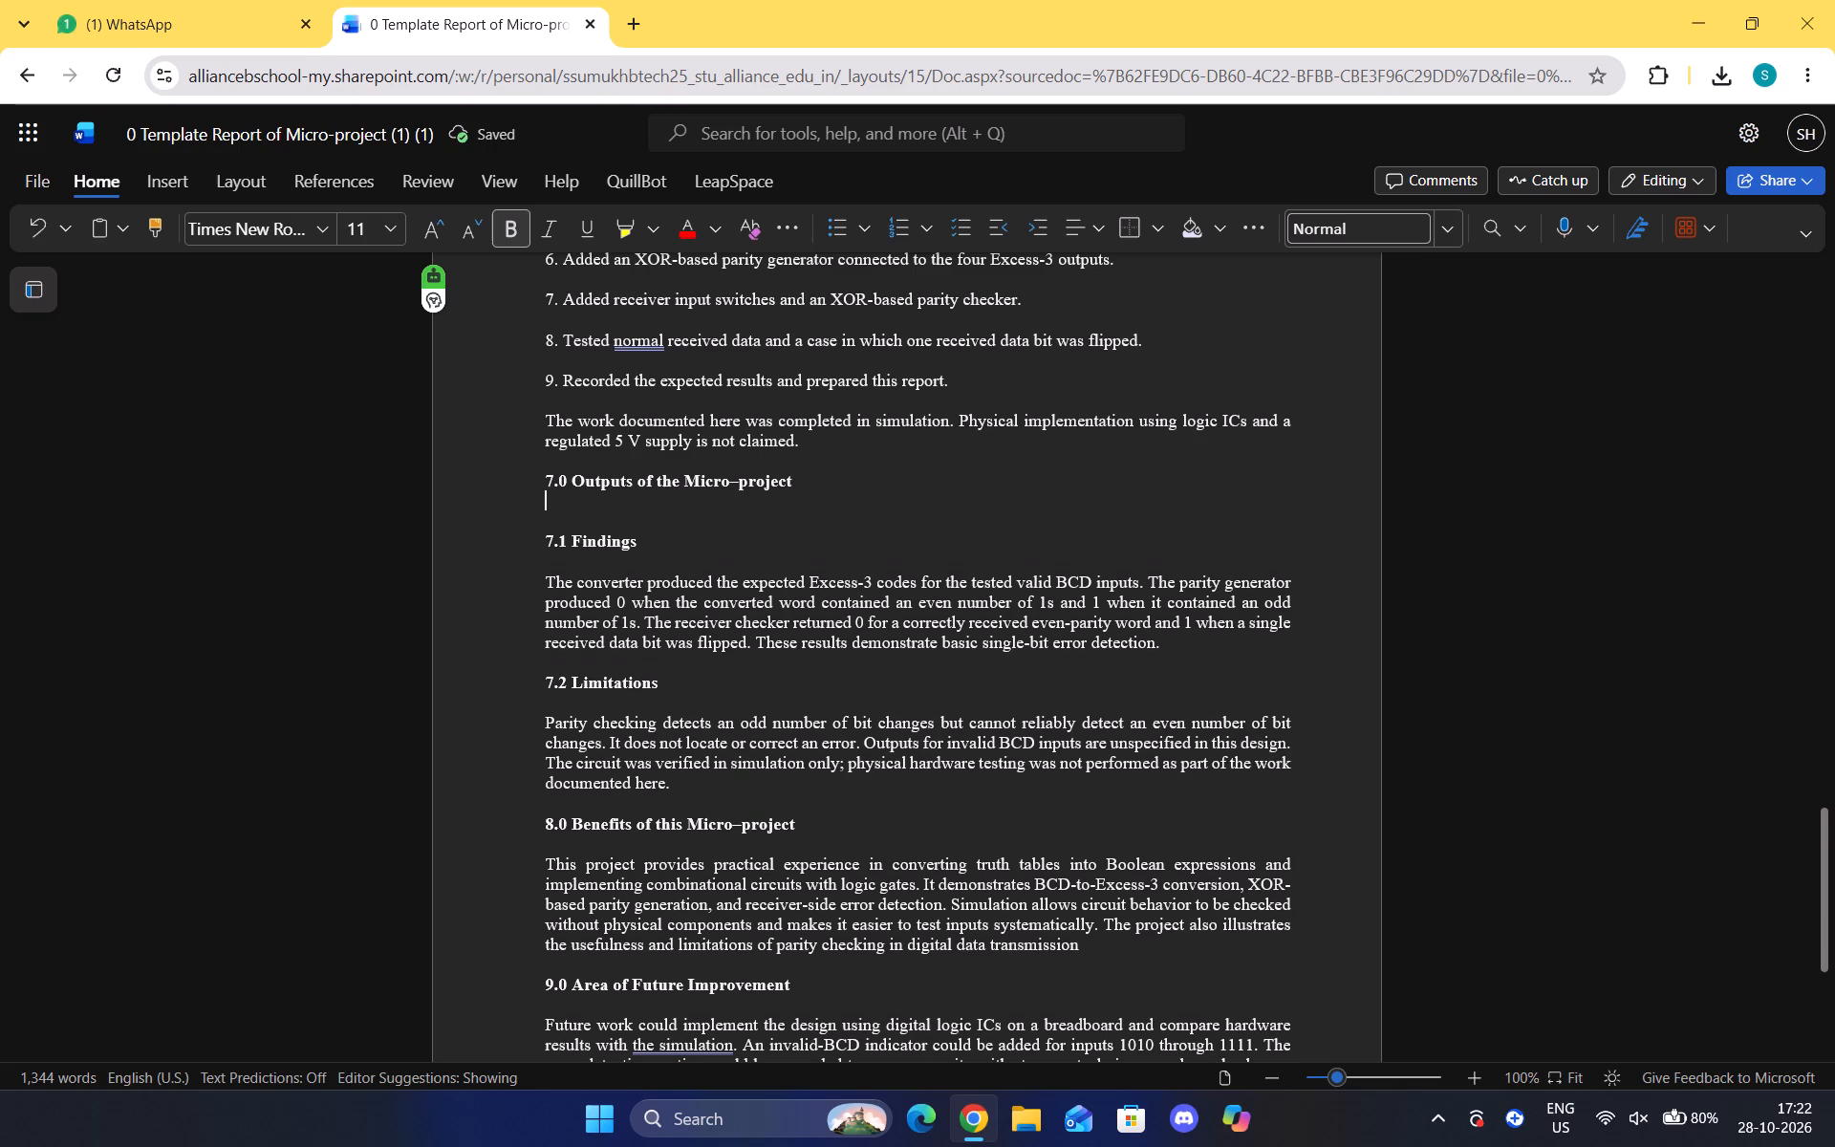
Paste the copied logic circuit image below heading 7.0 Outputs of the Micro-project, with a blank line between heading and image.
{"action": "key", "text": "ctrl+v"}
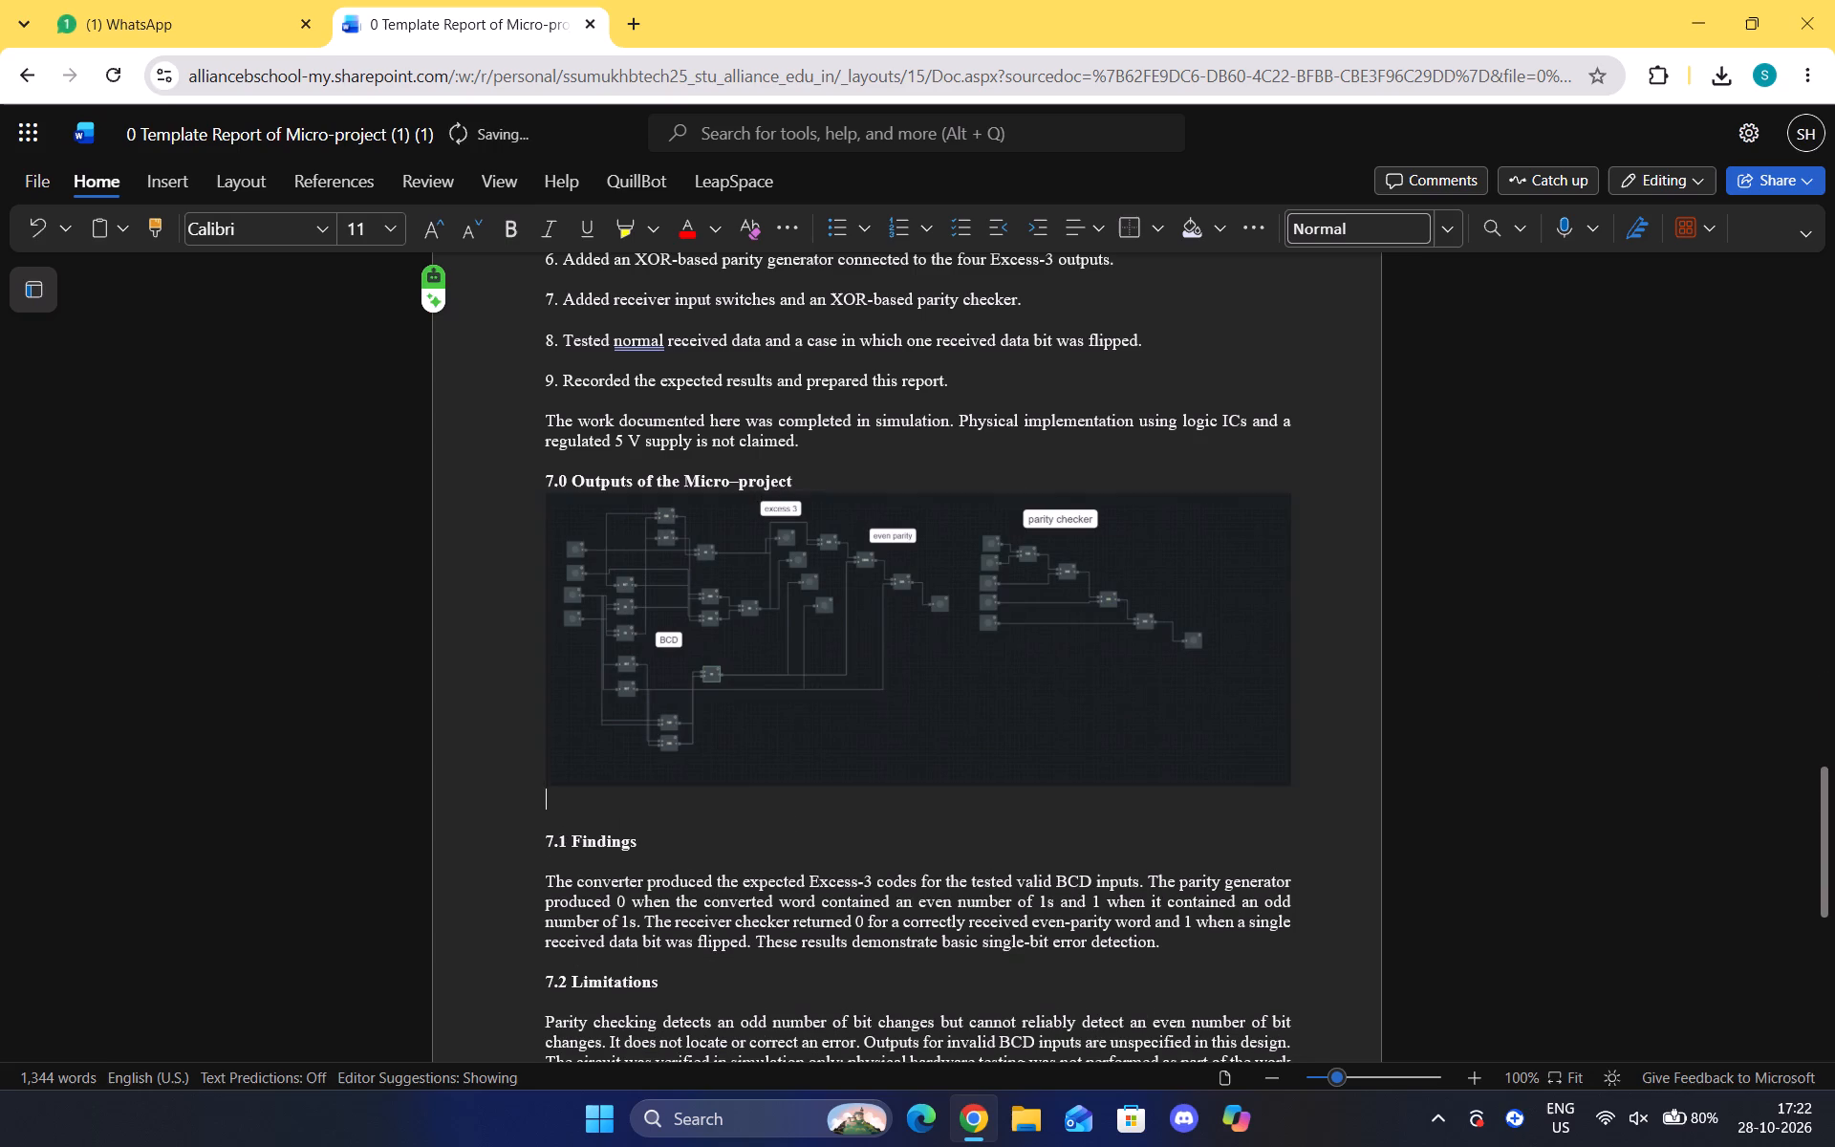
{"action": "left_click", "coordinate": [810, 472]}
{"action": "key", "text": "Return"}
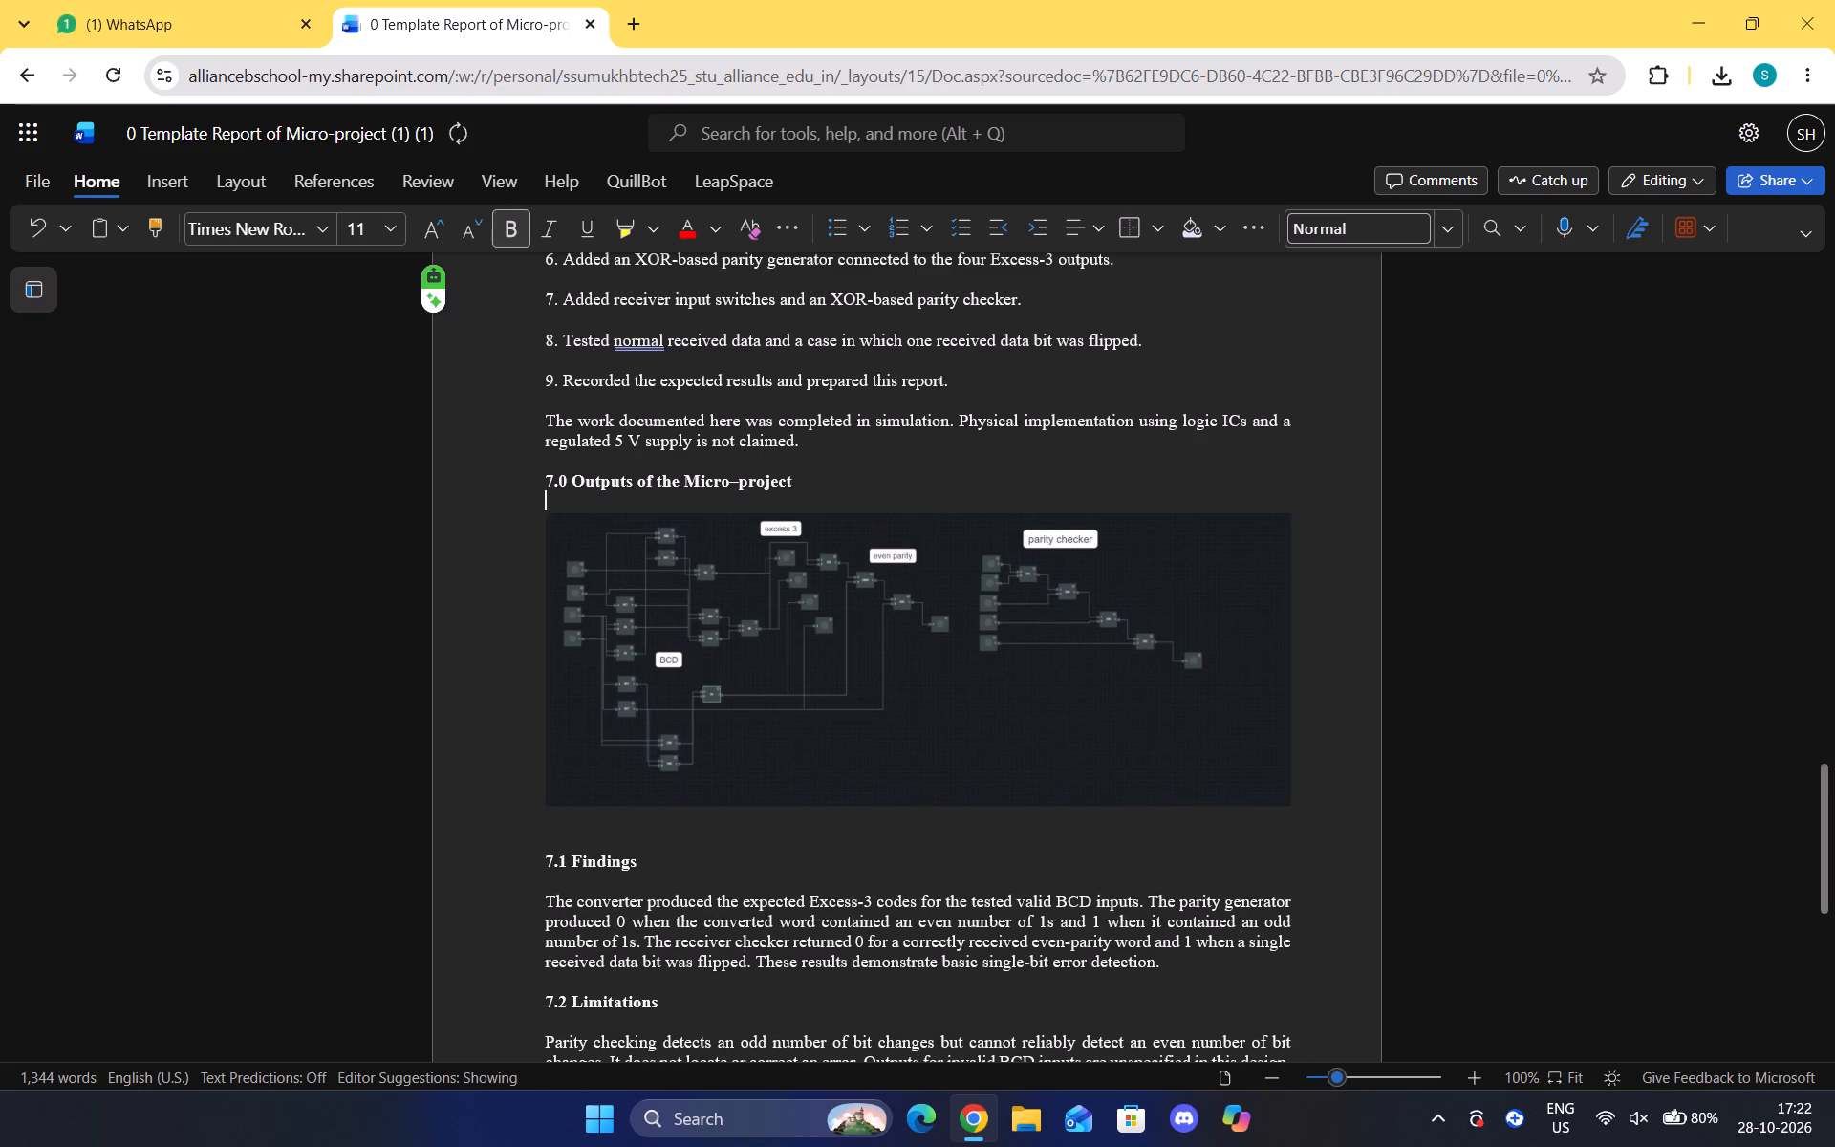
{"action": "scroll", "coordinate": [818, 481], "scroll_direction": "up", "scroll_amount": 1}
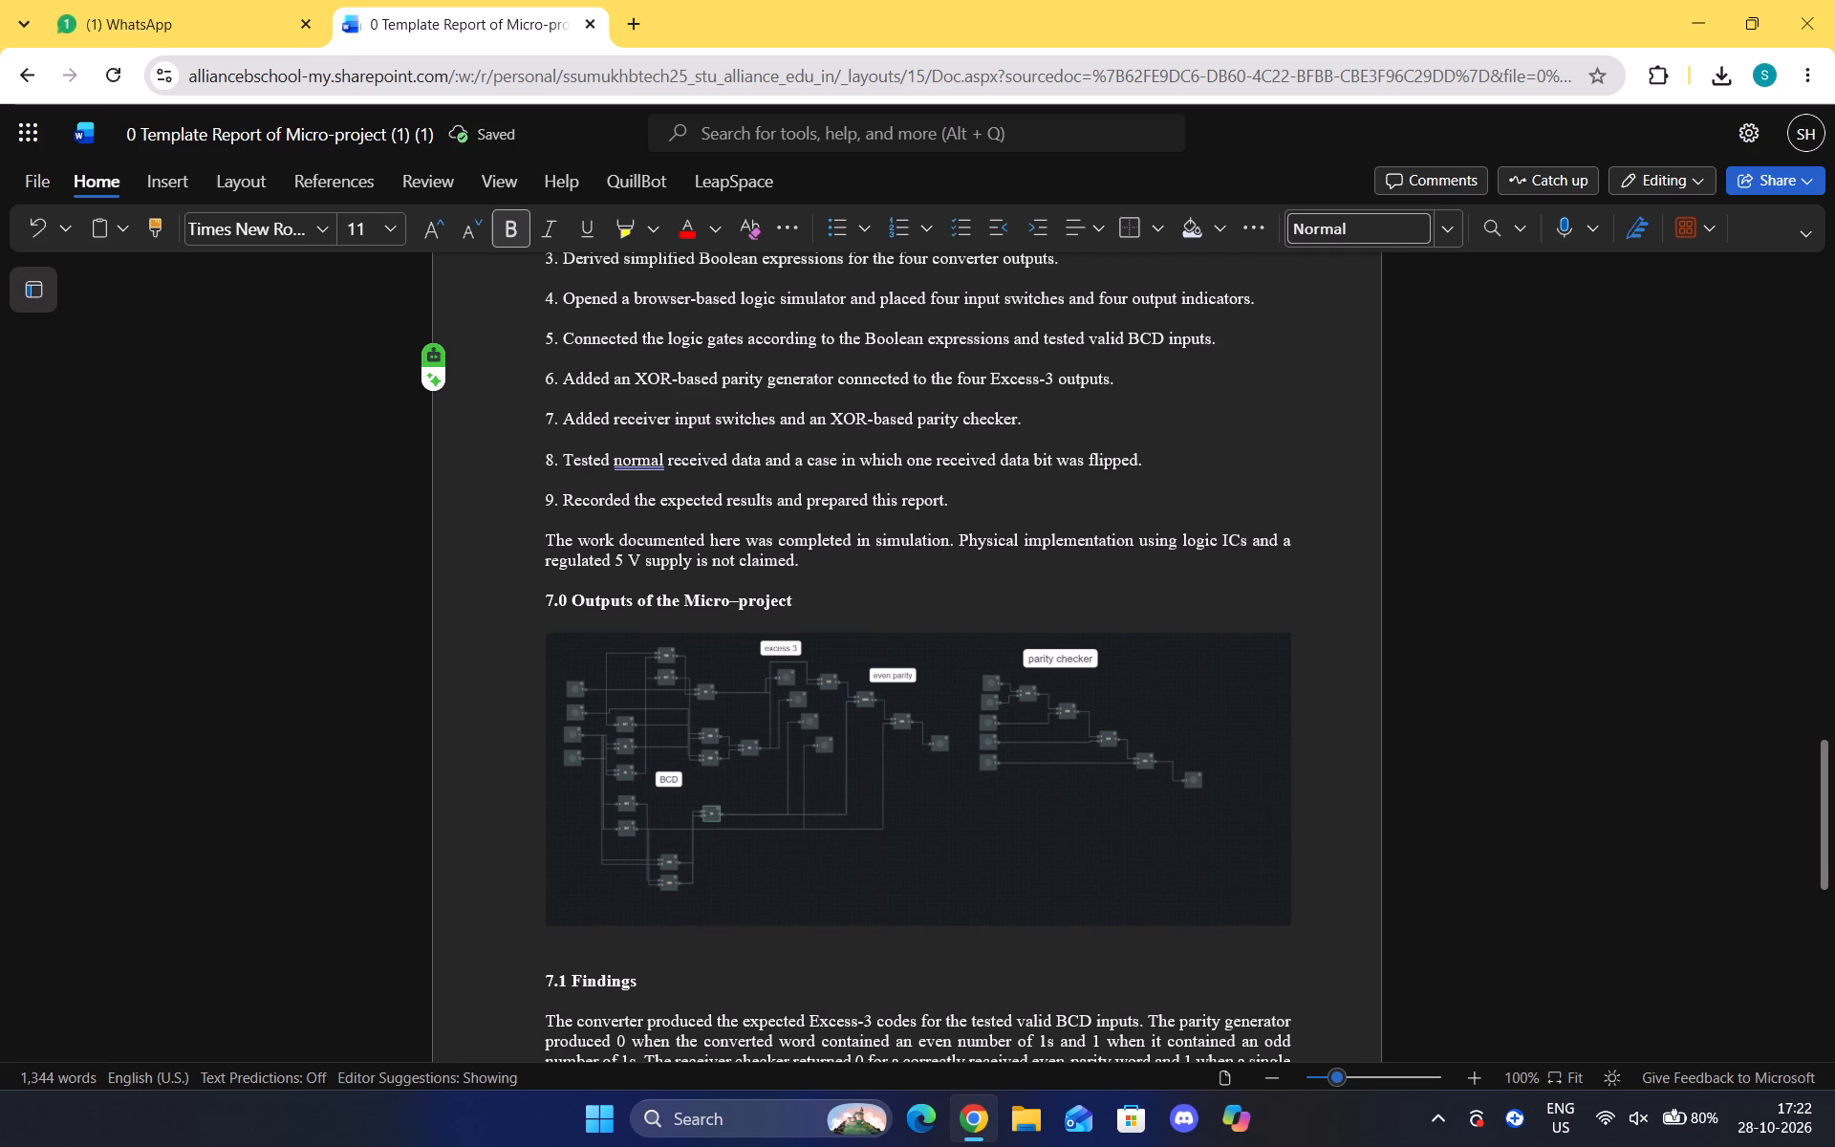
{"action": "scroll", "coordinate": [946, 618], "scroll_direction": "up", "scroll_amount": 4}
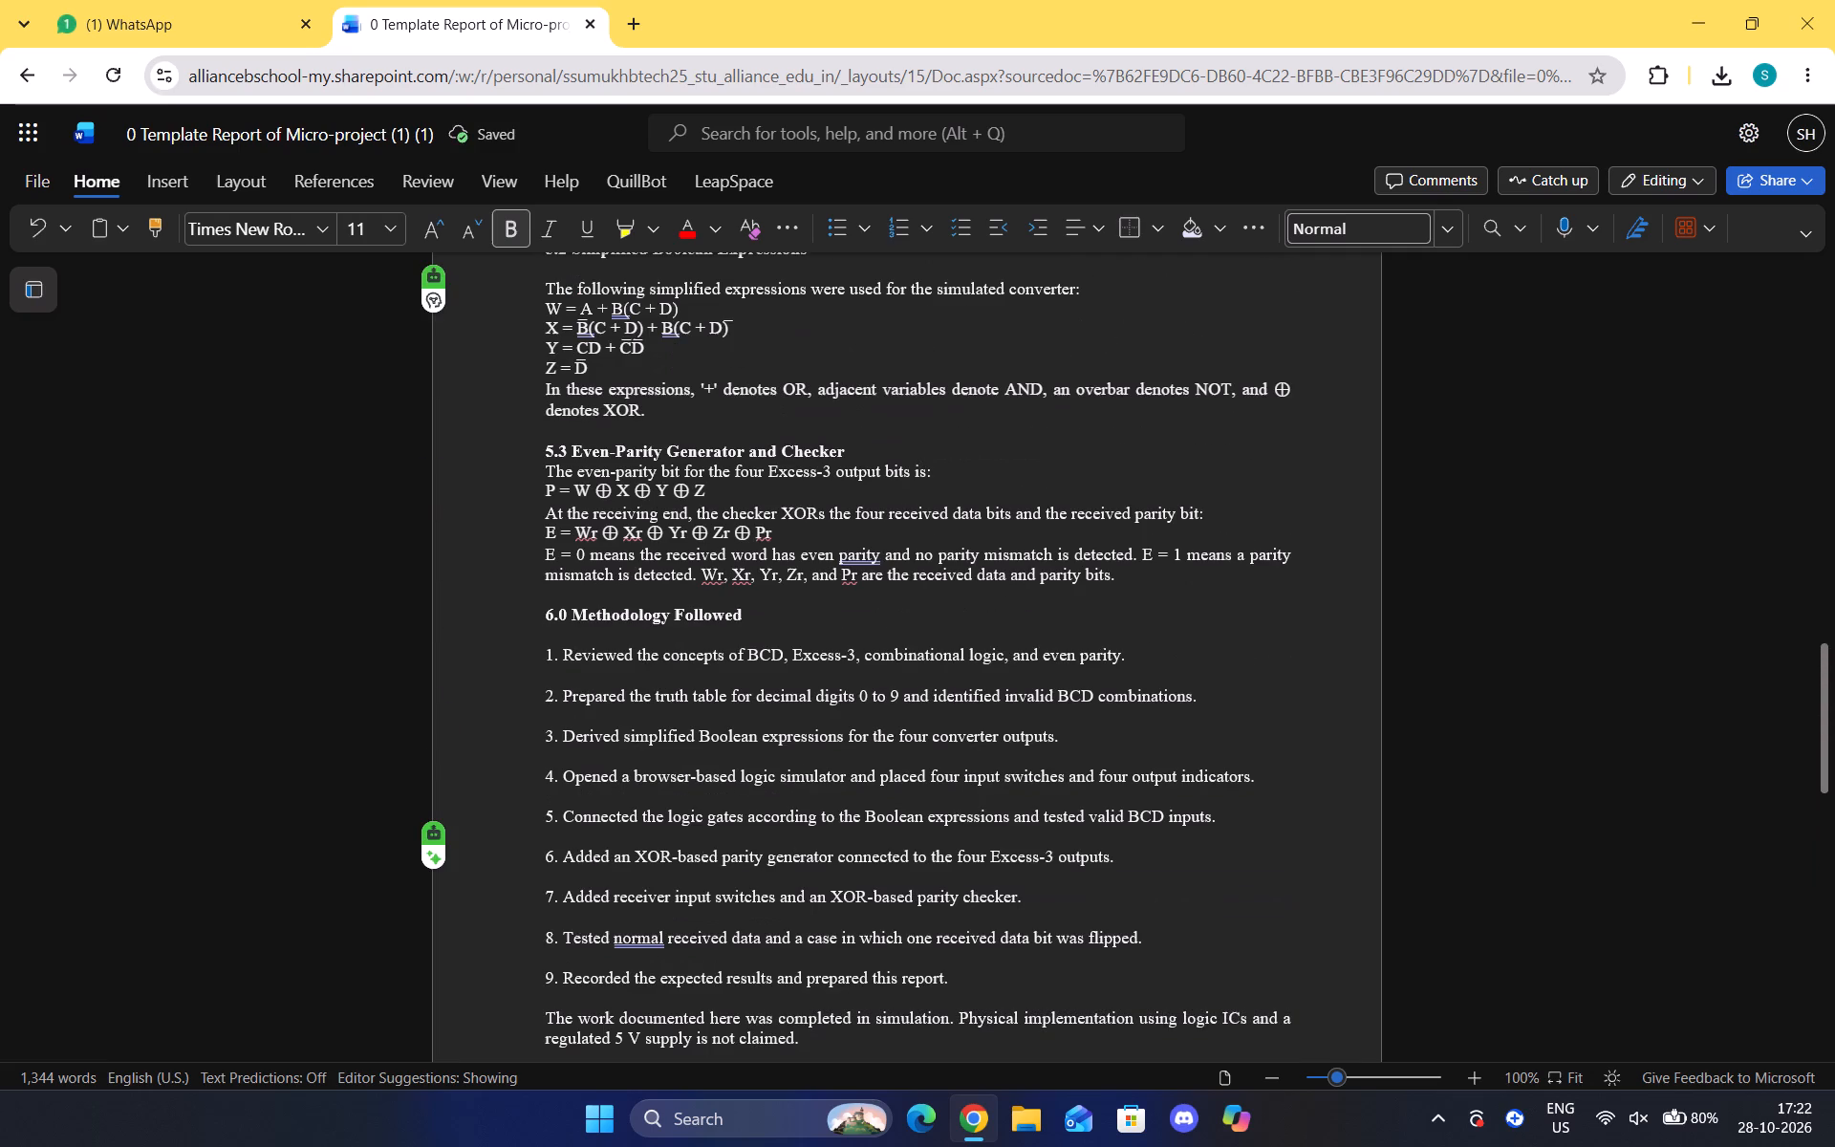
{"action": "scroll", "coordinate": [957, 623], "scroll_direction": "down", "scroll_amount": 4}
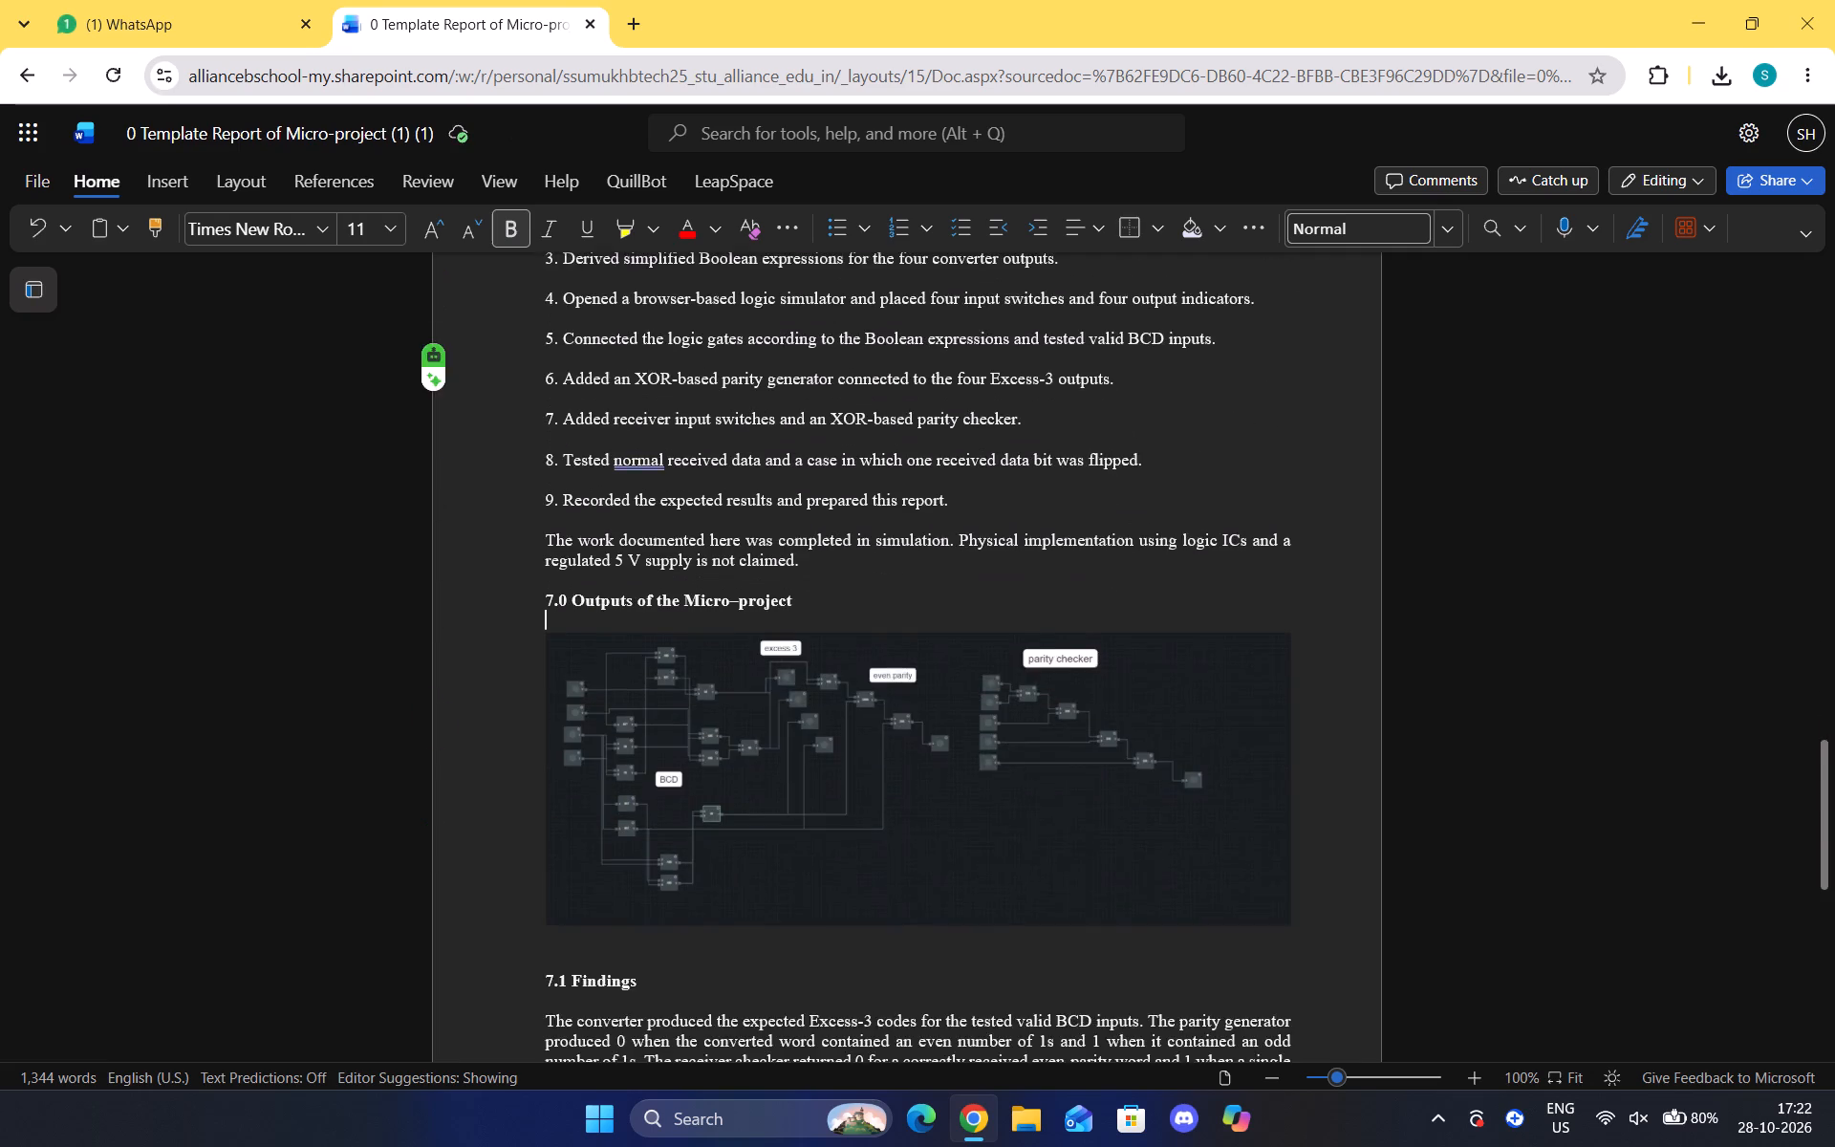
{"action": "scroll", "coordinate": [959, 627], "scroll_direction": "down", "scroll_amount": 3}
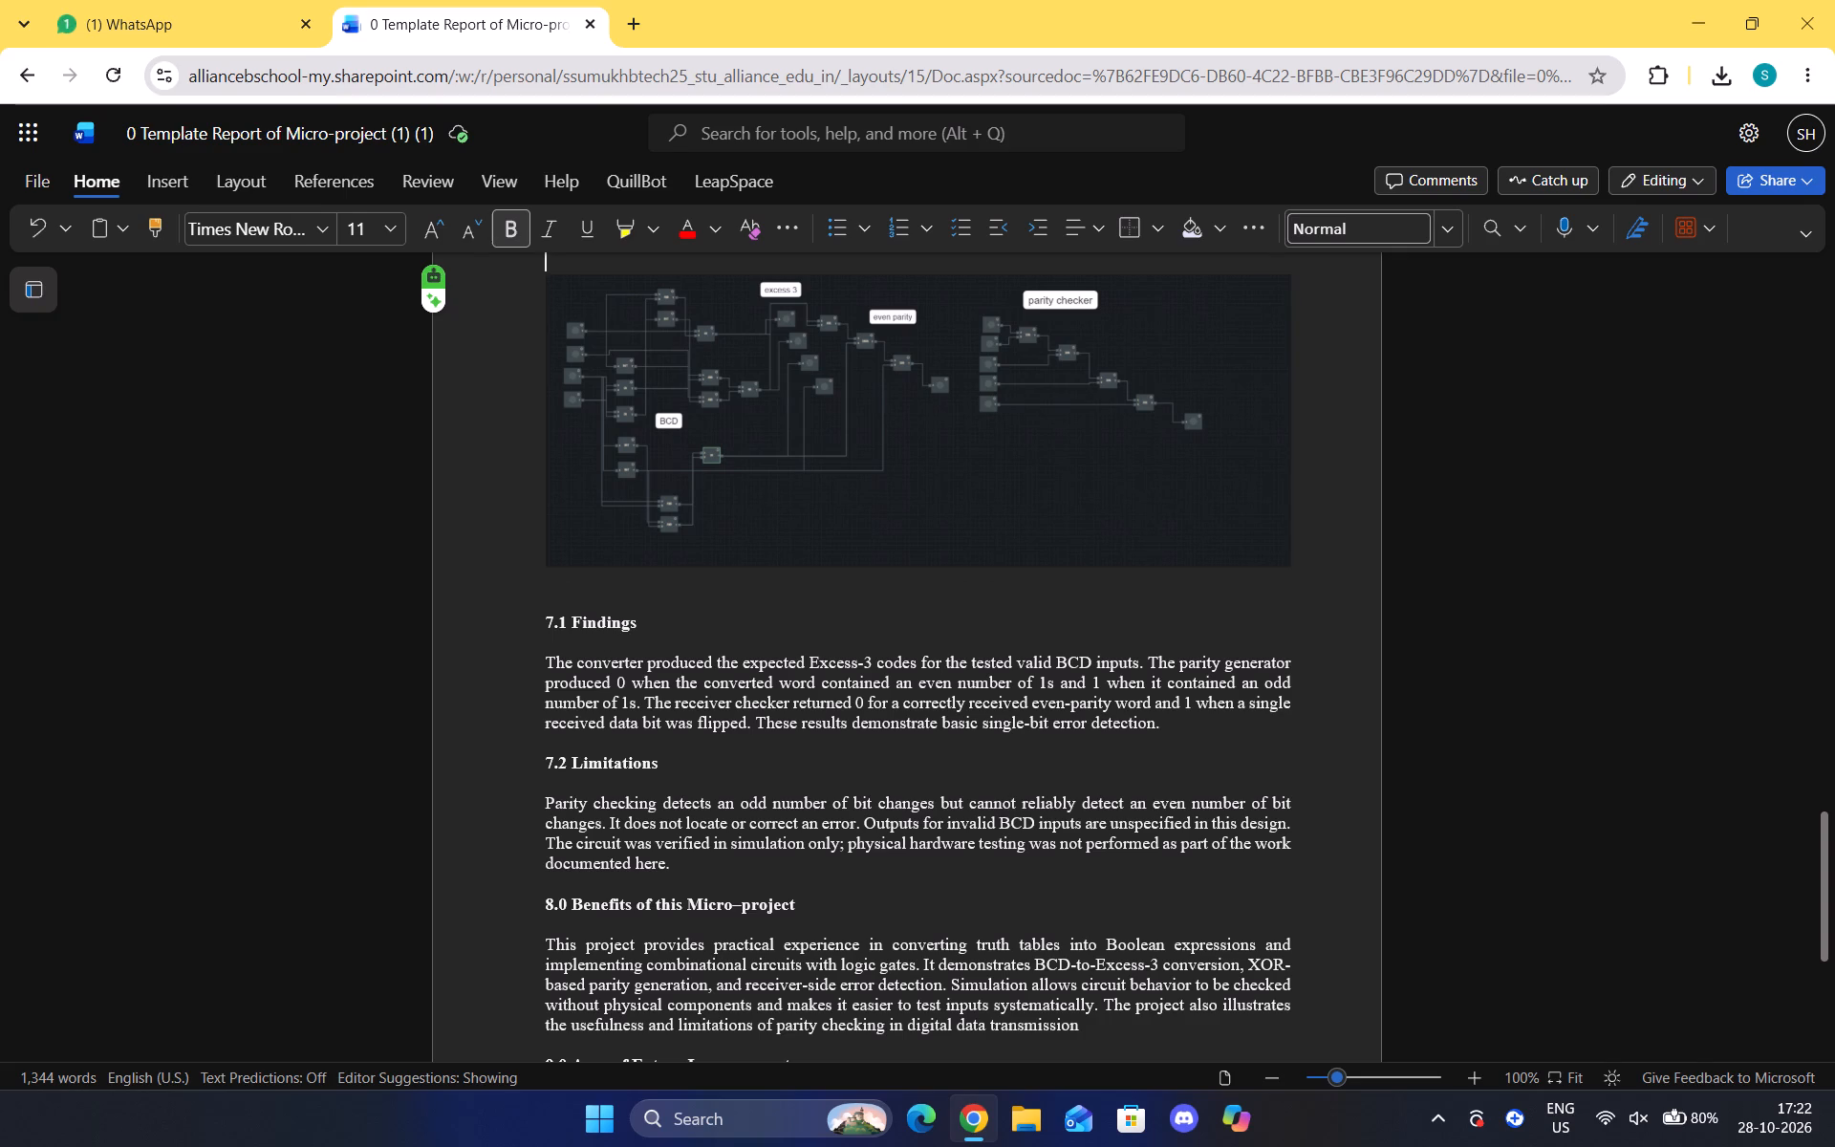
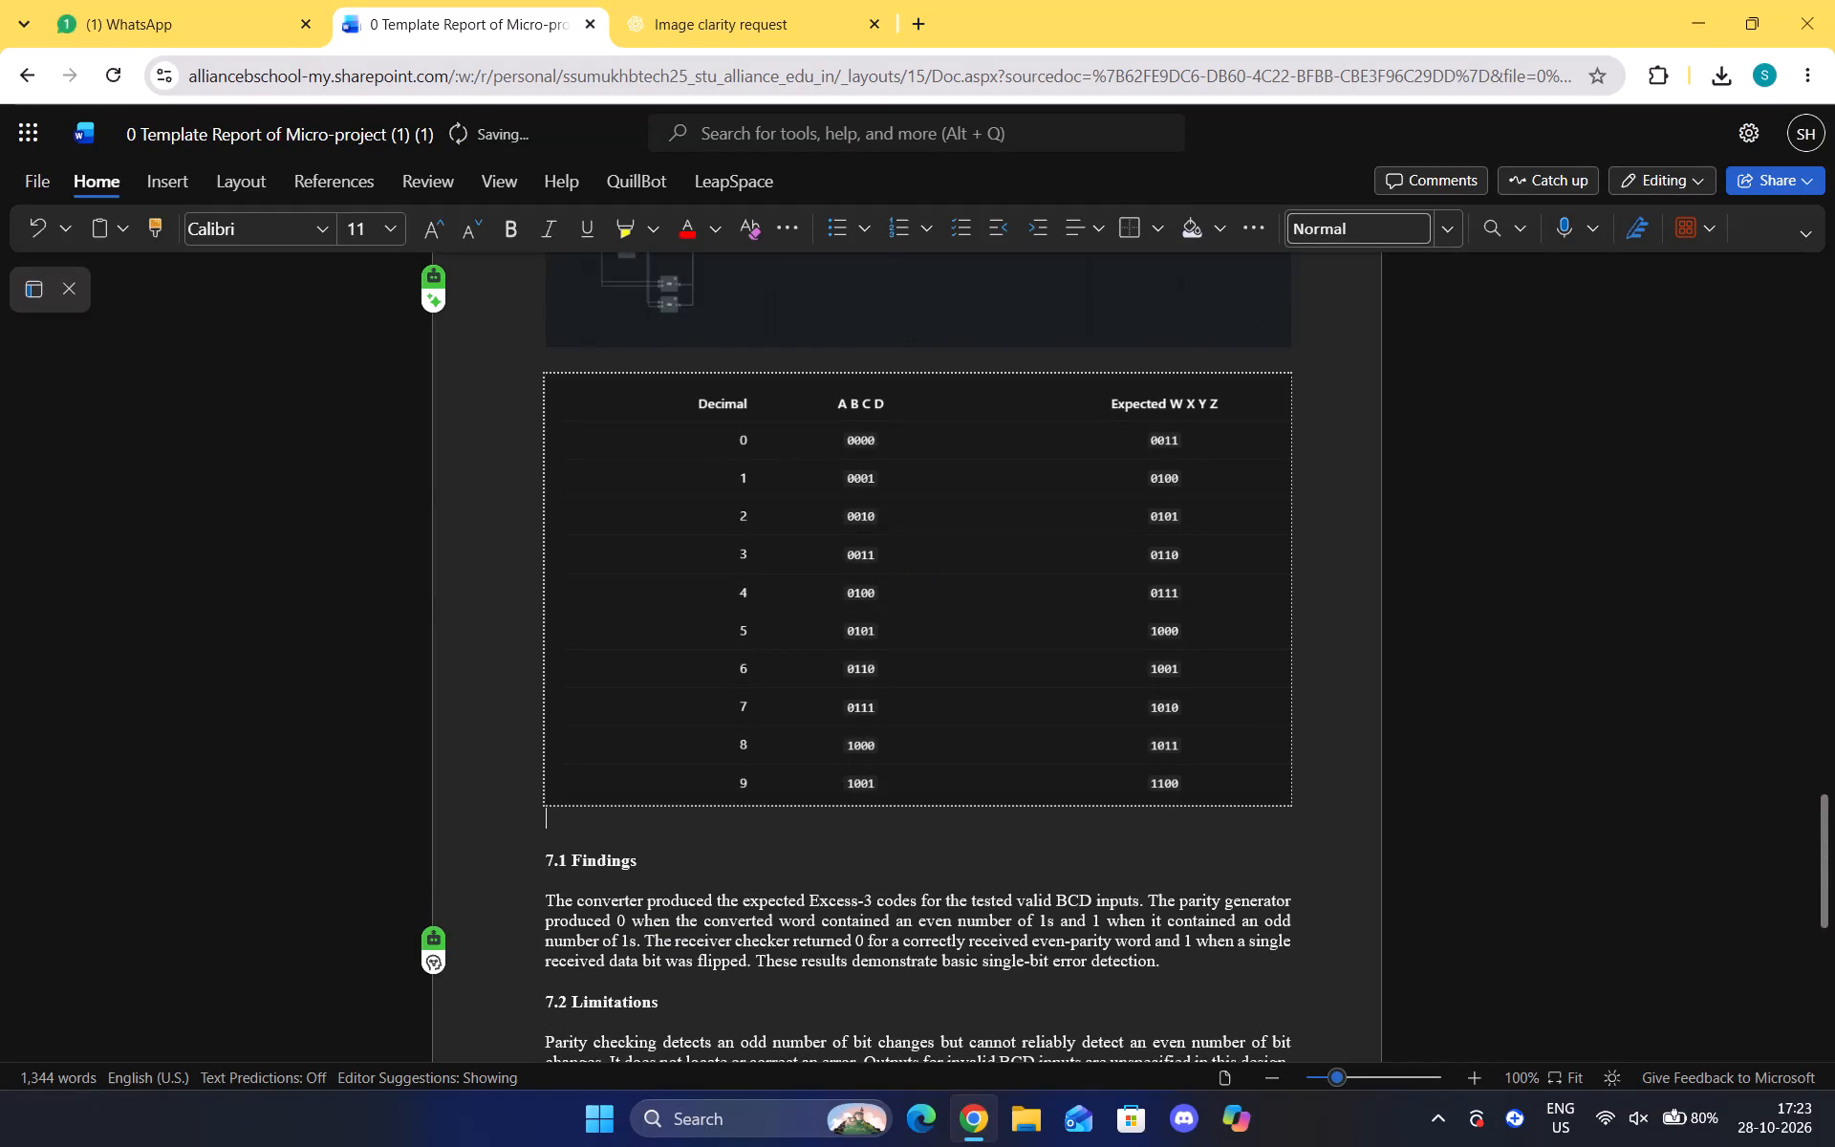
Check the circuit image and decimal-to-Excess-3 table in the outputs section, and the text from 7.1 Findings to 10.0 References.
{"action": "scroll", "coordinate": [1171, 833], "scroll_direction": "up", "scroll_amount": 3}
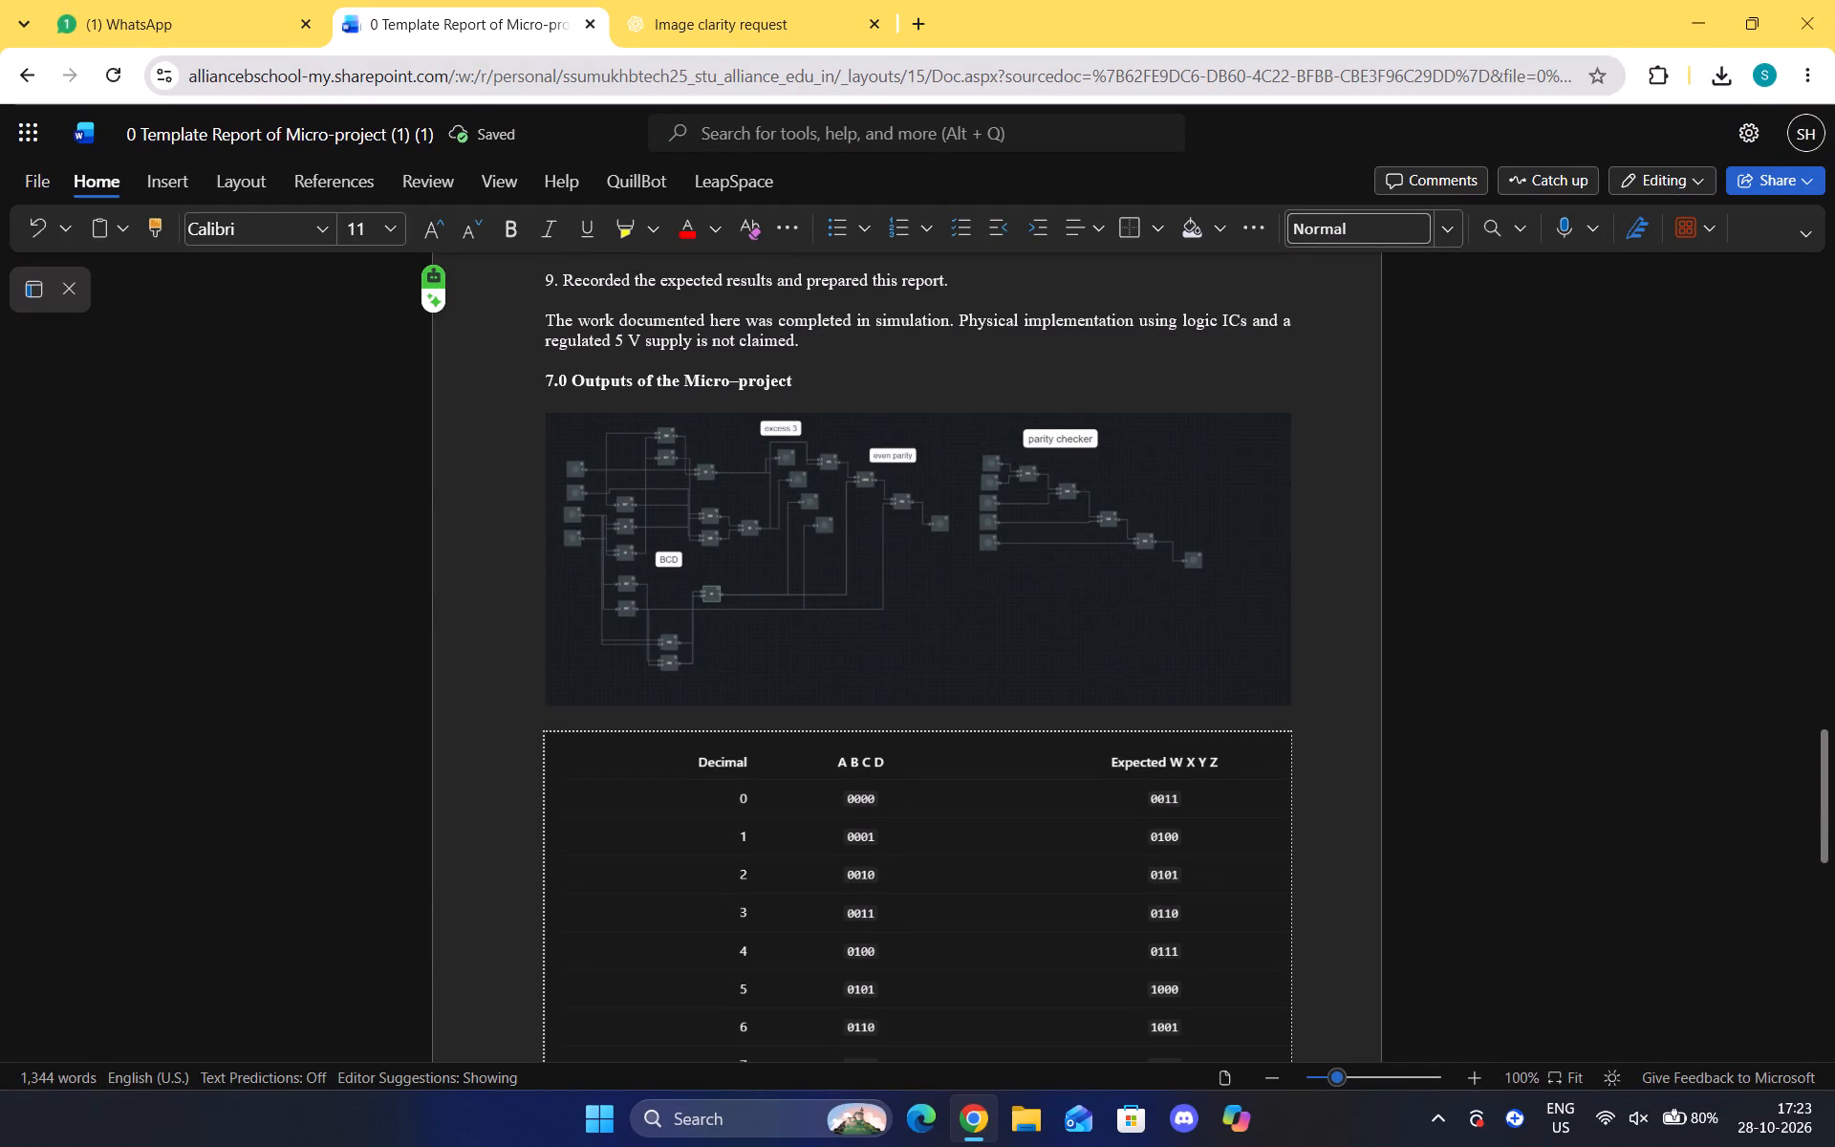
{"action": "scroll", "coordinate": [1166, 862], "scroll_direction": "down", "scroll_amount": 3}
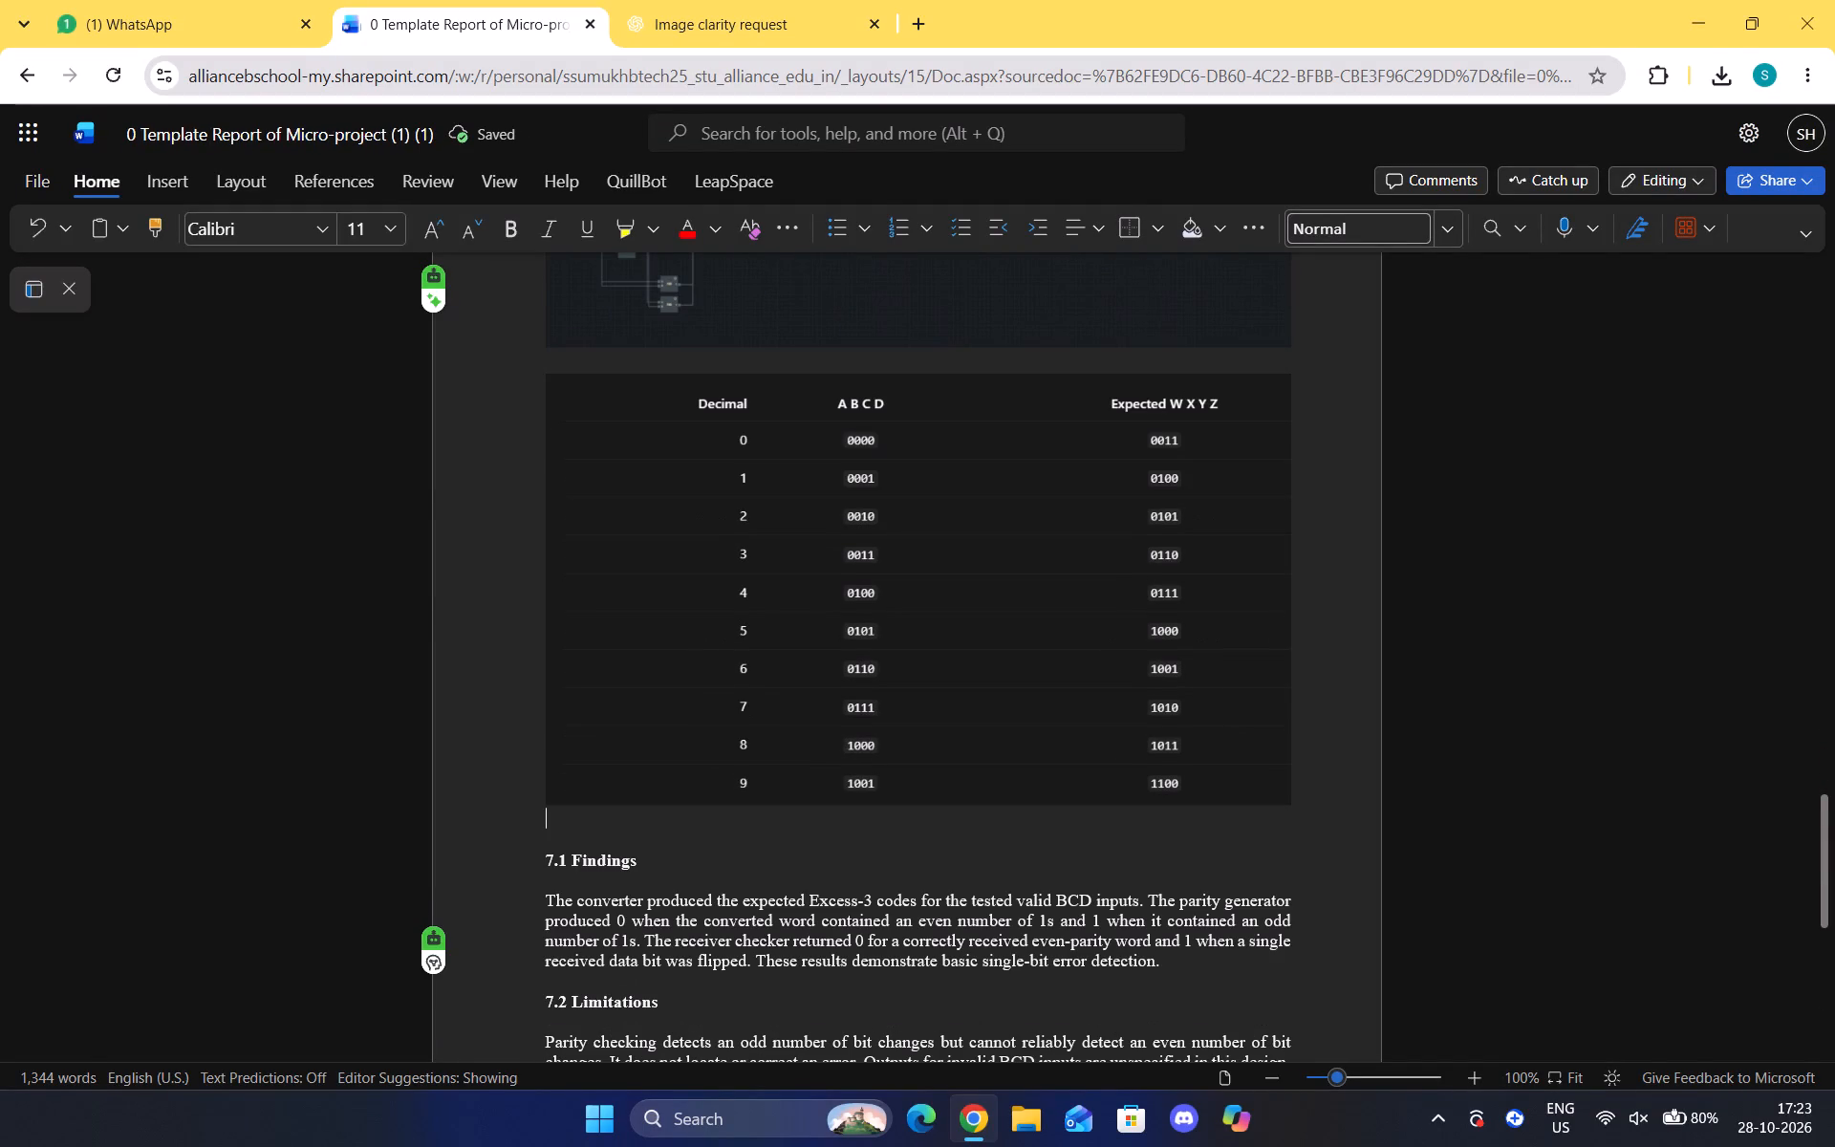
{"action": "scroll", "coordinate": [1137, 895], "scroll_direction": "down", "scroll_amount": 2}
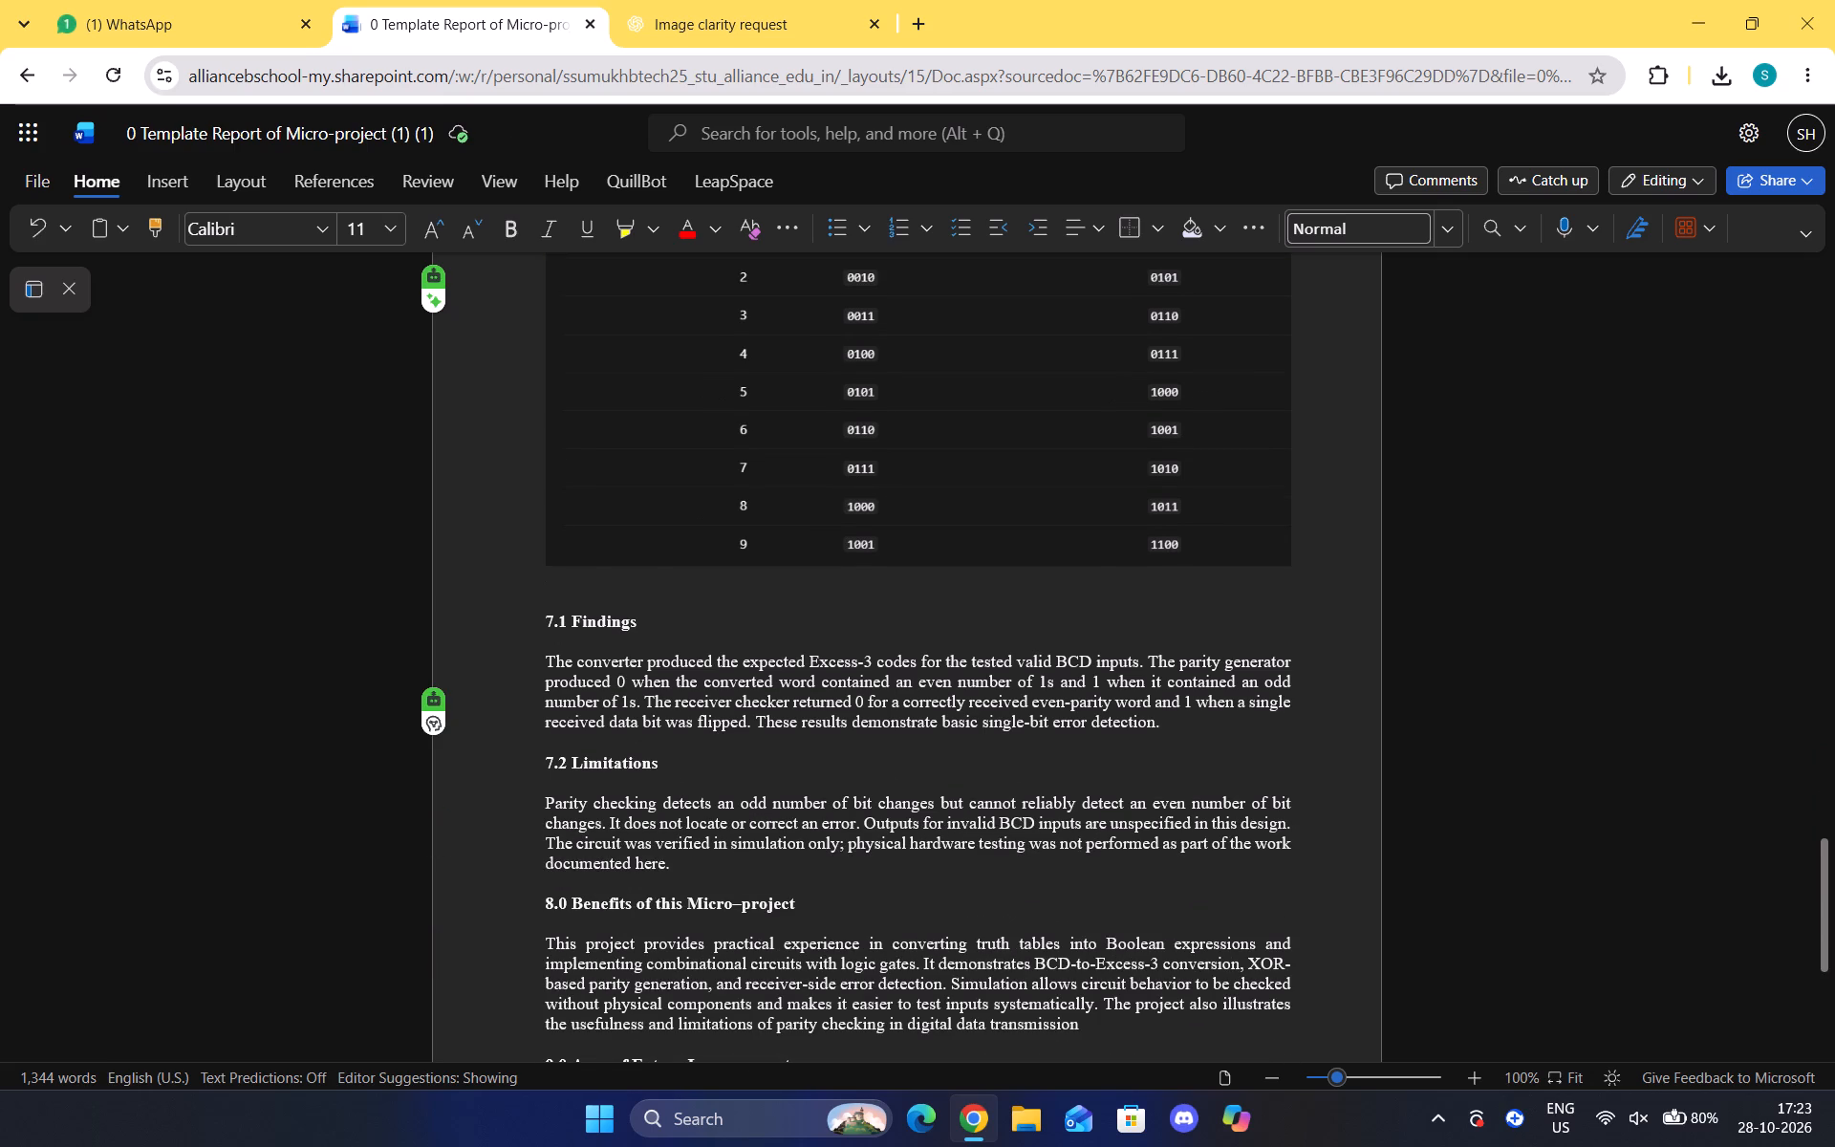
{"action": "scroll", "coordinate": [1170, 718], "scroll_direction": "down", "scroll_amount": 2}
{"action": "scroll", "coordinate": [862, 683], "scroll_direction": "down", "scroll_amount": 1}
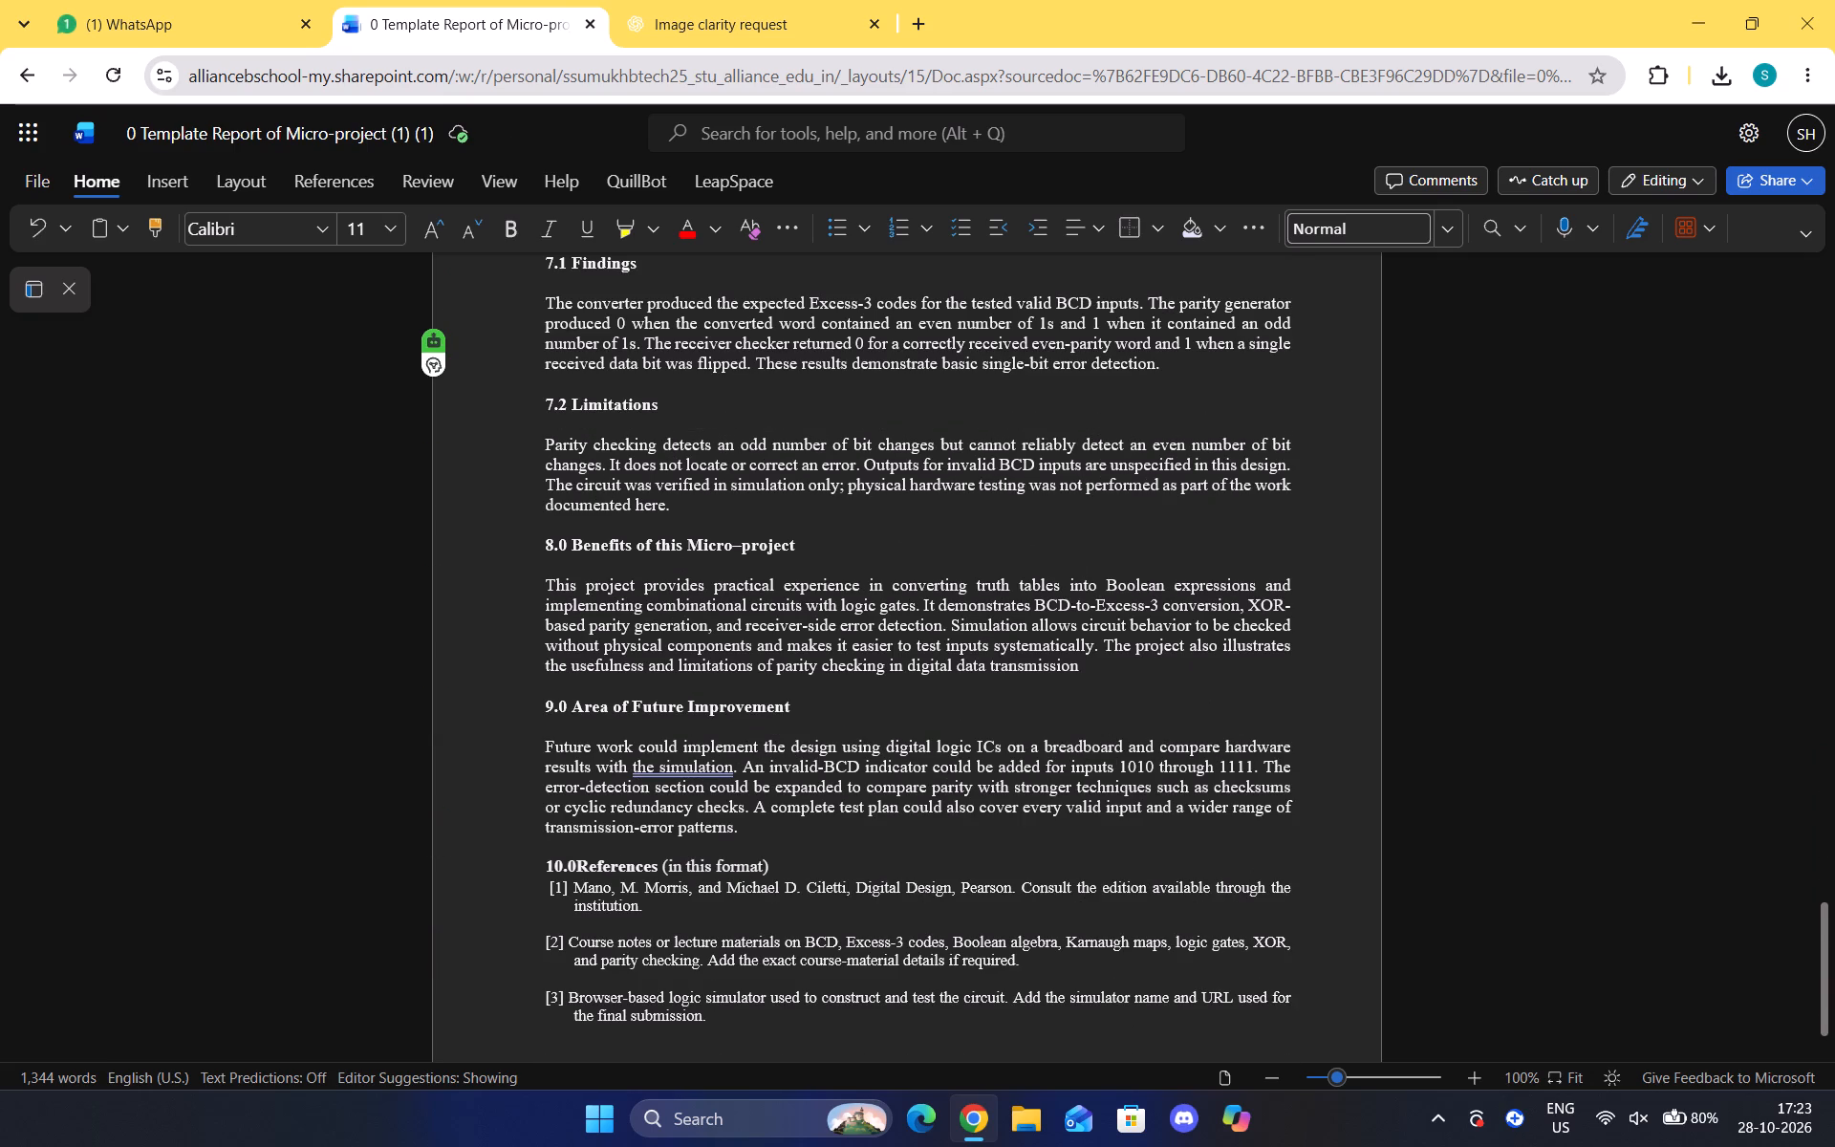
{"action": "scroll", "coordinate": [828, 604], "scroll_direction": "down", "scroll_amount": 1}
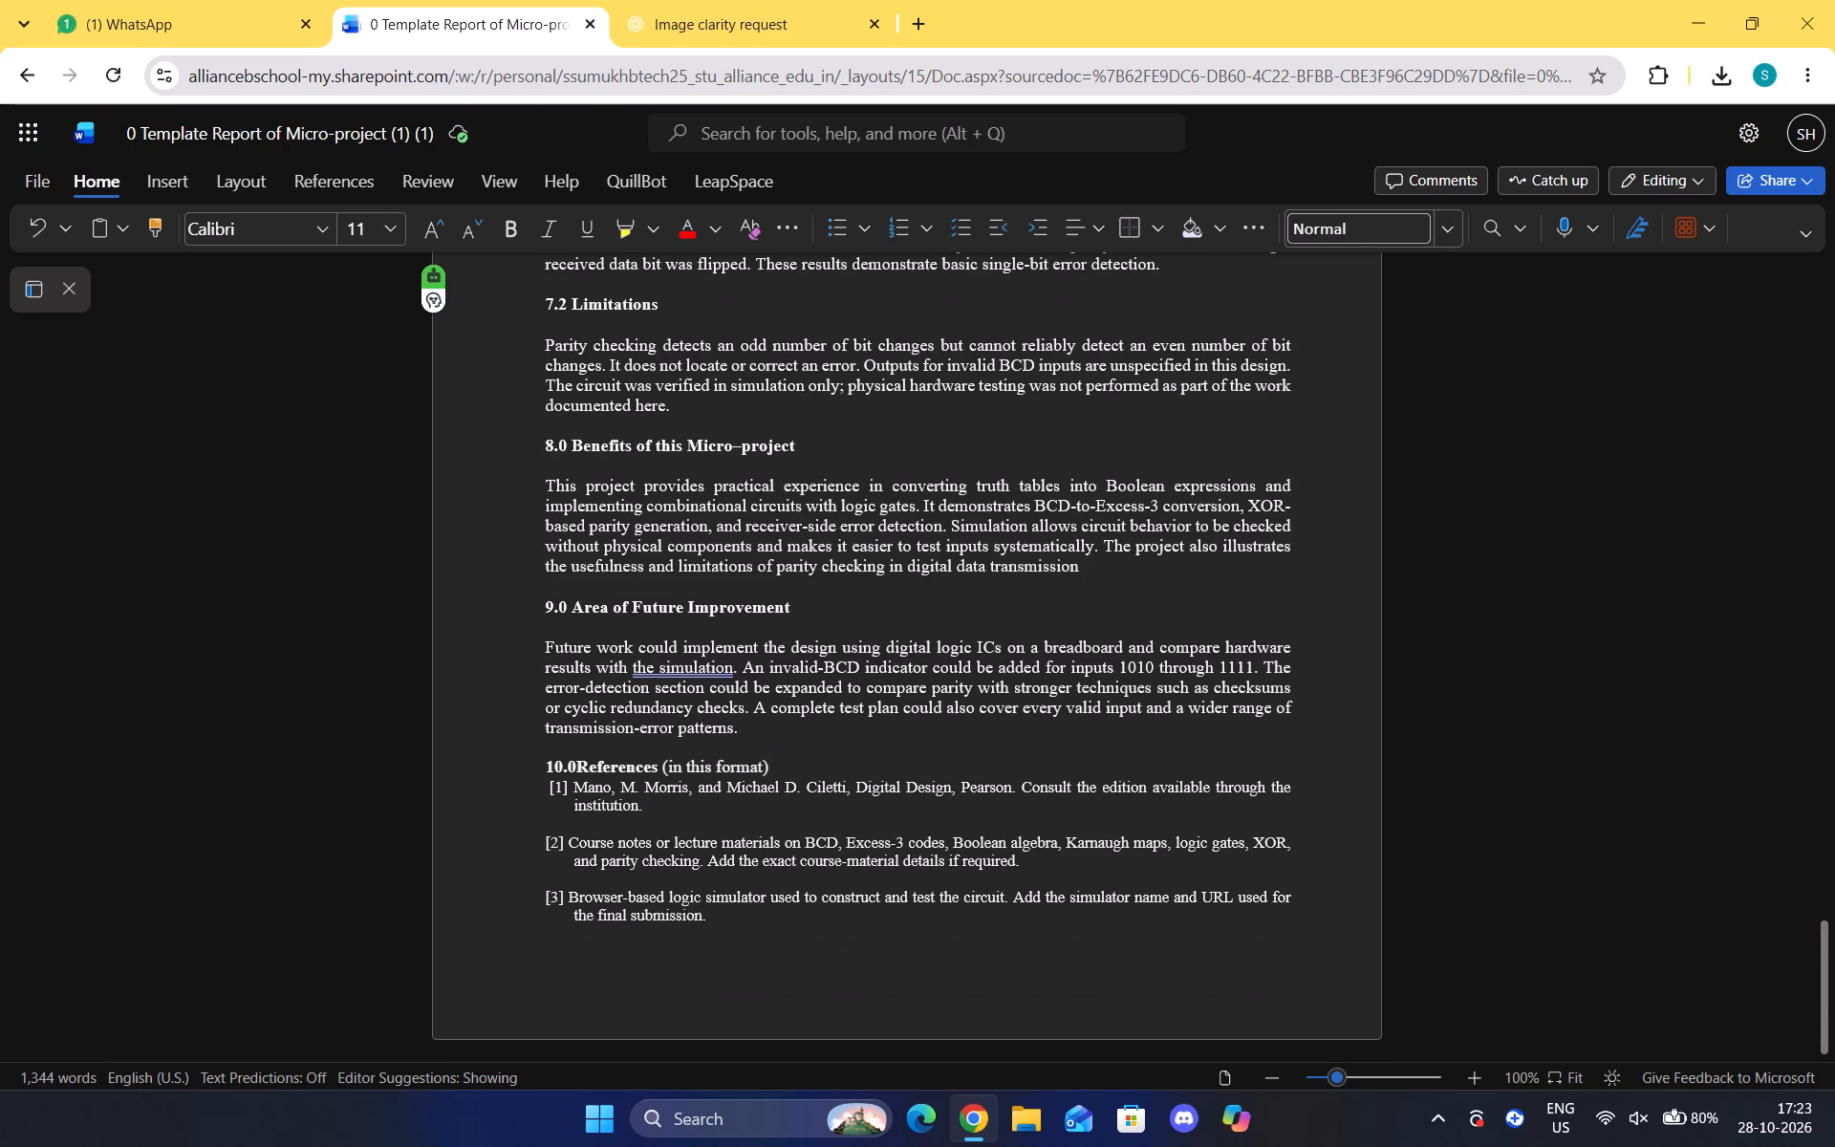
Review the report backwards from the references up to the title and 1.0 Rationale, checking content and heading spacing.
{"action": "scroll", "coordinate": [835, 580], "scroll_direction": "up", "scroll_amount": 6}
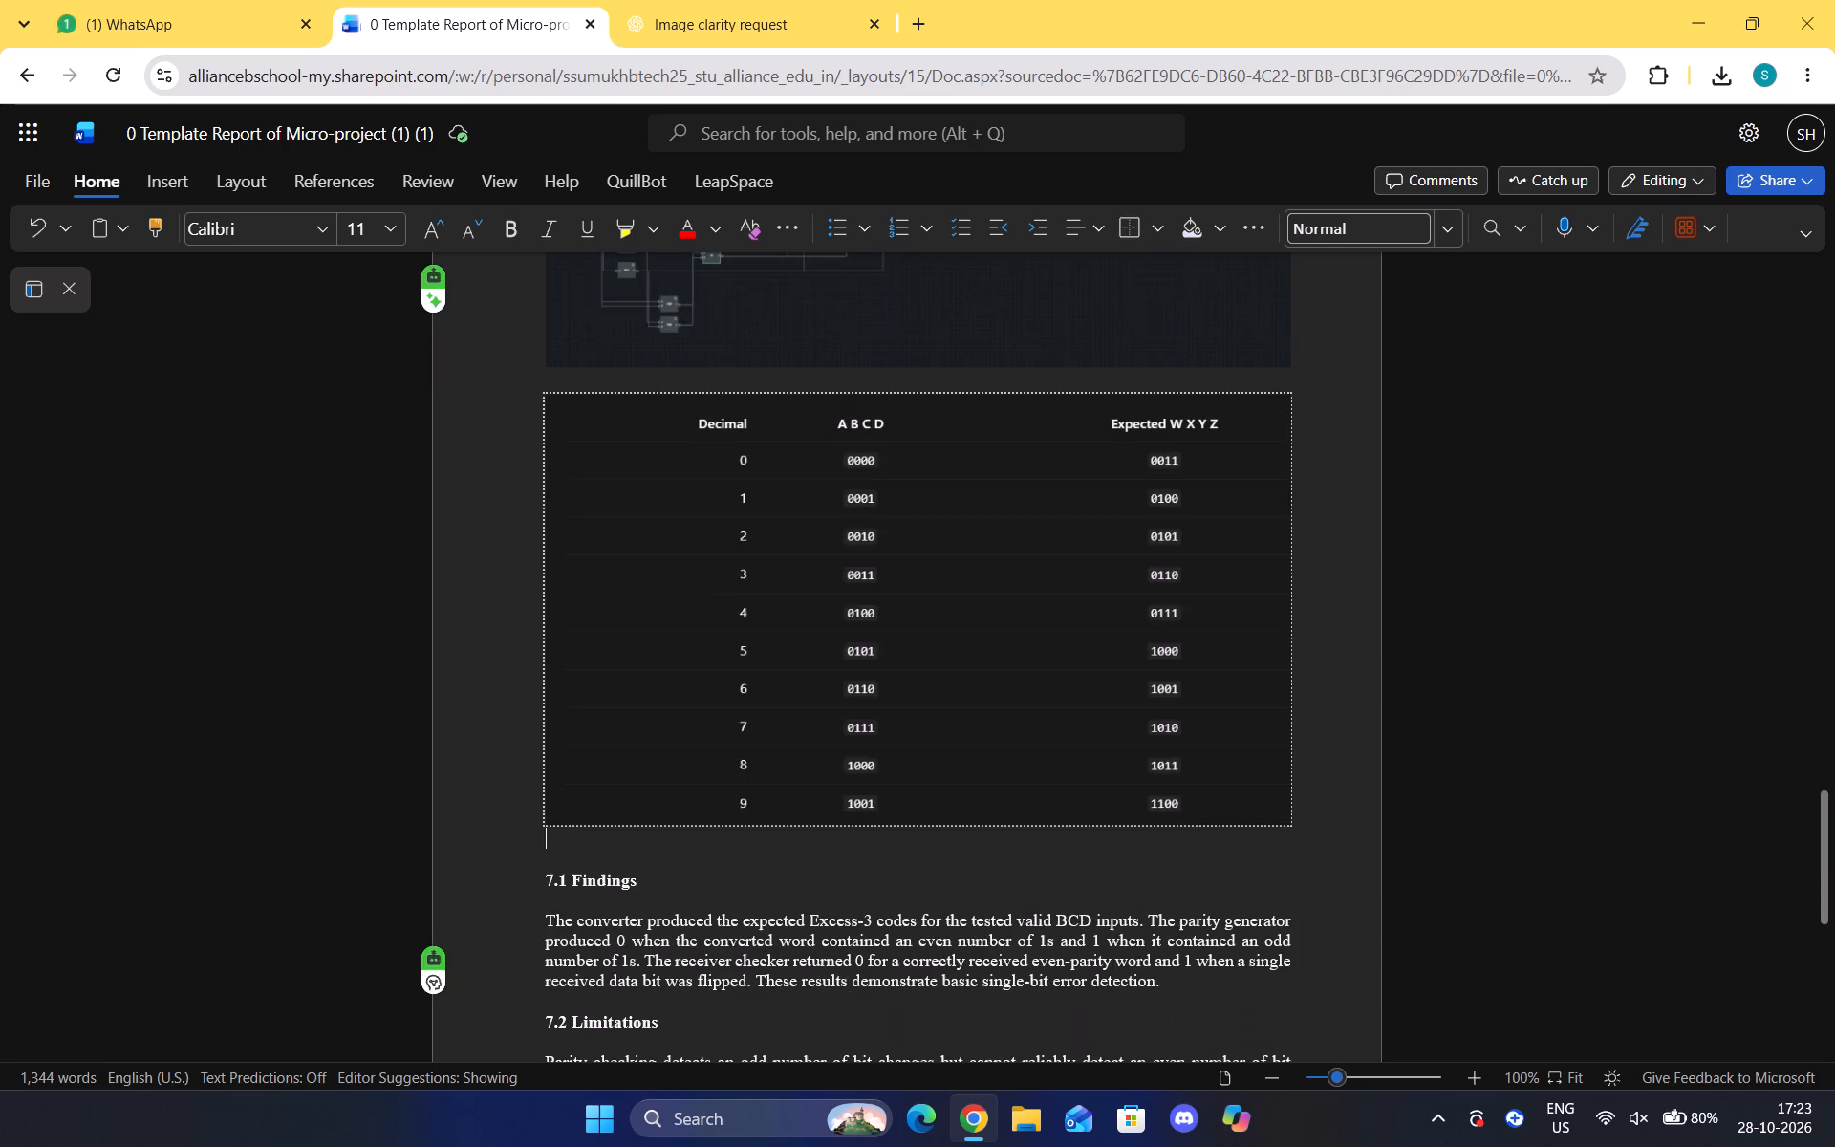
{"action": "scroll", "coordinate": [838, 575], "scroll_direction": "up", "scroll_amount": 7}
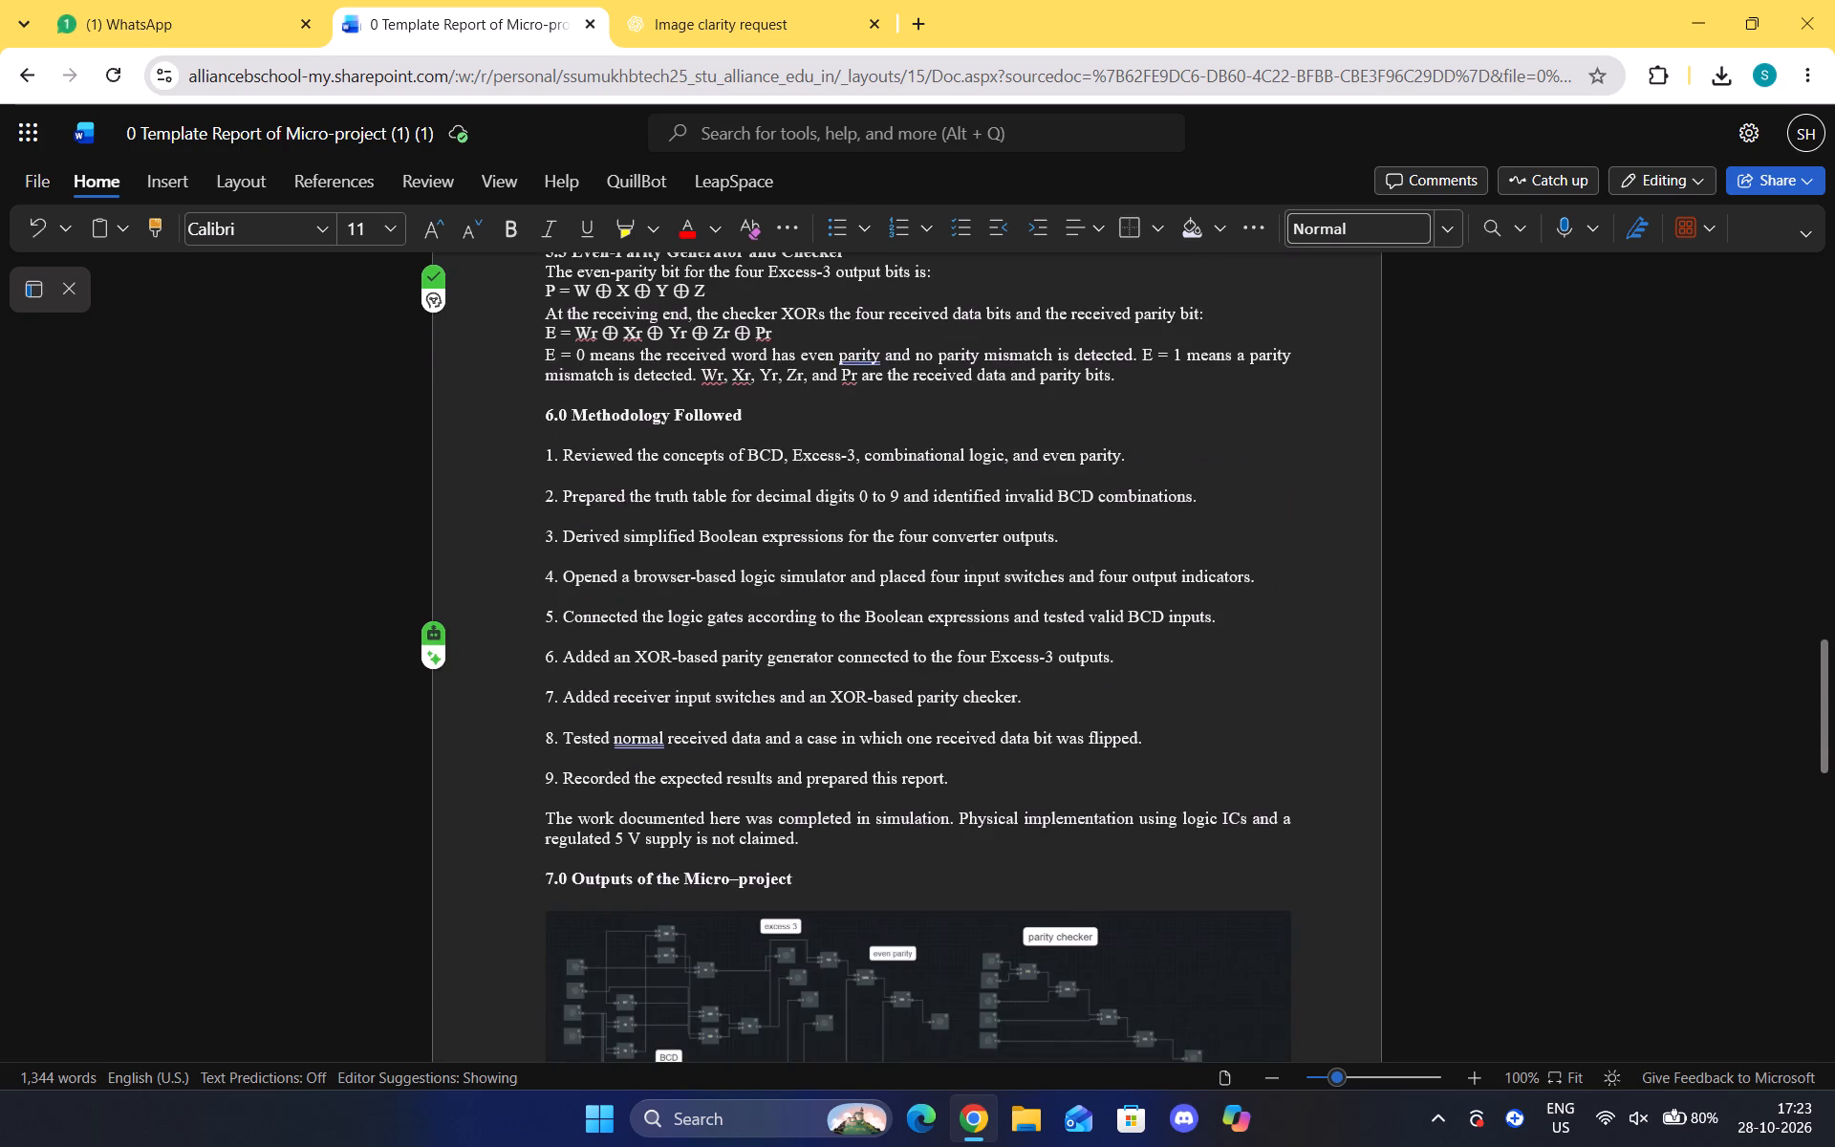
{"action": "scroll", "coordinate": [853, 569], "scroll_direction": "up", "scroll_amount": 6}
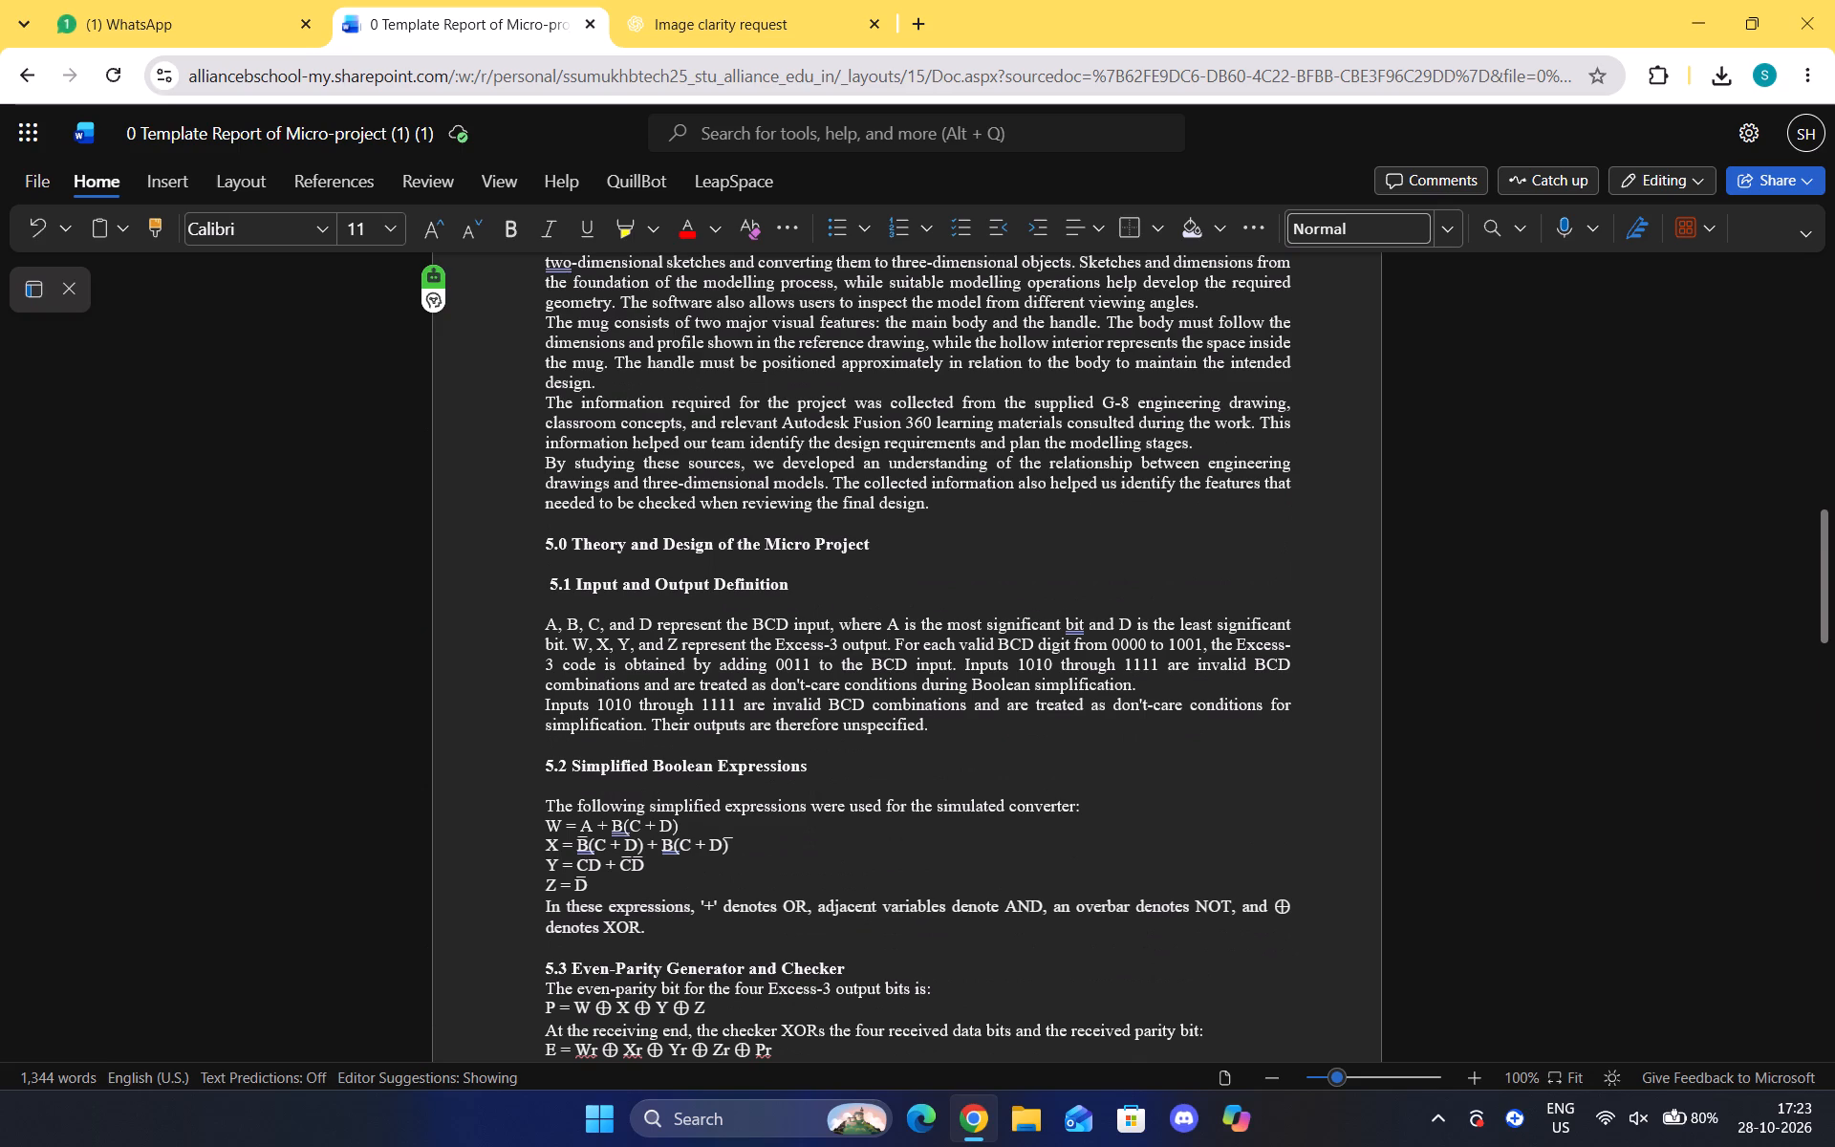
{"action": "scroll", "coordinate": [861, 612], "scroll_direction": "up", "scroll_amount": 2}
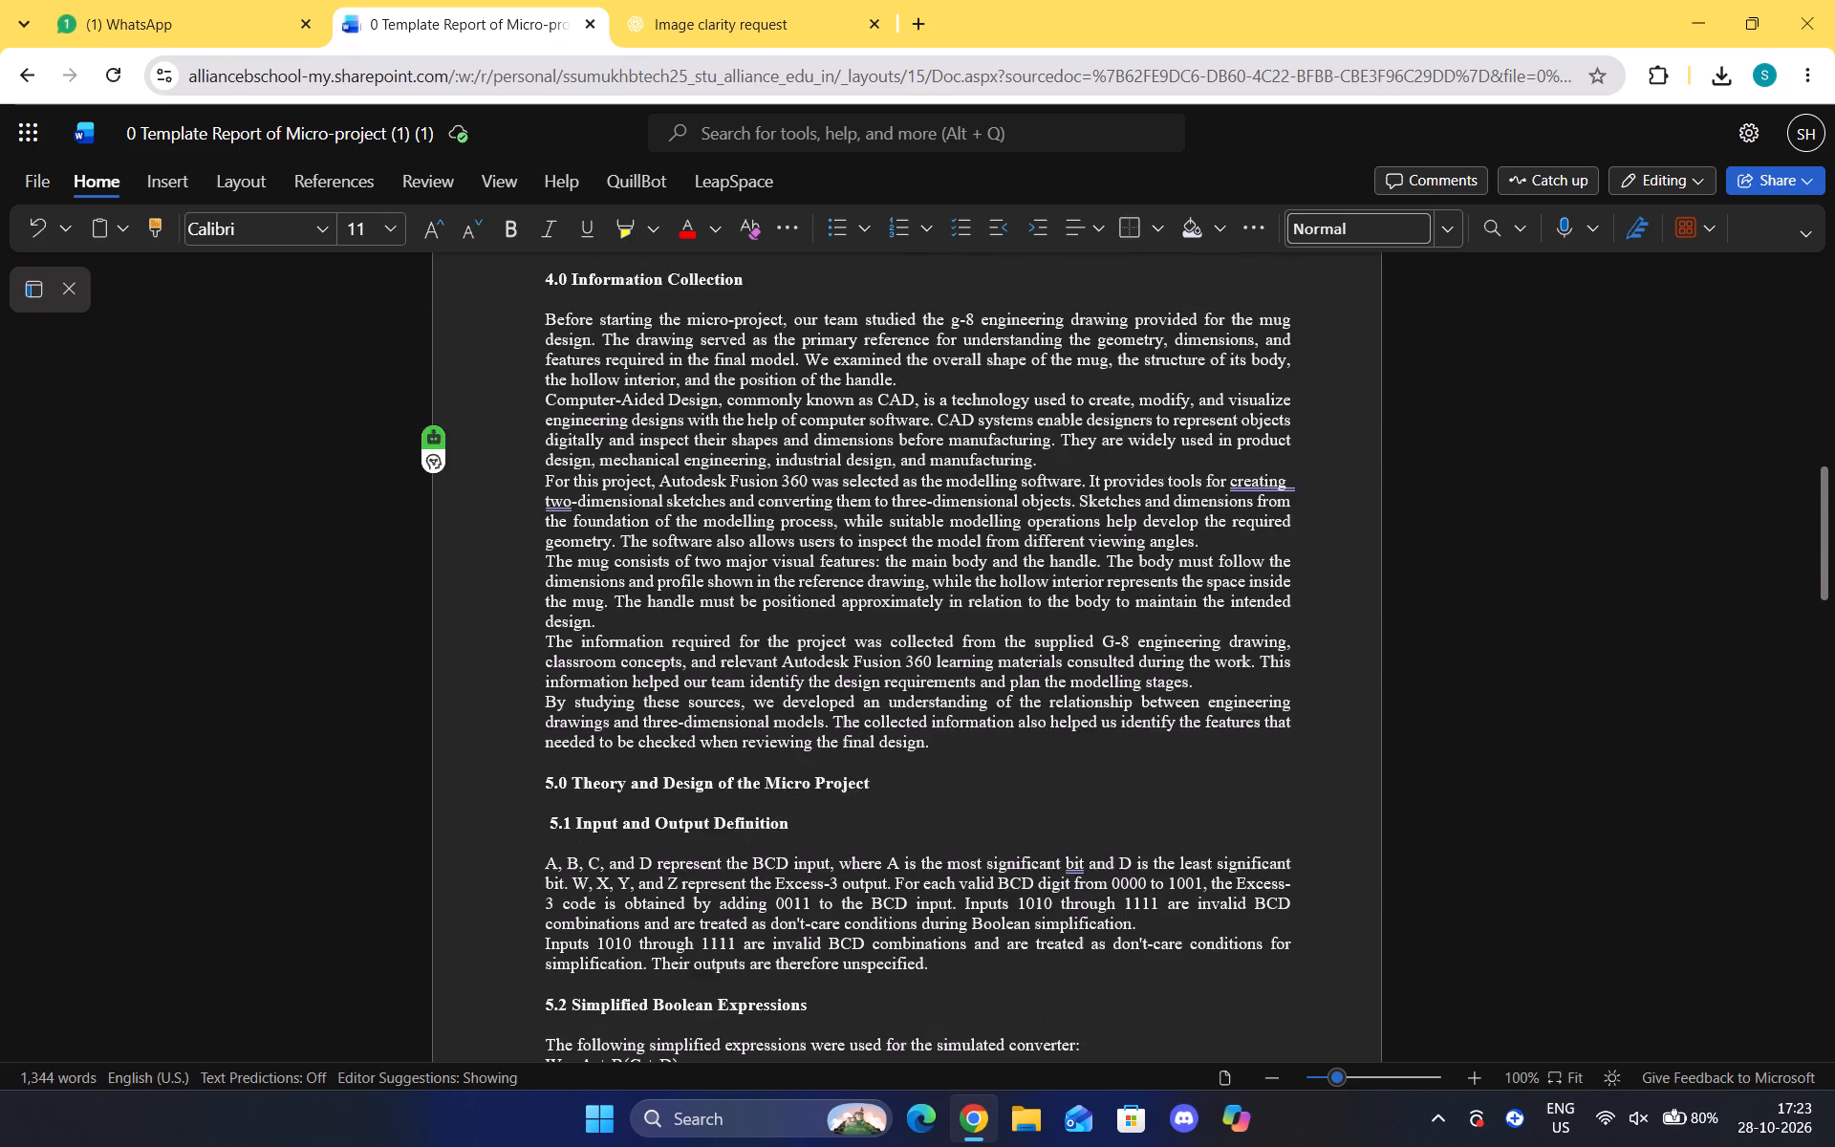
{"action": "scroll", "coordinate": [862, 612], "scroll_direction": "up", "scroll_amount": 5}
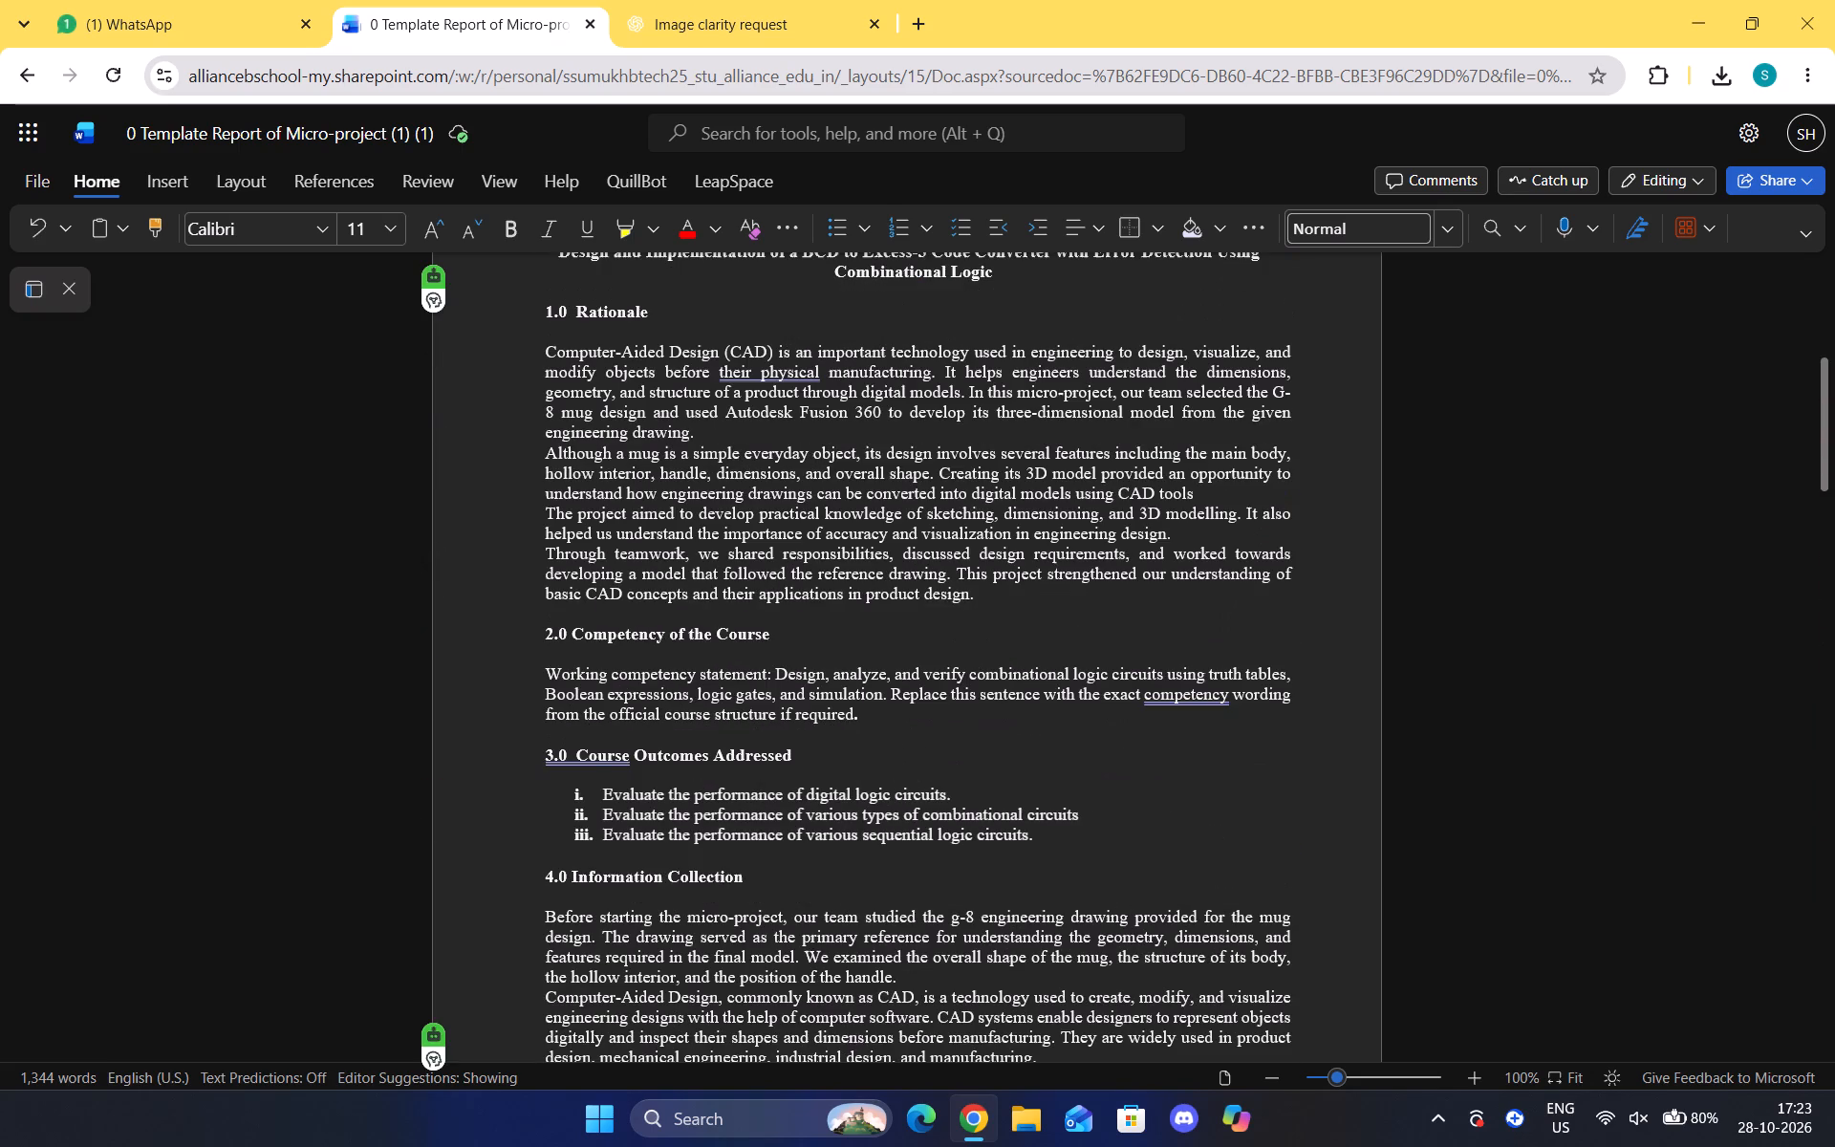
{"action": "scroll", "coordinate": [868, 617], "scroll_direction": "up", "scroll_amount": 3}
Re-examine the sections between 4.0 Information Collection and 7.0 Outputs of the Micro-project, especially the 5.0 theory and Boolean expressions.
{"action": "scroll", "coordinate": [868, 617], "scroll_direction": "down", "scroll_amount": 12}
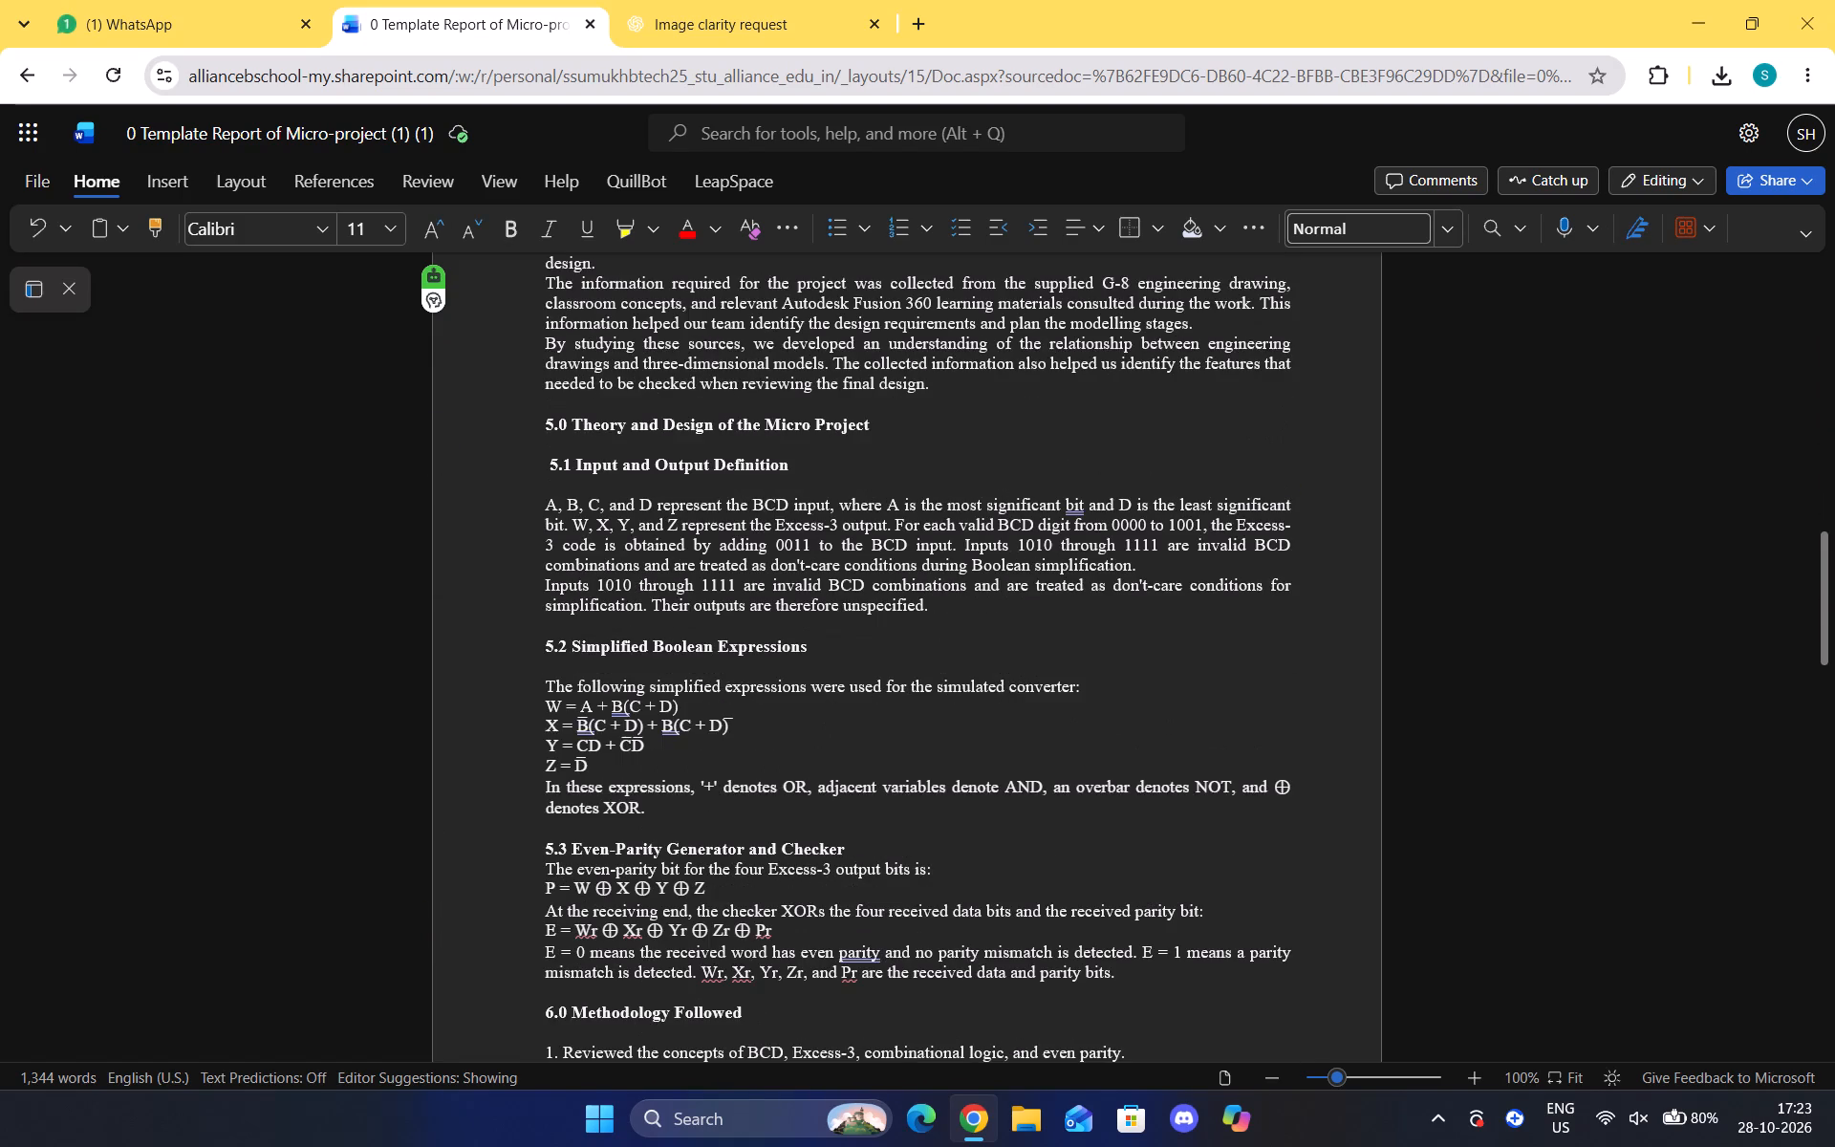
{"action": "scroll", "coordinate": [972, 577], "scroll_direction": "down", "scroll_amount": 12}
{"action": "scroll", "coordinate": [1021, 662], "scroll_direction": "up", "scroll_amount": 5}
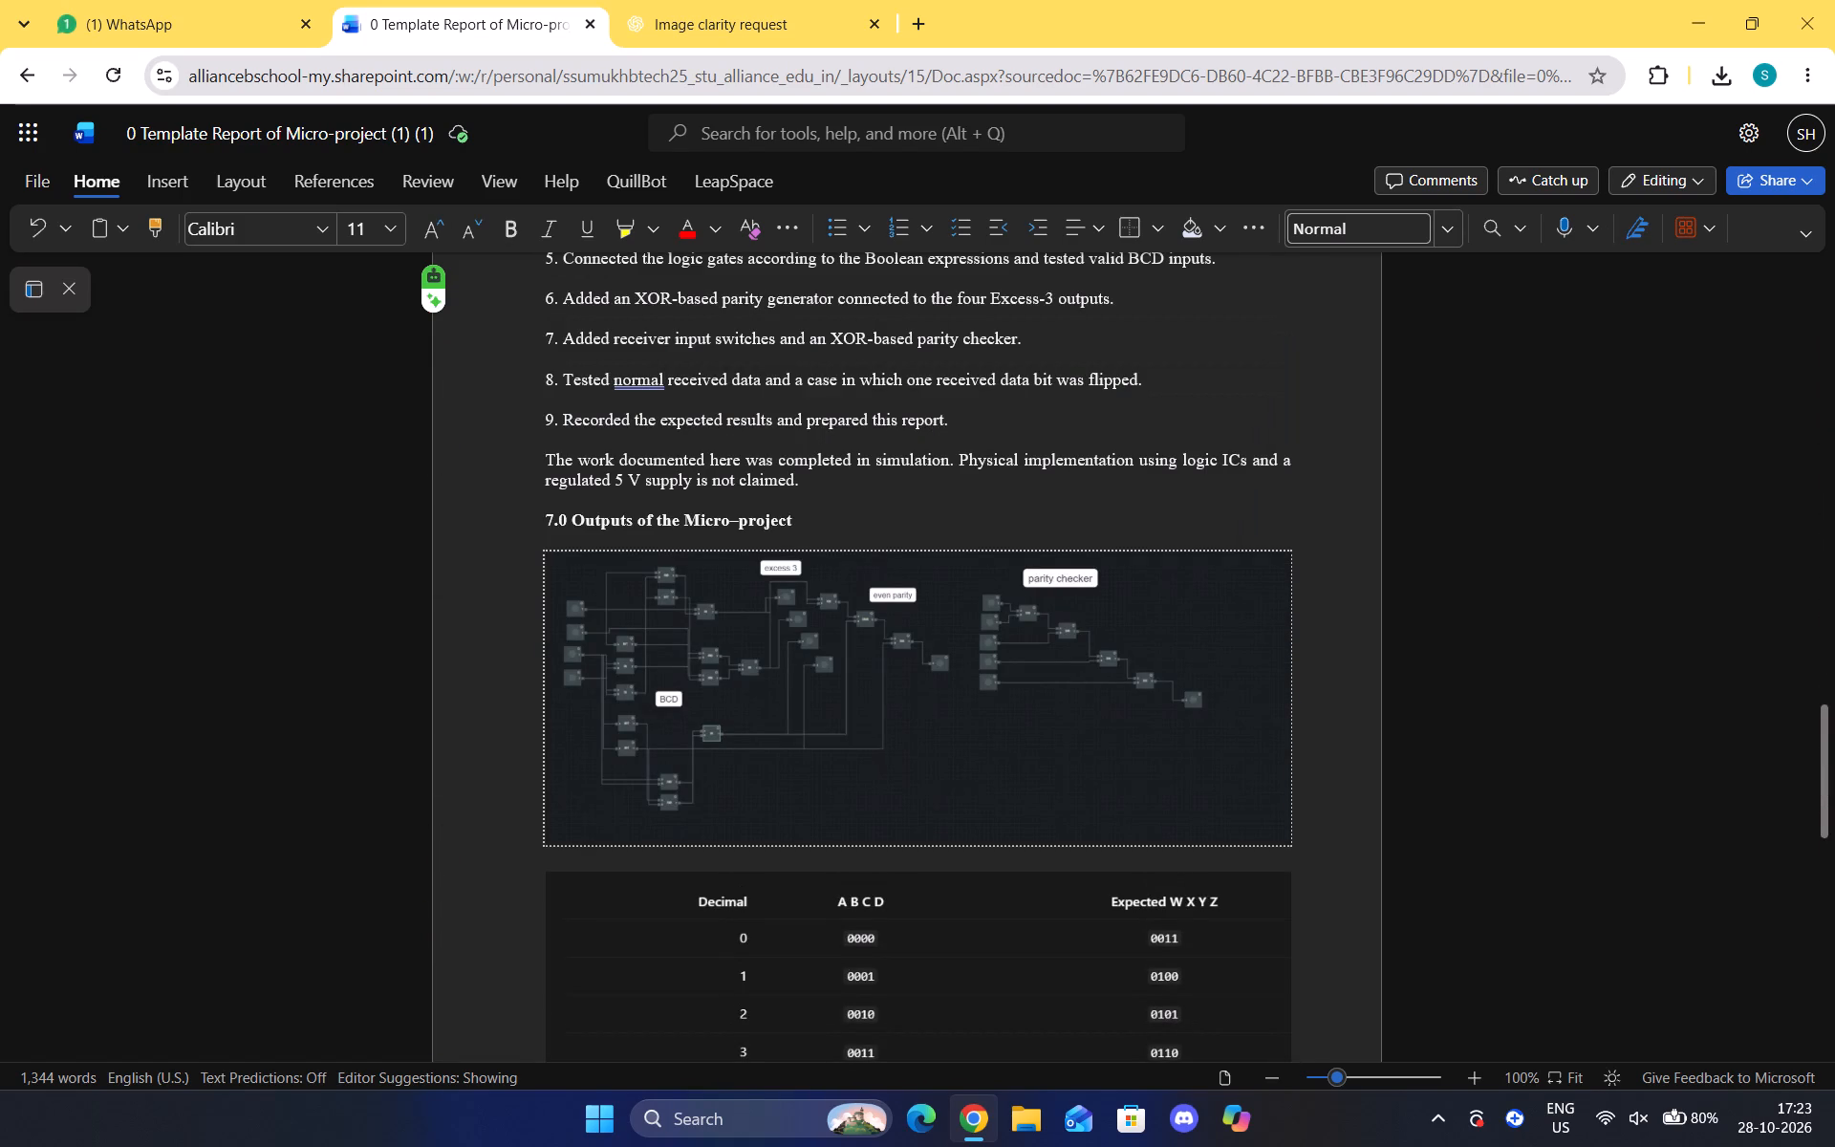
{"action": "scroll", "coordinate": [1015, 700], "scroll_direction": "up", "scroll_amount": 10}
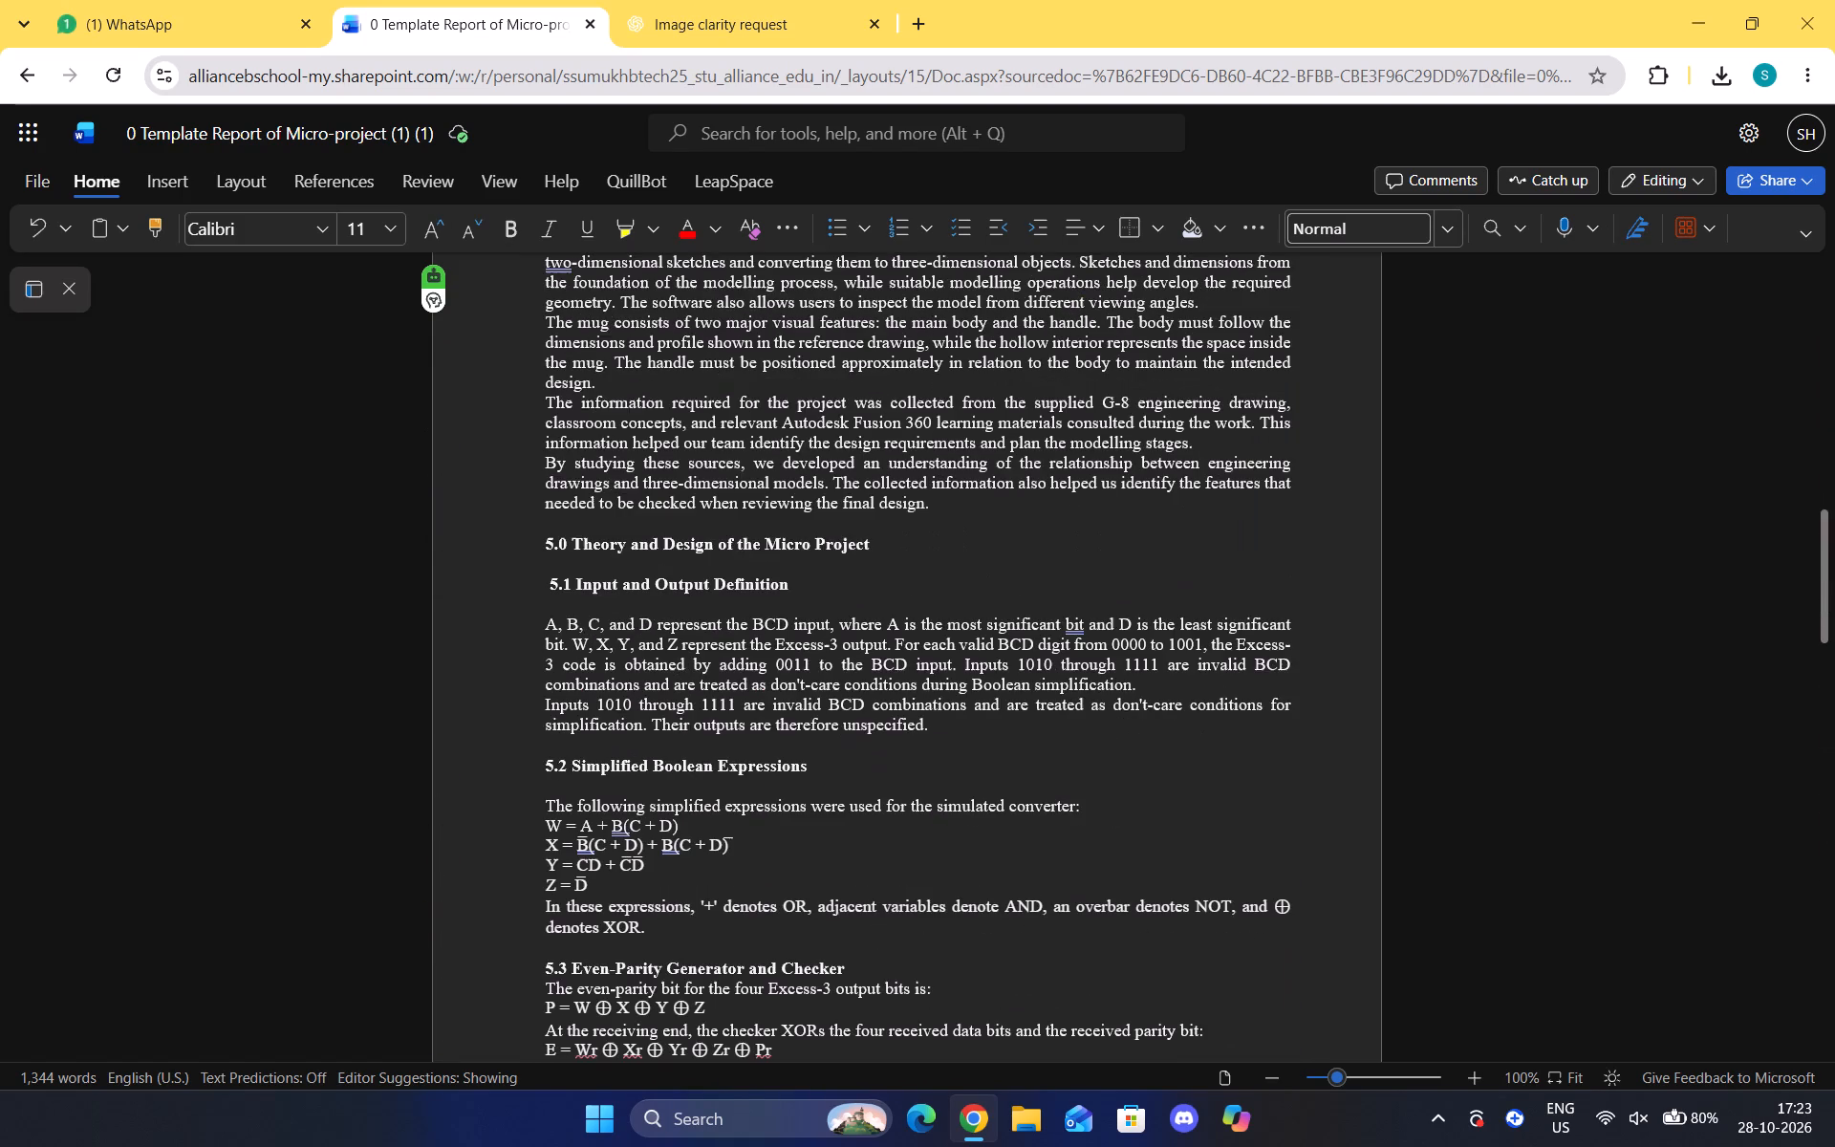
{"action": "scroll", "coordinate": [1004, 704], "scroll_direction": "up", "scroll_amount": 2}
{"action": "scroll", "coordinate": [991, 667], "scroll_direction": "down", "scroll_amount": 2}
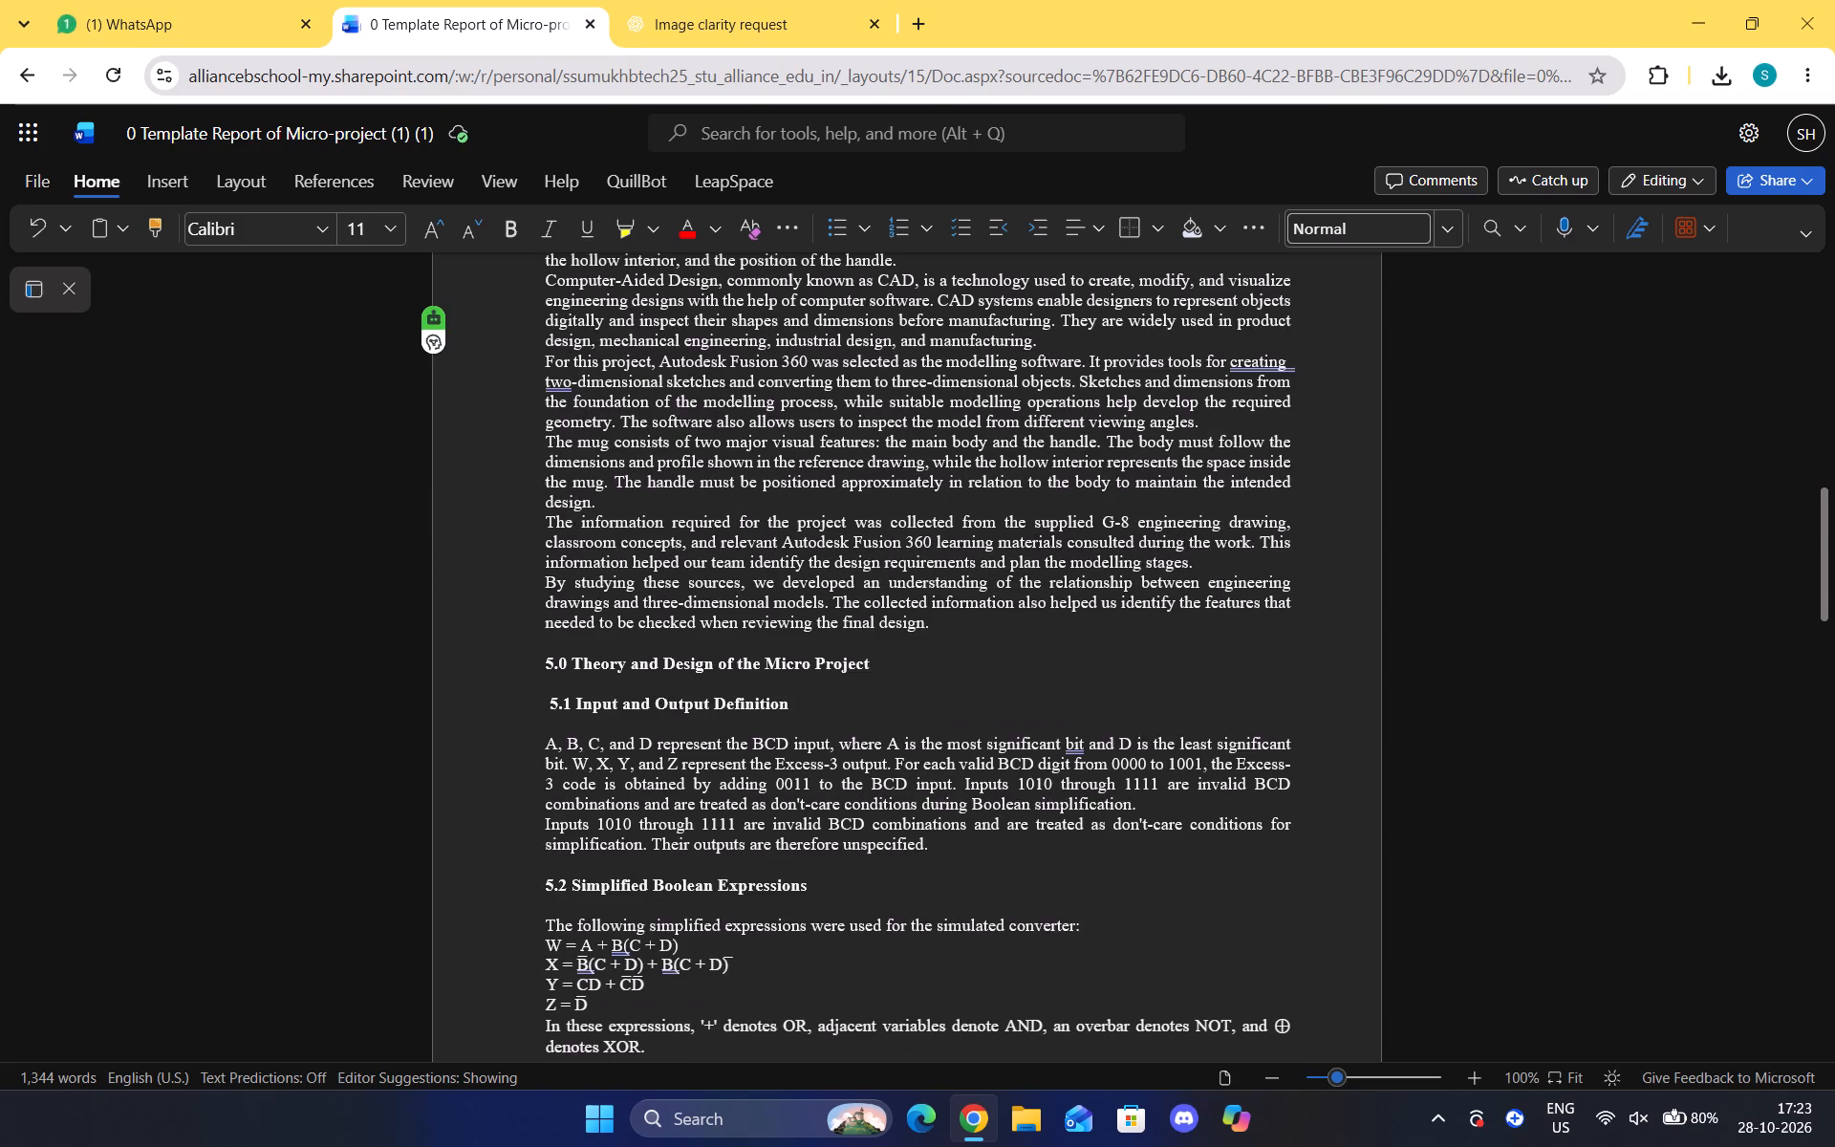
{"action": "scroll", "coordinate": [1008, 694], "scroll_direction": "down", "scroll_amount": 2}
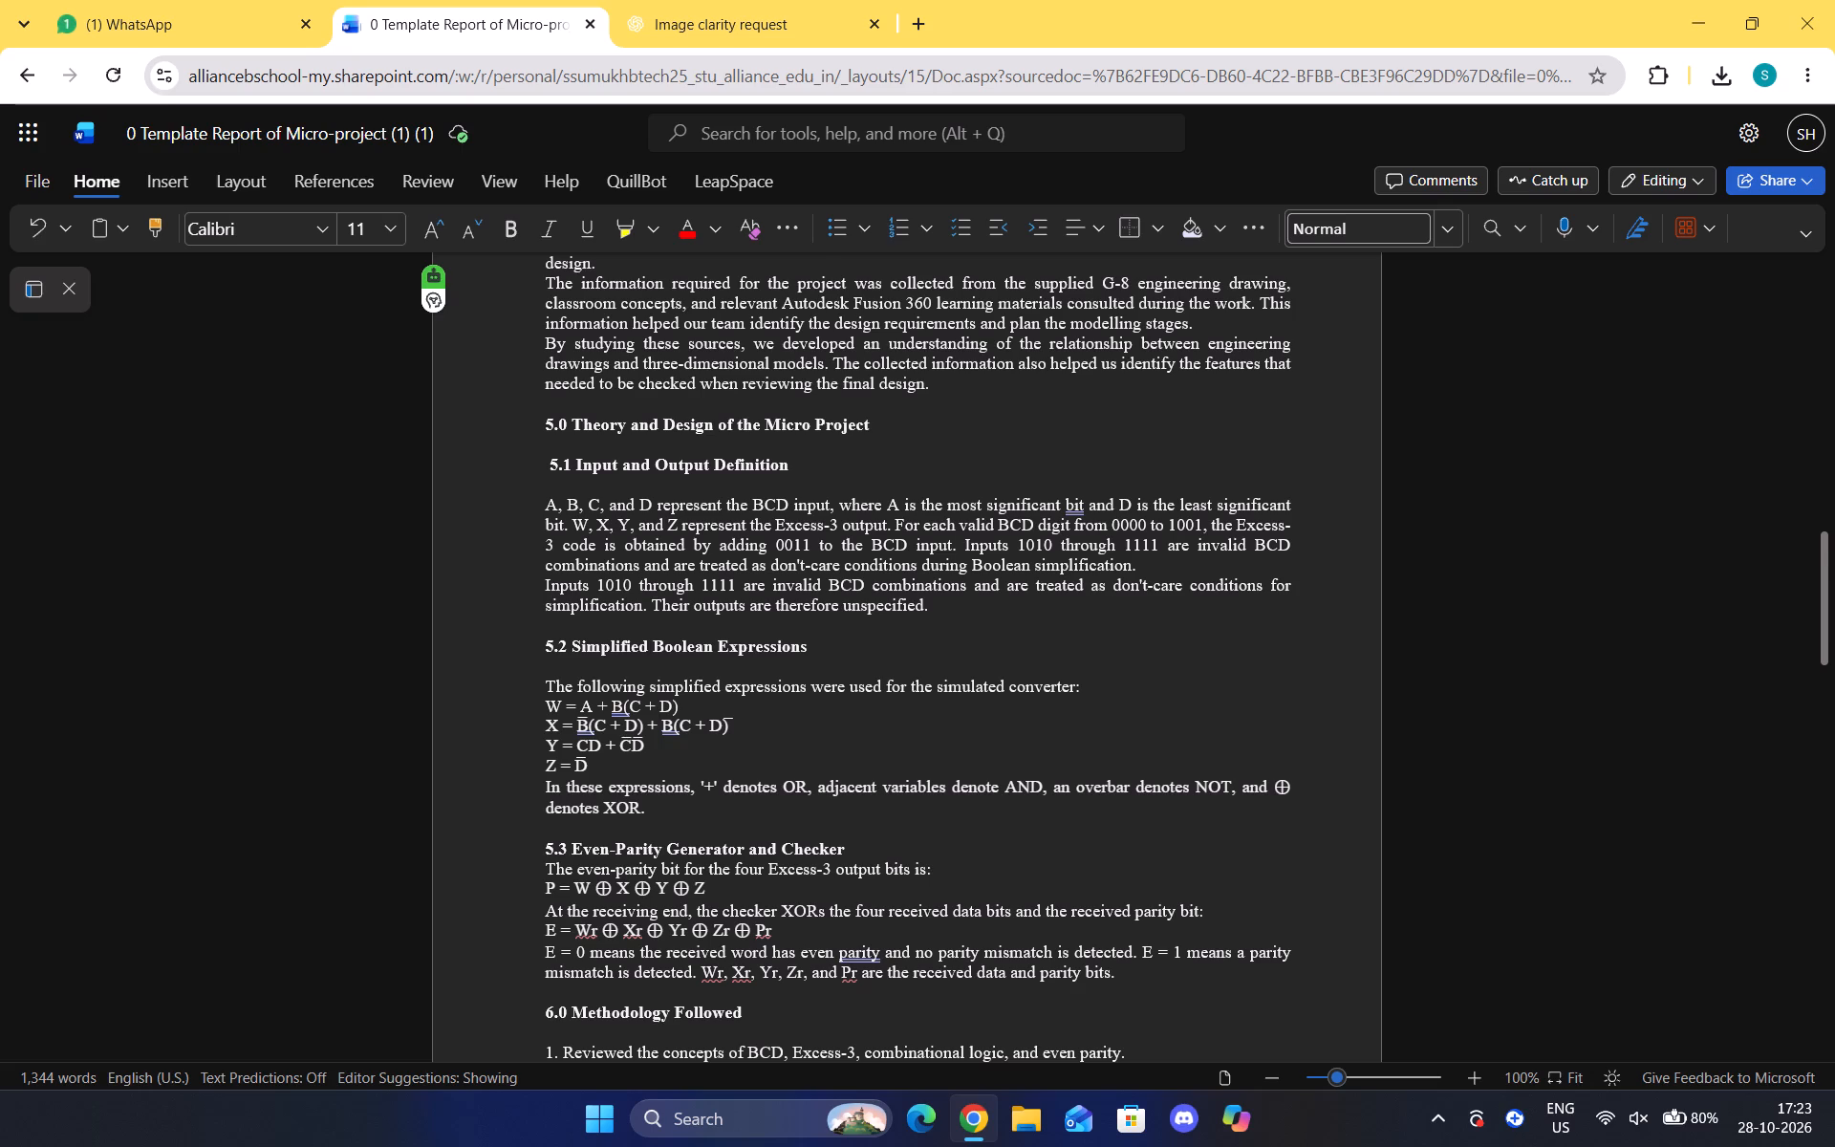
{"action": "scroll", "coordinate": [845, 516], "scroll_direction": "down", "scroll_amount": 2}
{"action": "scroll", "coordinate": [841, 520], "scroll_direction": "up", "scroll_amount": 7}
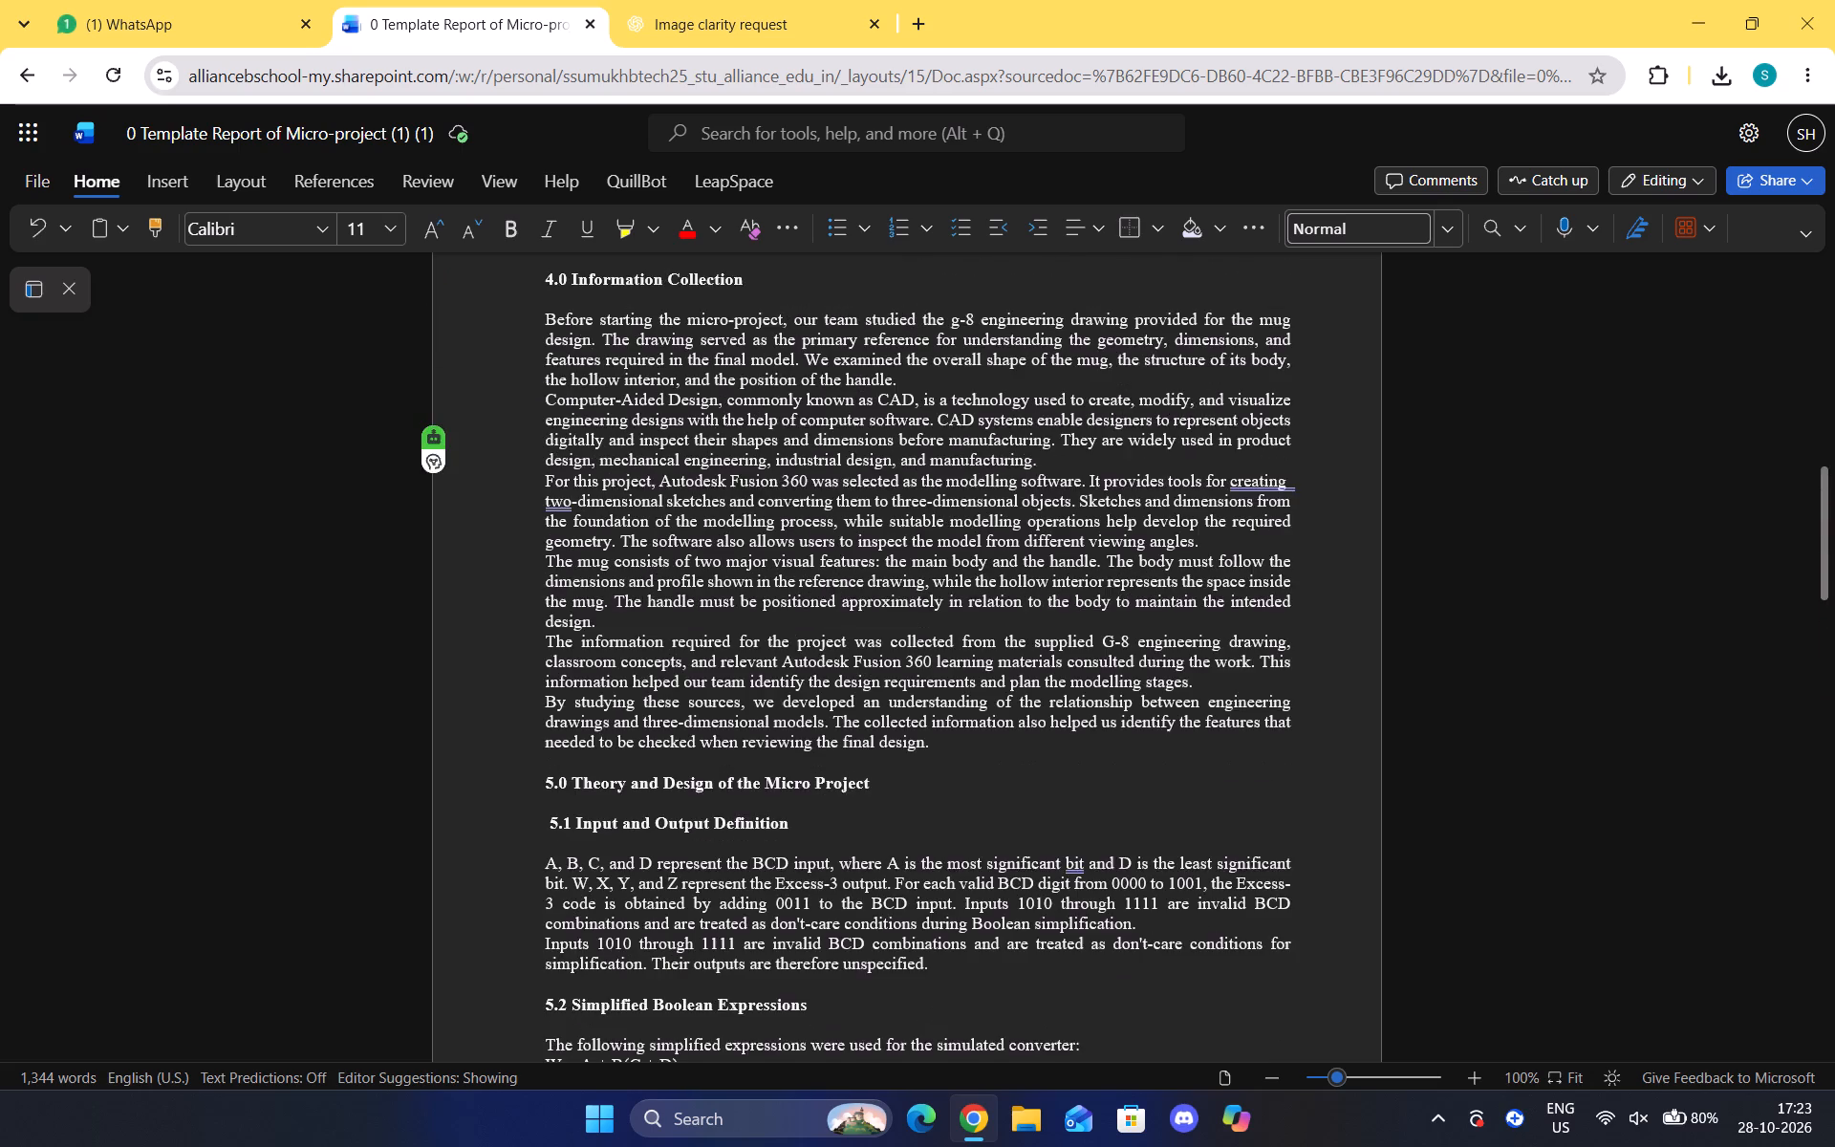
Read through the report again from 2.0 Competency of the Course down to the table in the outputs section.
{"action": "scroll", "coordinate": [828, 531], "scroll_direction": "up", "scroll_amount": 8}
{"action": "scroll", "coordinate": [818, 549], "scroll_direction": "down", "scroll_amount": 10}
{"action": "scroll", "coordinate": [1017, 1115], "scroll_direction": "down", "scroll_amount": 4}
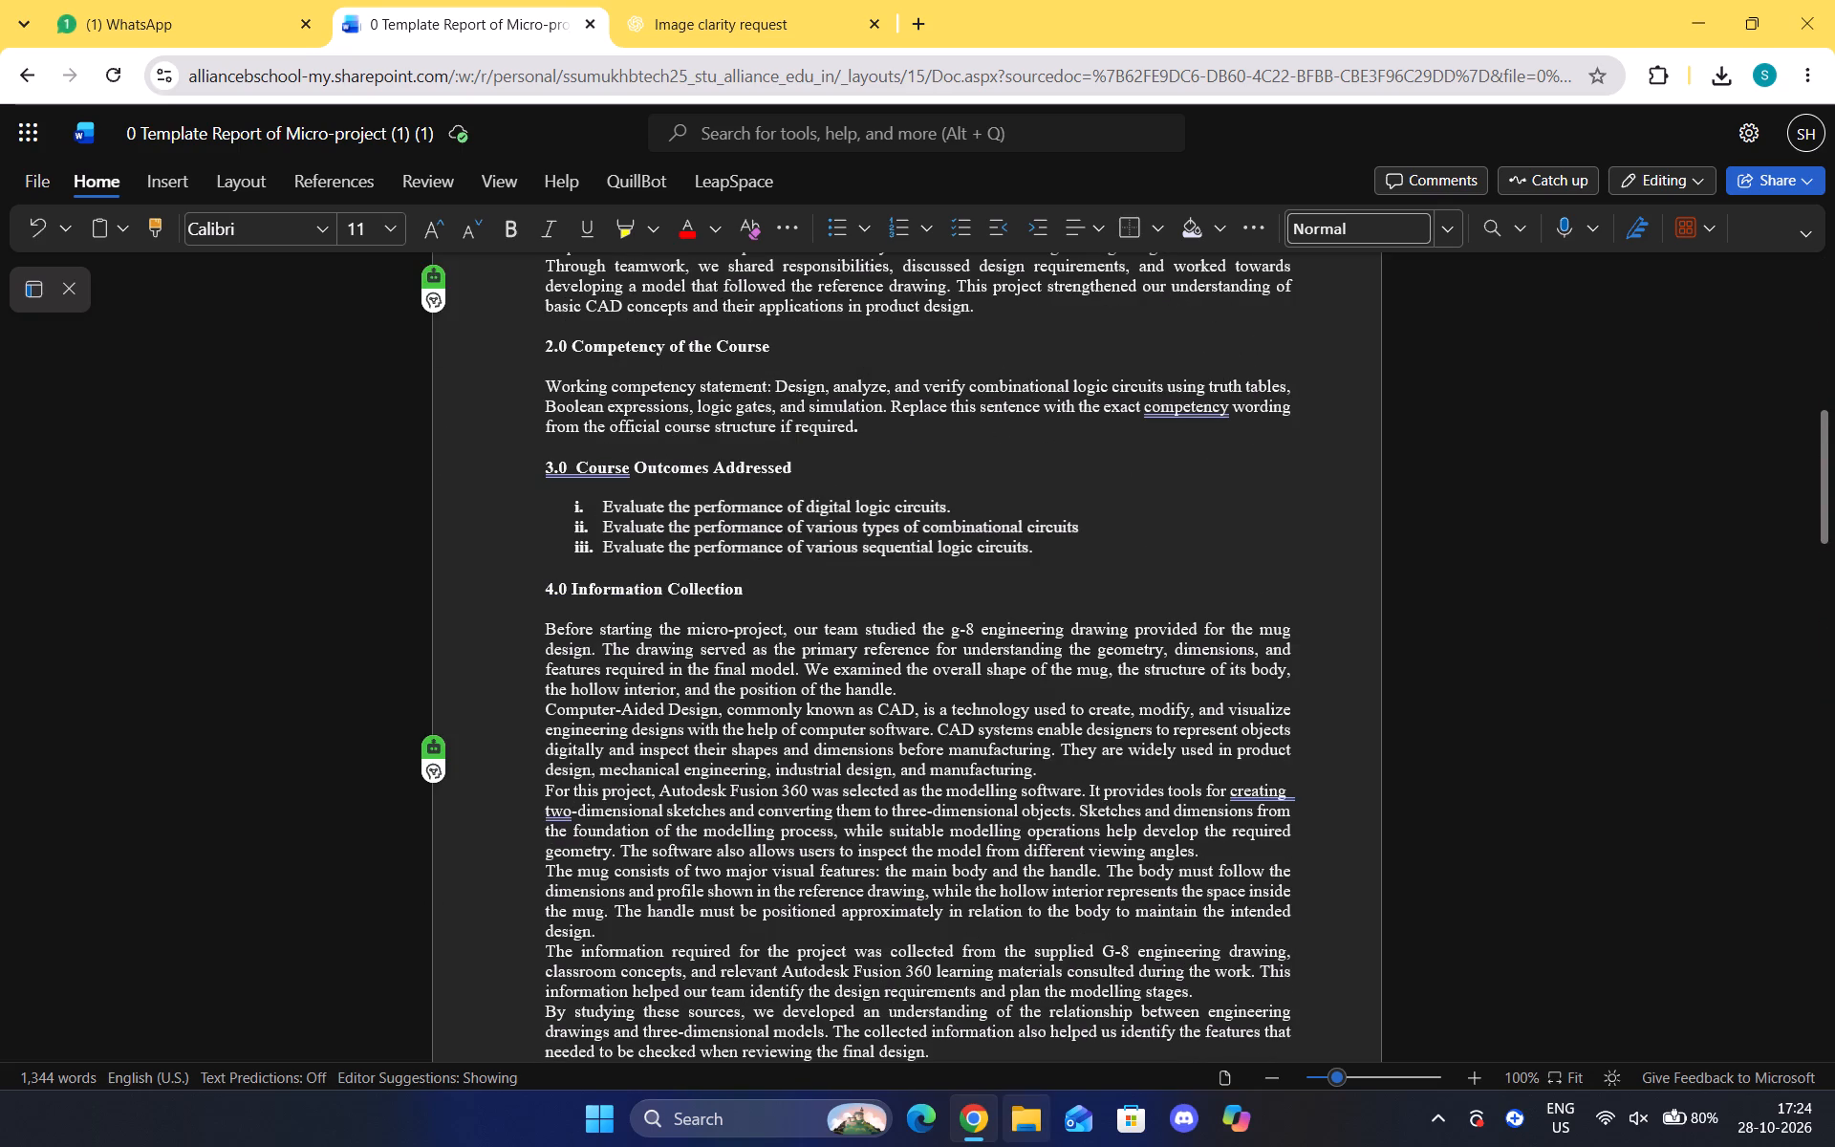
{"action": "scroll", "coordinate": [694, 956], "scroll_direction": "down", "scroll_amount": 5}
{"action": "scroll", "coordinate": [636, 1146], "scroll_direction": "down", "scroll_amount": 6}
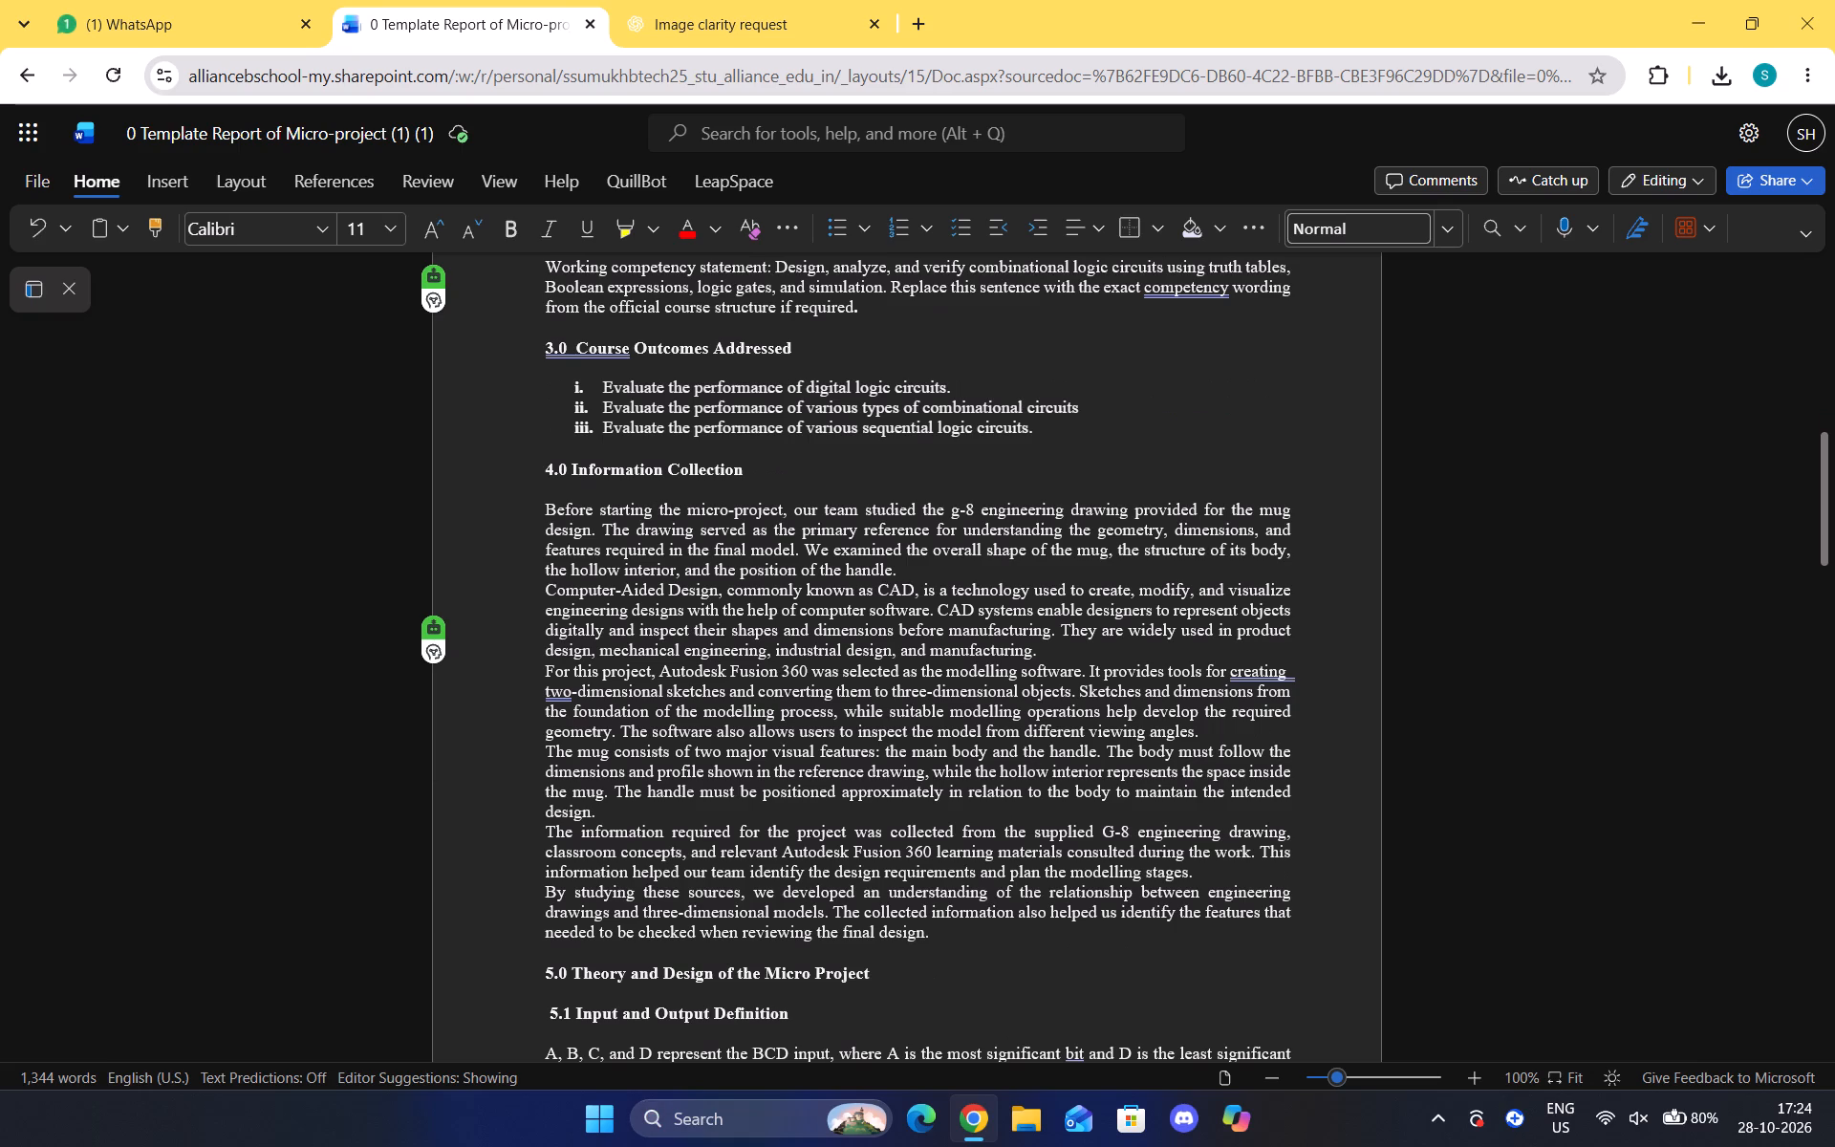
{"action": "scroll", "coordinate": [769, 1000], "scroll_direction": "down", "scroll_amount": 11}
{"action": "scroll", "coordinate": [688, 948], "scroll_direction": "down", "scroll_amount": 4}
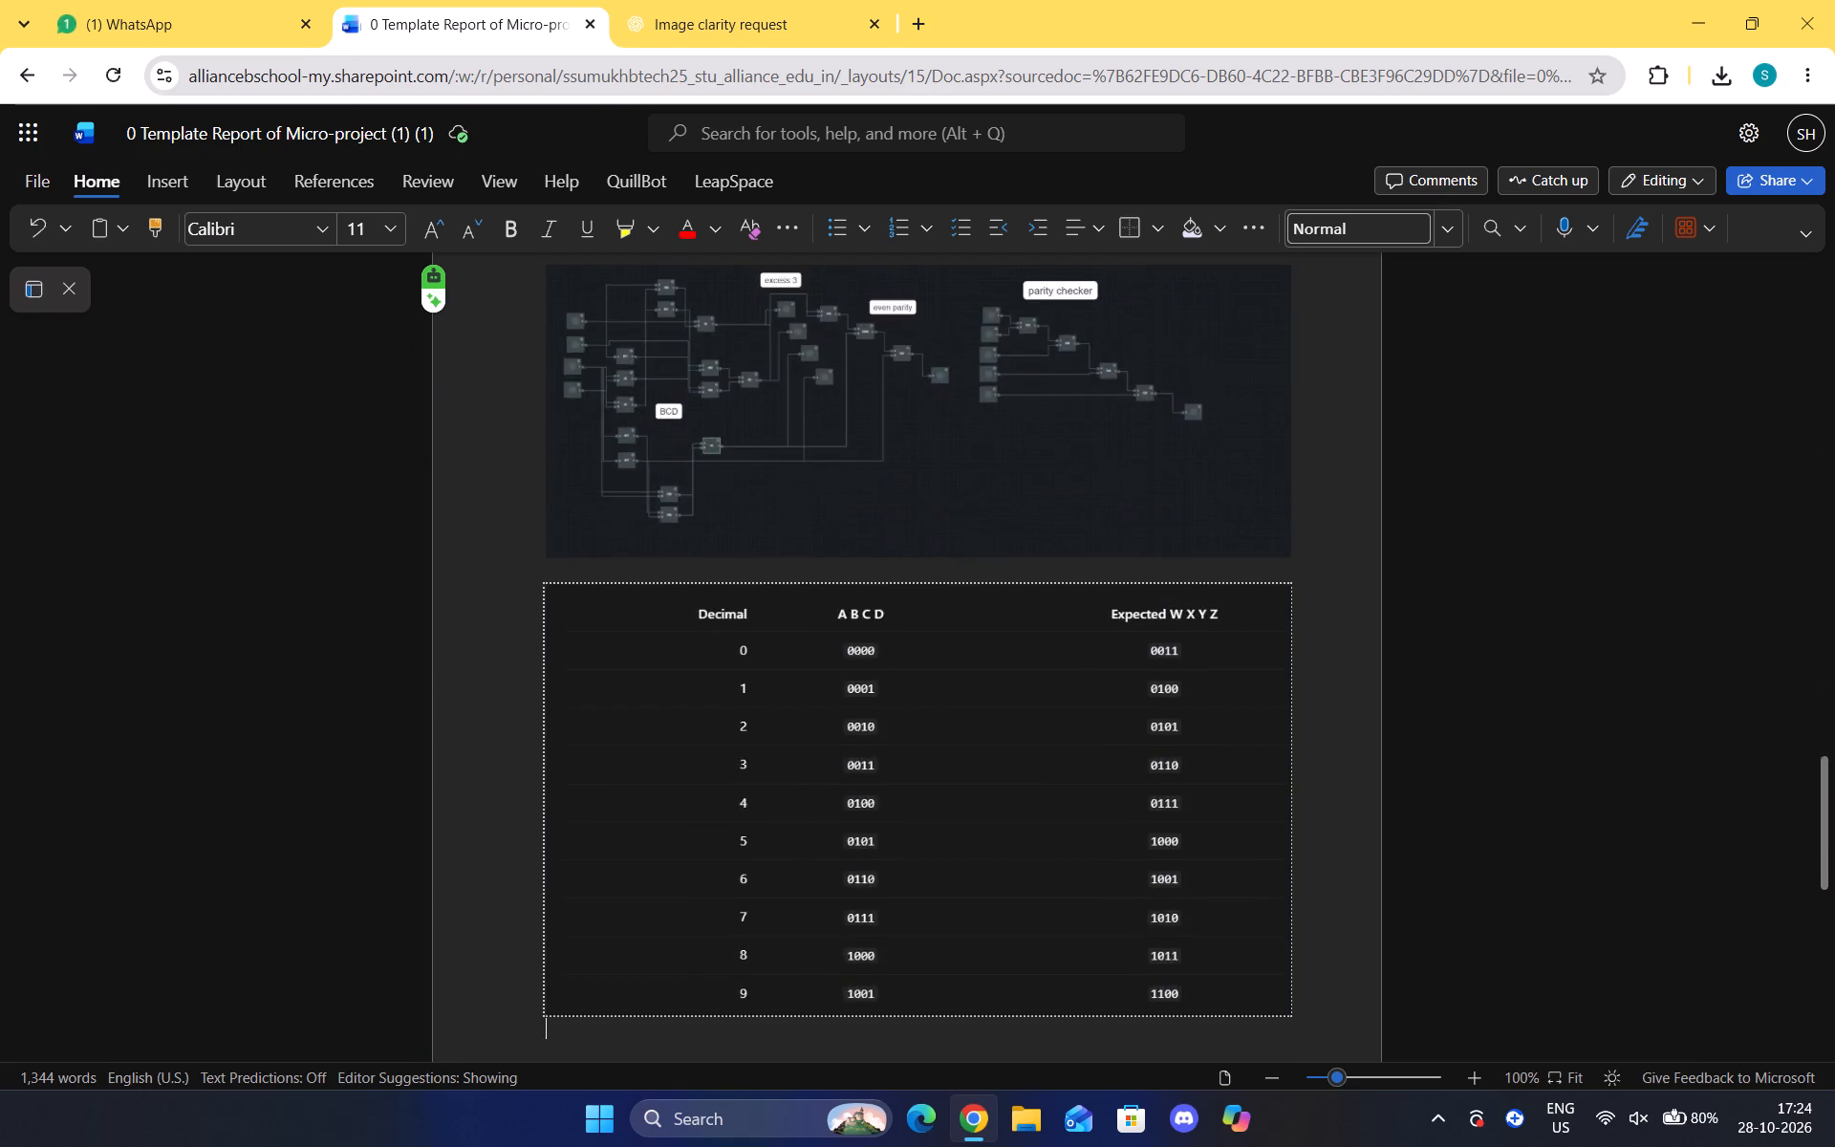
Re-check the report from the 5.0 Boolean expressions through 6.0 Methodology Followed to the circuit image and table in 7.0 Outputs.
{"action": "scroll", "coordinate": [682, 948], "scroll_direction": "up", "scroll_amount": 7}
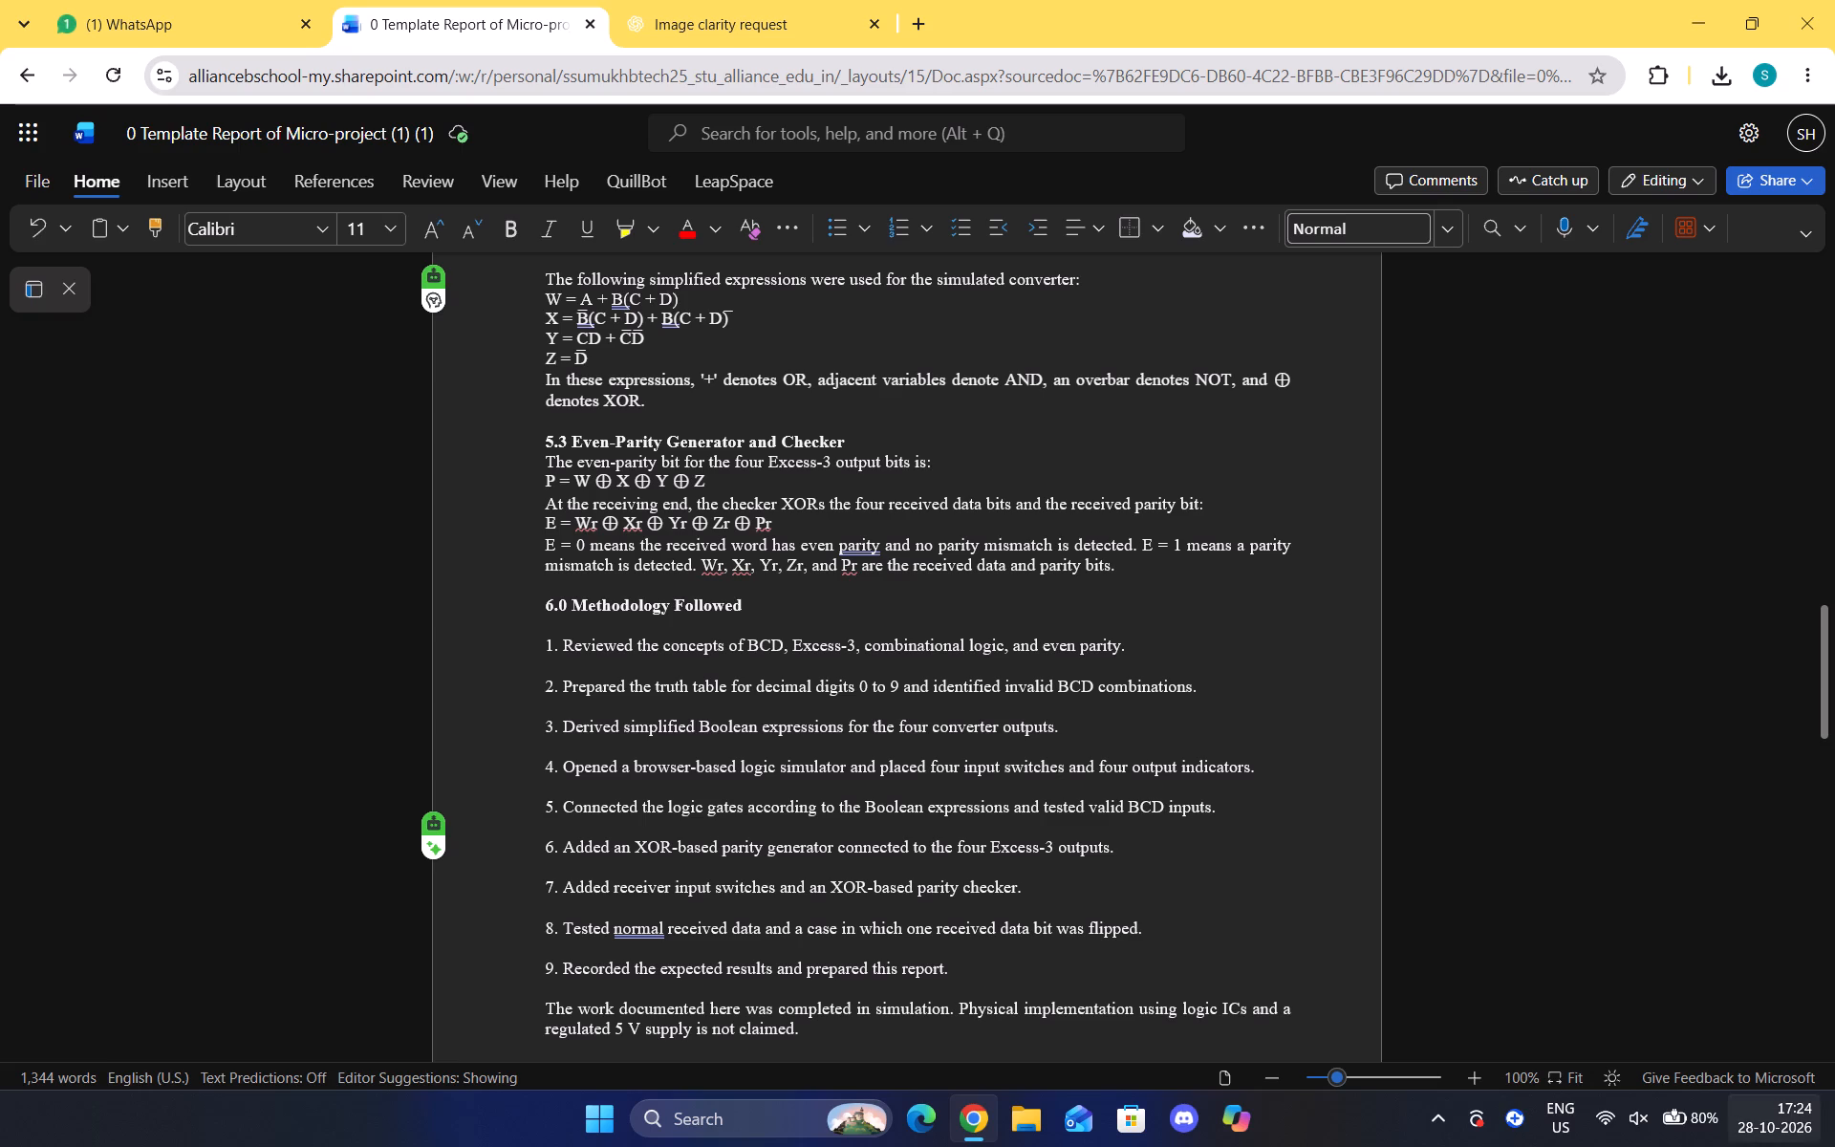
{"action": "scroll", "coordinate": [758, 608], "scroll_direction": "down", "scroll_amount": 7}
{"action": "scroll", "coordinate": [929, 644], "scroll_direction": "up", "scroll_amount": 4}
{"action": "scroll", "coordinate": [929, 644], "scroll_direction": "down", "scroll_amount": 5}
{"action": "left_click", "coordinate": [1179, 687]}
{"action": "scroll", "coordinate": [1226, 683], "scroll_direction": "down", "scroll_amount": 7}
{"action": "scroll", "coordinate": [906, 544], "scroll_direction": "up", "scroll_amount": 2}
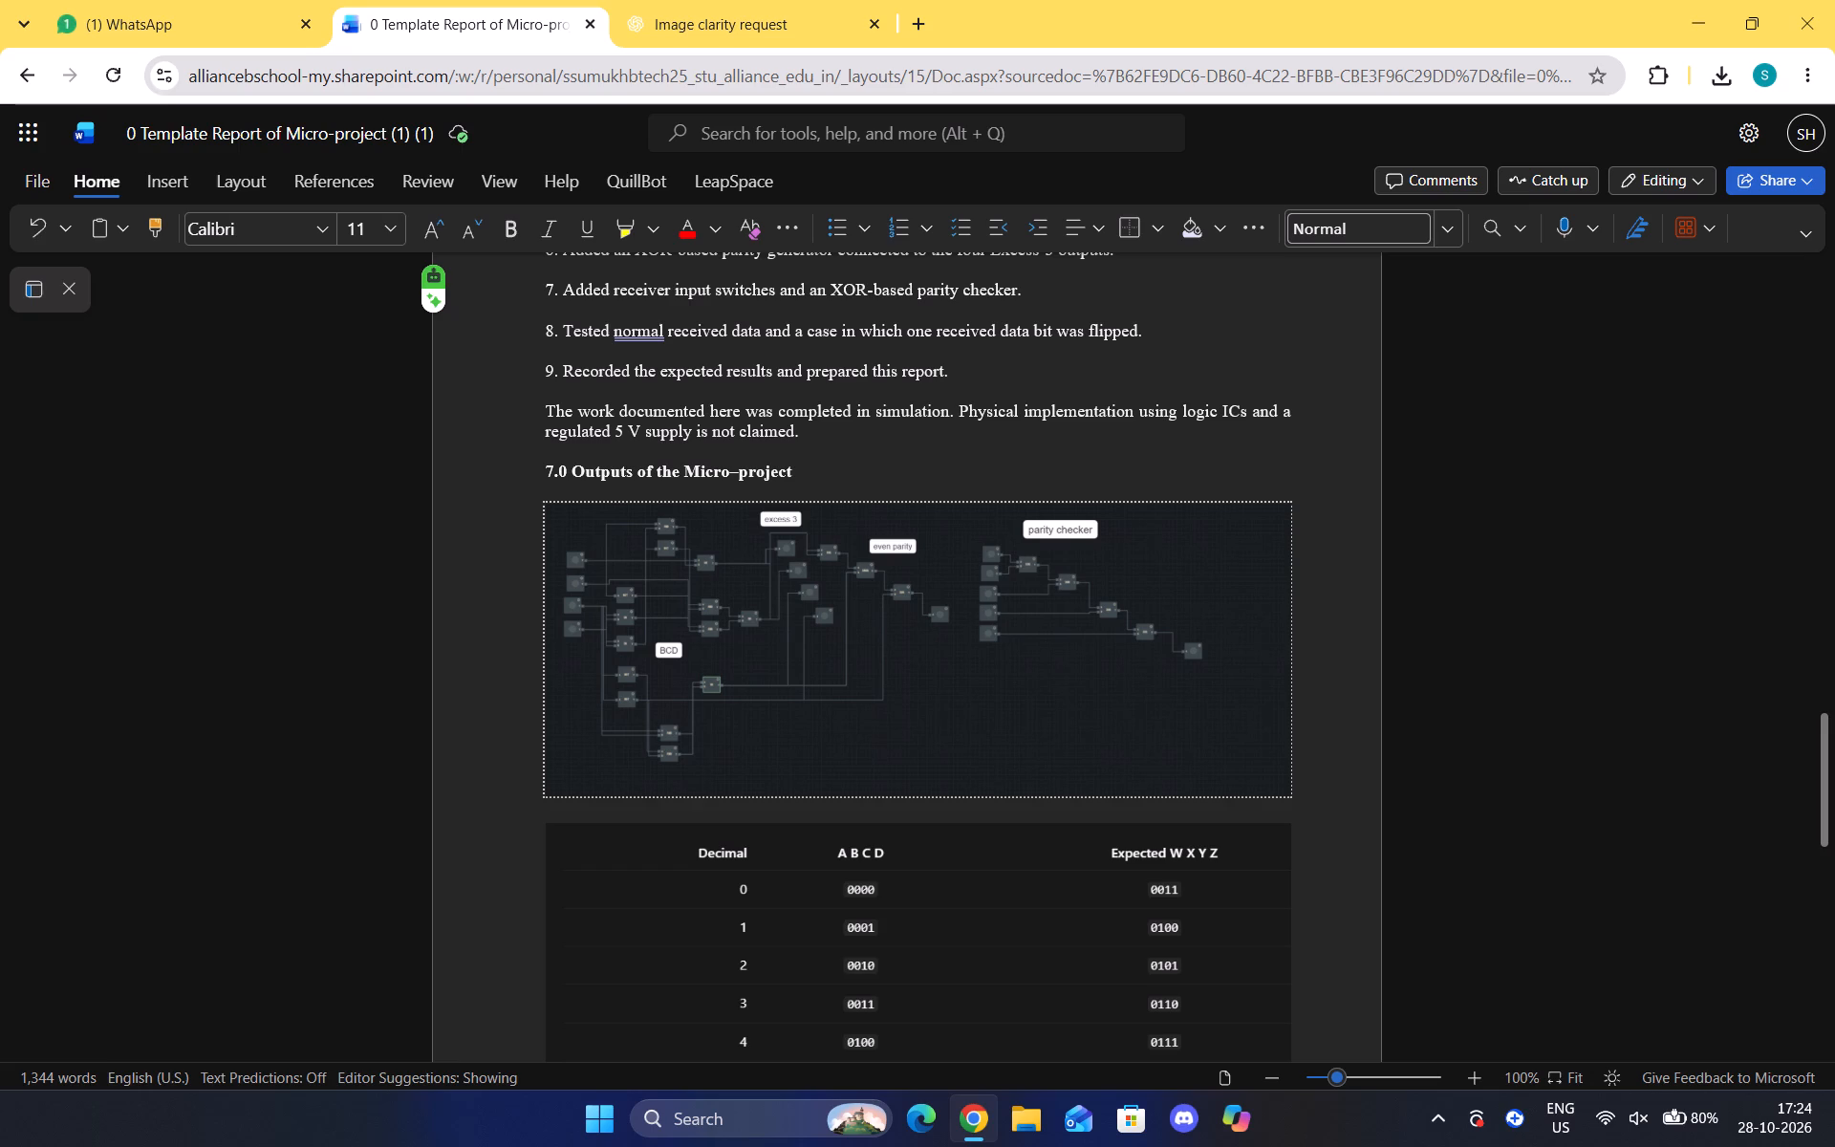
{"action": "left_click_drag", "start_coordinate": [803, 628], "coordinate": [0, 1025]}
Switch to the open ChatGPT conversation and look back through its DNS lecture summary and practice questions.
{"action": "left_click", "coordinate": [828, 19]}
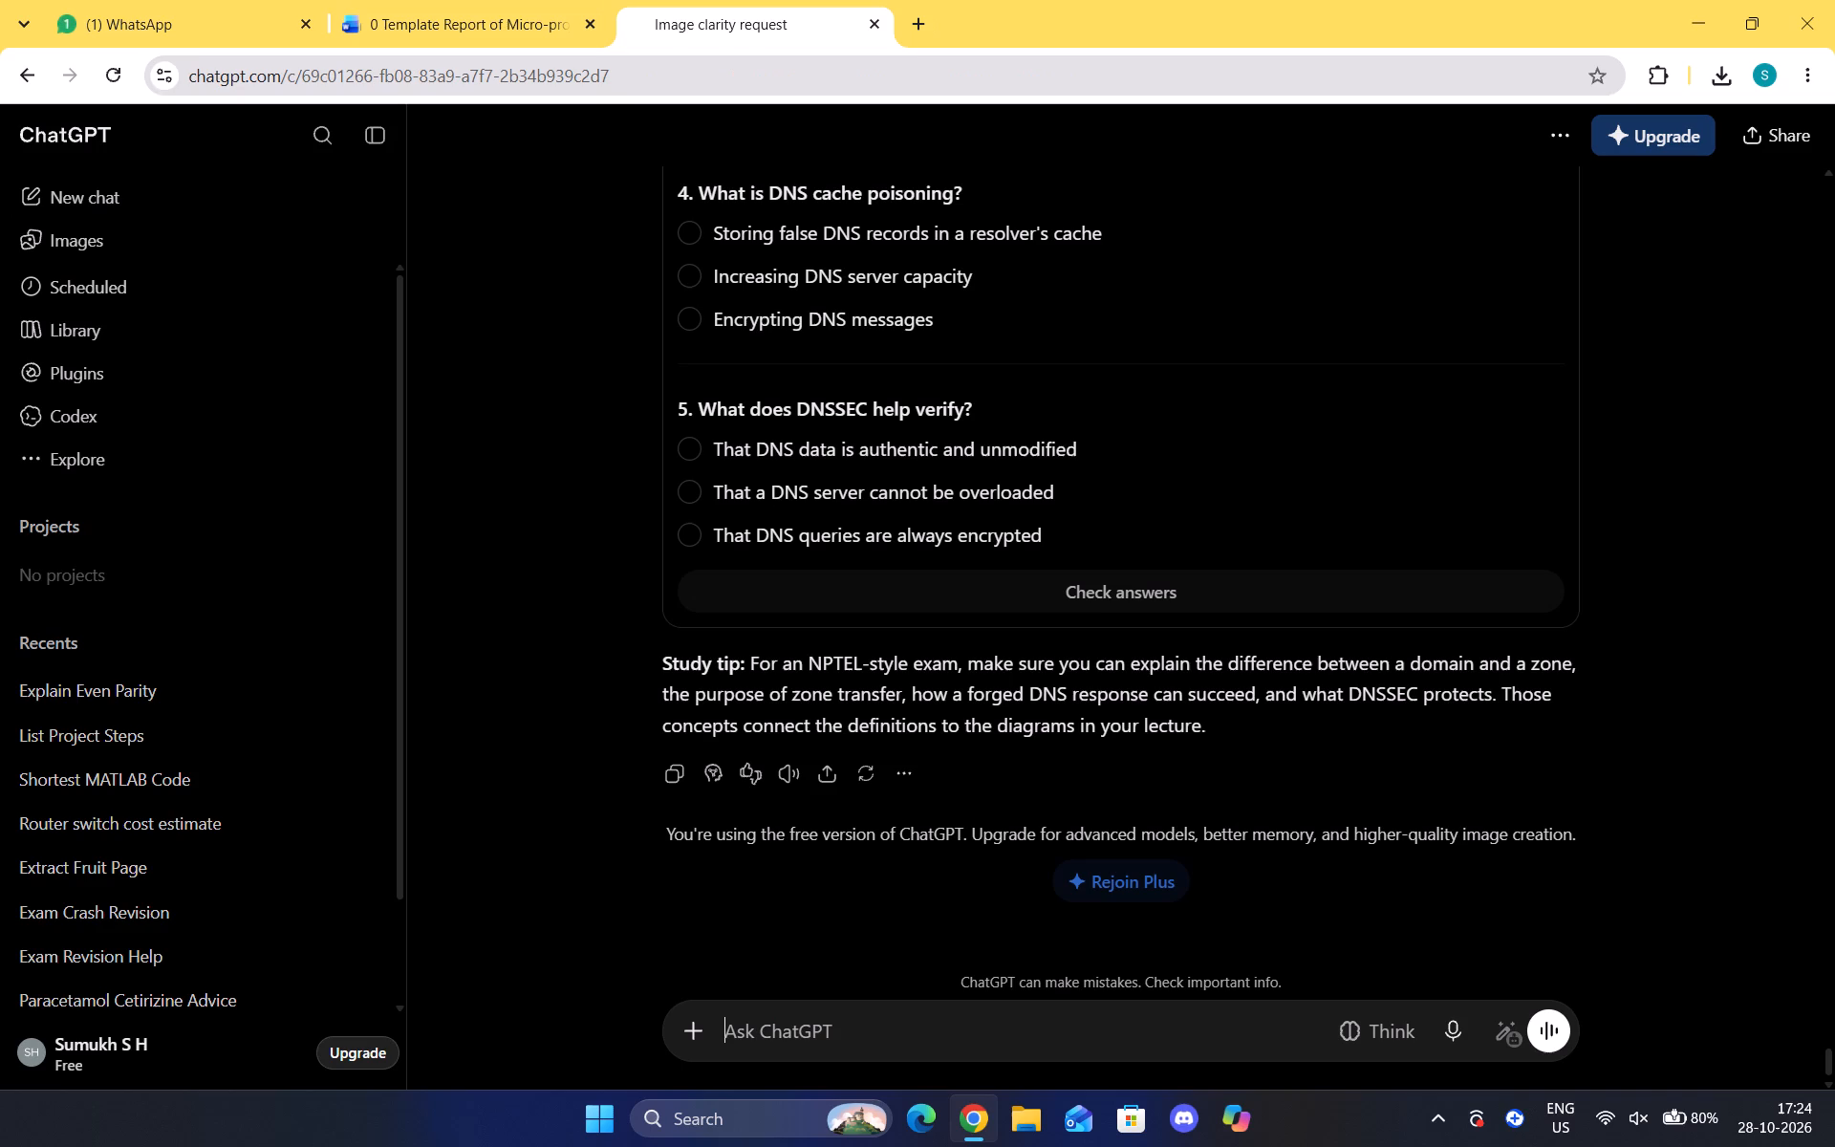
{"action": "scroll", "coordinate": [1243, 510], "scroll_direction": "up", "scroll_amount": 6}
{"action": "scroll", "coordinate": [1121, 484], "scroll_direction": "up", "scroll_amount": 6}
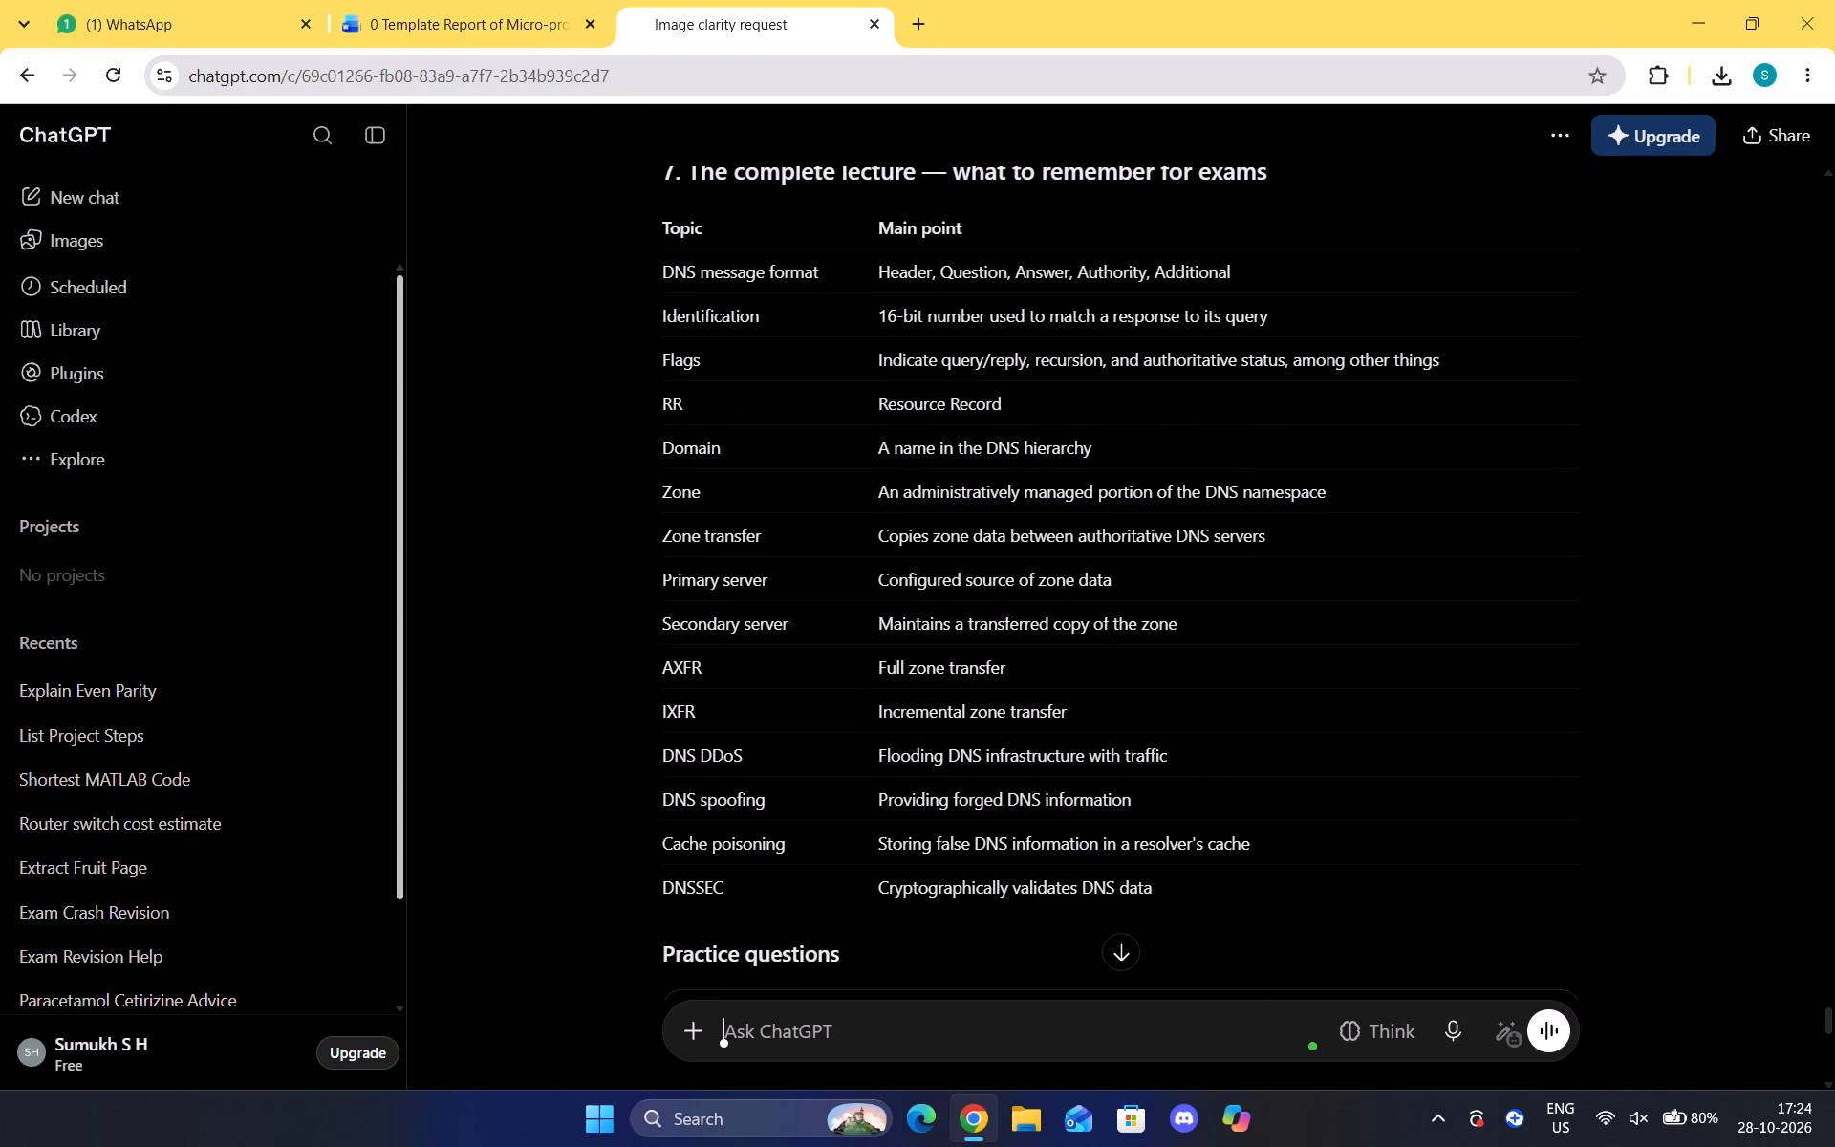
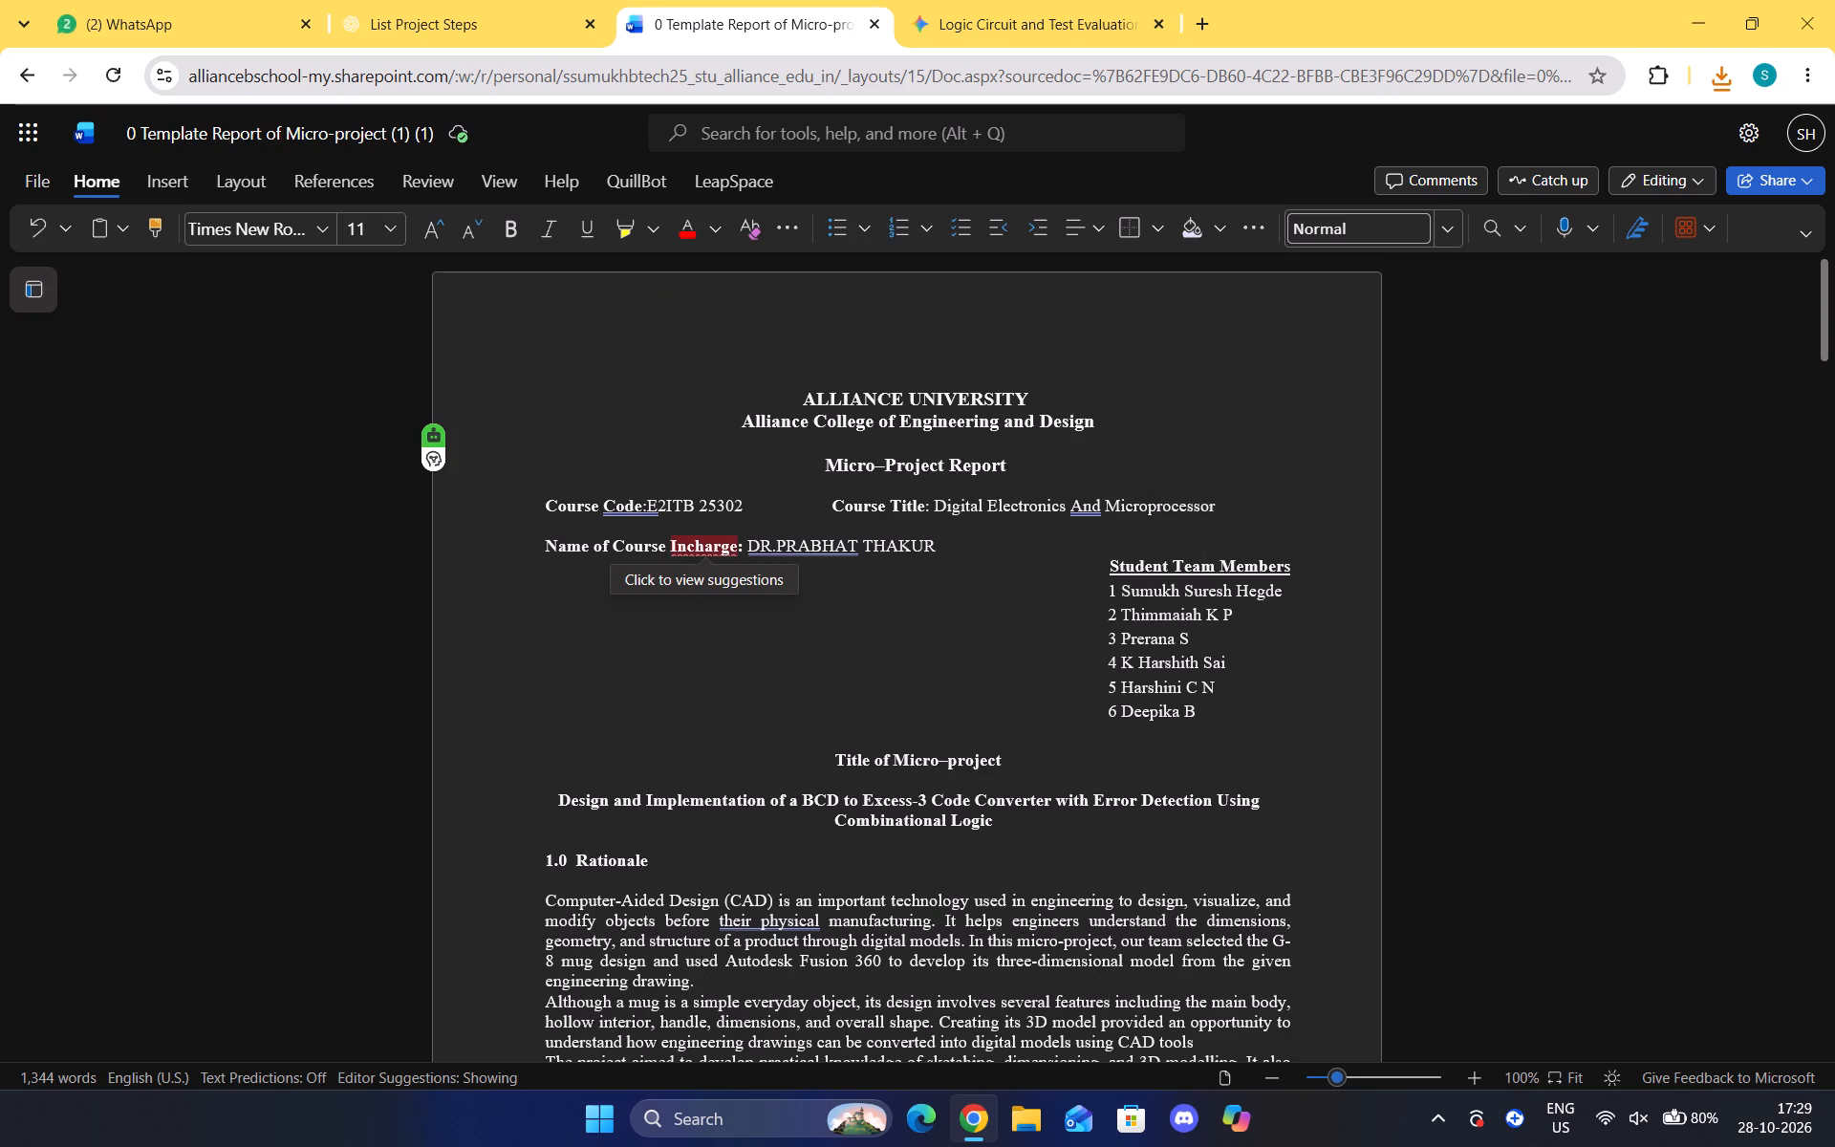
Add the caption "Truth Table" between the simulation circuit picture and the truth table picture in section 7.0 Outputs of the Micro-project.
{"action": "scroll", "coordinate": [1141, 464], "scroll_direction": "down", "scroll_amount": 9}
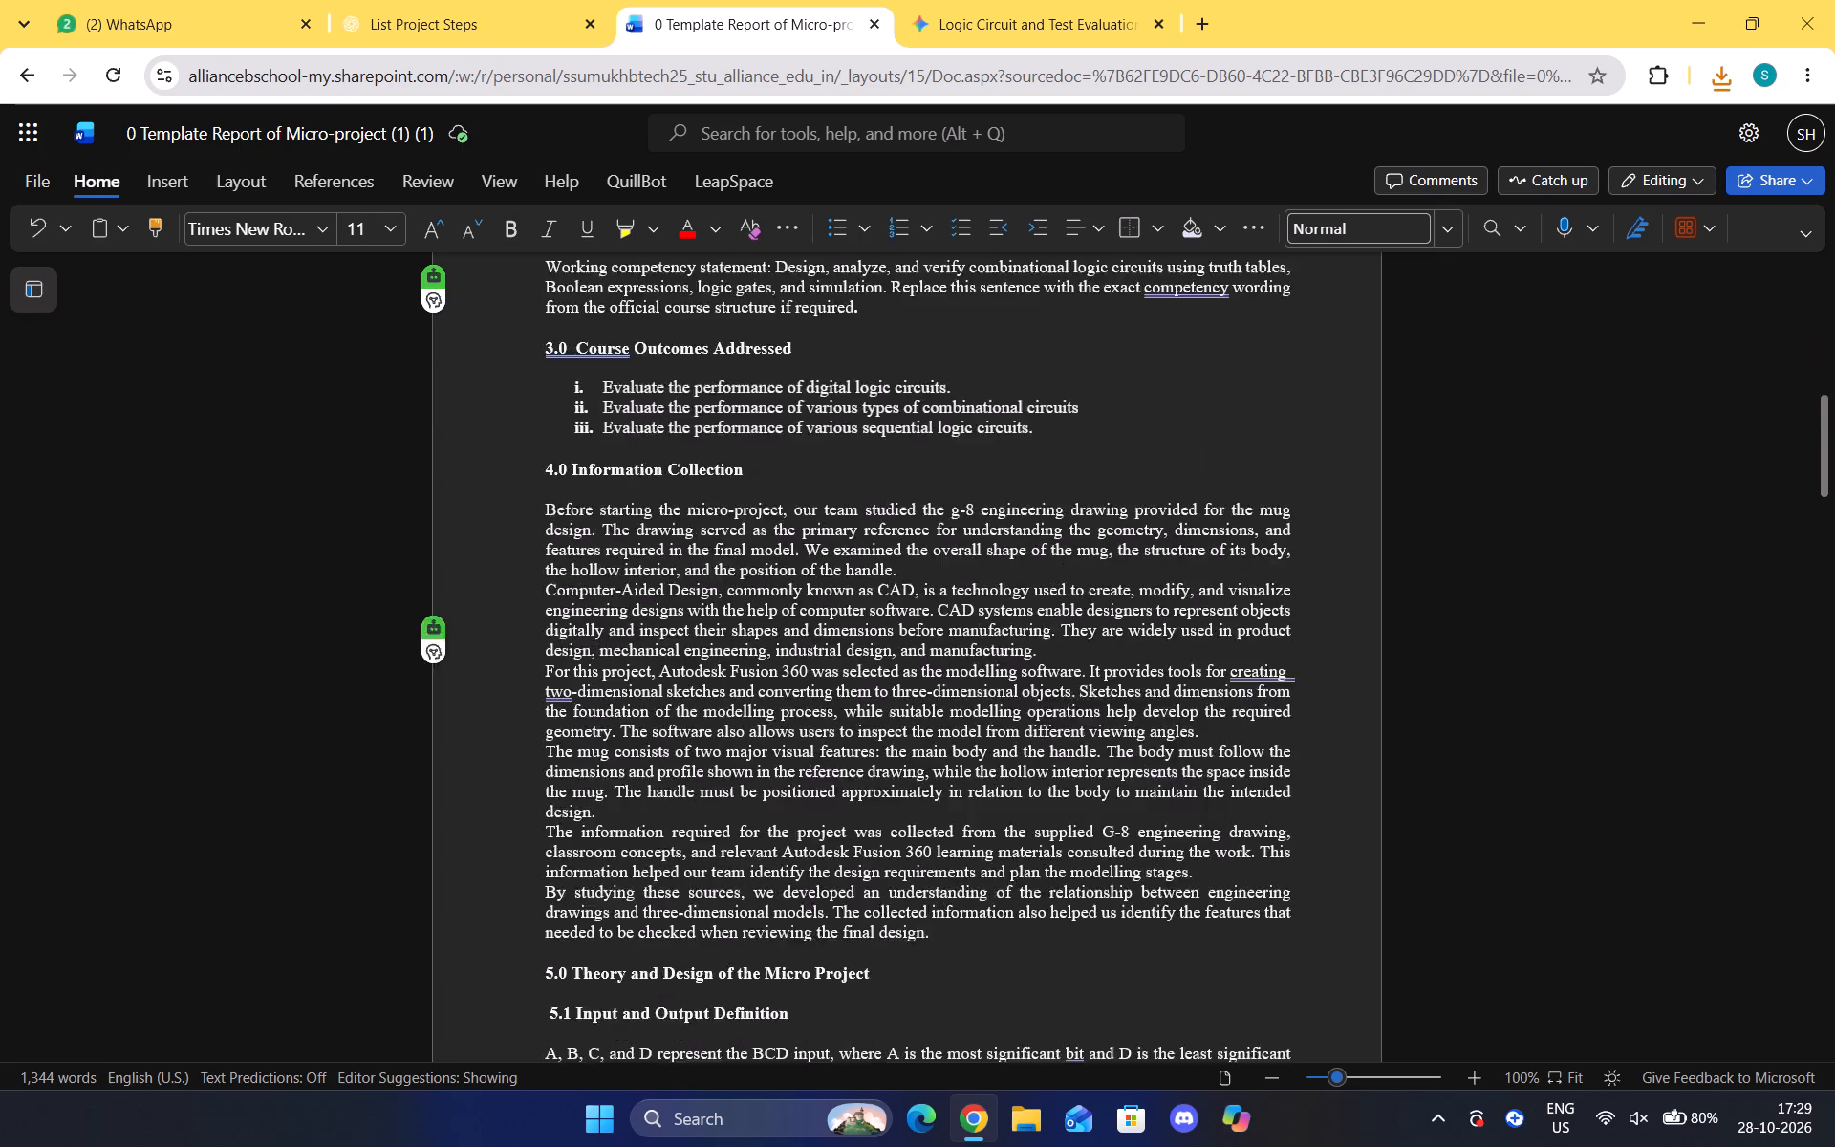
{"action": "scroll", "coordinate": [1114, 475], "scroll_direction": "down", "scroll_amount": 19}
{"action": "scroll", "coordinate": [1114, 475], "scroll_direction": "down", "scroll_amount": 3}
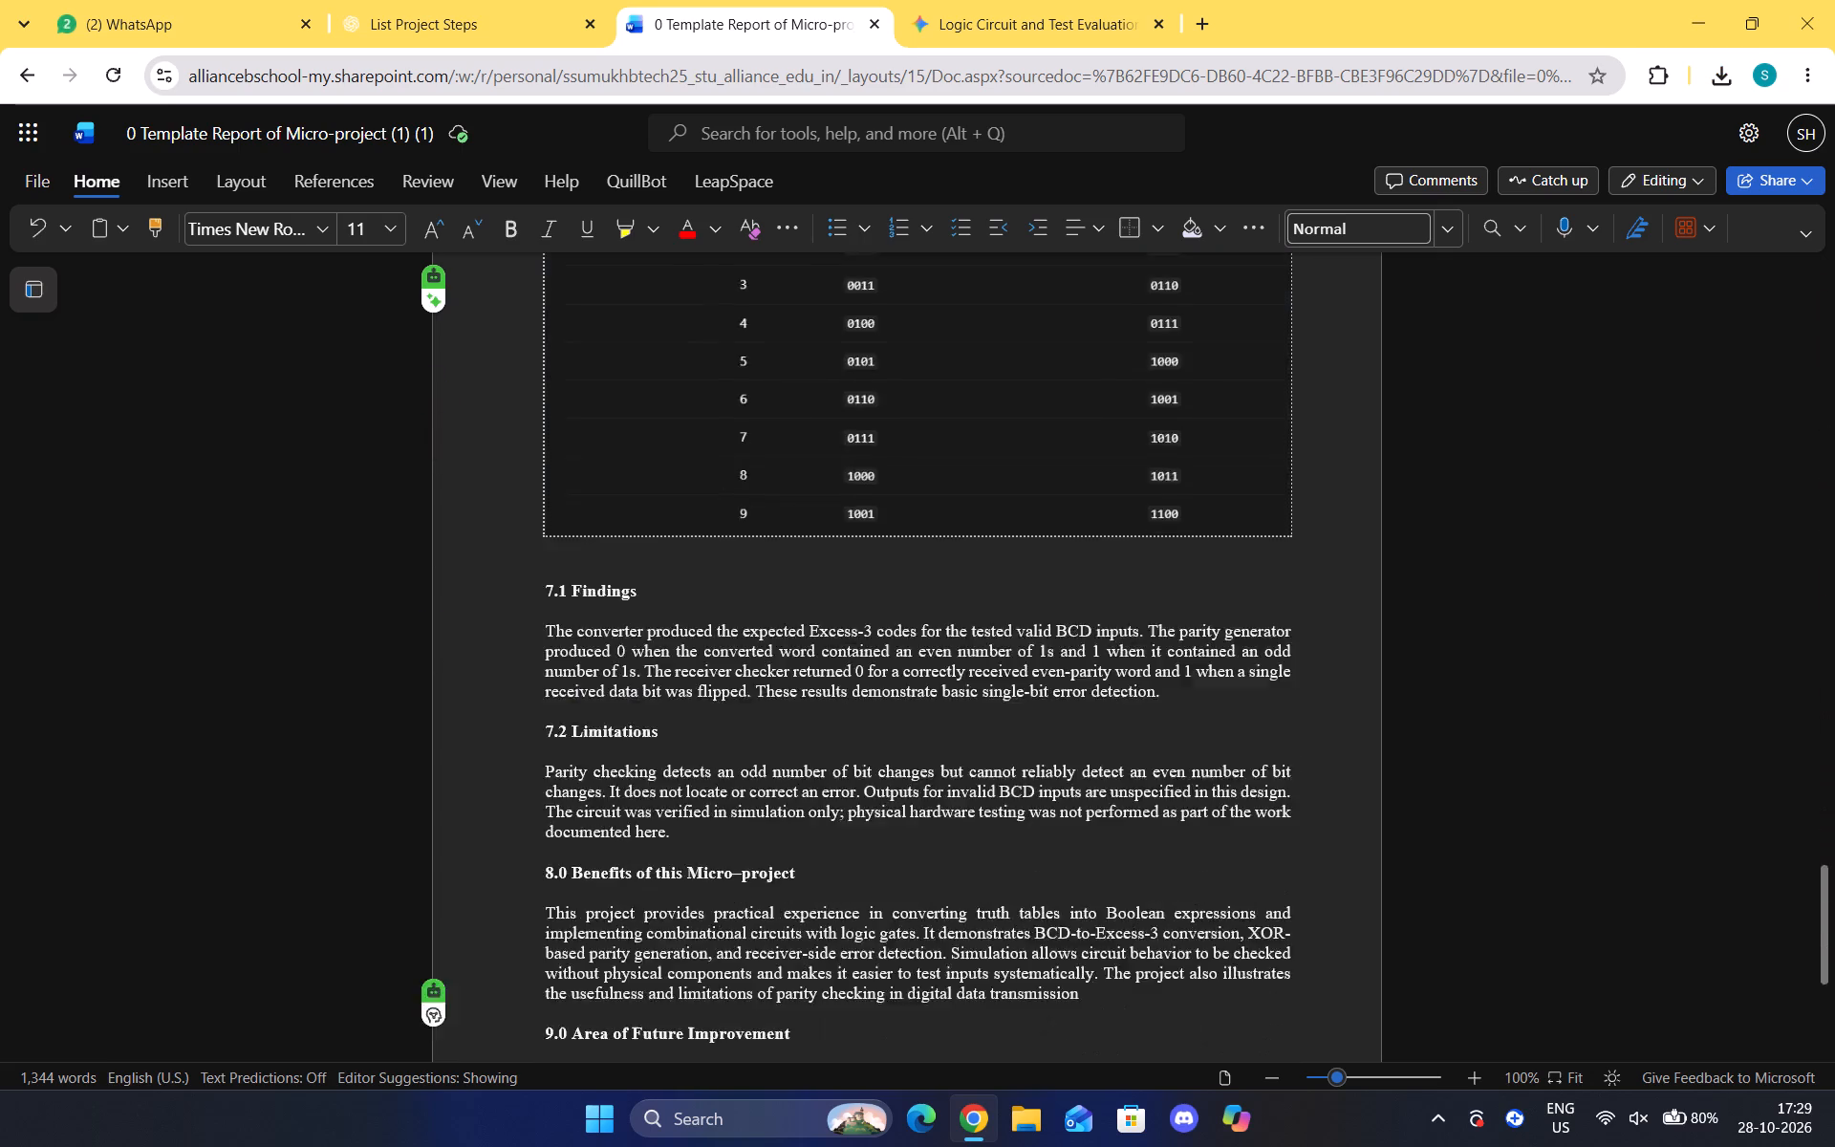
{"action": "scroll", "coordinate": [1114, 475], "scroll_direction": "down", "scroll_amount": 7}
{"action": "scroll", "coordinate": [1114, 475], "scroll_direction": "up", "scroll_amount": 8}
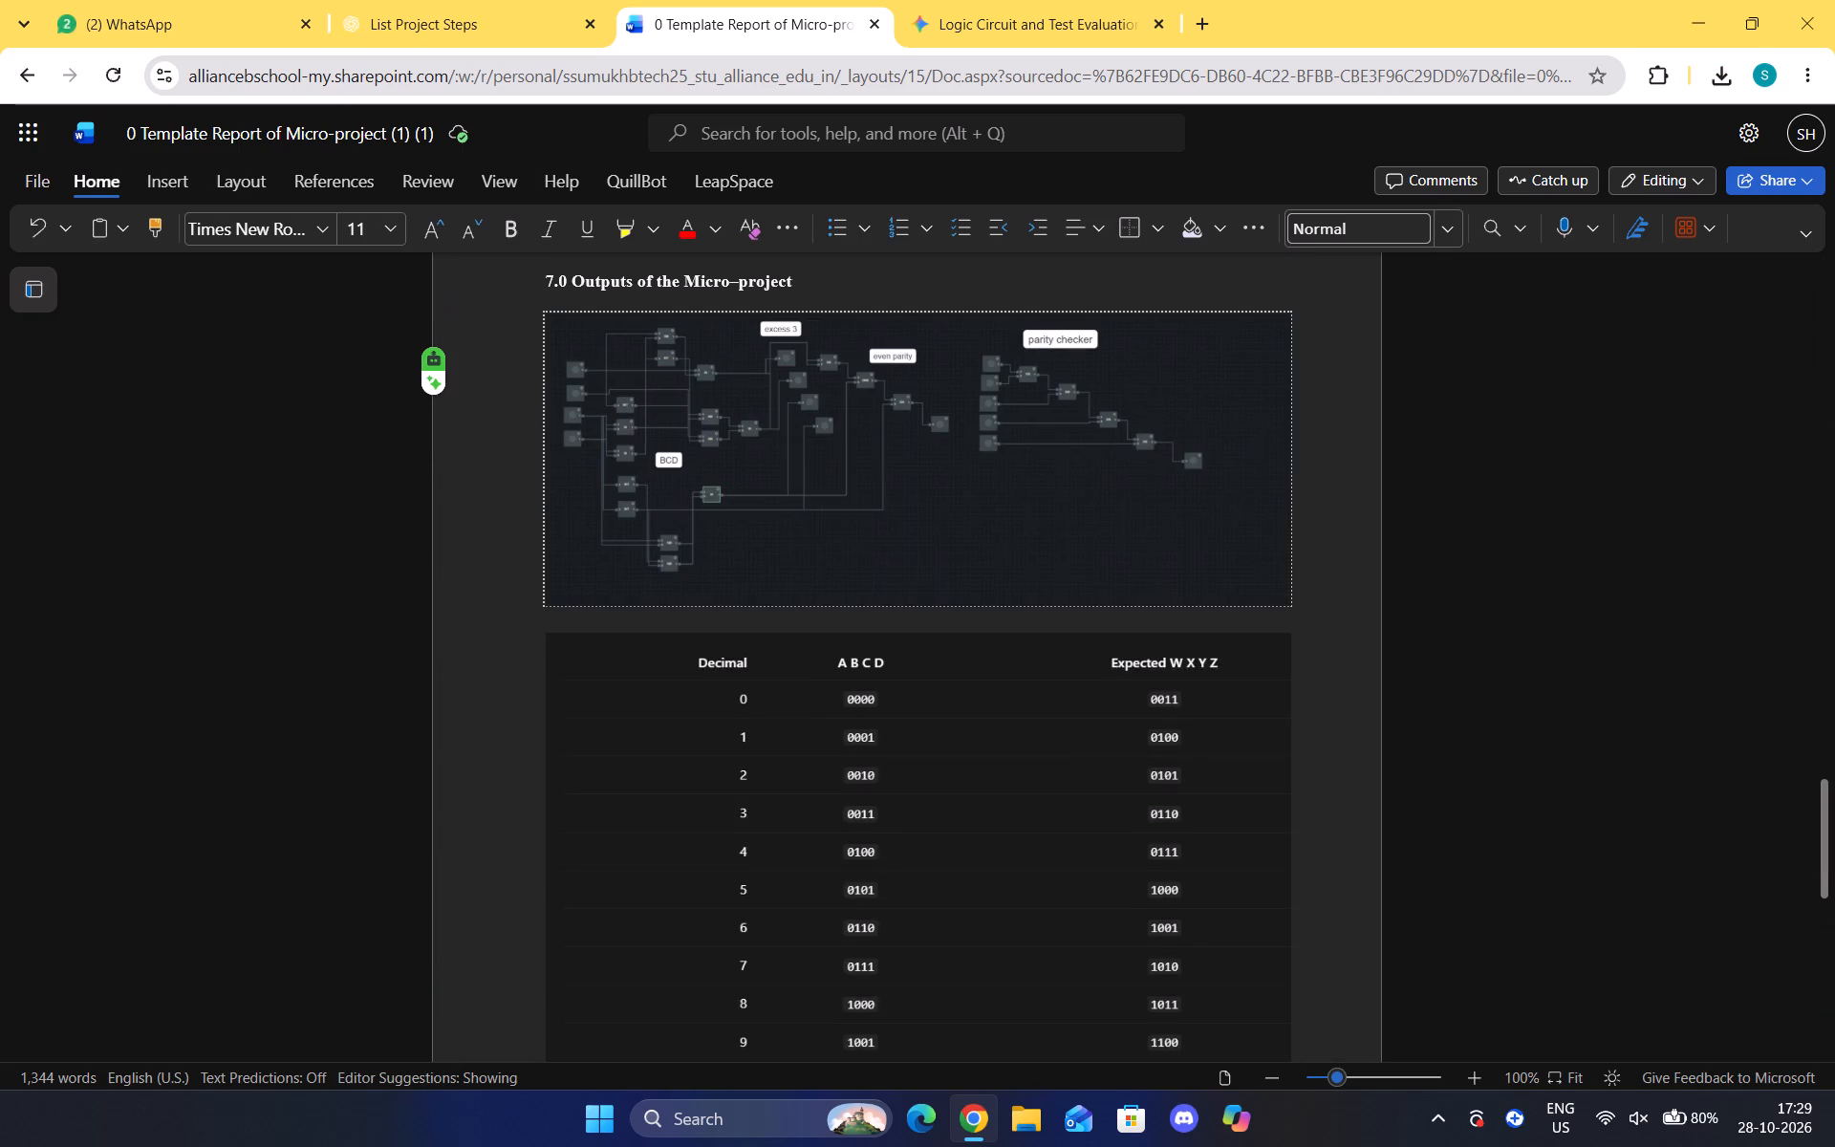
{"action": "left_click", "coordinate": [1324, 565]}
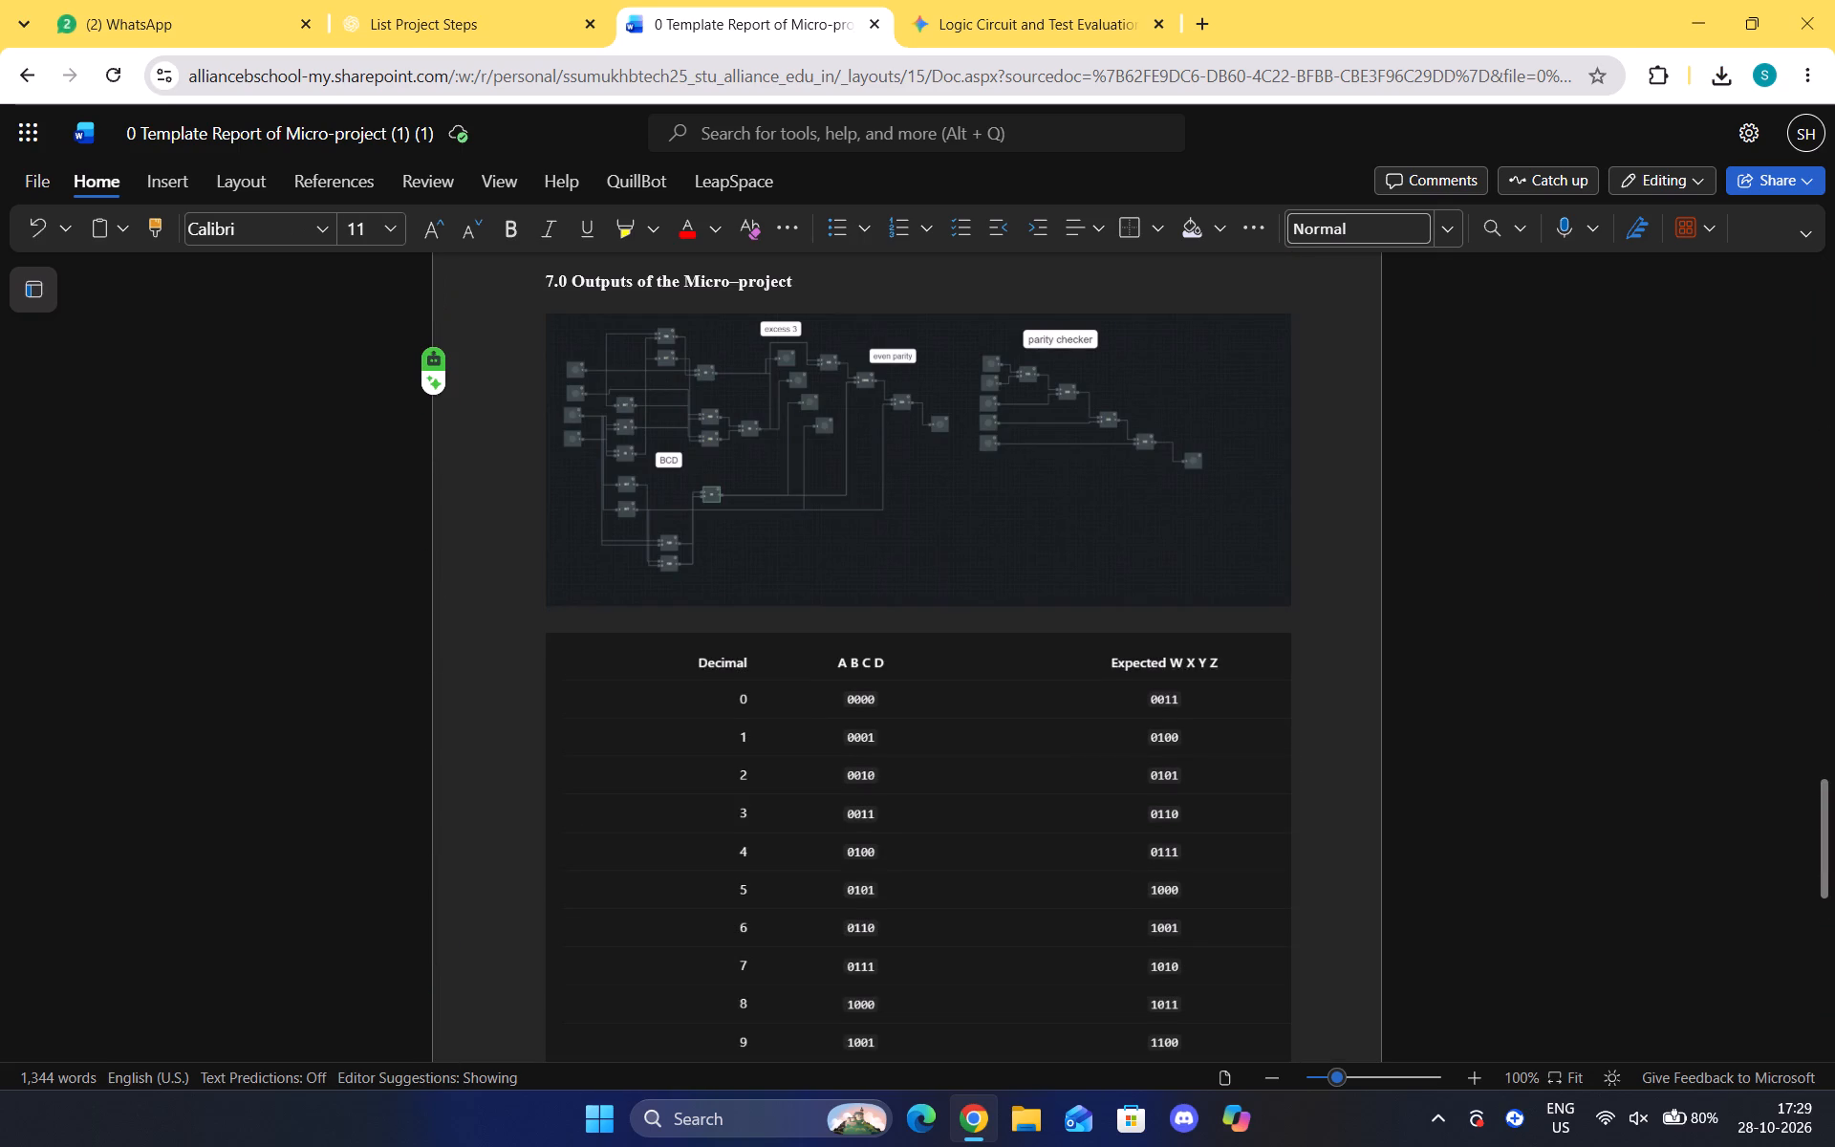
{"action": "type", "text": "TR"}
{"action": "key", "text": "BackSpace"}
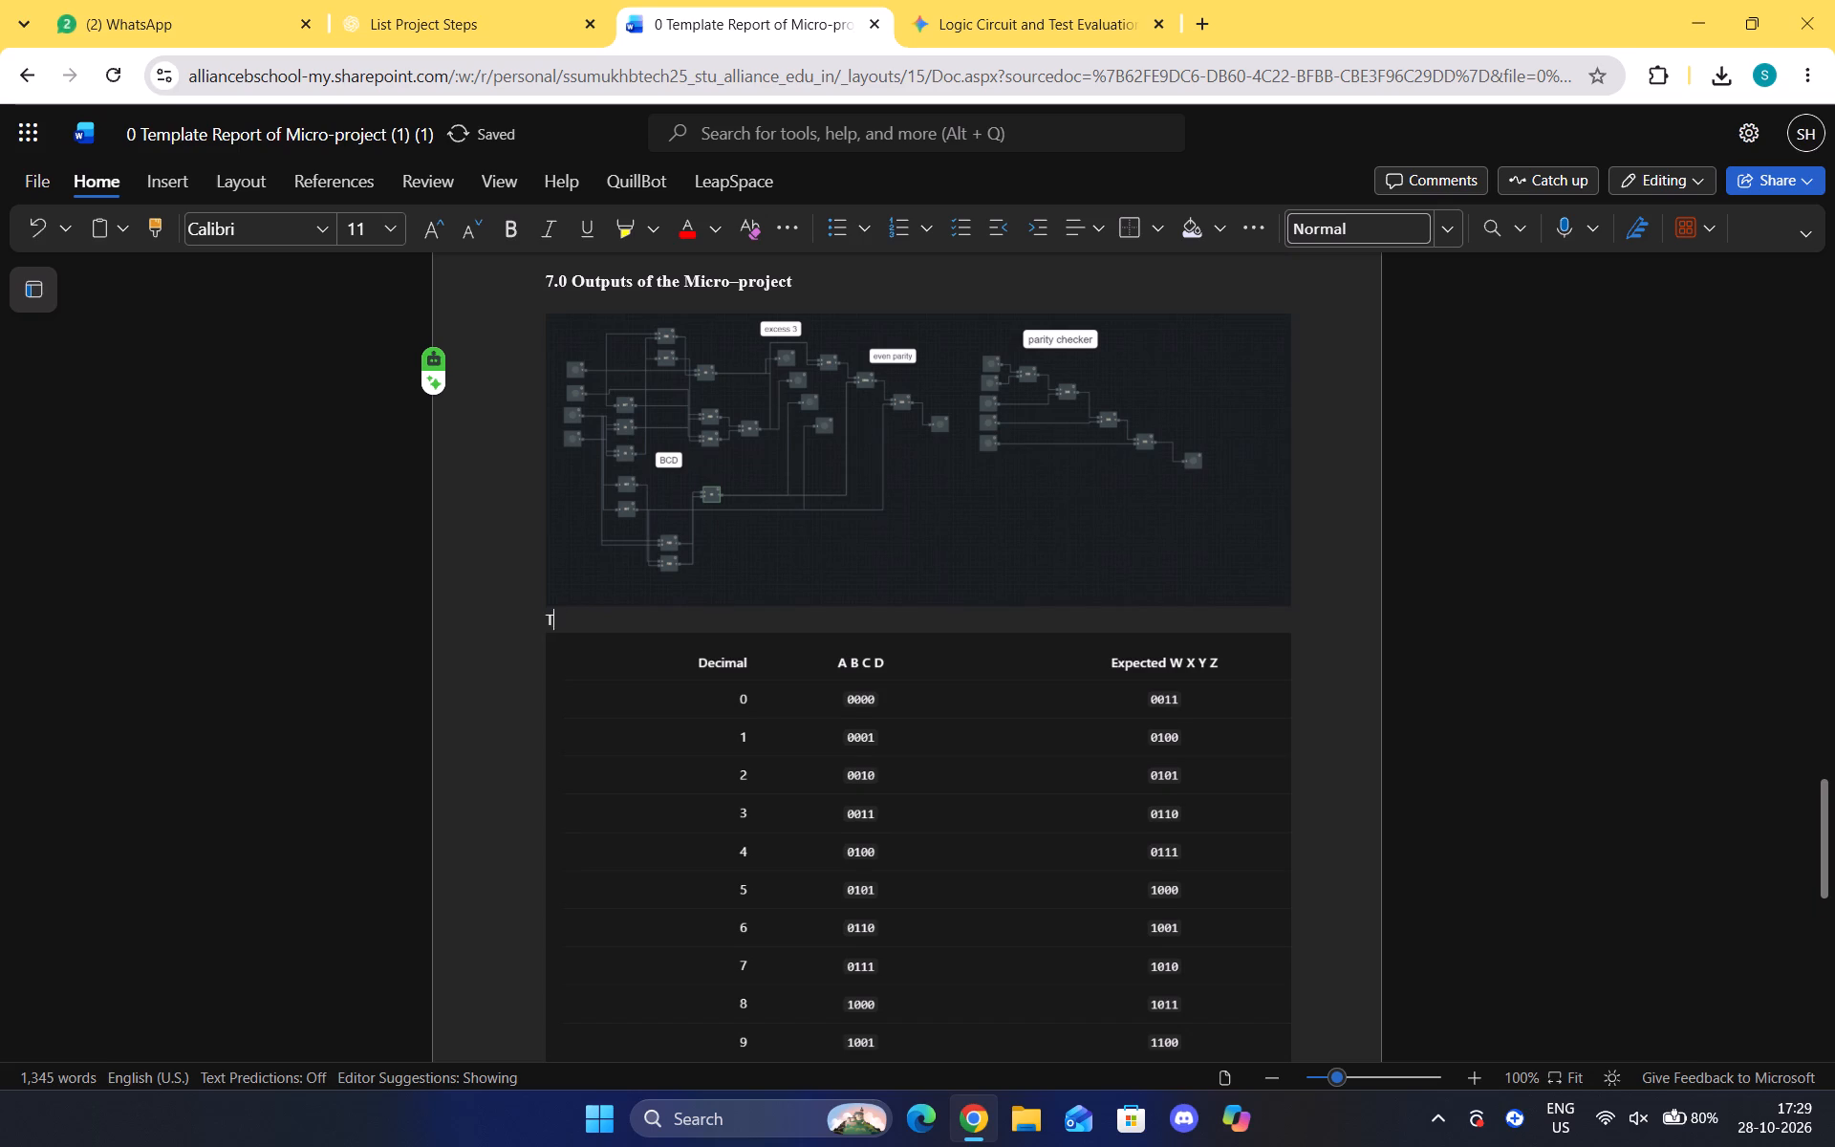
{"action": "type", "text": "ruth Table"}
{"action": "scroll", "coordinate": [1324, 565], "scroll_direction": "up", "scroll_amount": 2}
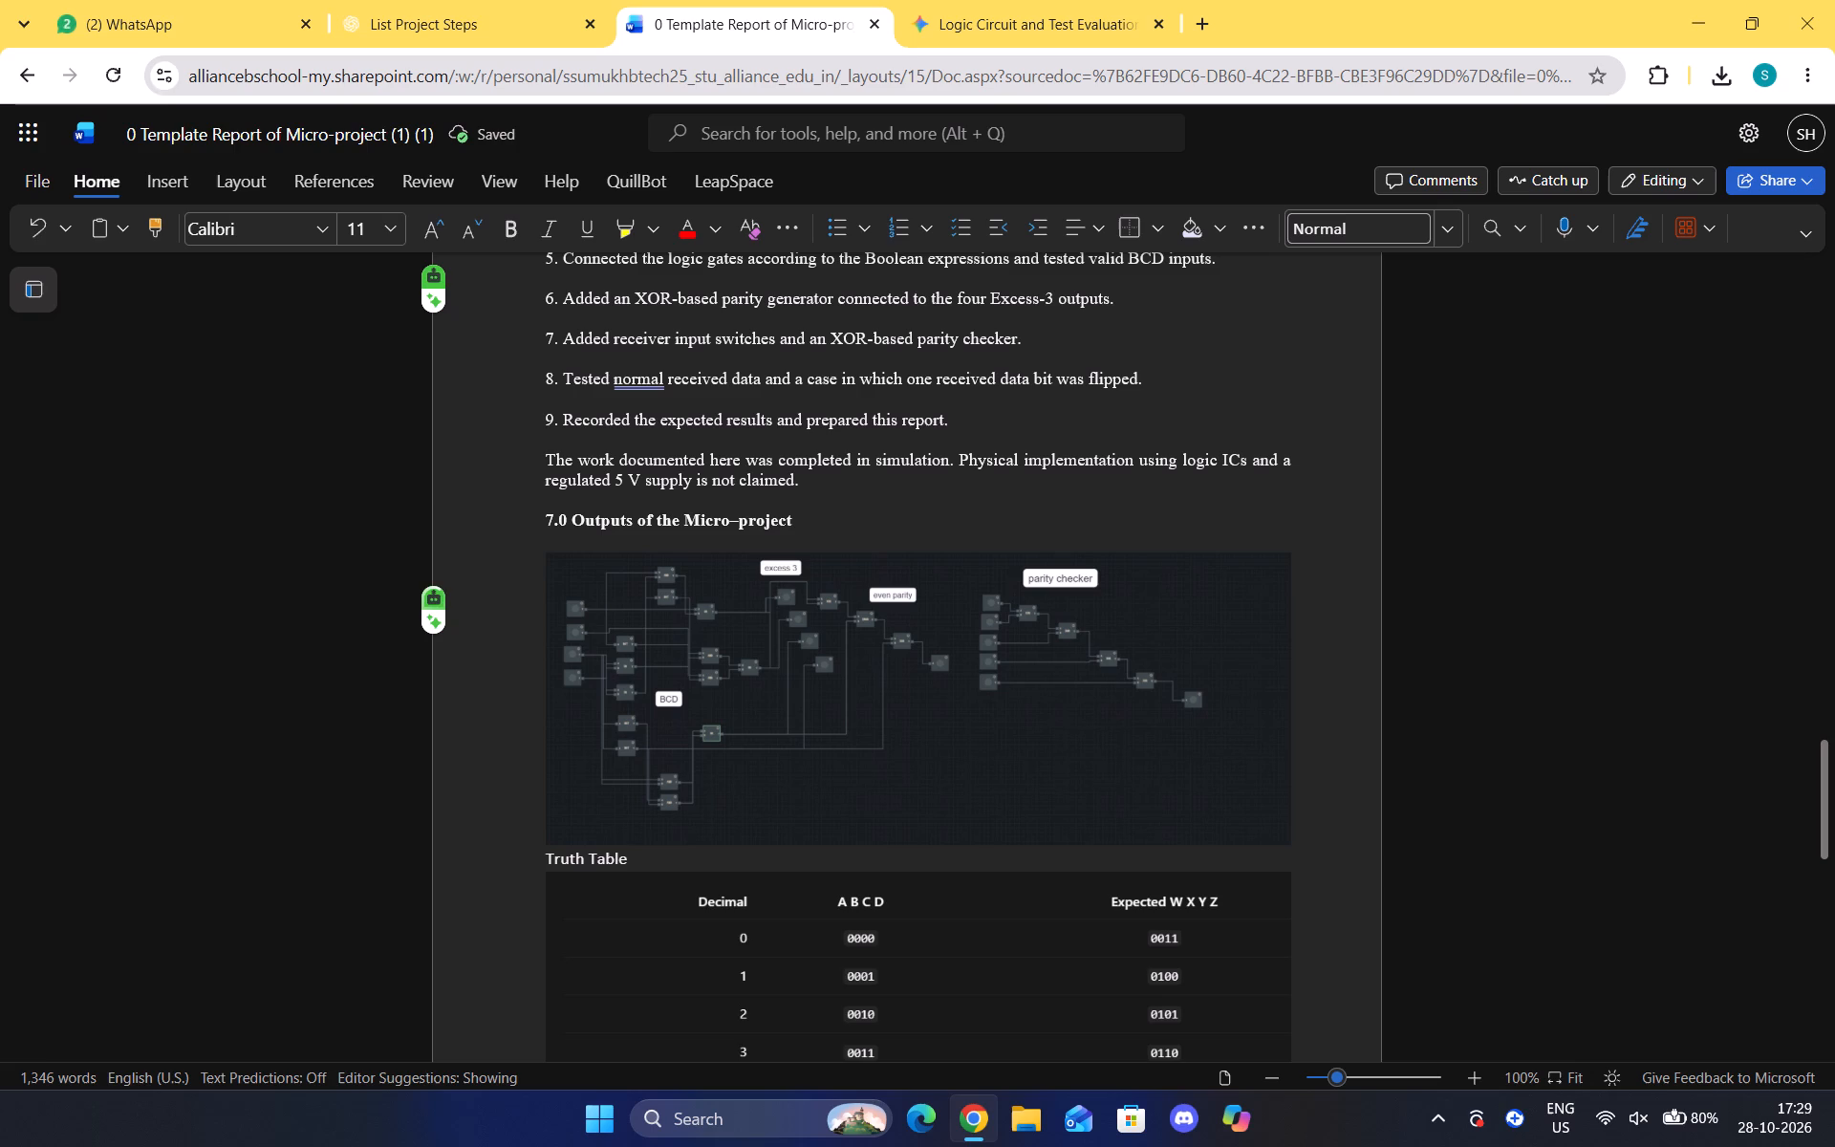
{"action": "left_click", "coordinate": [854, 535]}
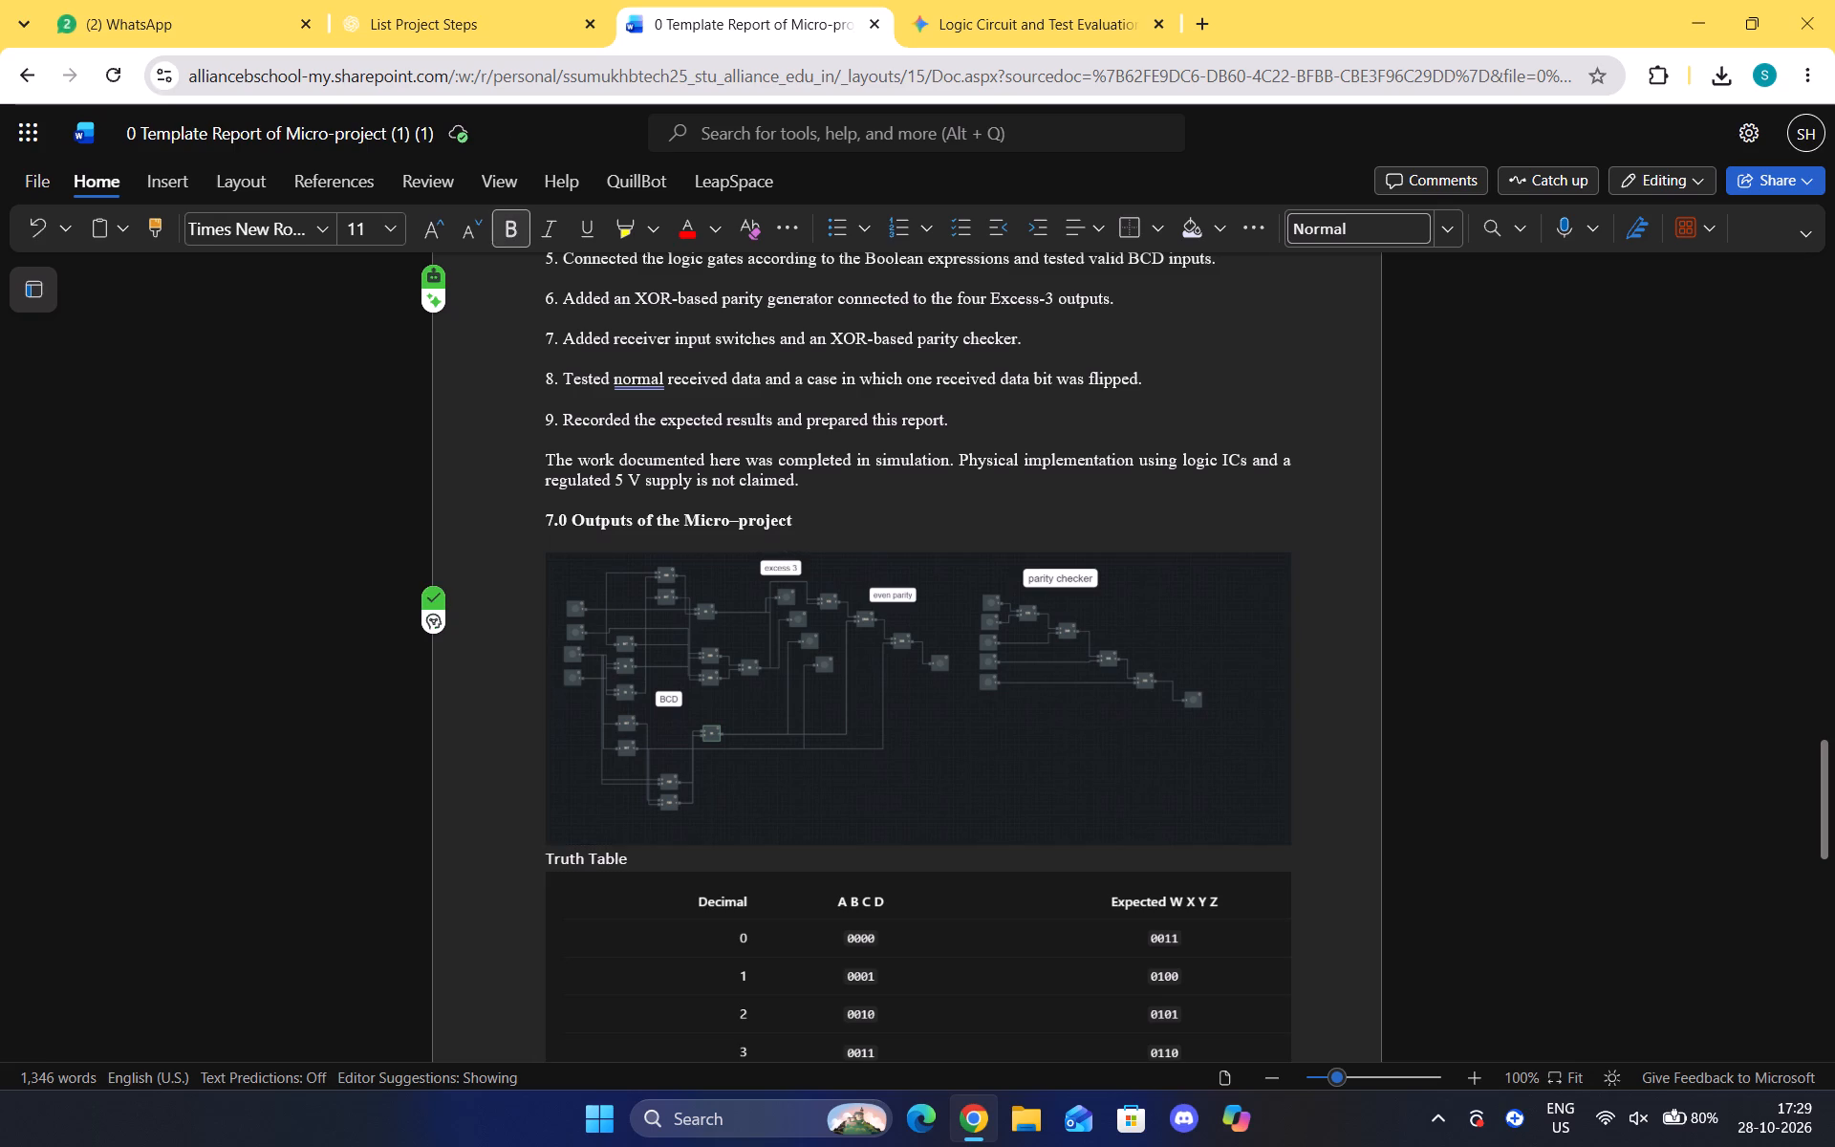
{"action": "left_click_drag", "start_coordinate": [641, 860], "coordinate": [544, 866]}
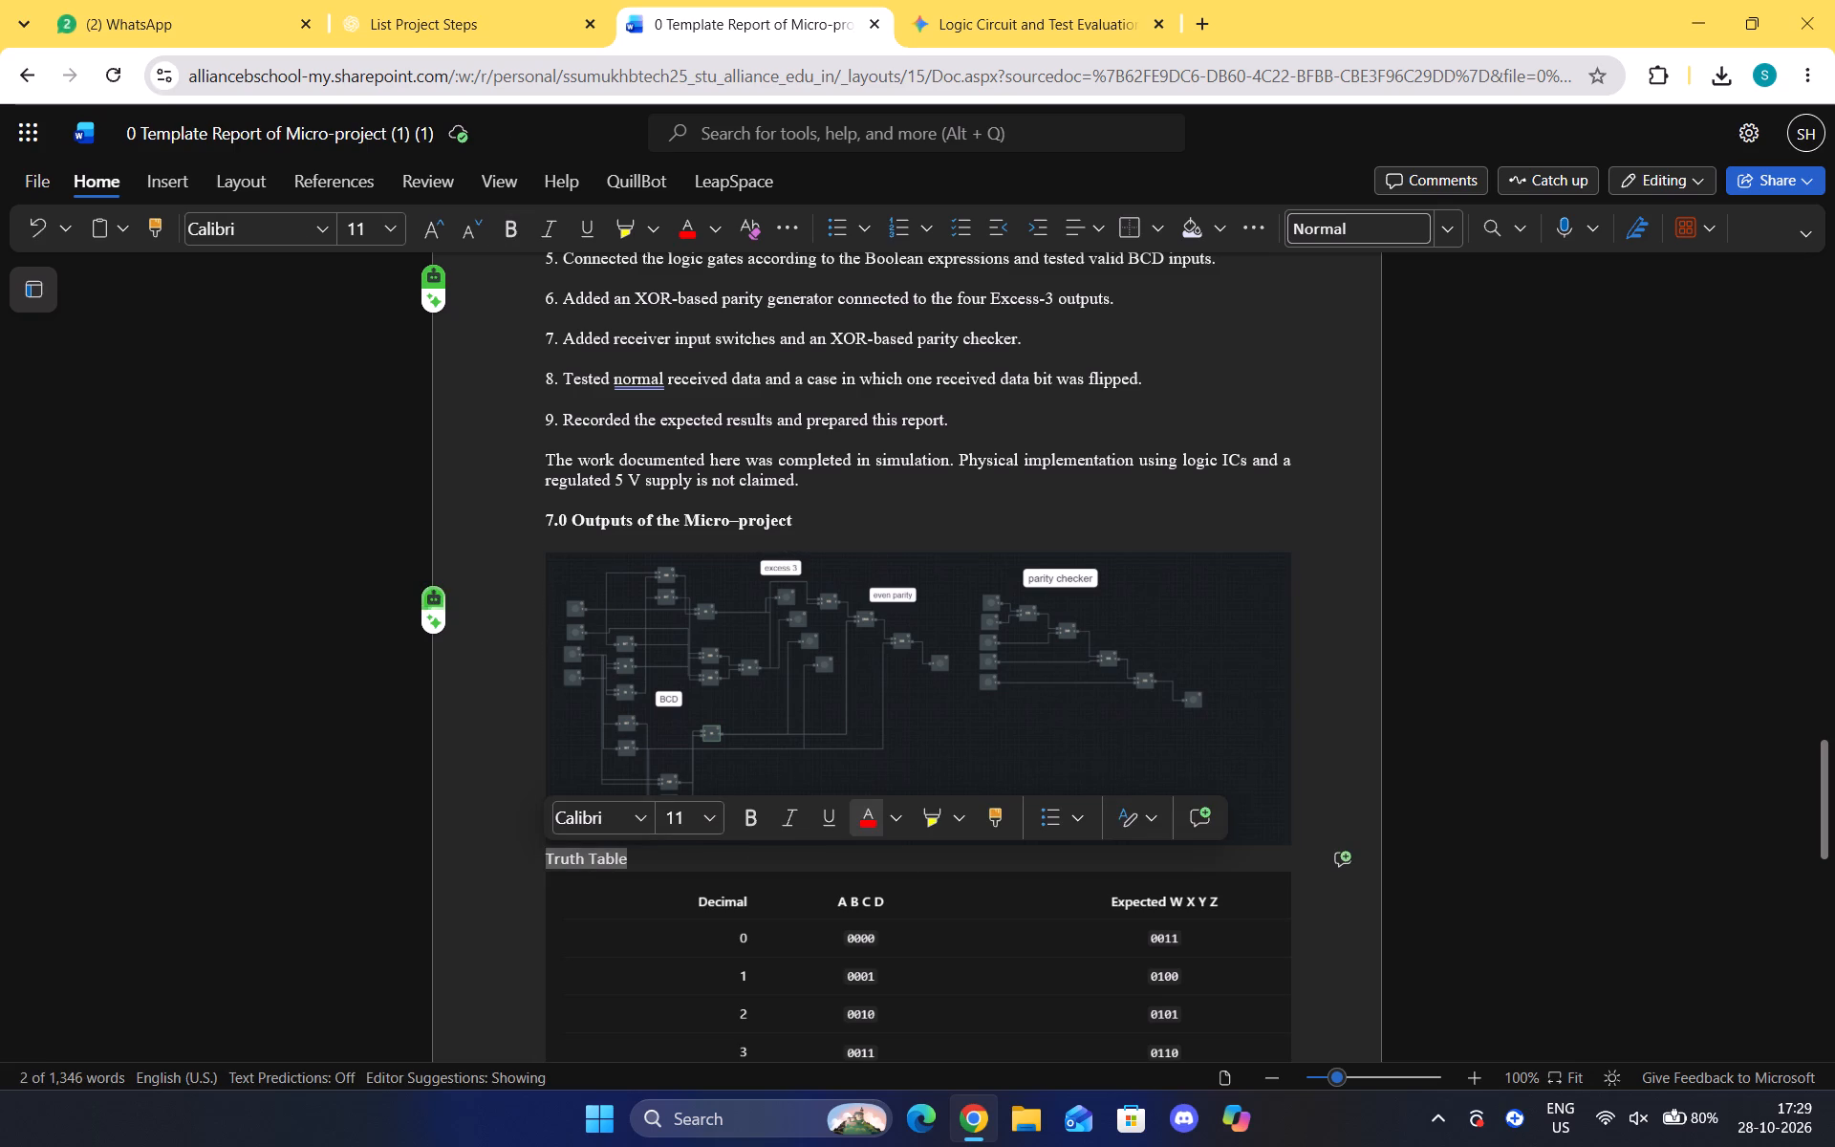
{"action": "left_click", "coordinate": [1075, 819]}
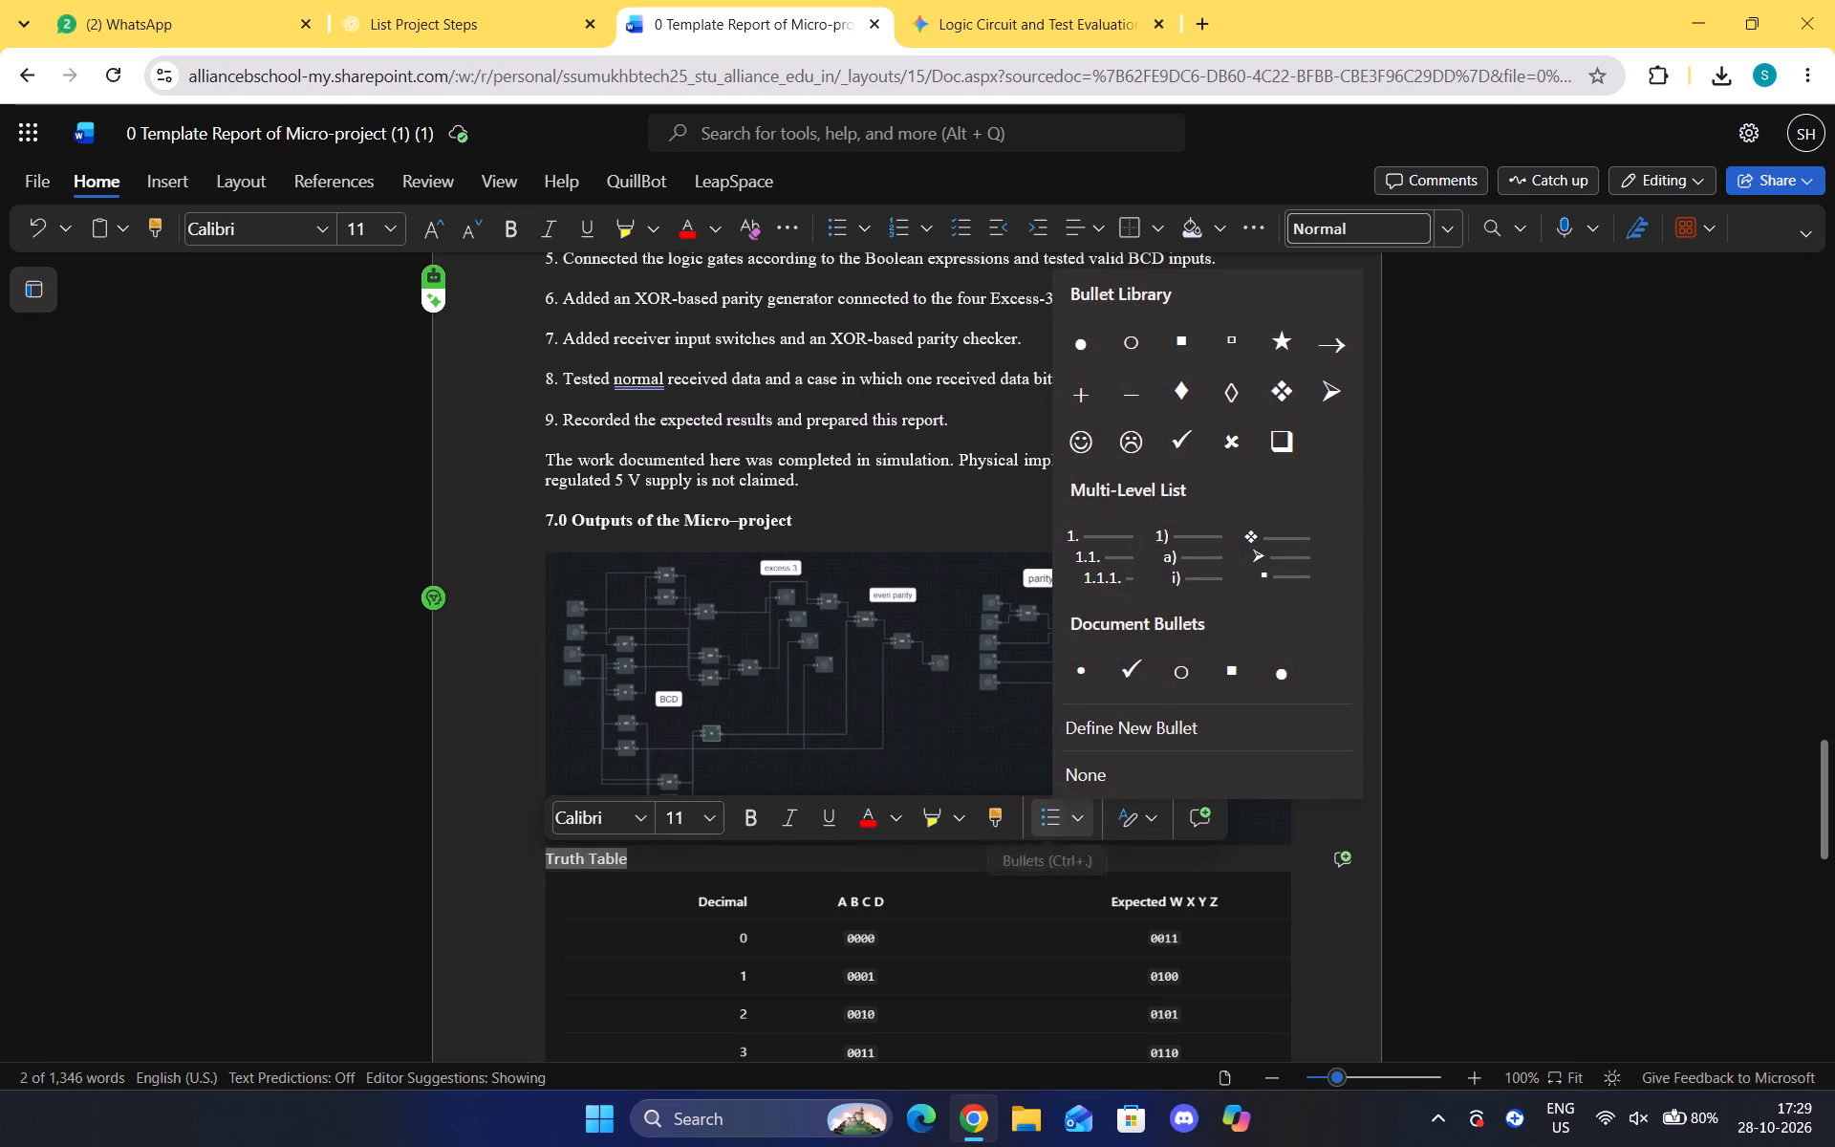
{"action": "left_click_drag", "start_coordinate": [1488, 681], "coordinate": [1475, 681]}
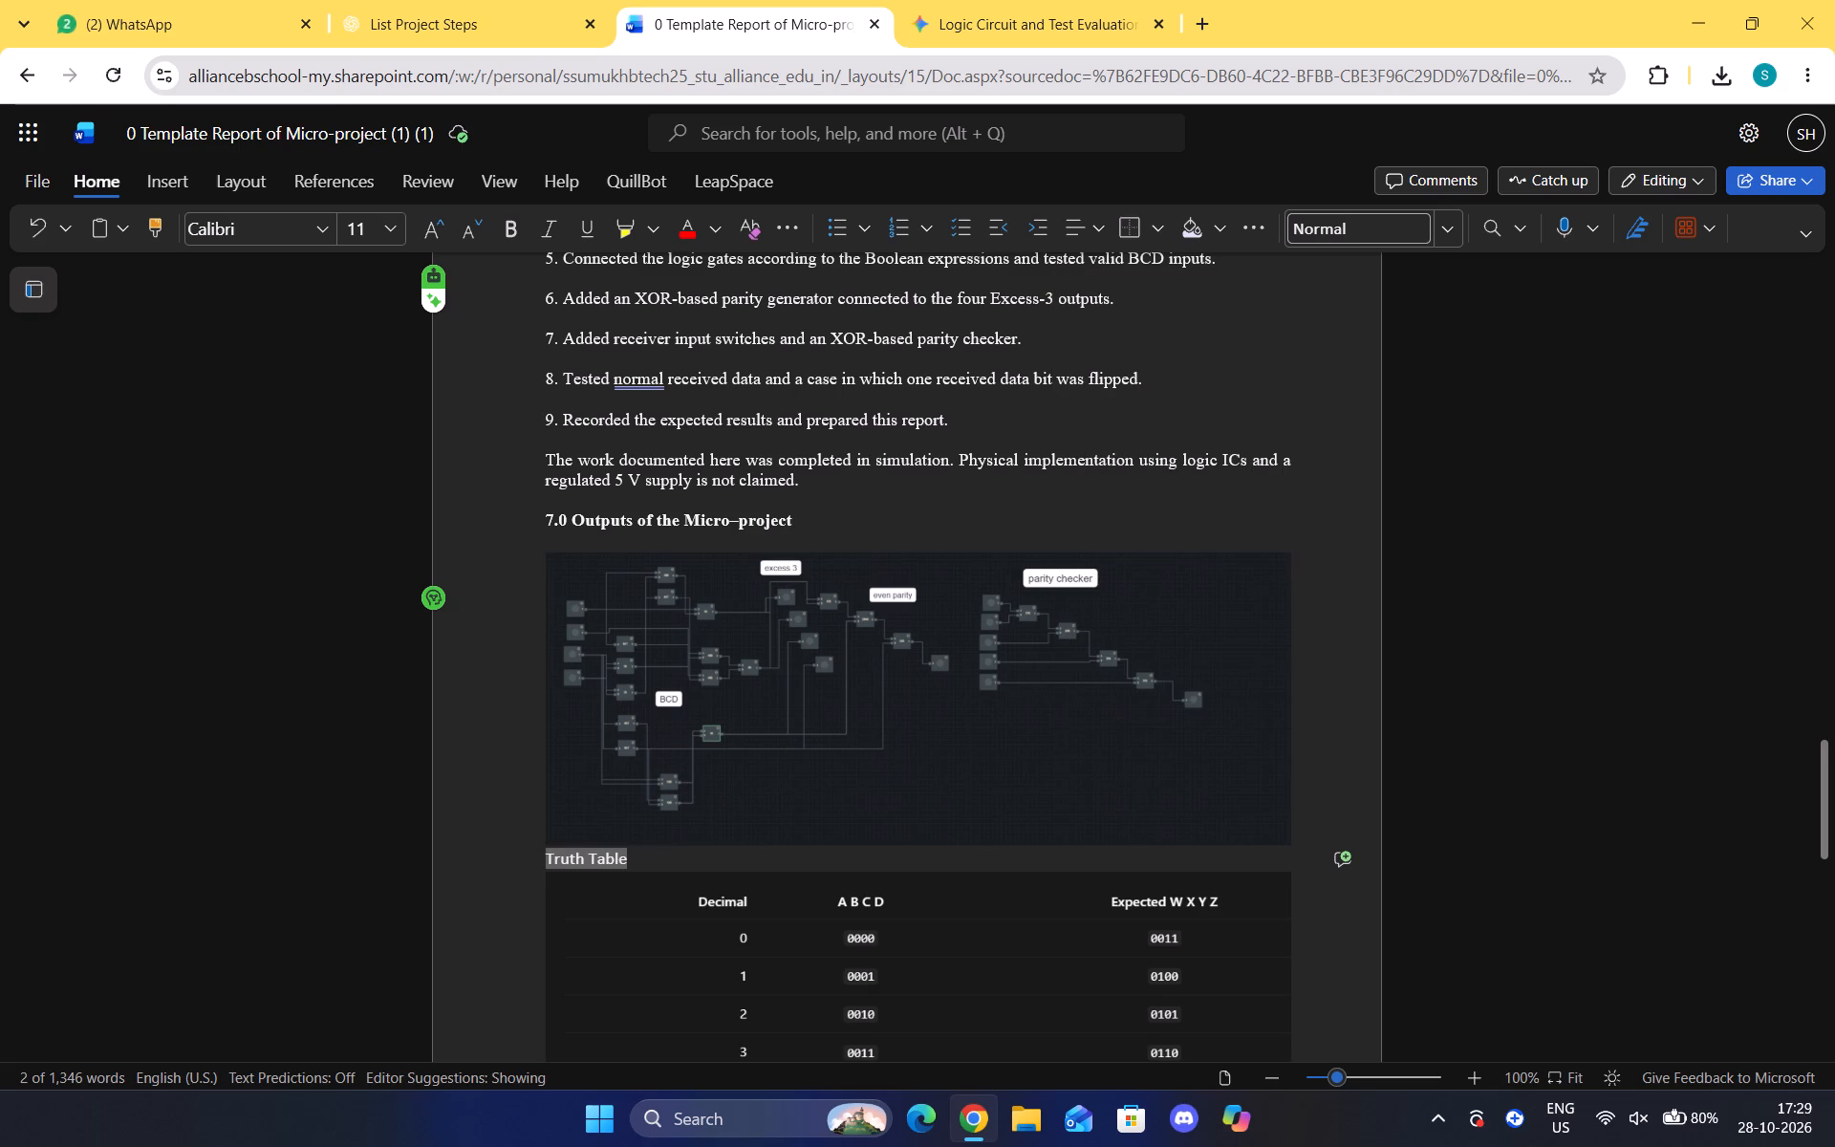
Centre the "Truth Table" caption above the truth table picture.
{"action": "left_click", "coordinate": [588, 858]}
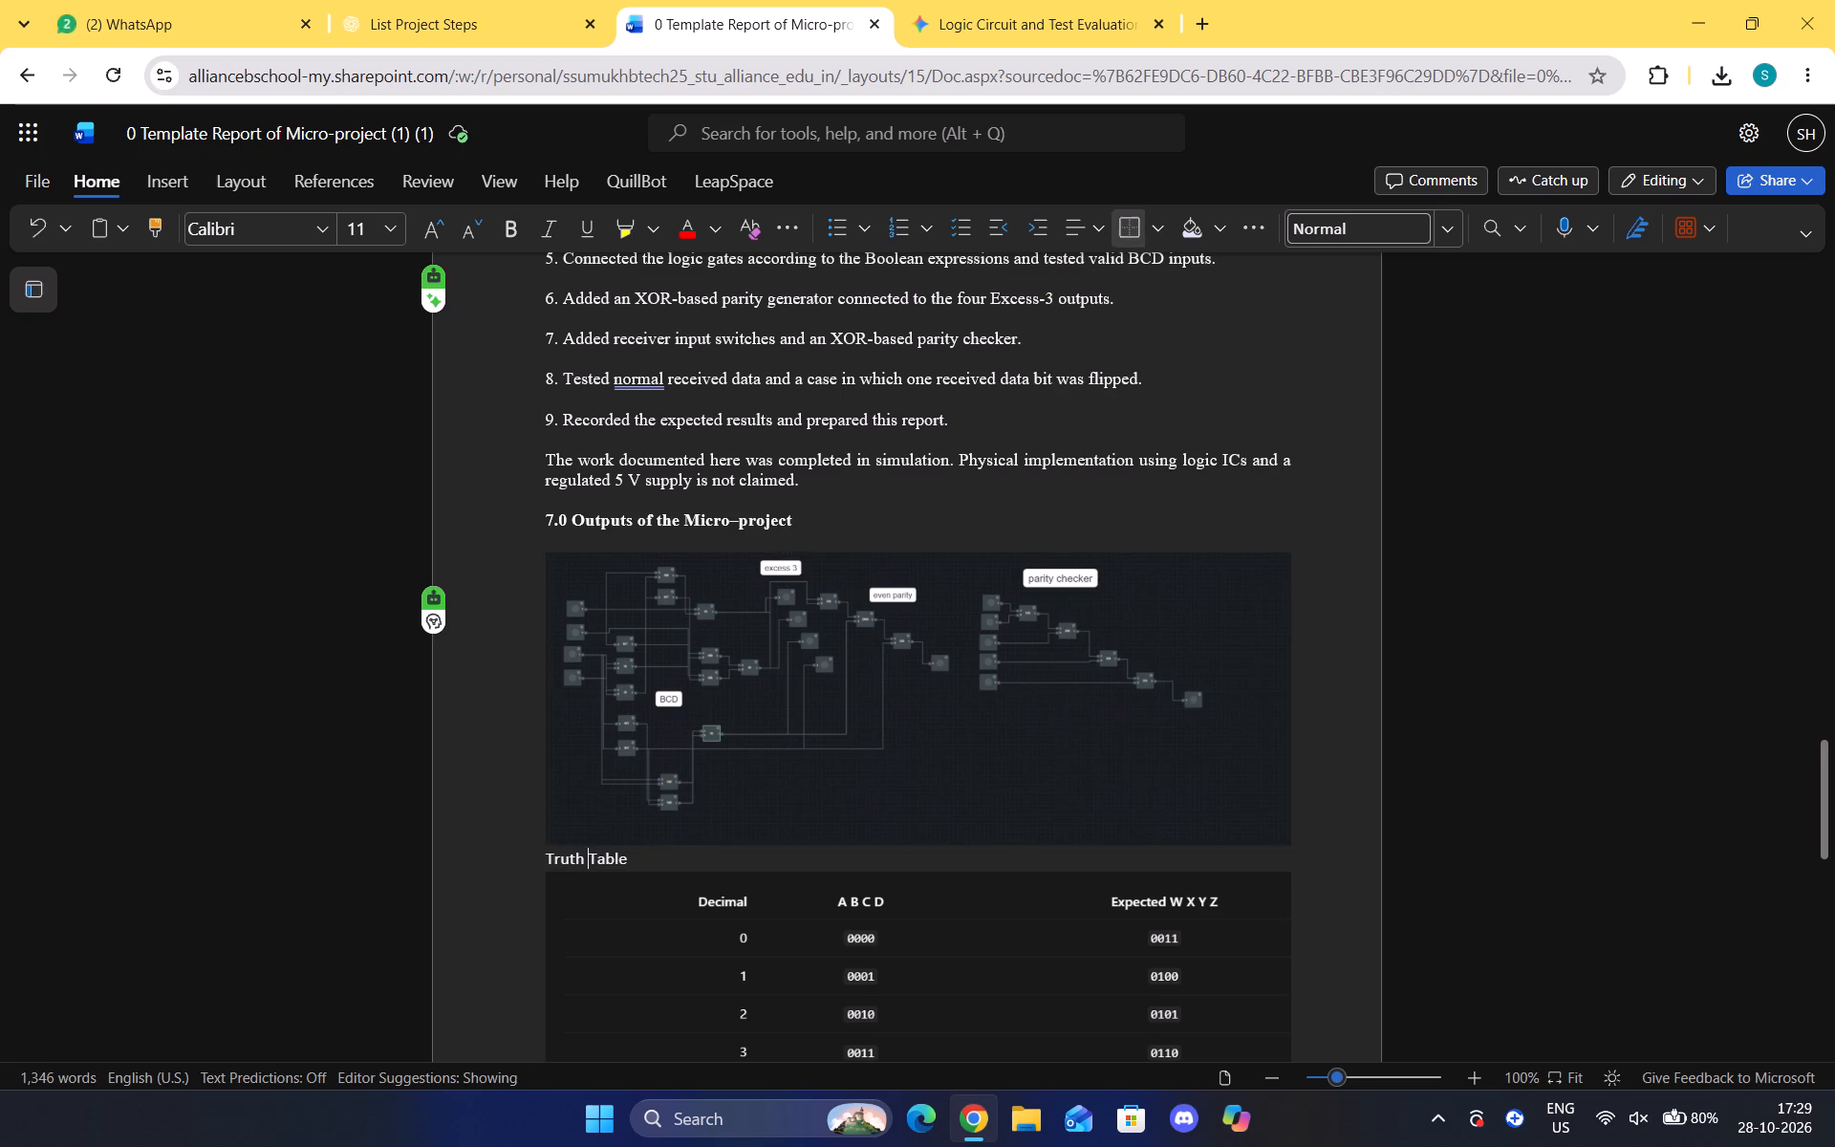
{"action": "left_click", "coordinate": [1091, 232]}
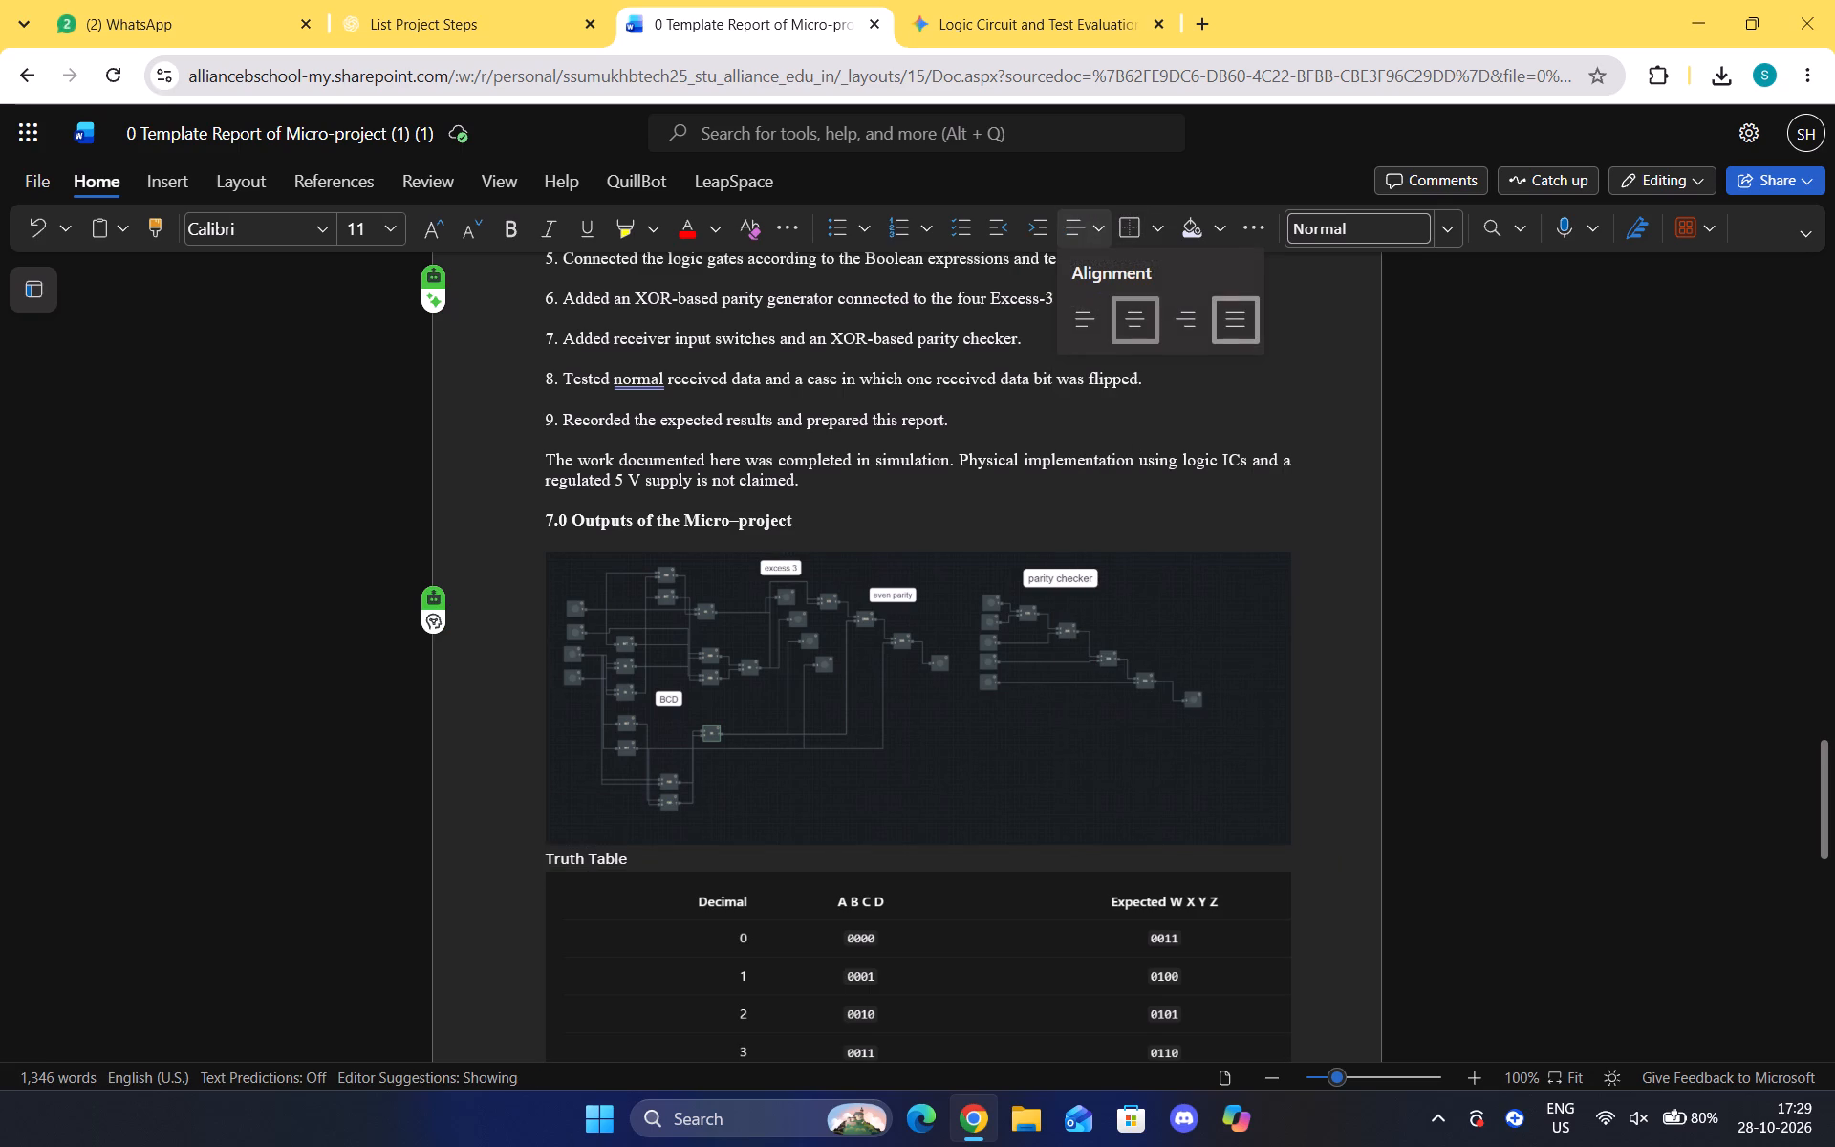
{"action": "left_click", "coordinate": [1129, 332]}
{"action": "left_click_drag", "start_coordinate": [1726, 645], "coordinate": [1716, 645]}
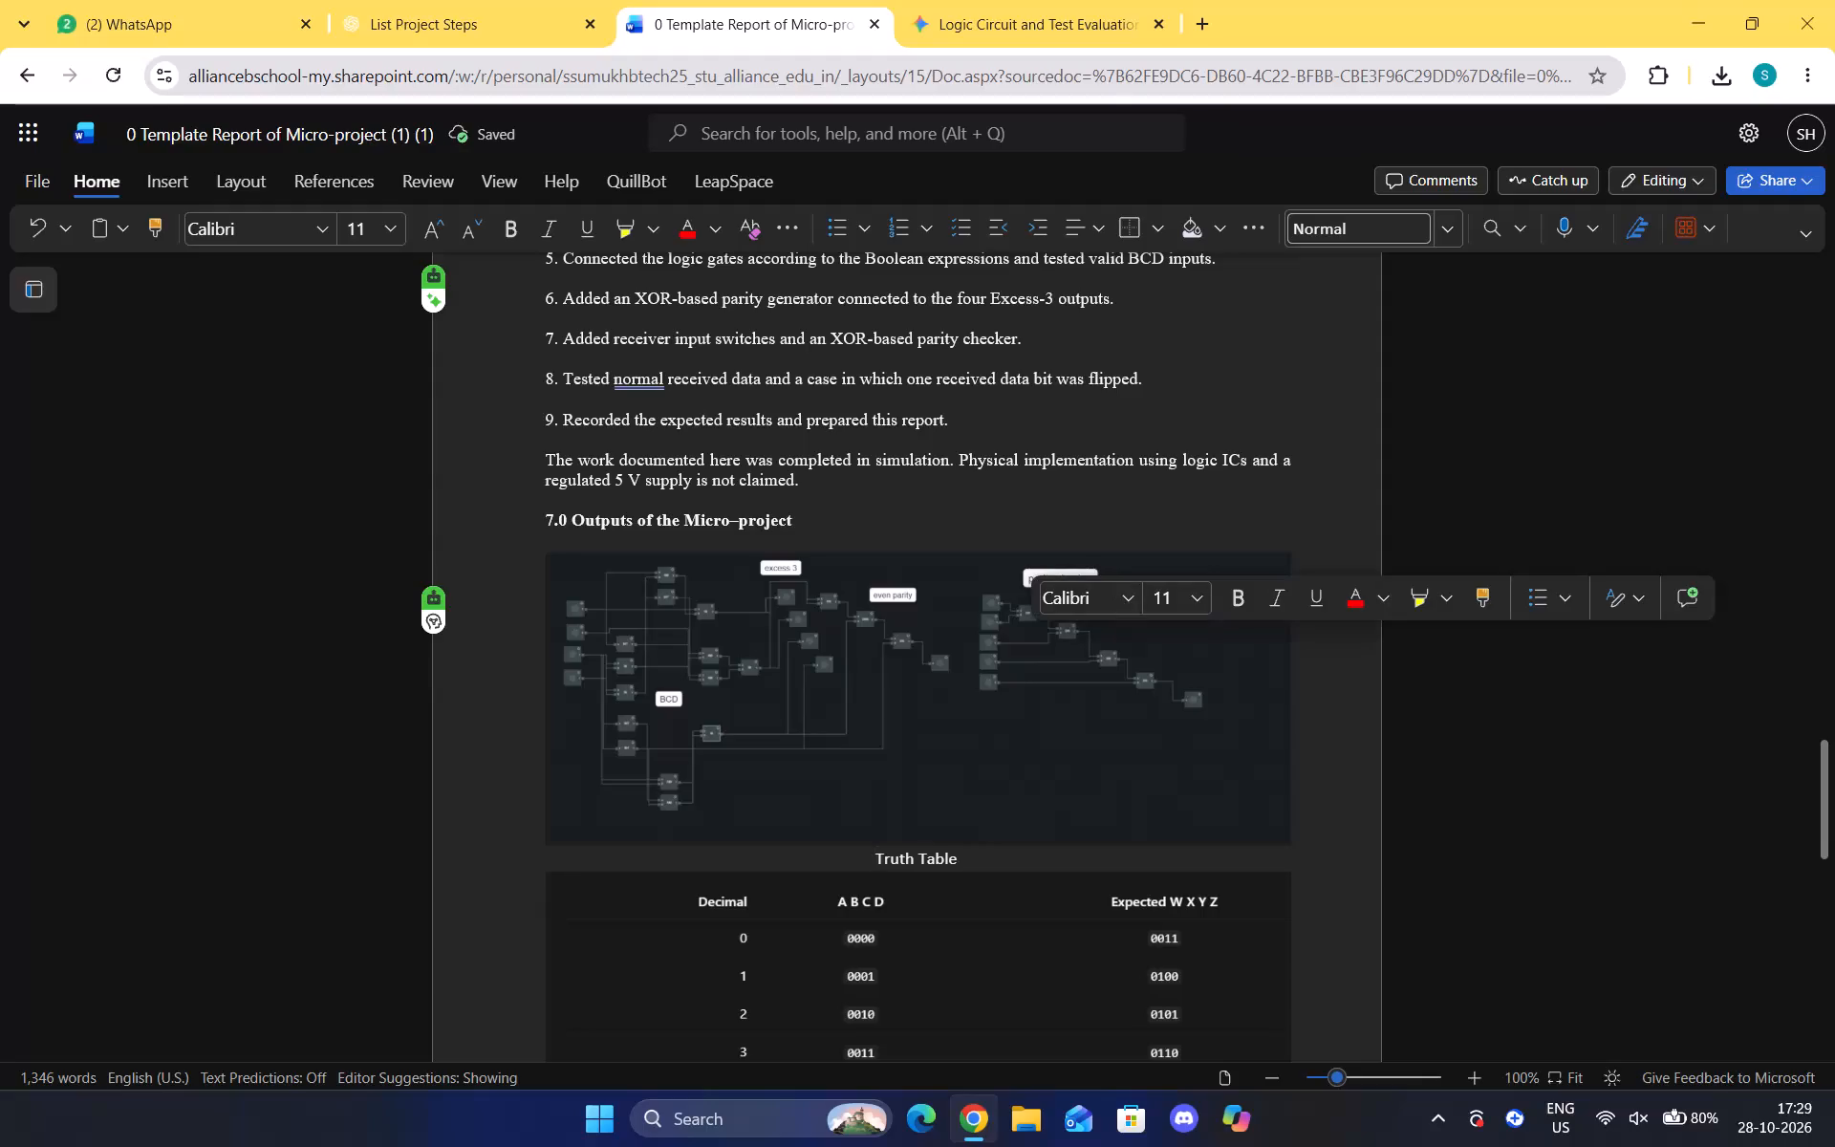
Add a centred caption "Simulation" on the empty line between the 7.0 heading and the circuit picture.
{"action": "left_click", "coordinate": [890, 530]}
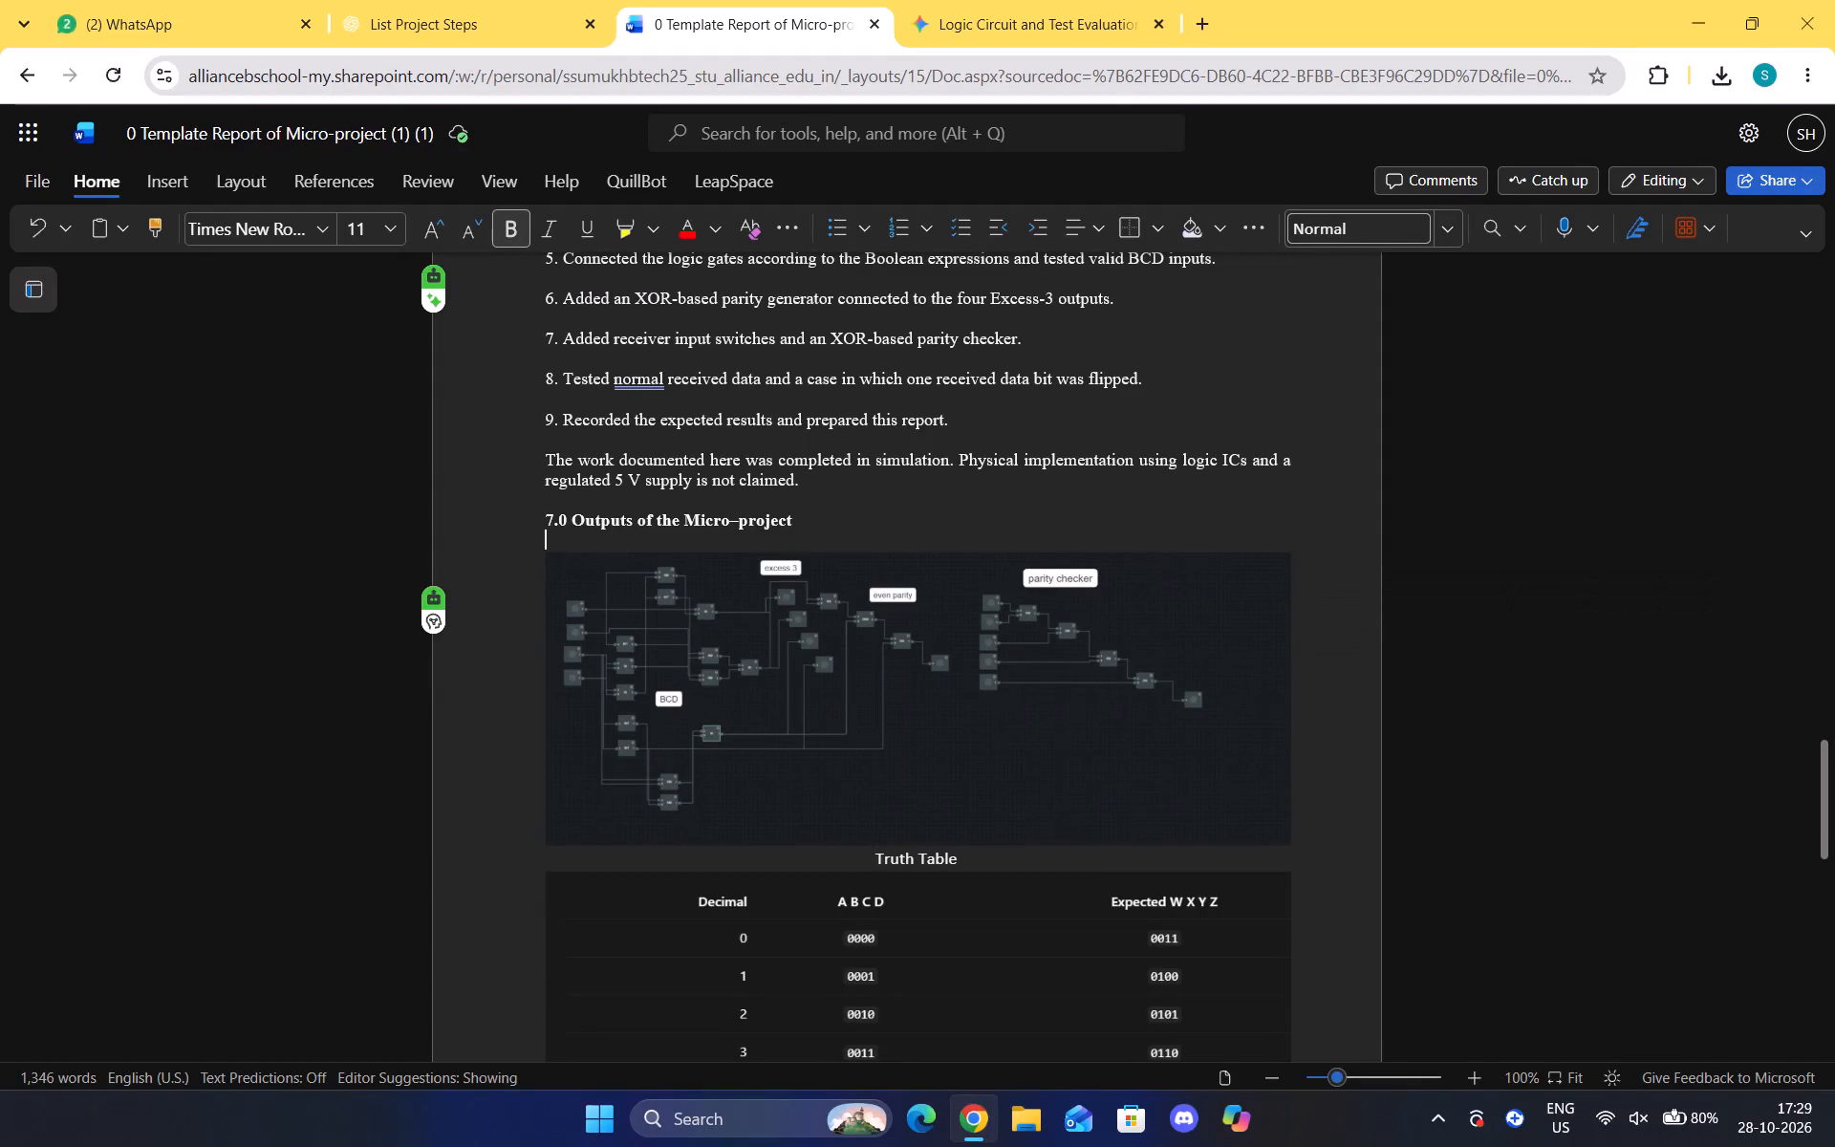
{"action": "key", "text": "shift+s"}
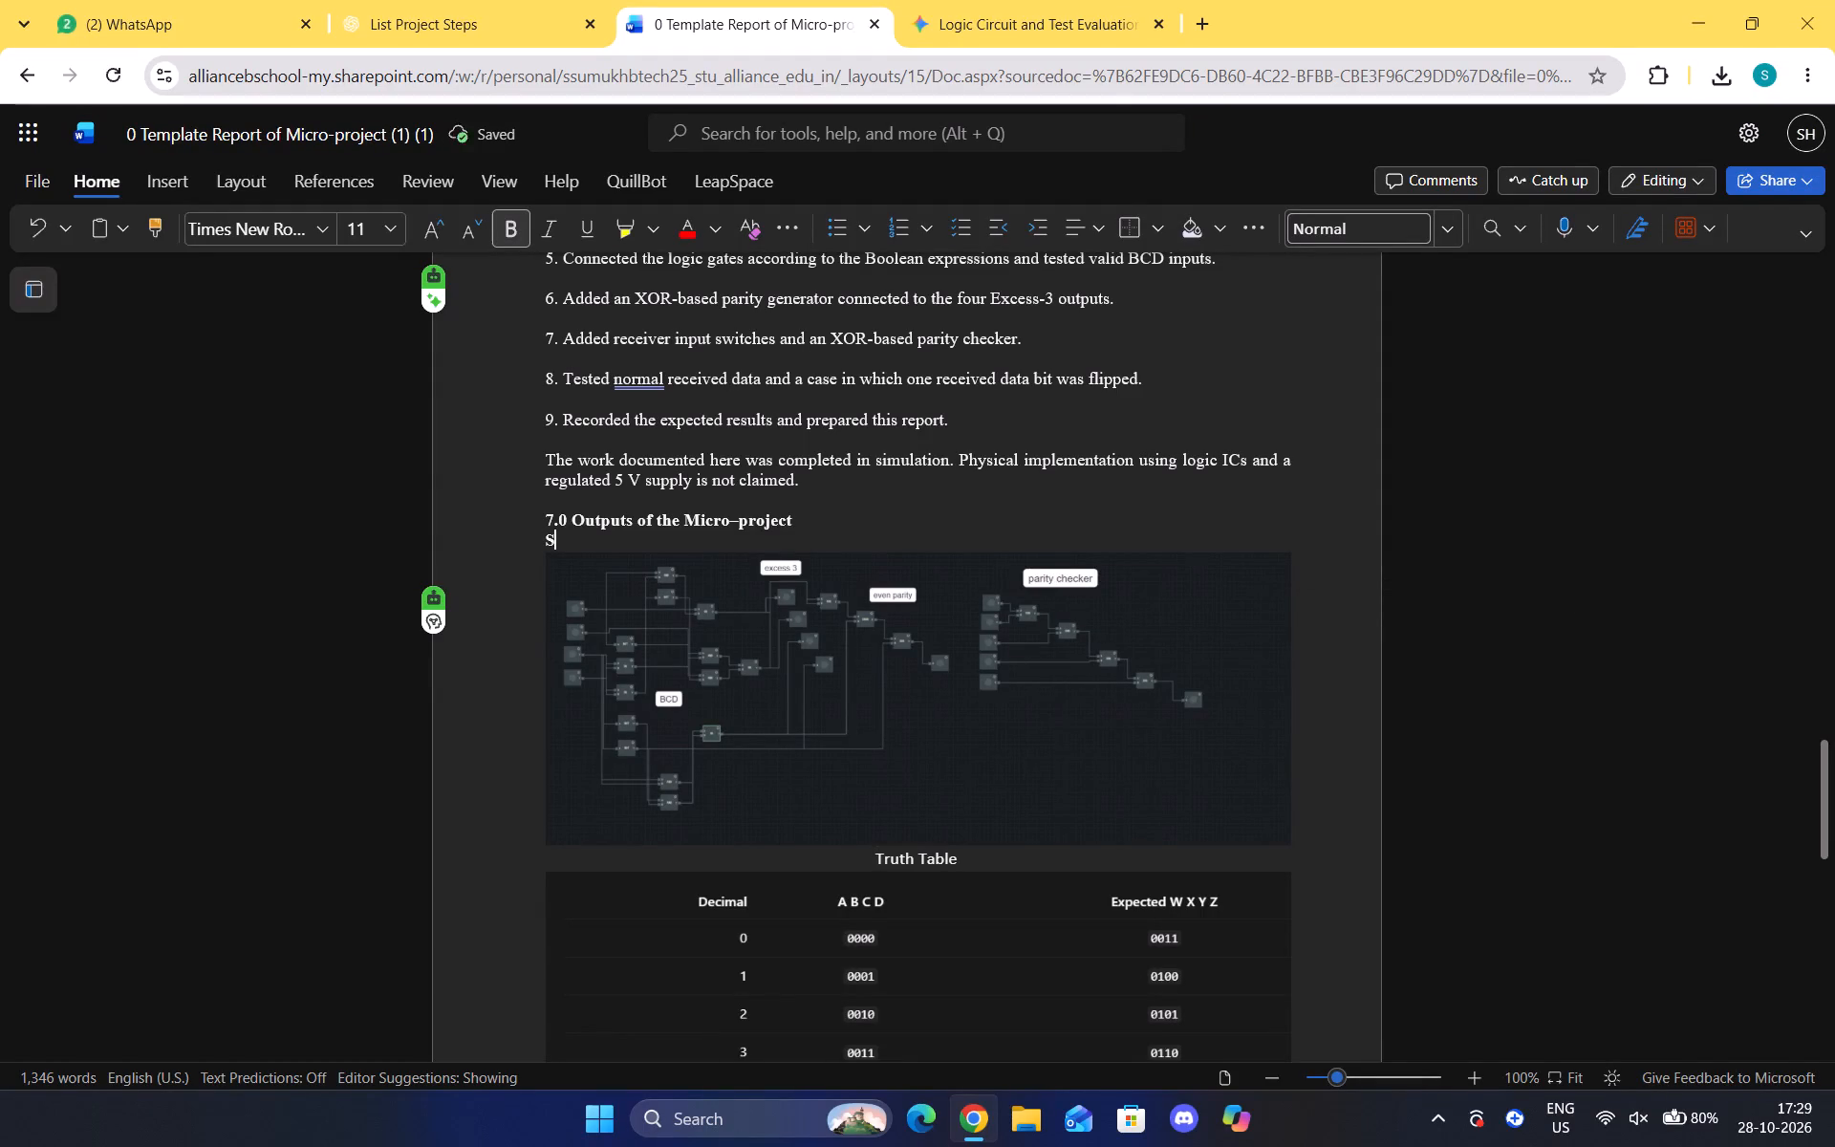
{"action": "type", "text": "imu"}
{"action": "type", "text": "lation"}
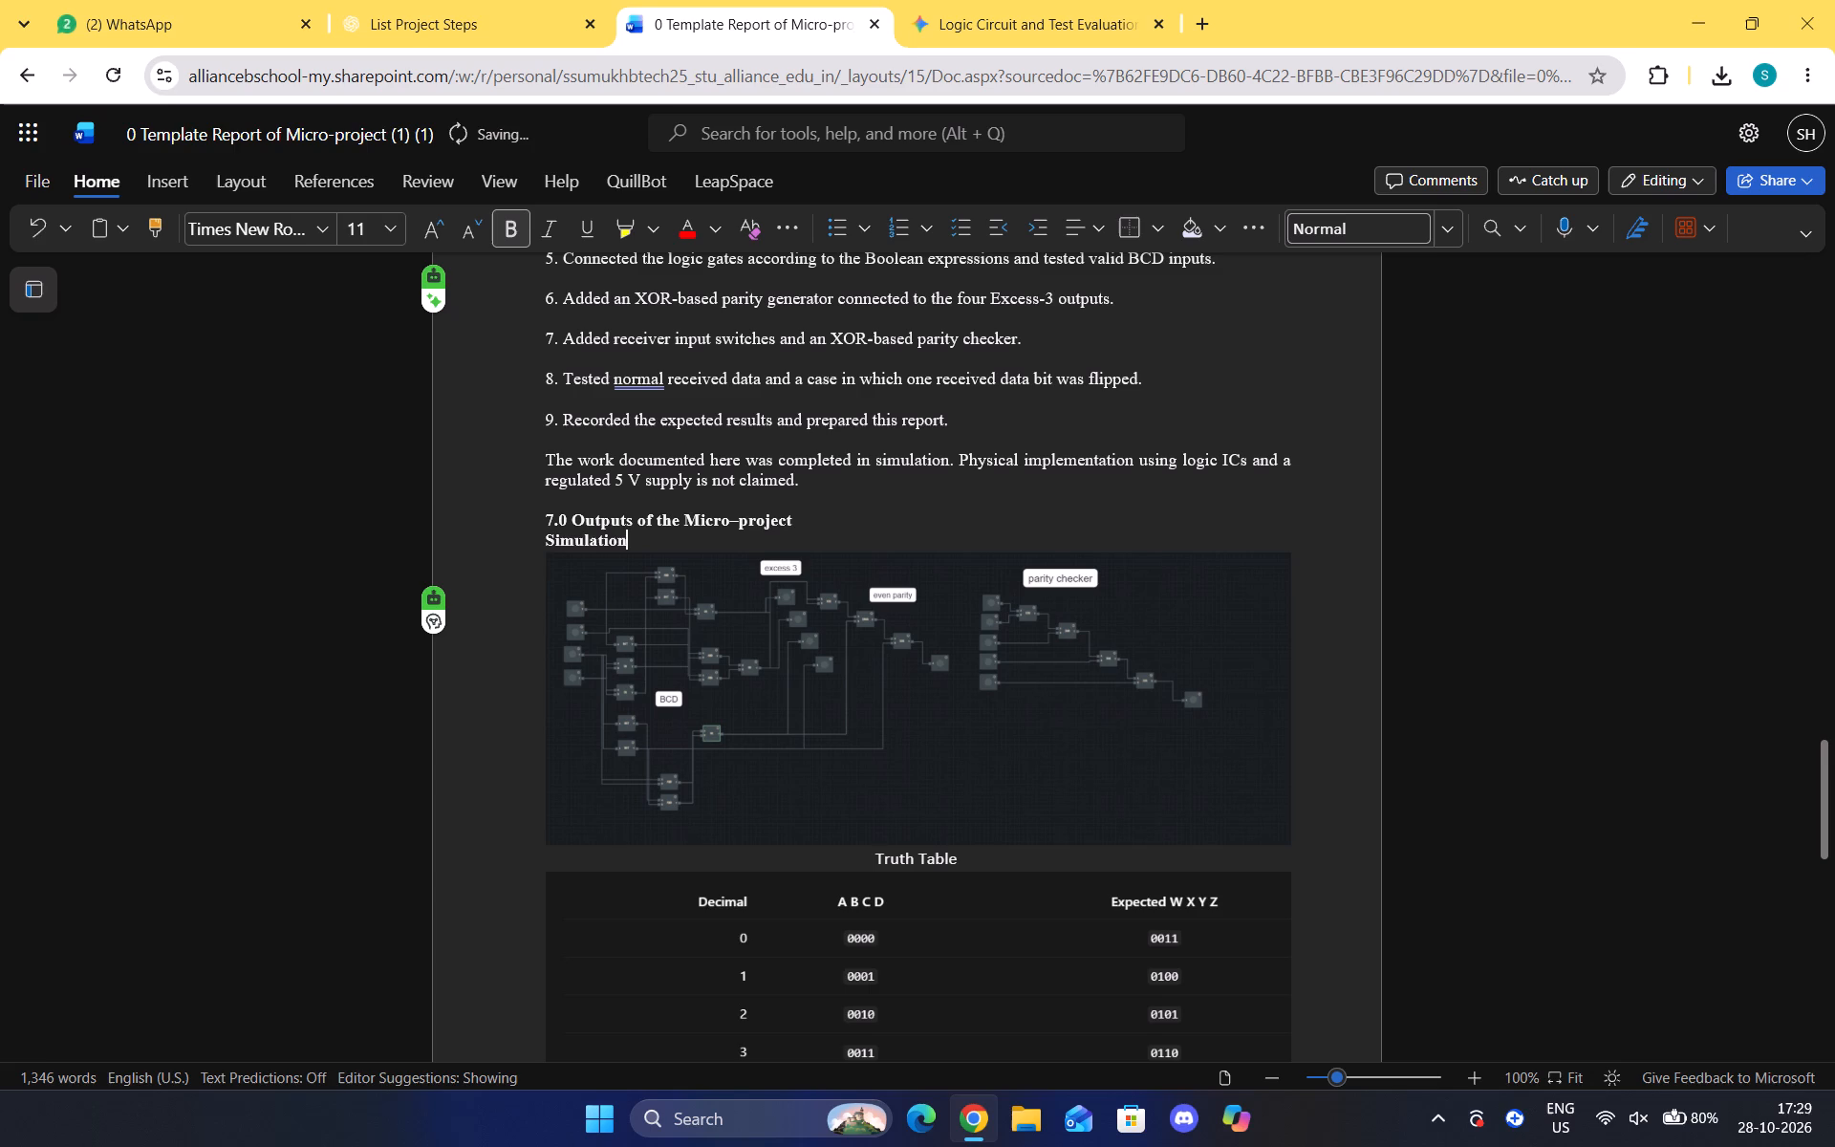
{"action": "left_click", "coordinate": [1068, 220]}
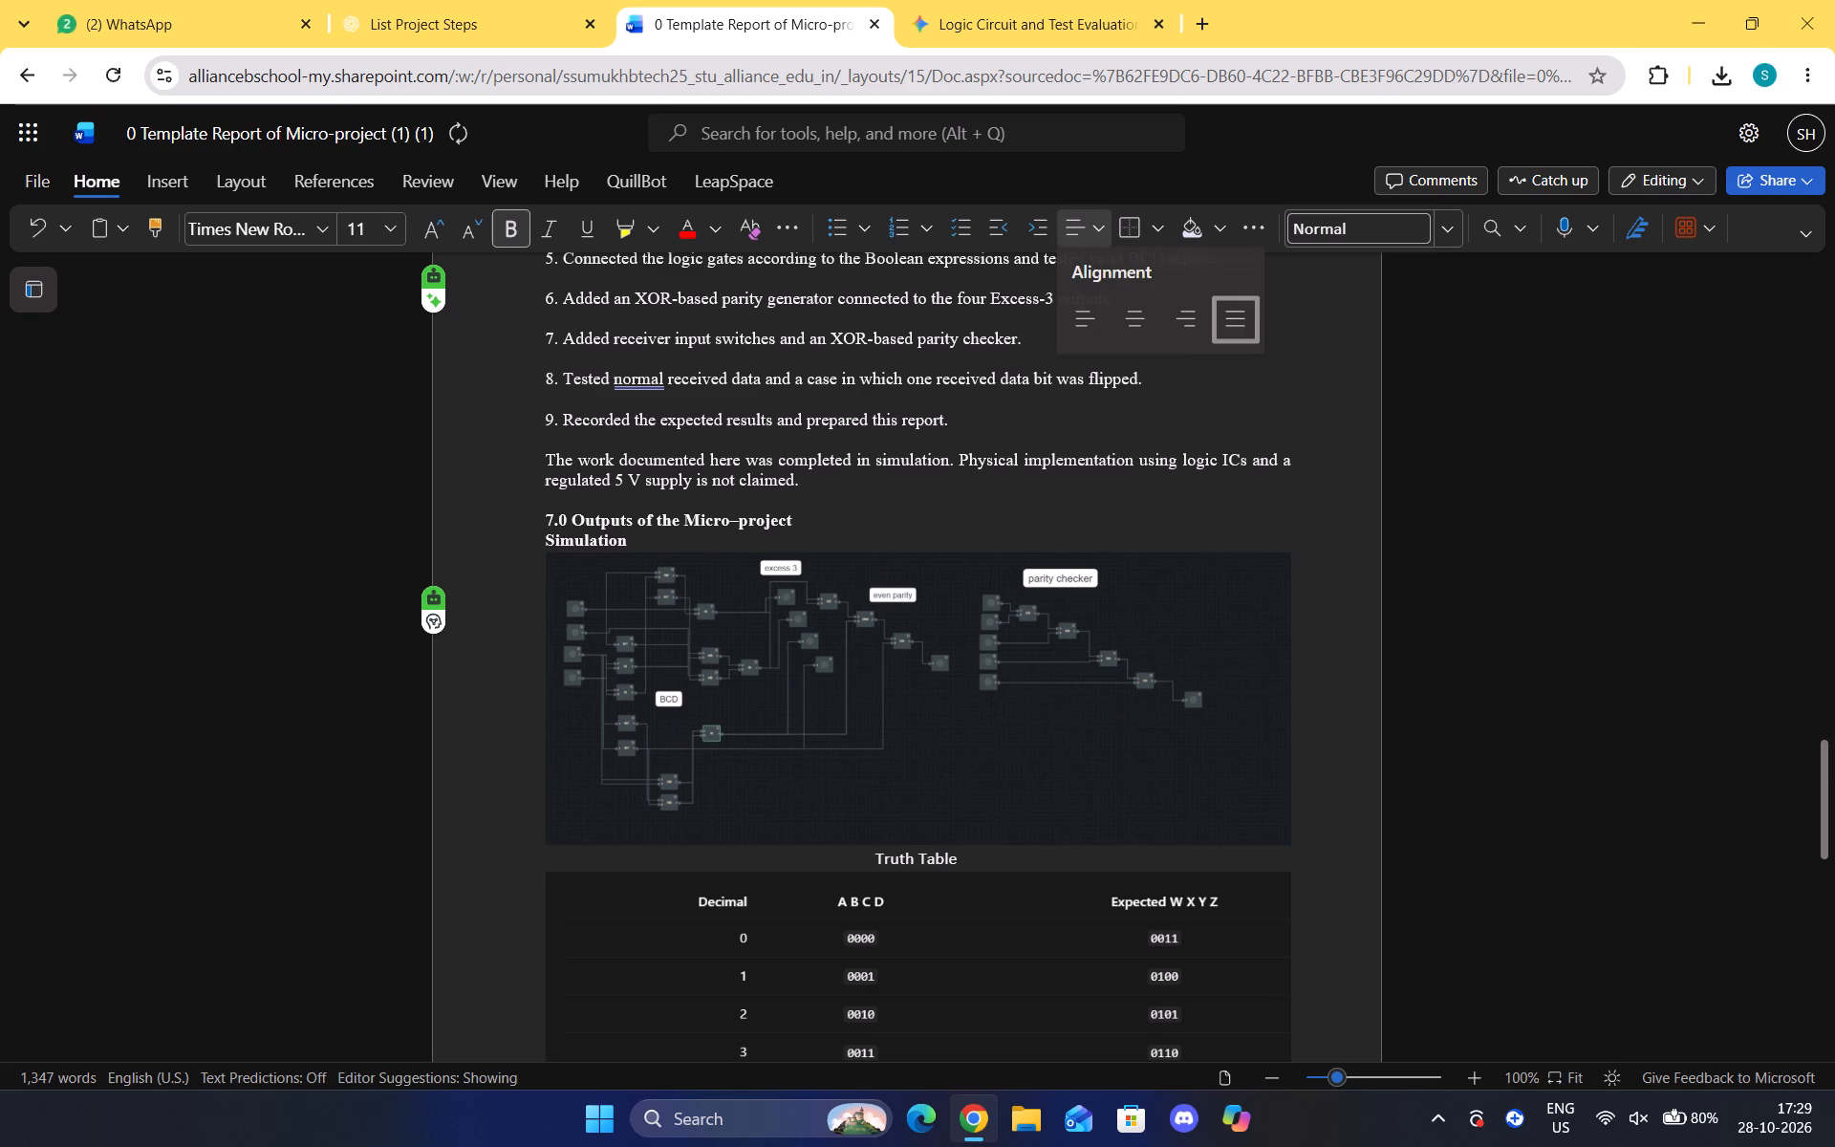
{"action": "left_click", "coordinate": [1141, 305]}
{"action": "left_click", "coordinate": [1675, 657]}
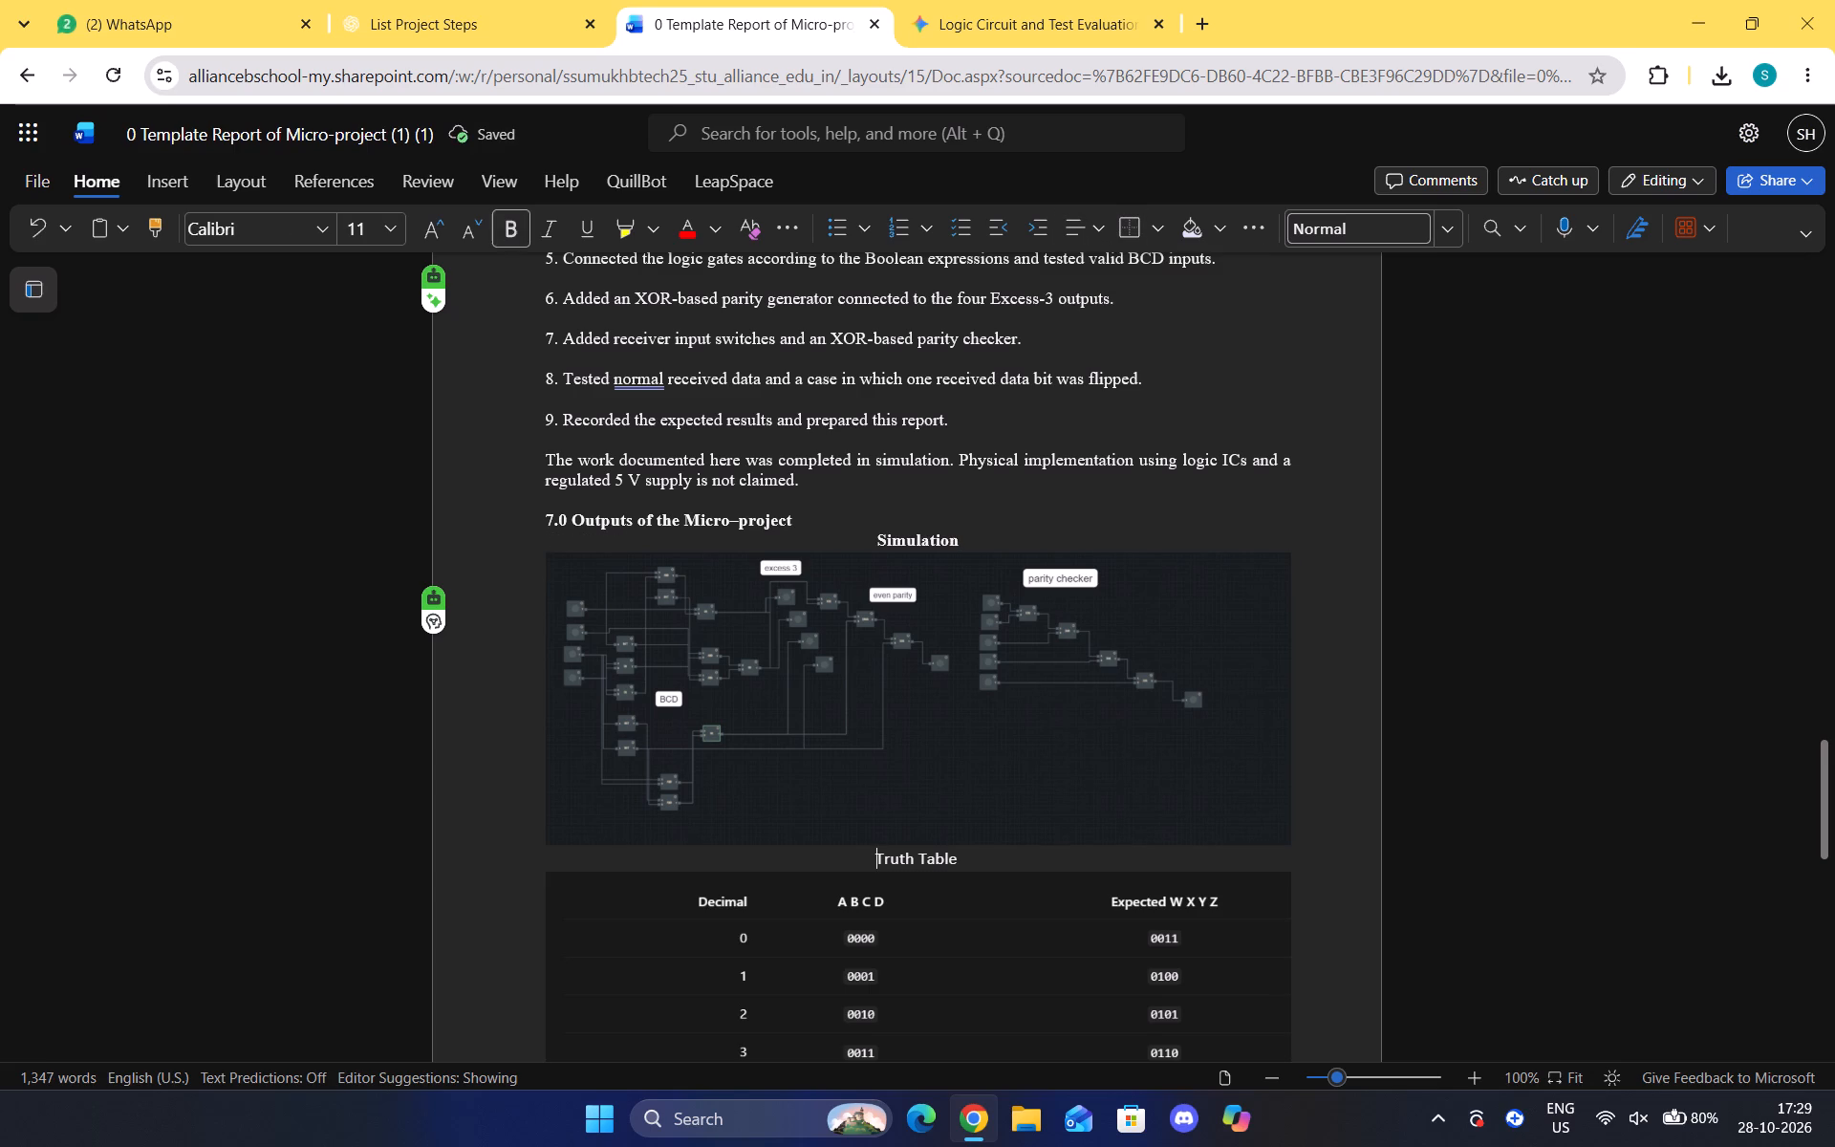
Insert blank lines below the 7.0 heading, the Simulation caption, the circuit picture and the Truth Table caption.
{"action": "left_click", "coordinate": [965, 514]}
{"action": "key", "text": "Return"}
{"action": "scroll", "coordinate": [809, 530], "scroll_direction": "down", "scroll_amount": 2}
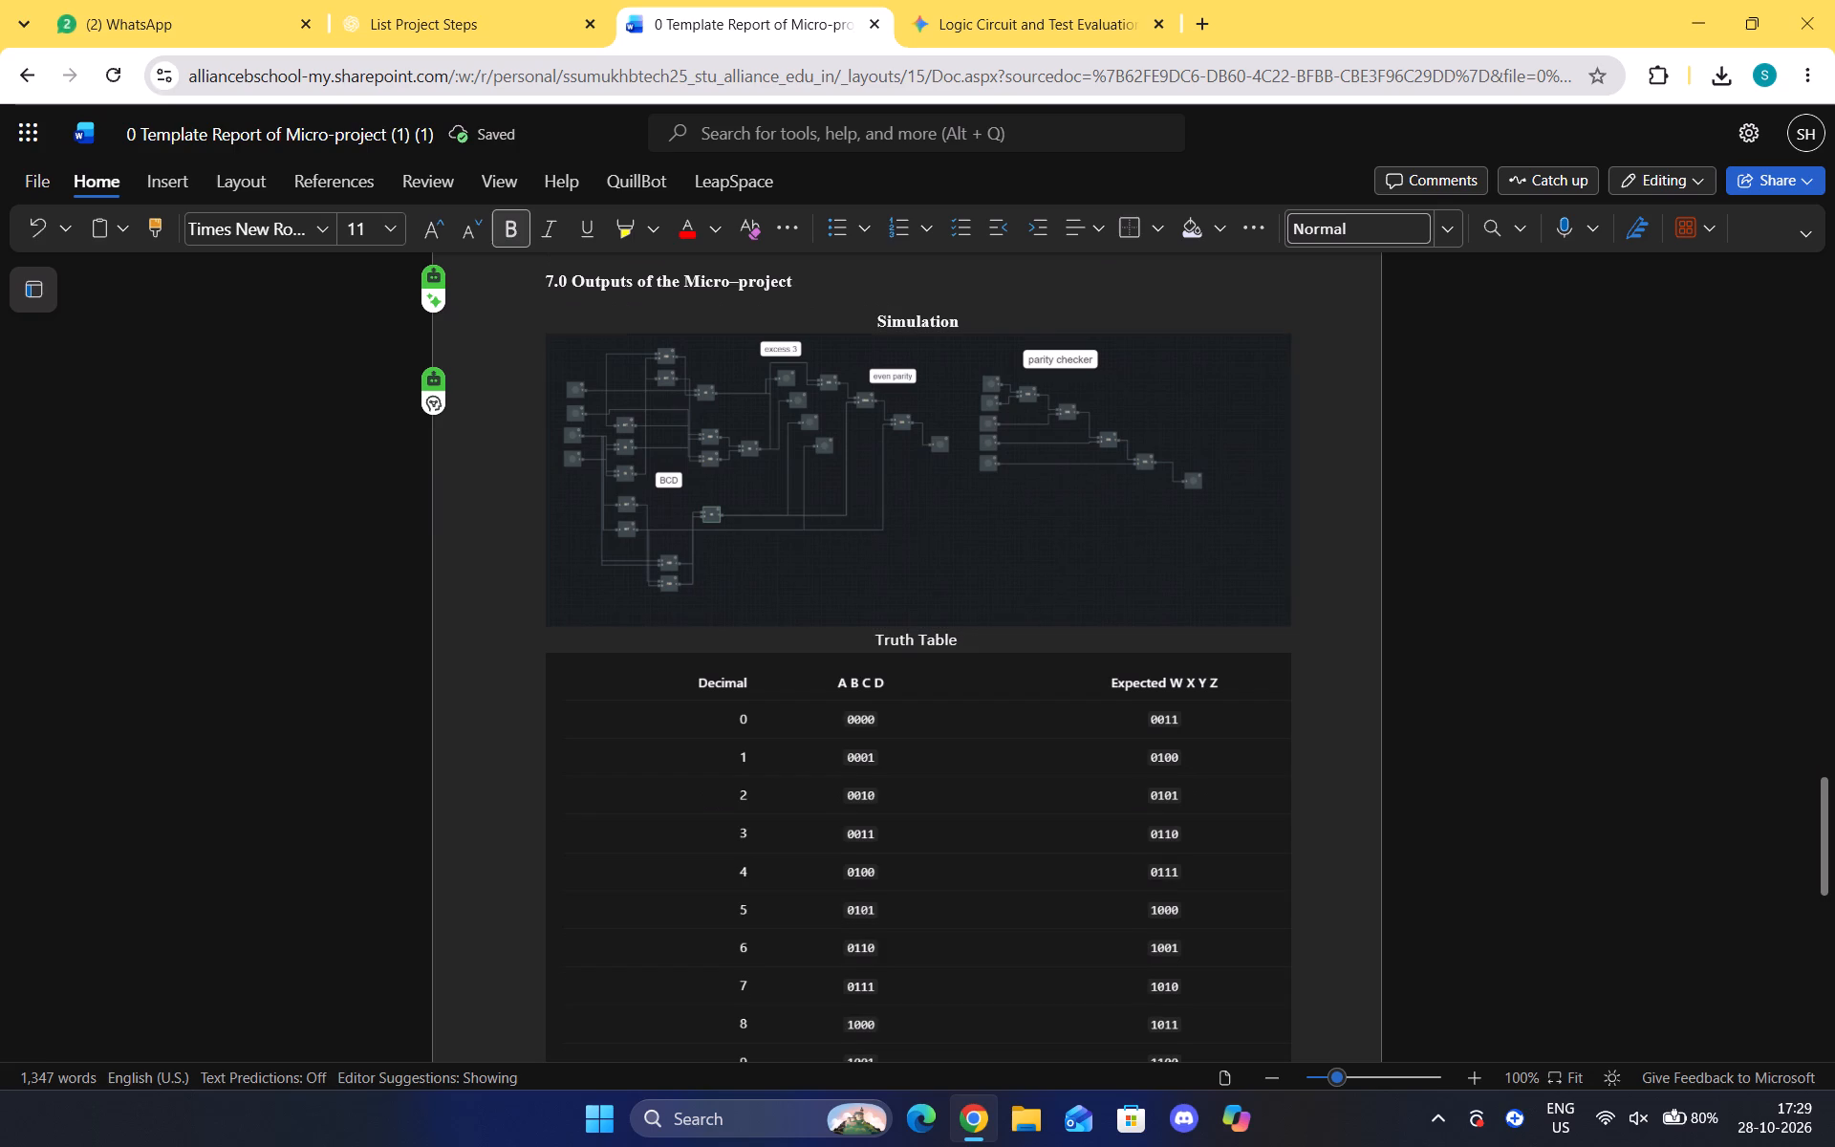
{"action": "left_click", "coordinate": [1303, 600]}
{"action": "key", "text": "Return"}
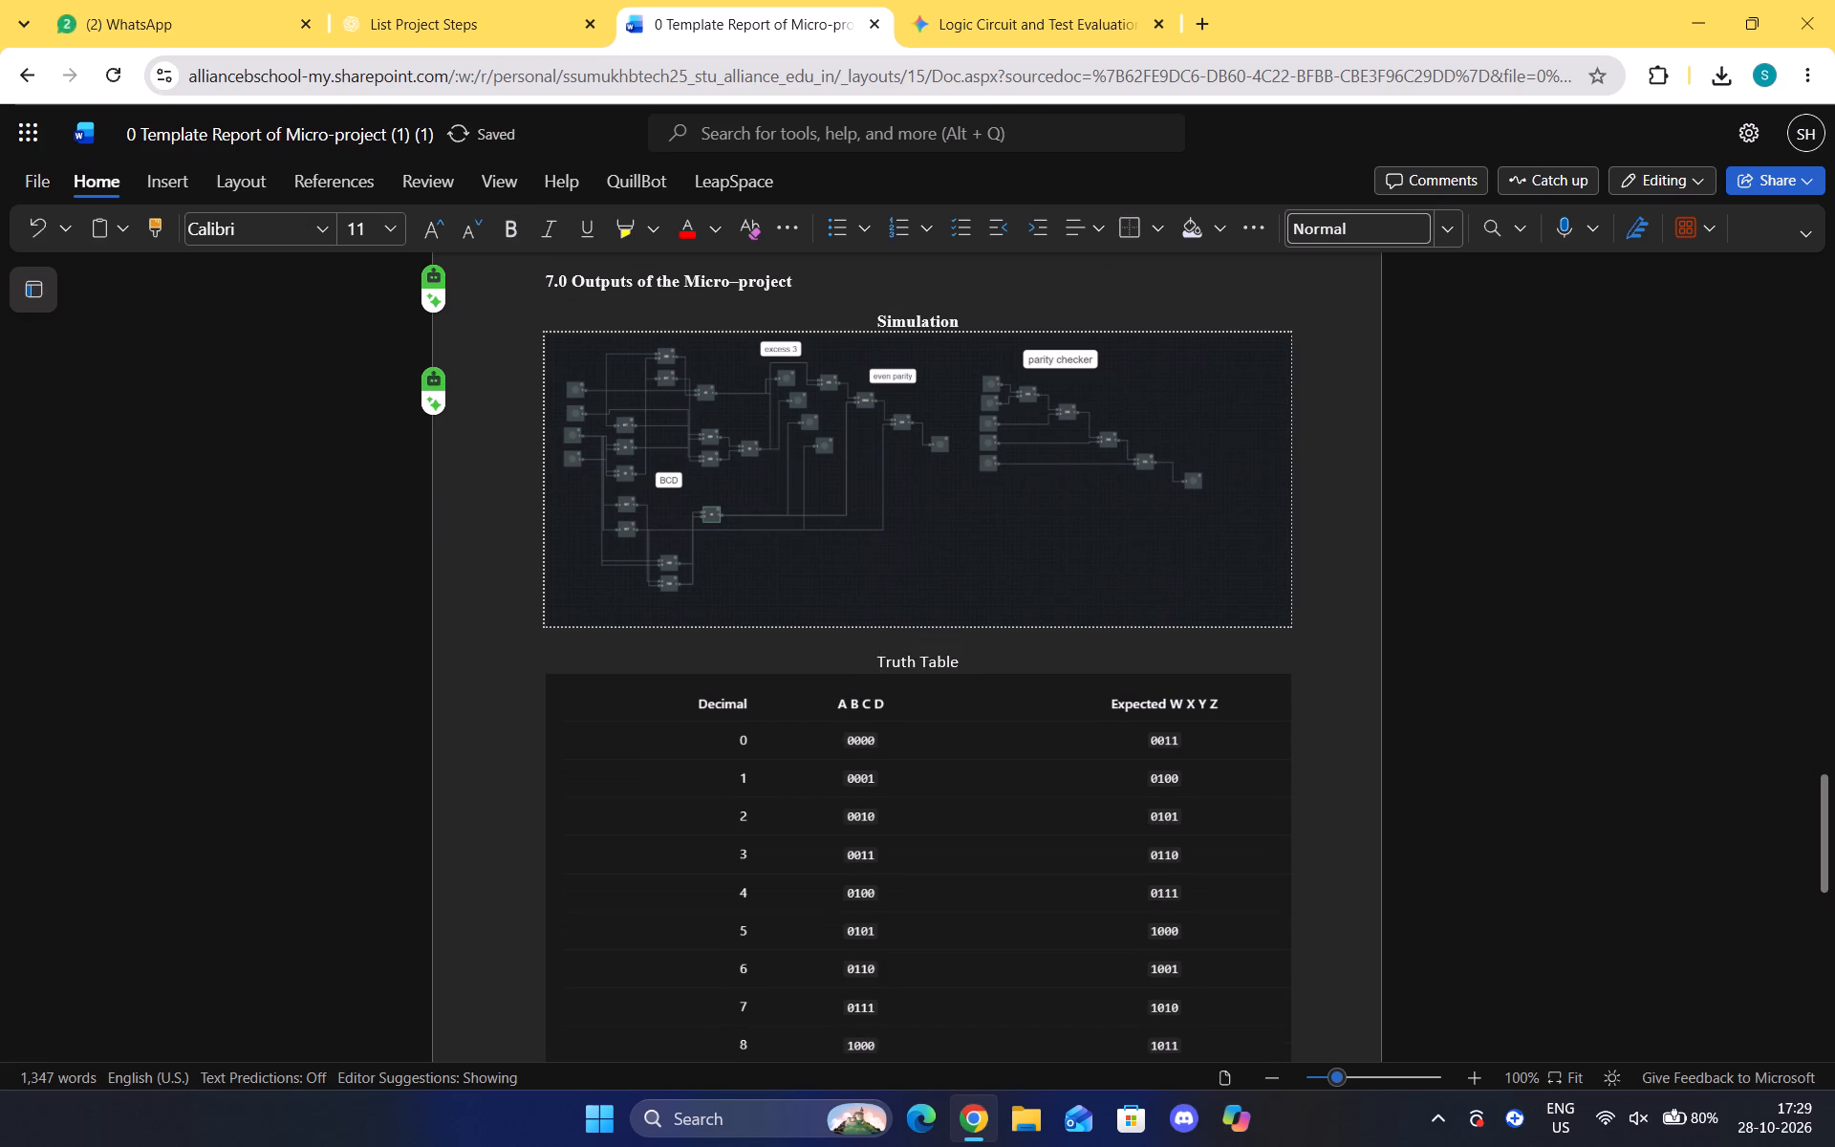
{"action": "left_click", "coordinate": [990, 660]}
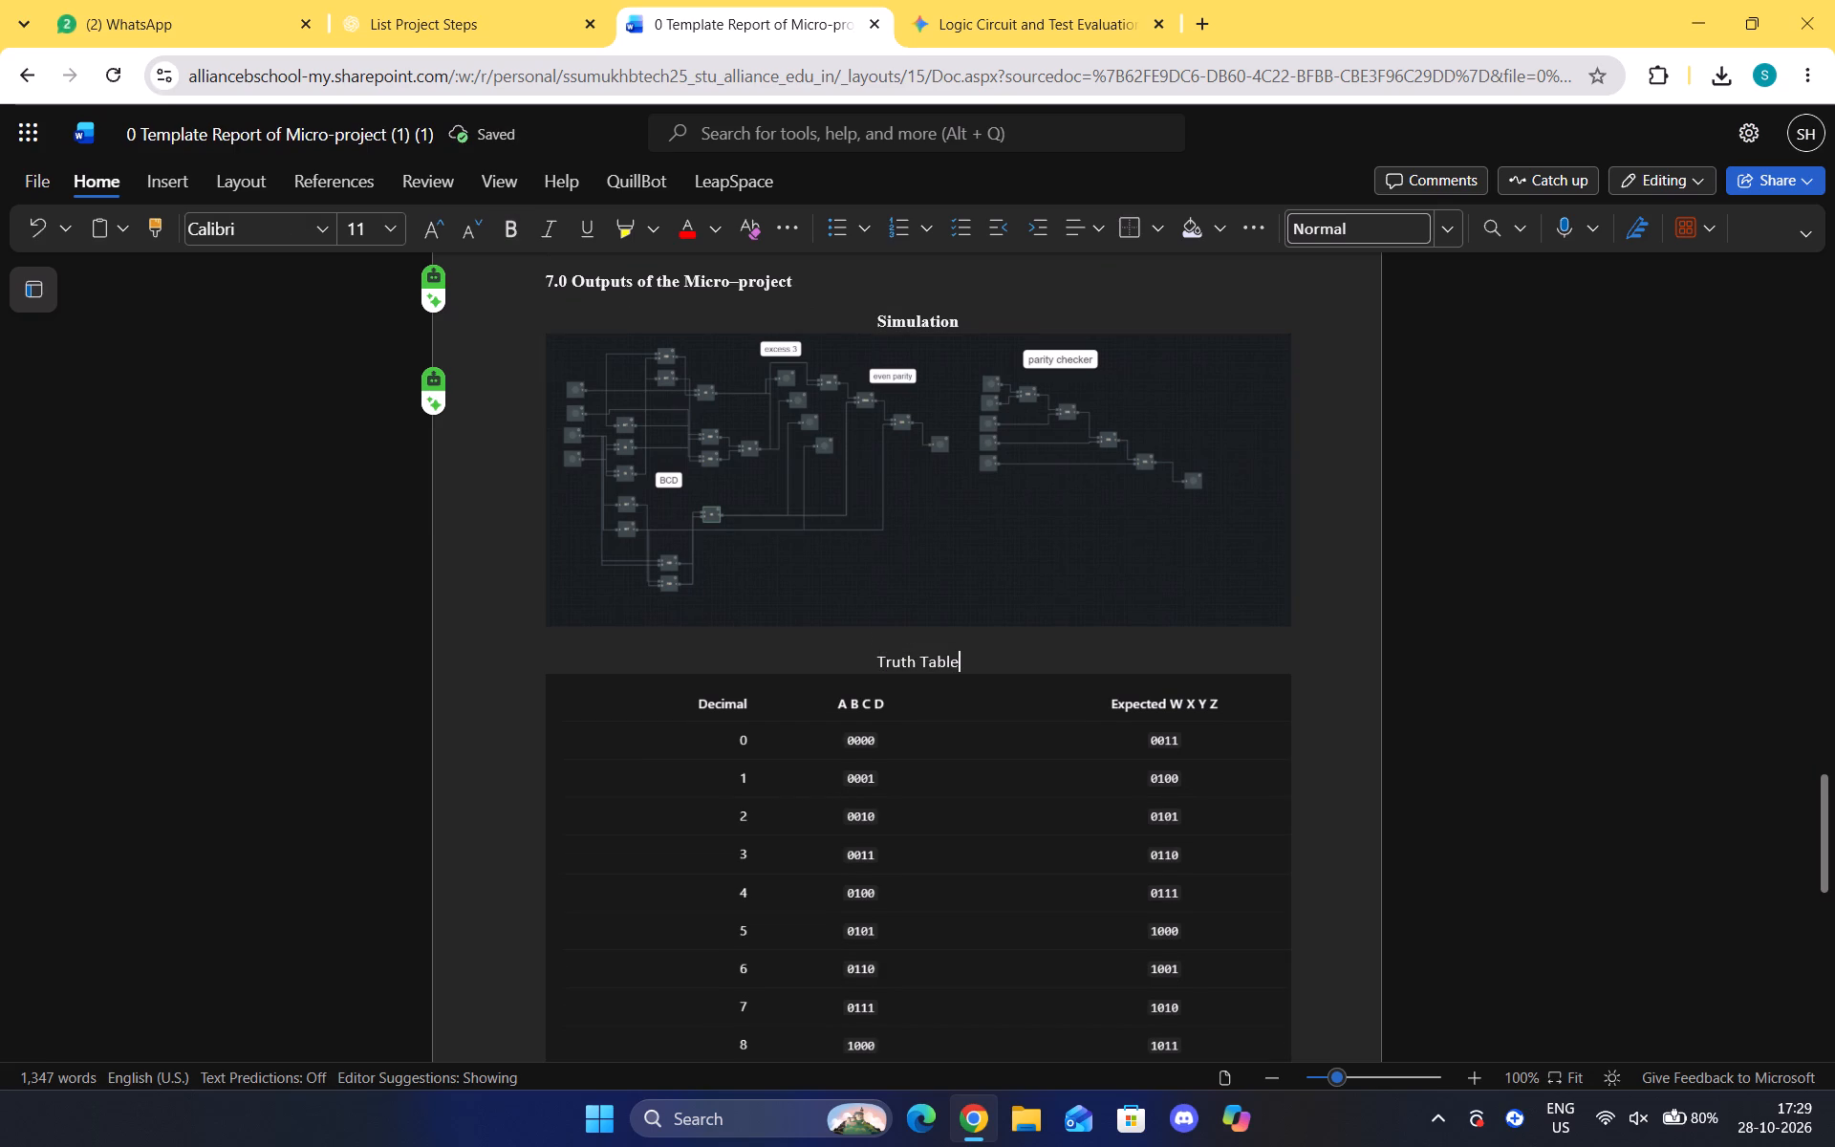
{"action": "key", "text": "Return"}
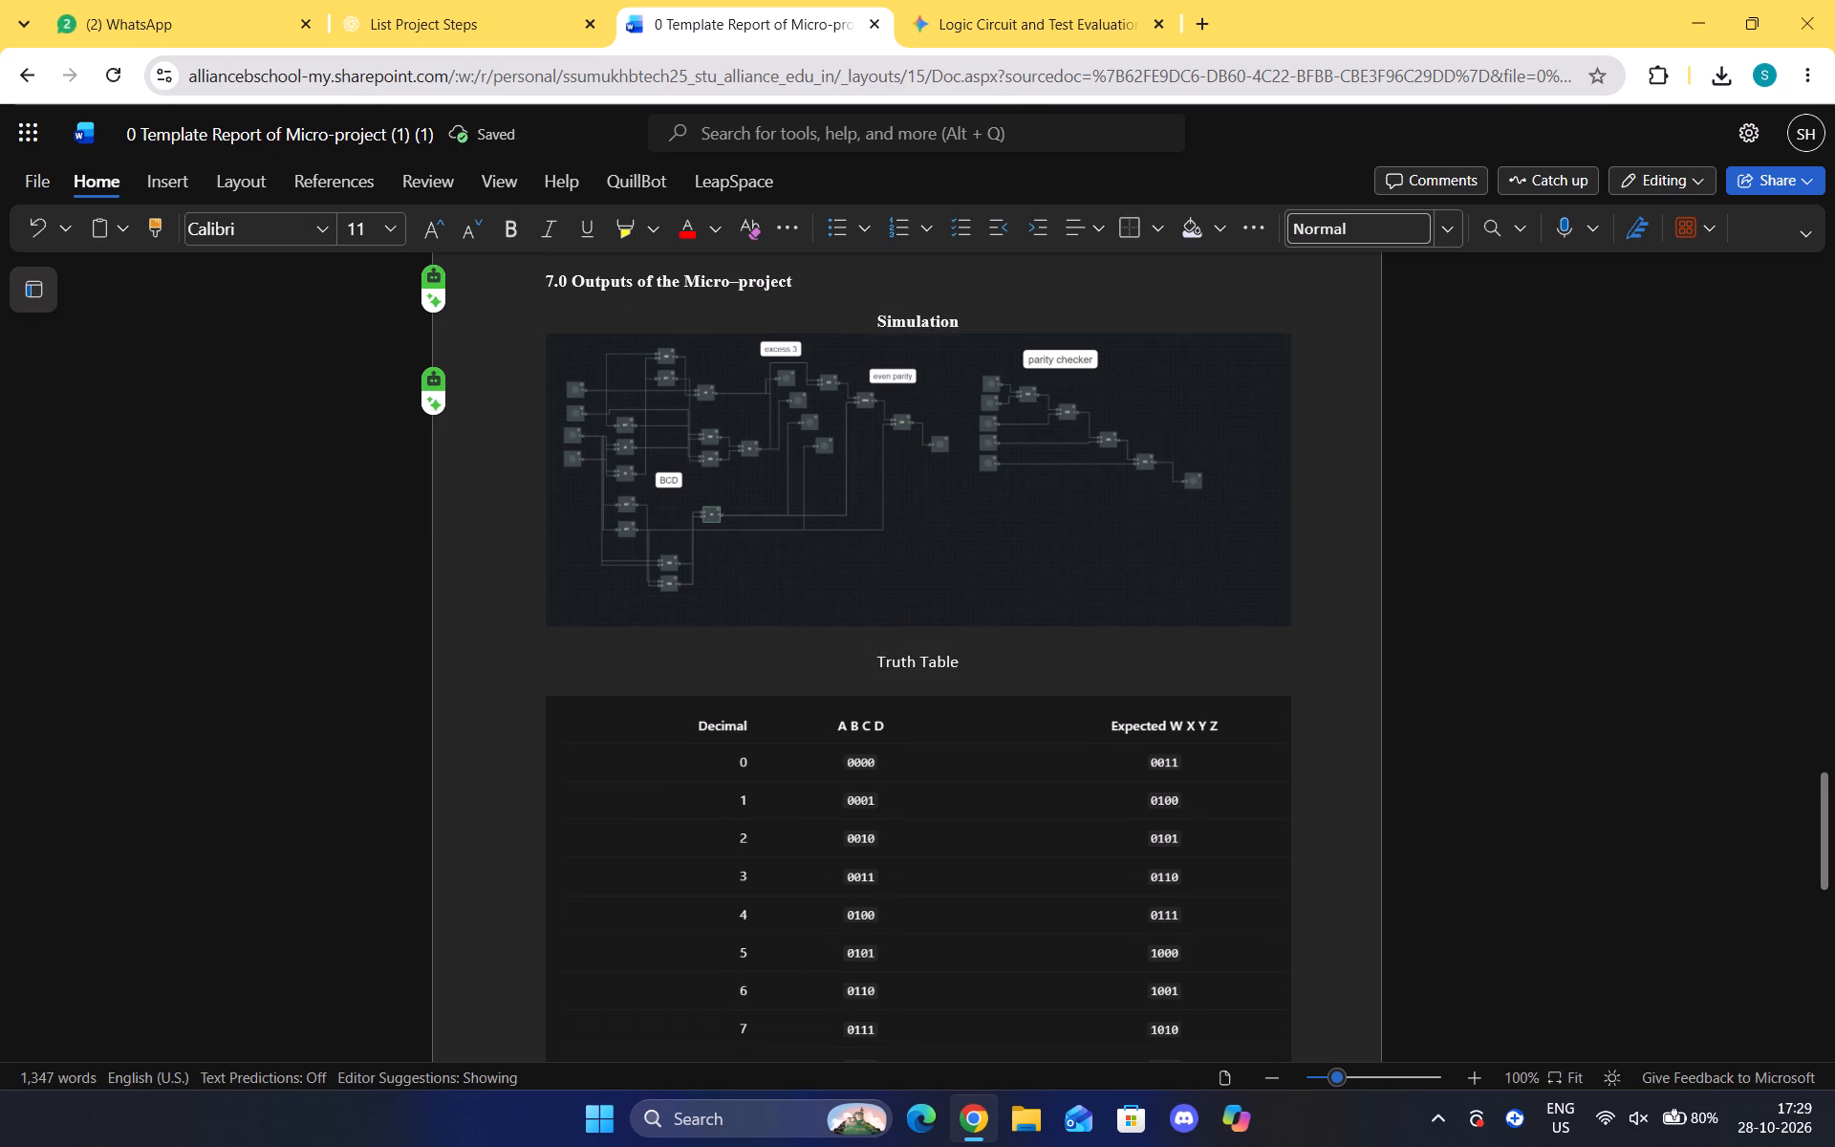
{"action": "left_click", "coordinate": [1039, 308]}
{"action": "left_click", "coordinate": [983, 317]}
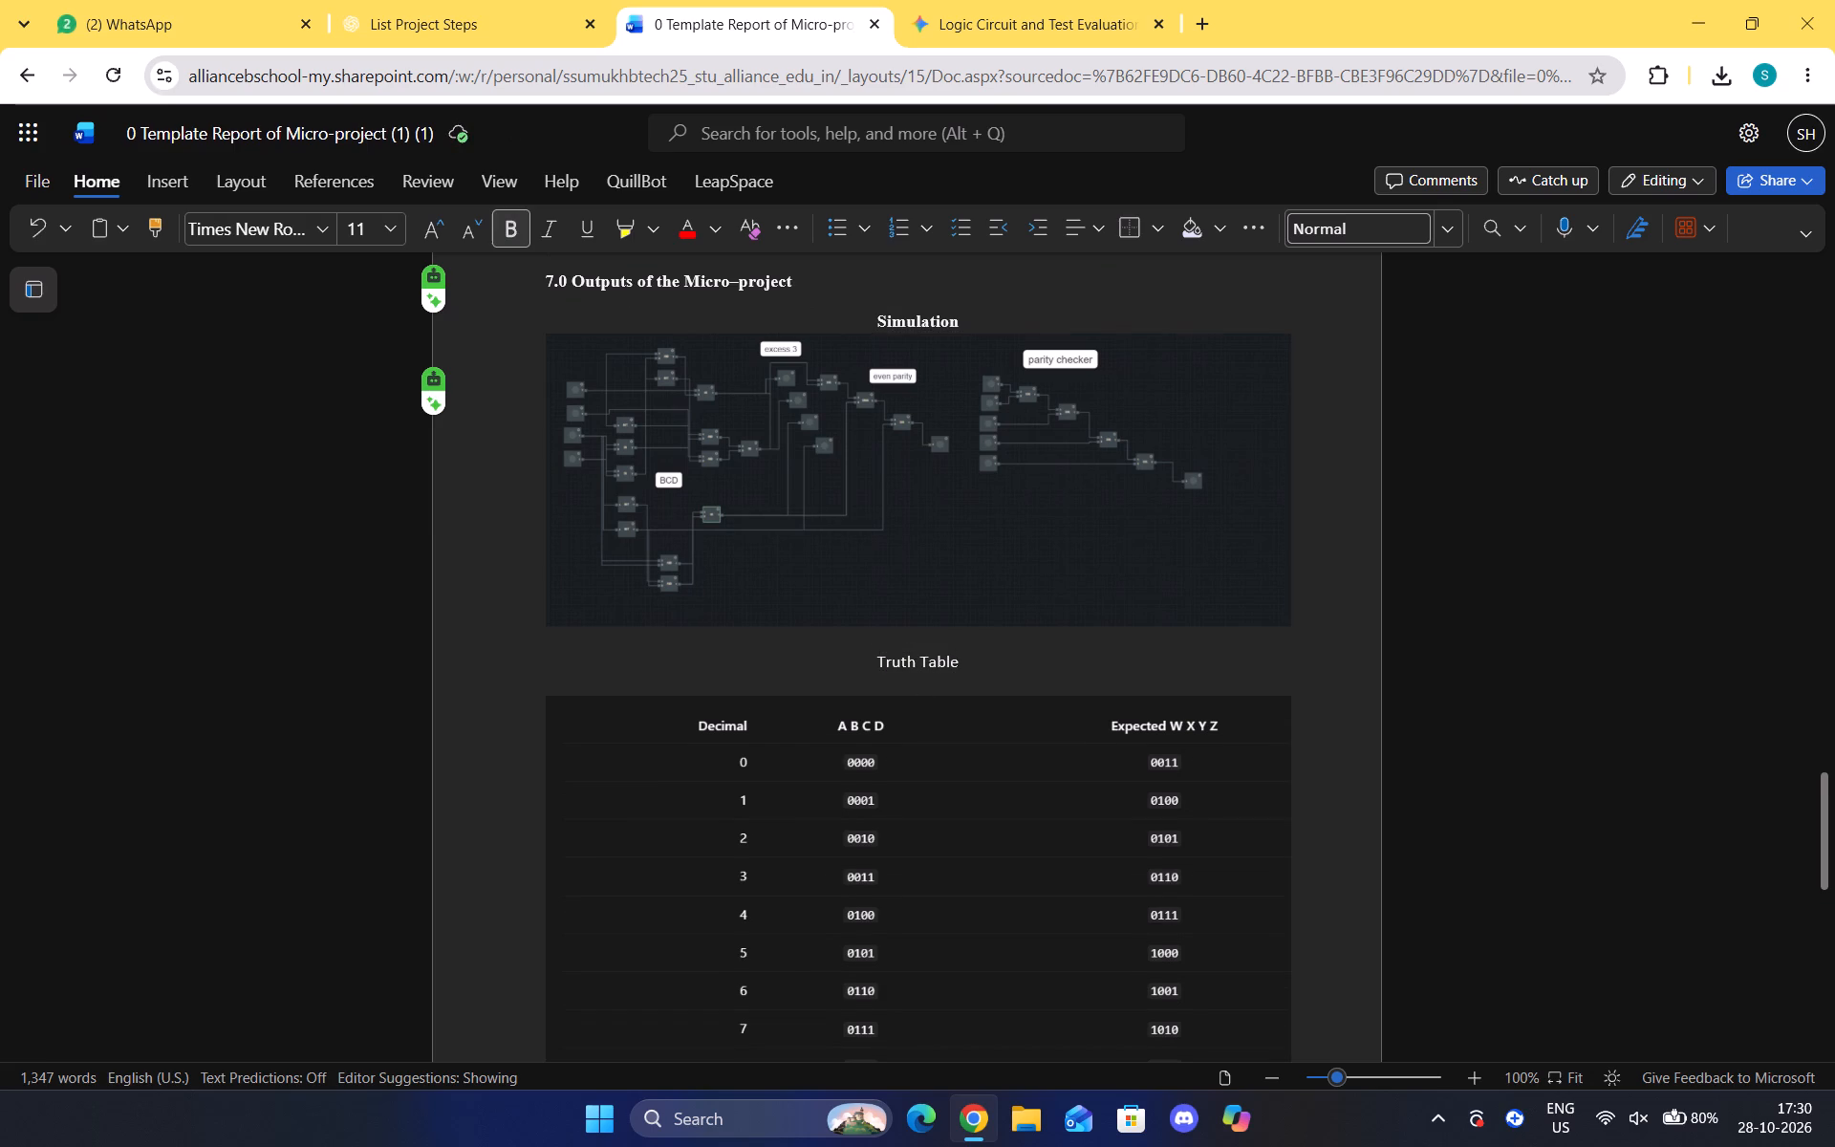
{"action": "key", "text": "Return"}
Change the font of the "Truth Table" caption to Times New Roman, matching the Simulation caption.
{"action": "scroll", "coordinate": [997, 340], "scroll_direction": "down", "scroll_amount": 2}
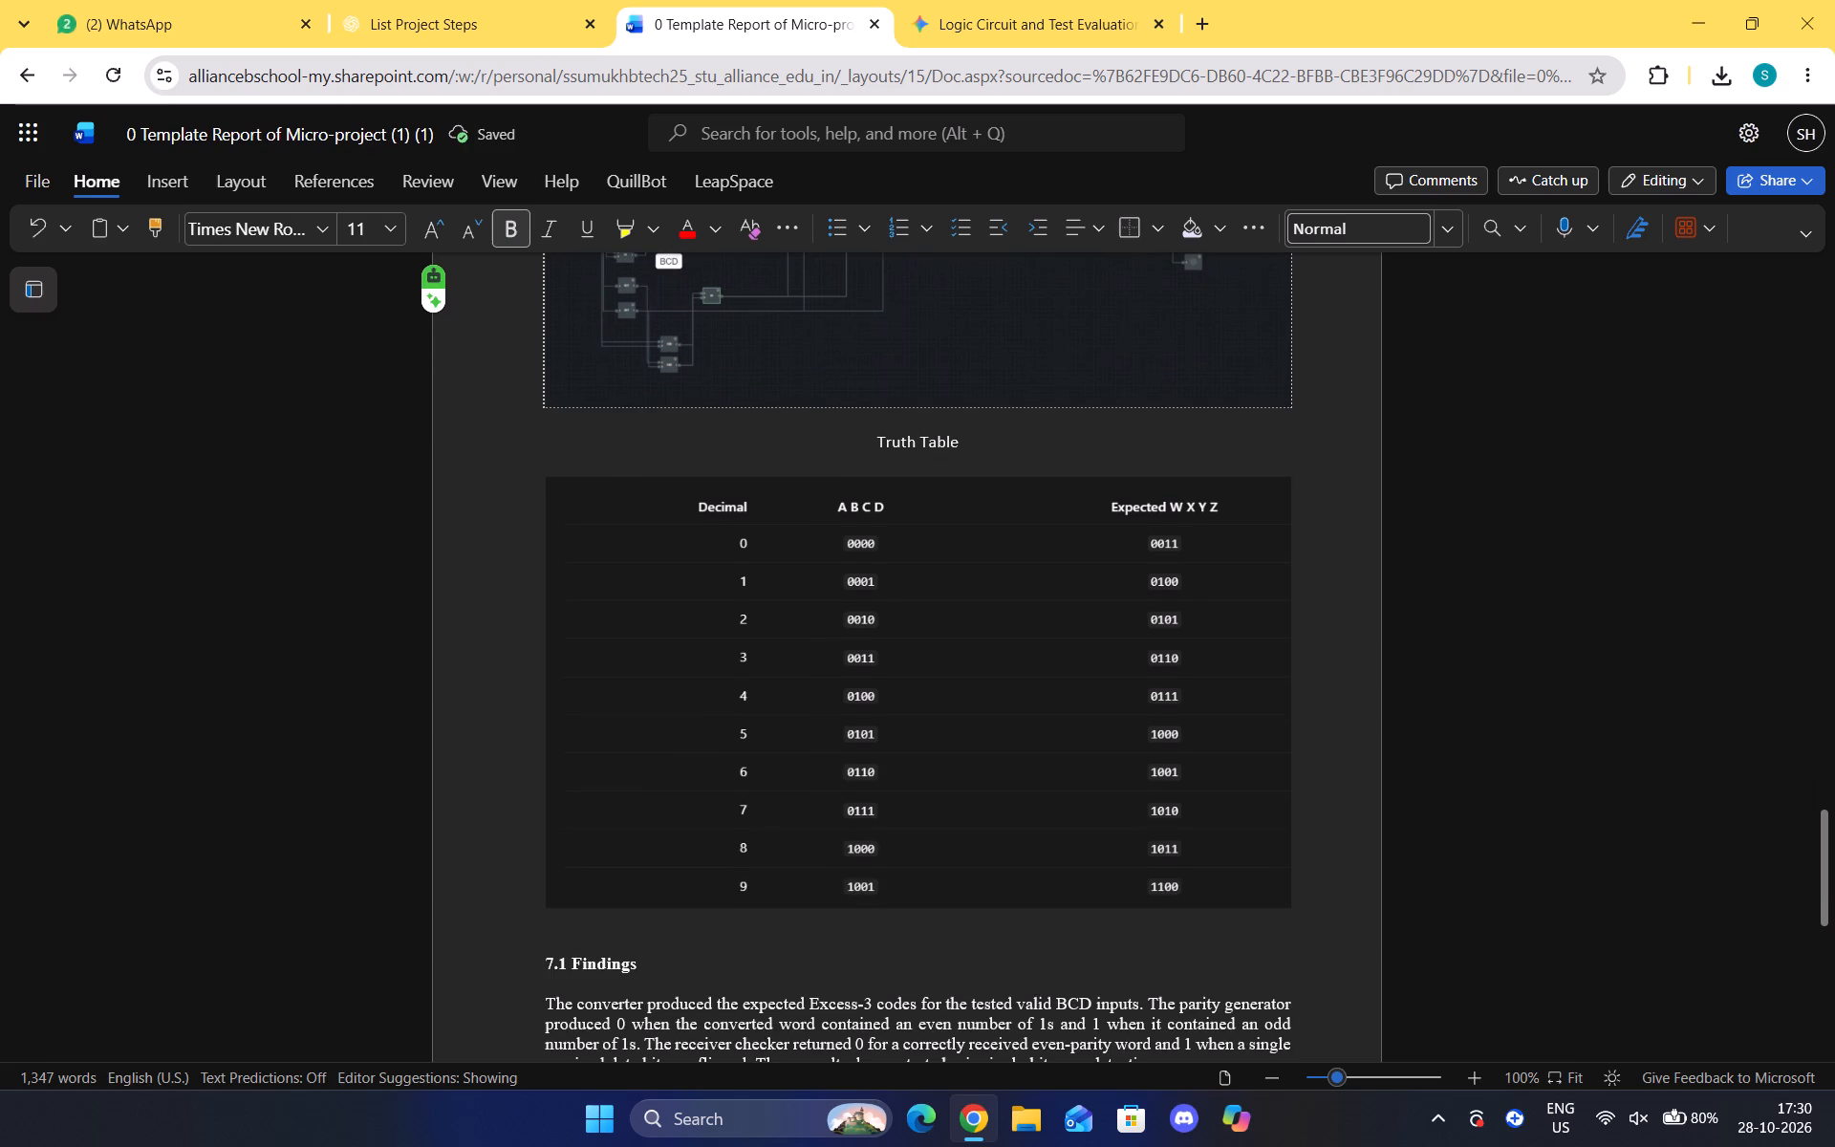
{"action": "scroll", "coordinate": [987, 360], "scroll_direction": "up", "scroll_amount": 3}
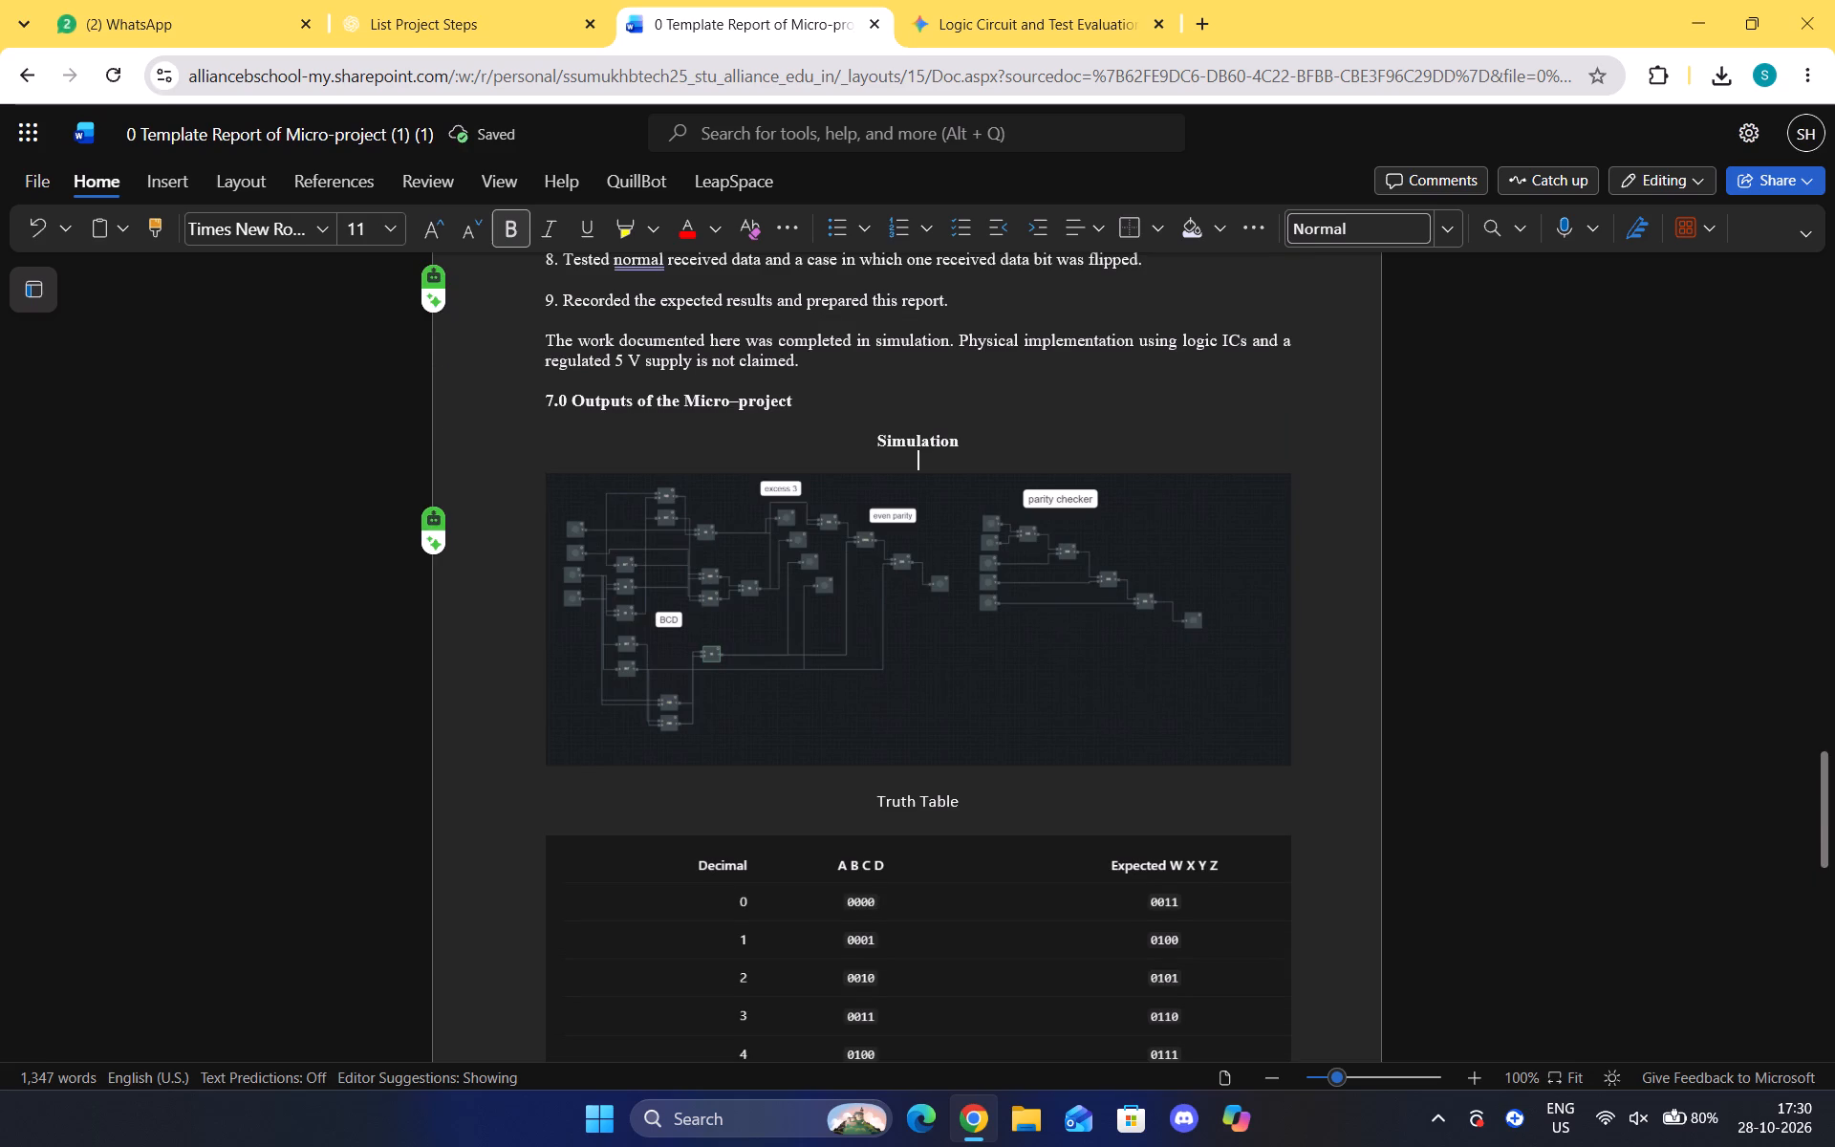
{"action": "left_click_drag", "start_coordinate": [970, 431], "coordinate": [841, 441]}
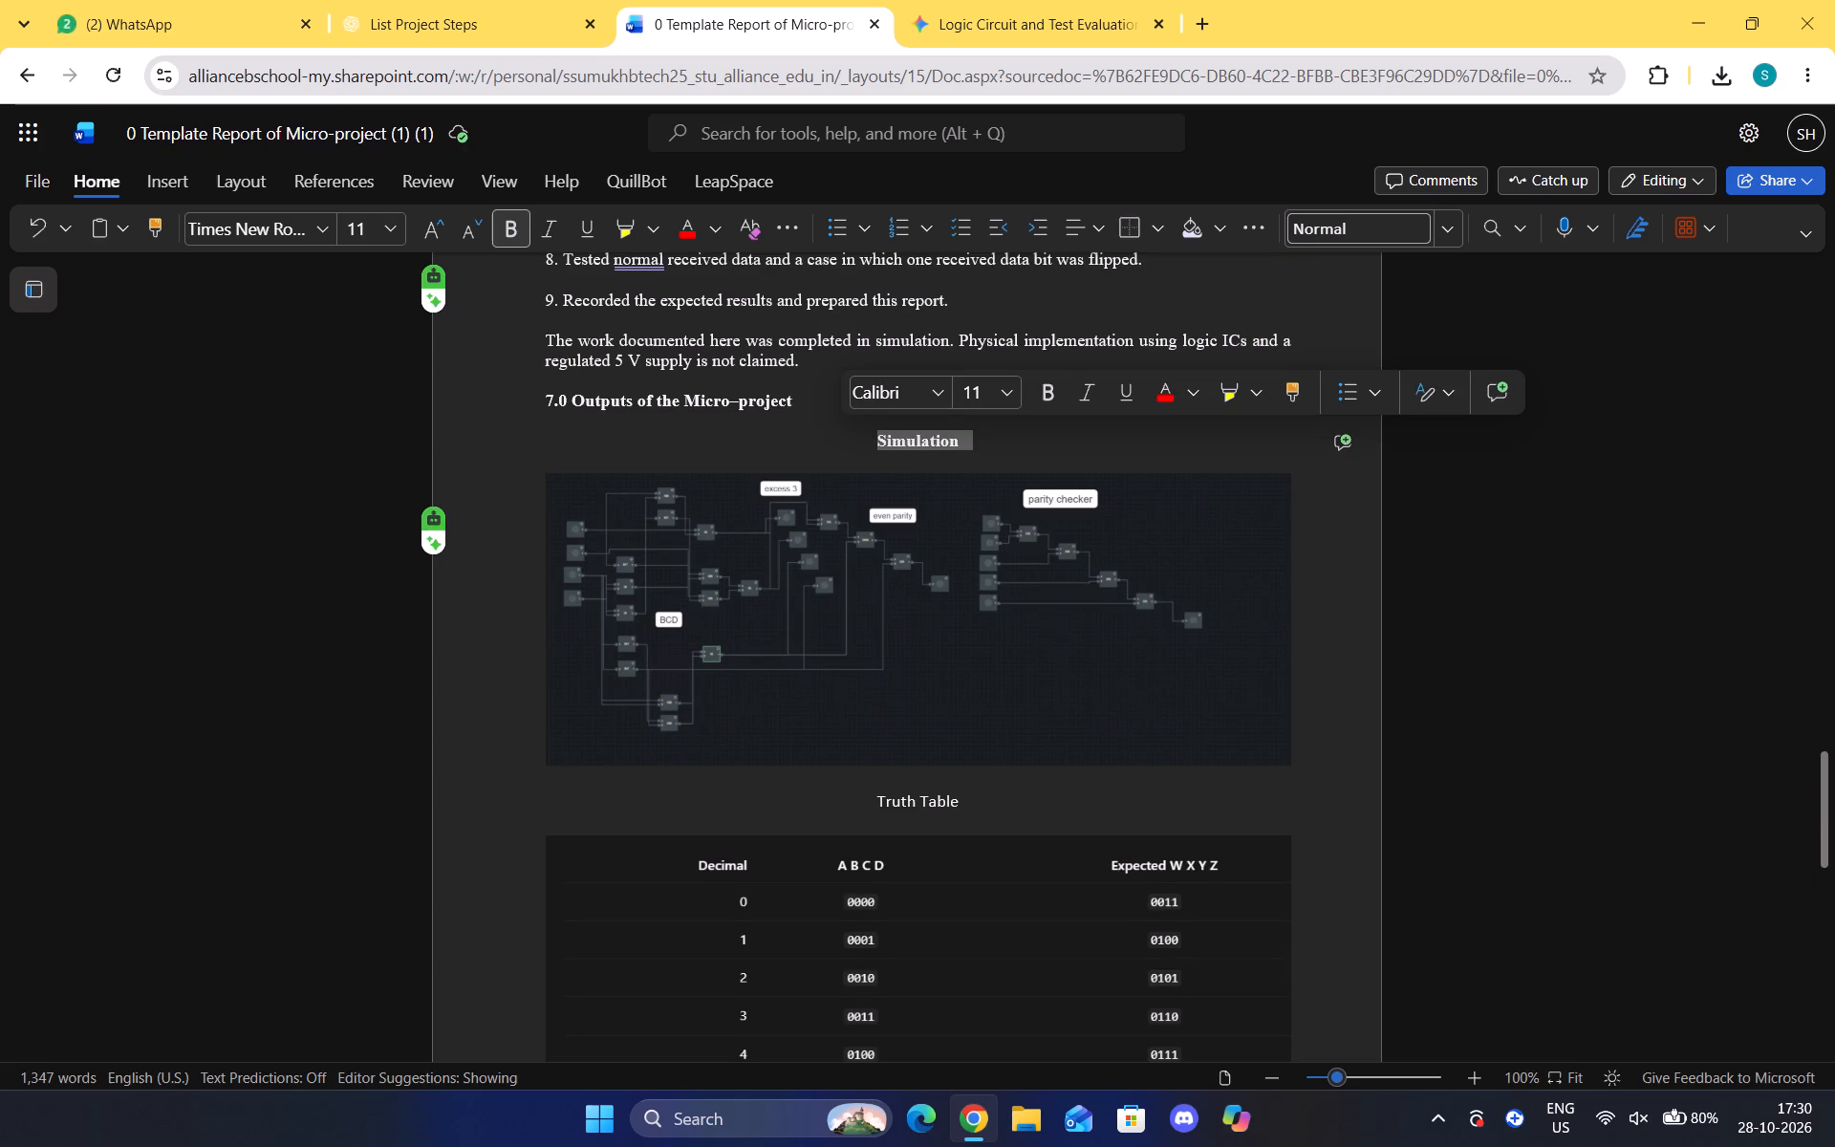
{"action": "left_click", "coordinate": [1110, 807]}
{"action": "left_click_drag", "start_coordinate": [969, 801], "coordinate": [871, 795]}
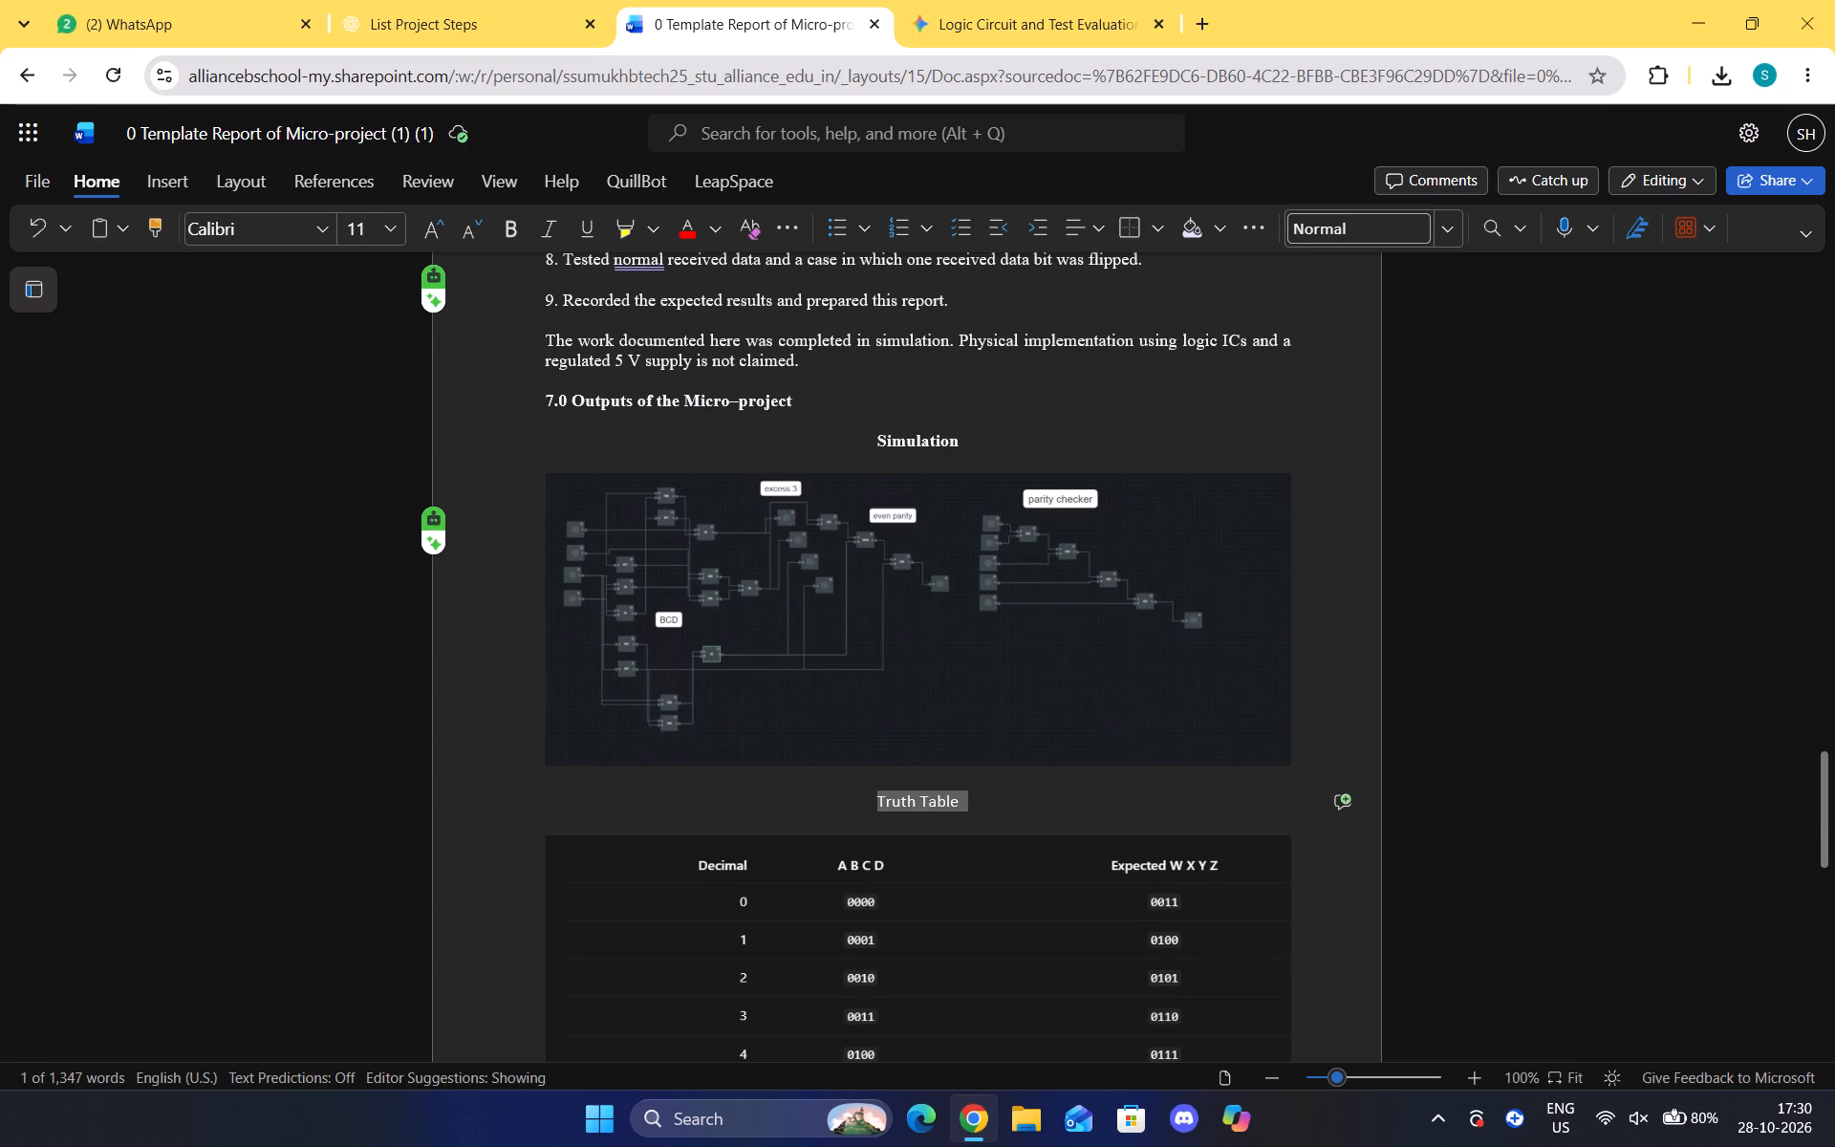
{"action": "left_click_drag", "start_coordinate": [871, 795], "coordinate": [863, 797]}
{"action": "left_click", "coordinate": [962, 738]}
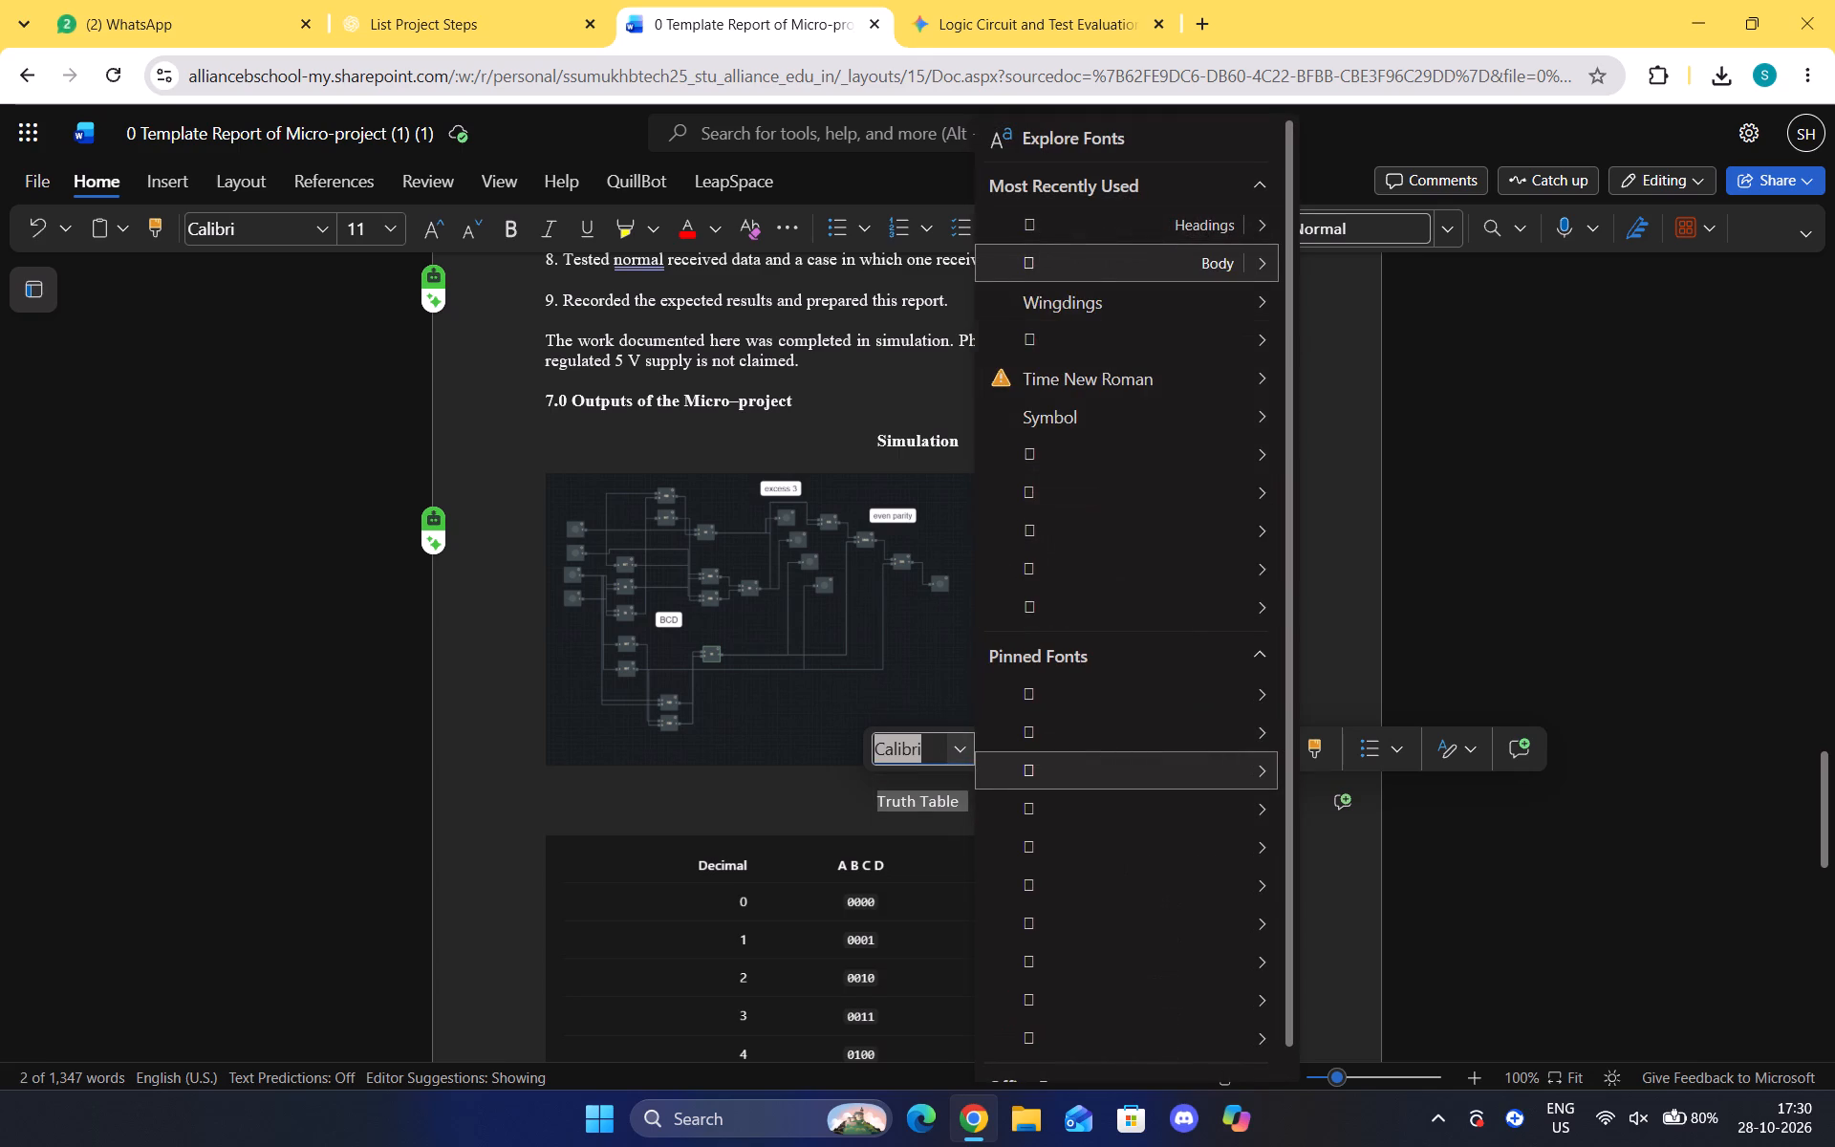
{"action": "left_click", "coordinate": [1092, 342]}
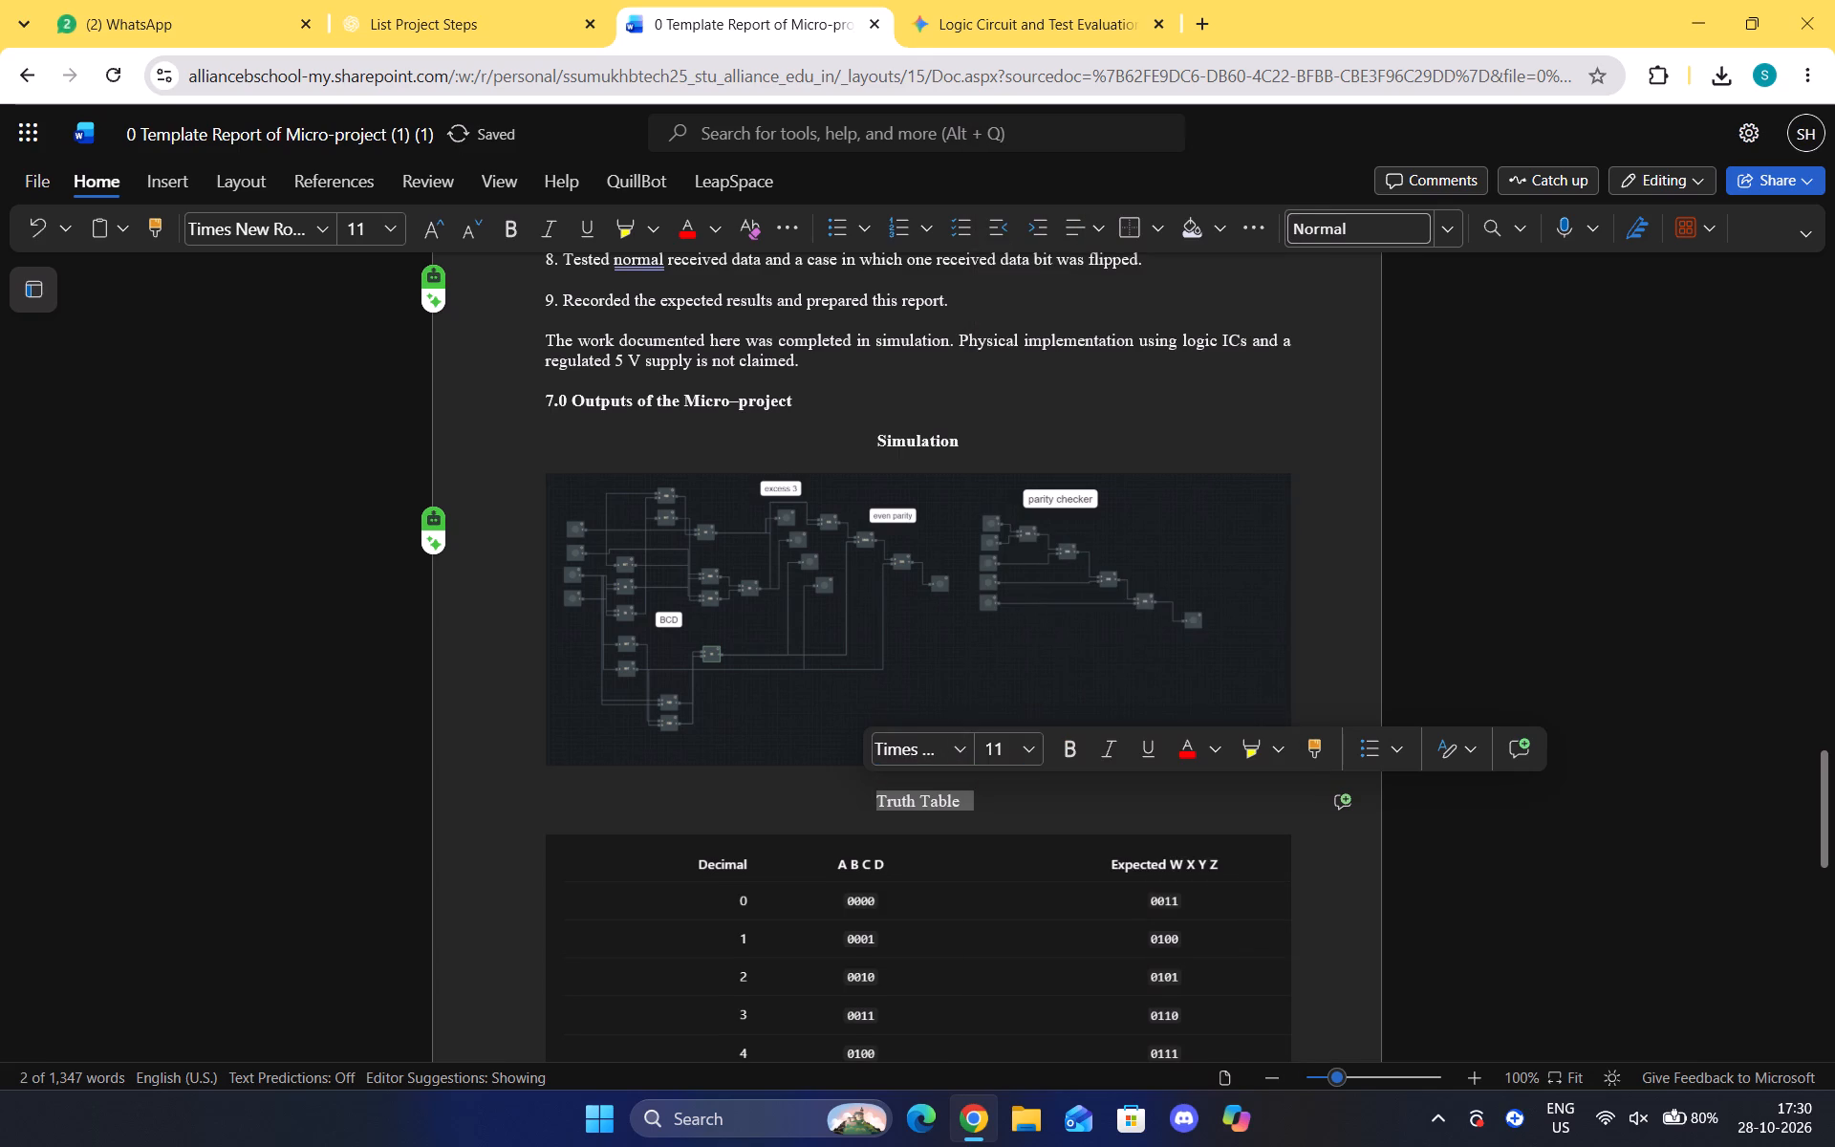
{"action": "left_click", "coordinate": [1169, 833]}
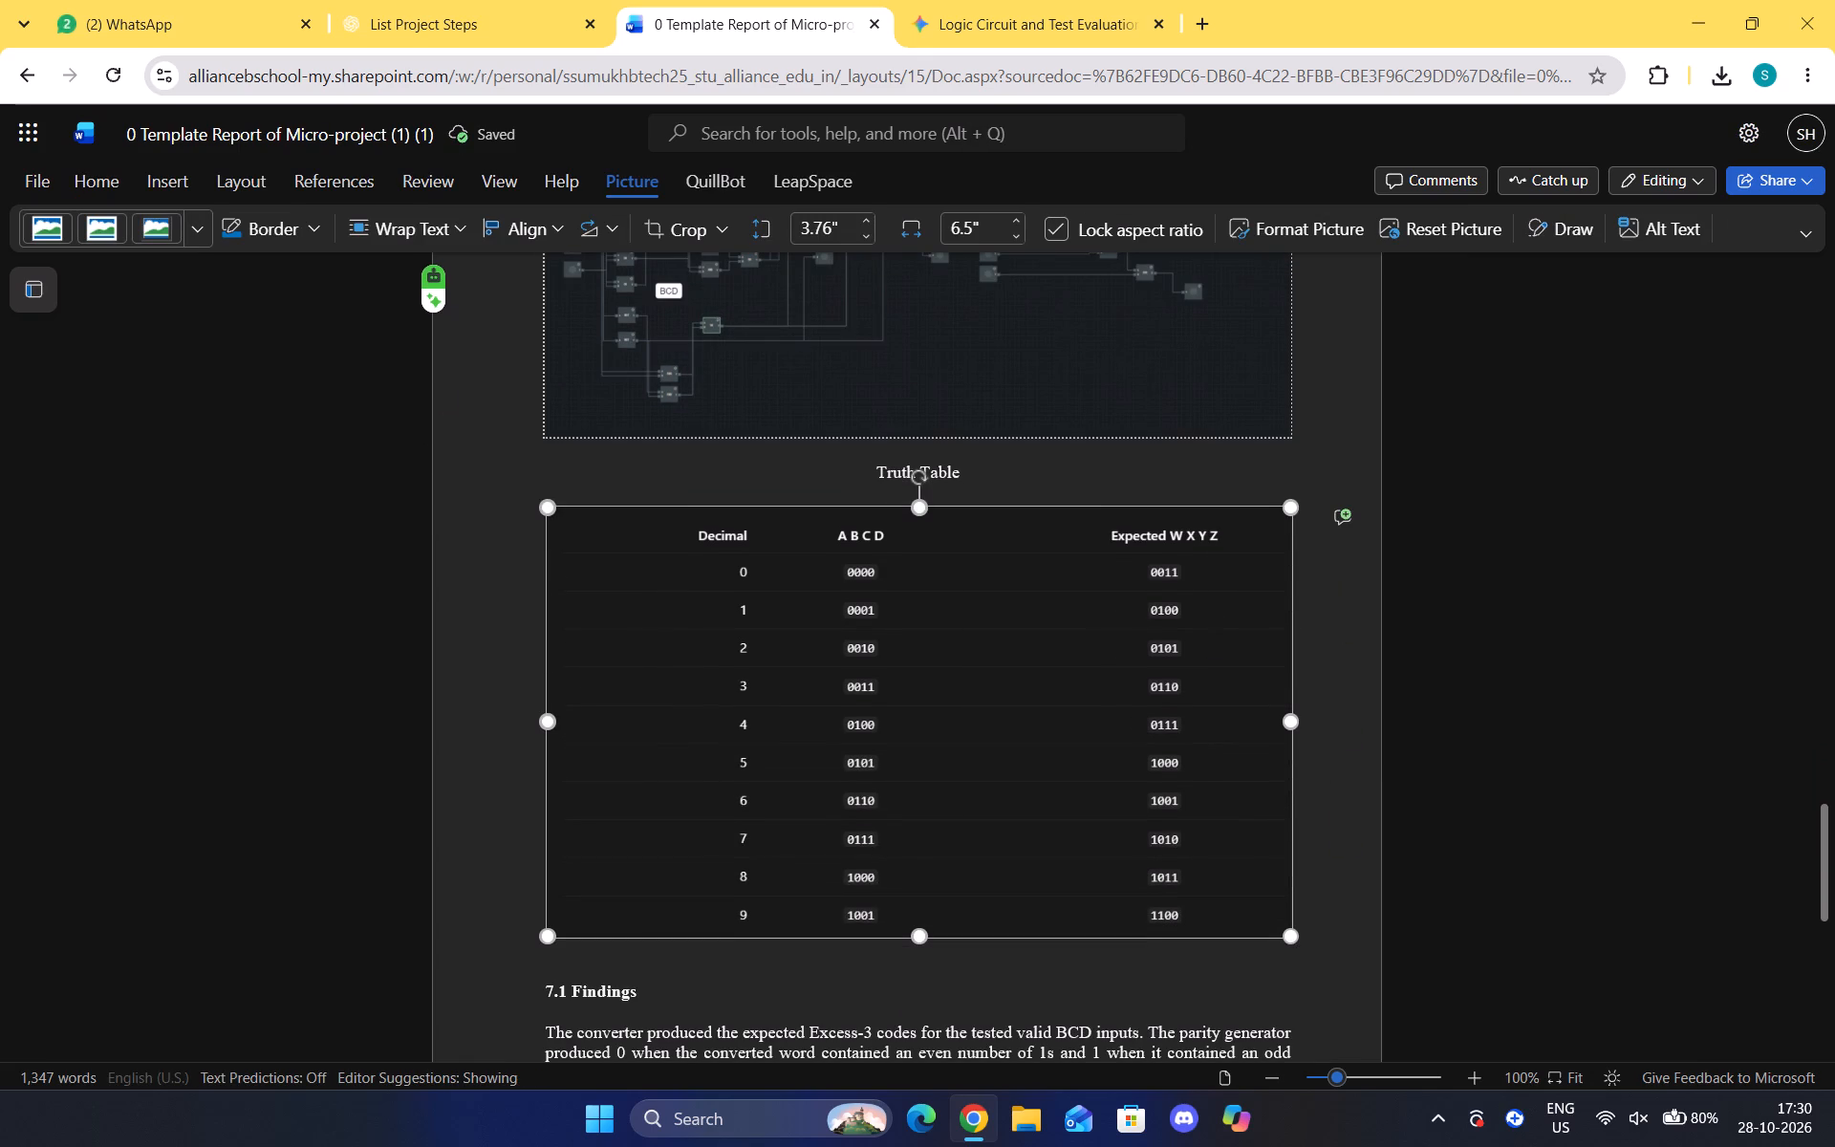
{"action": "left_click", "coordinate": [1078, 485]}
Add the caption "Logical diagram" on the blank line above the logic-gate circuit diagram in section 5.3.
{"action": "scroll", "coordinate": [1137, 475], "scroll_direction": "down", "scroll_amount": 3}
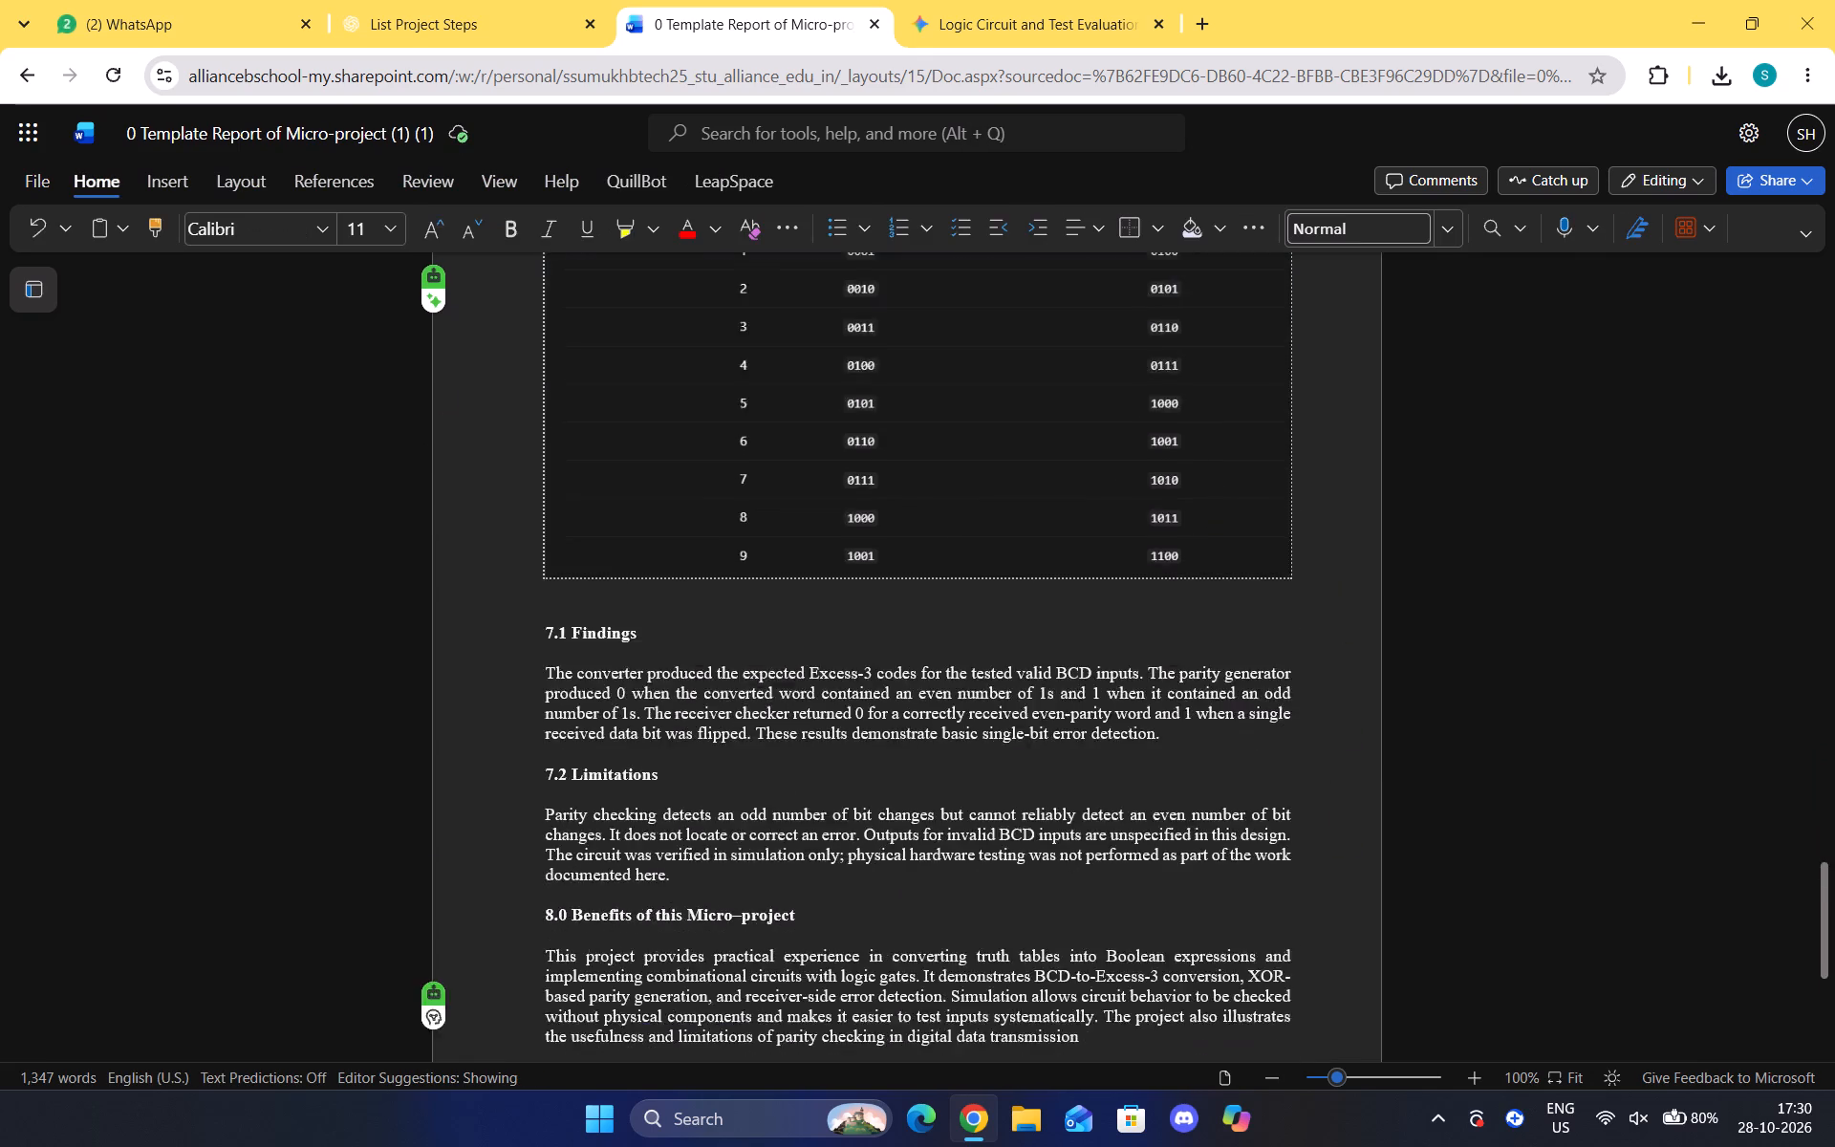
{"action": "scroll", "coordinate": [1140, 475], "scroll_direction": "down", "scroll_amount": 6}
{"action": "scroll", "coordinate": [1142, 477], "scroll_direction": "up", "scroll_amount": 18}
{"action": "left_click", "coordinate": [1167, 424]}
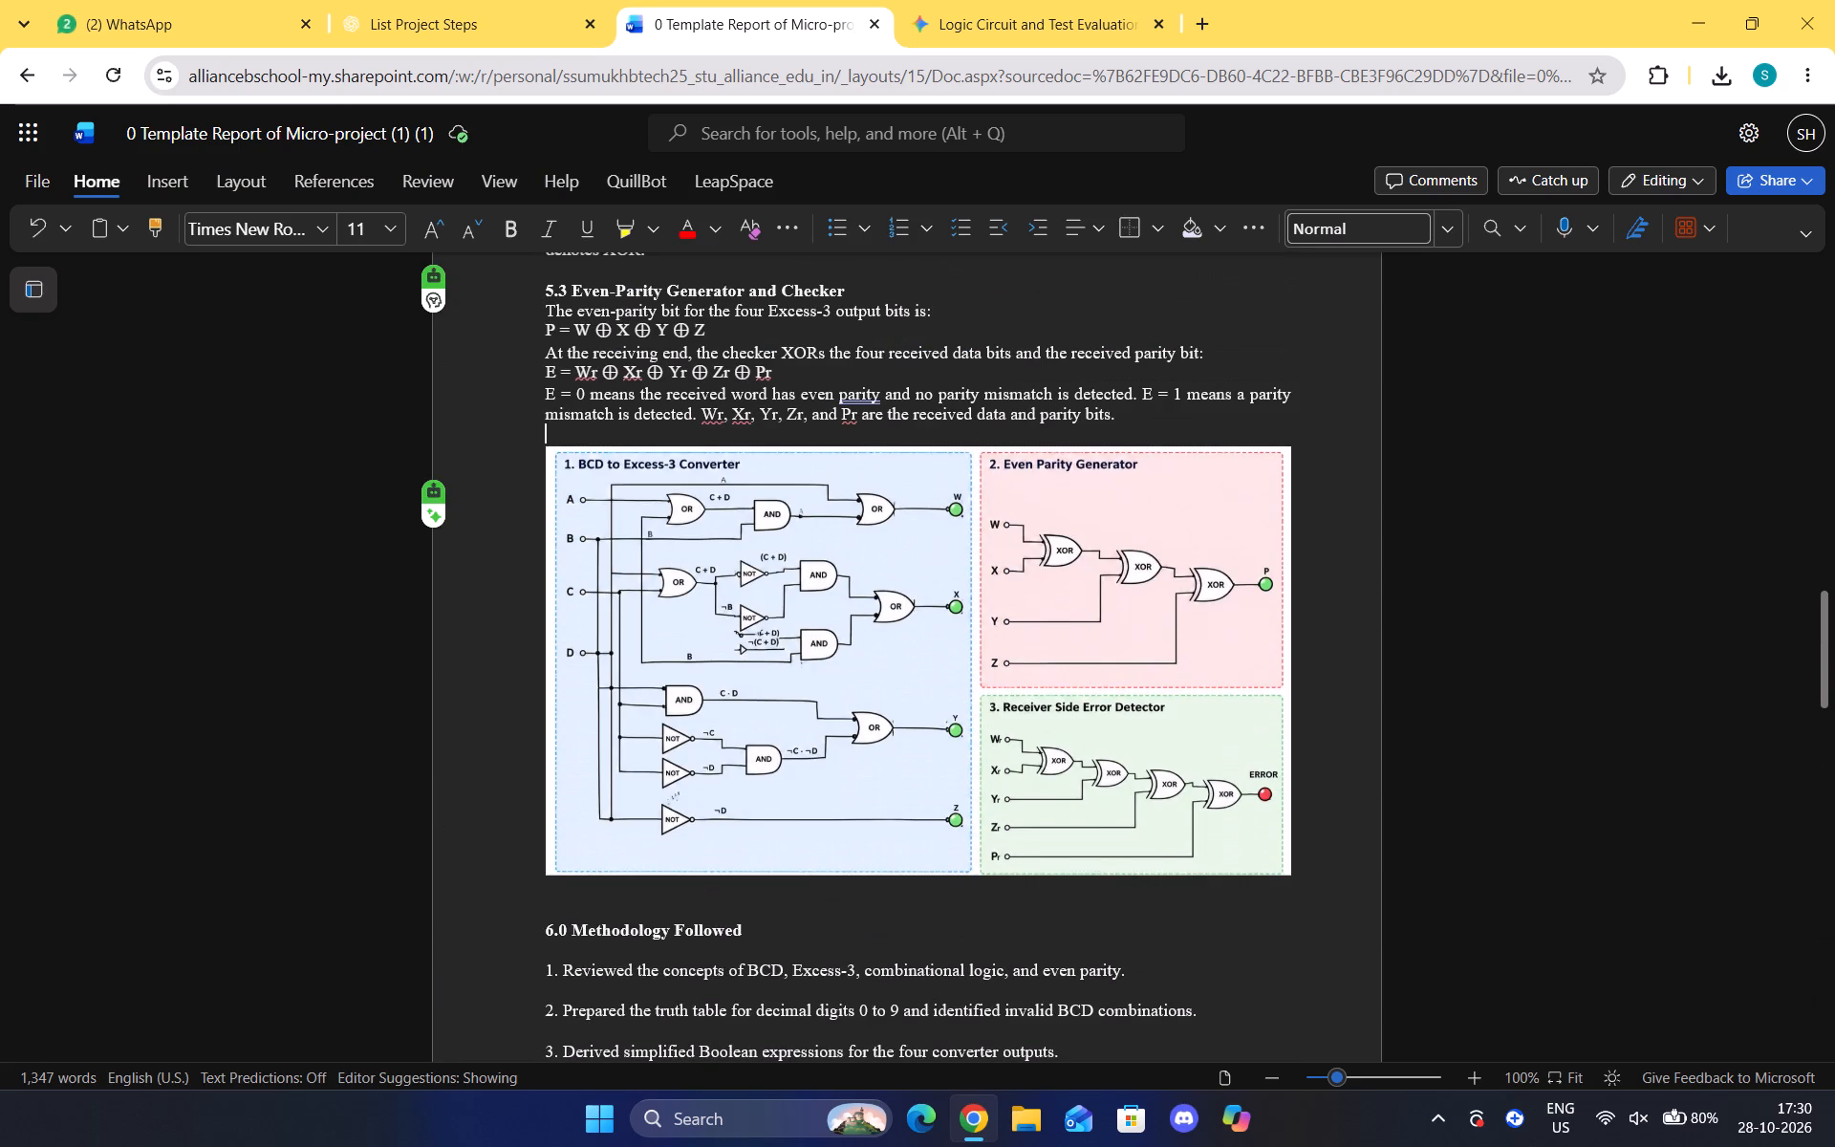
{"action": "type", "text": "logical diagram"}
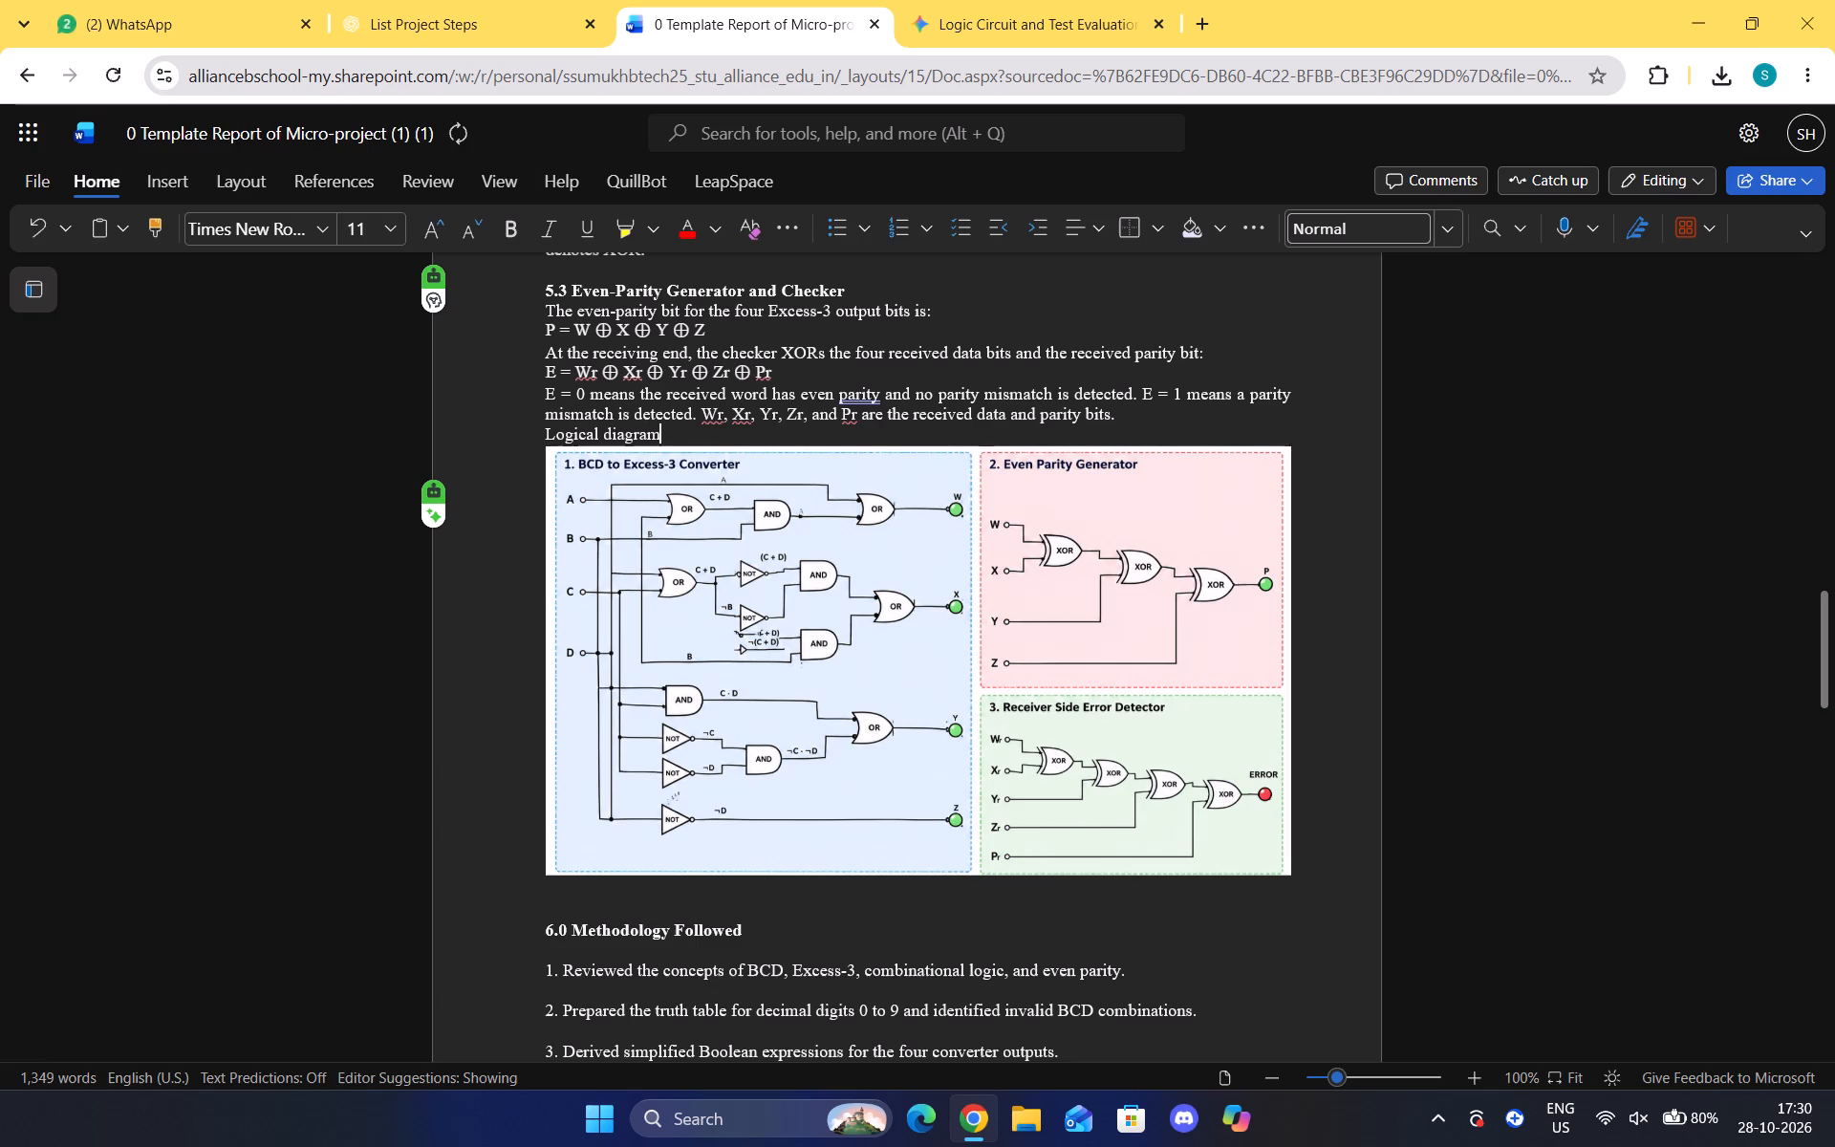
Centre the "Logical diagram" caption in section 5.3 and insert a blank line above and below it.
{"action": "left_click", "coordinate": [1090, 226]}
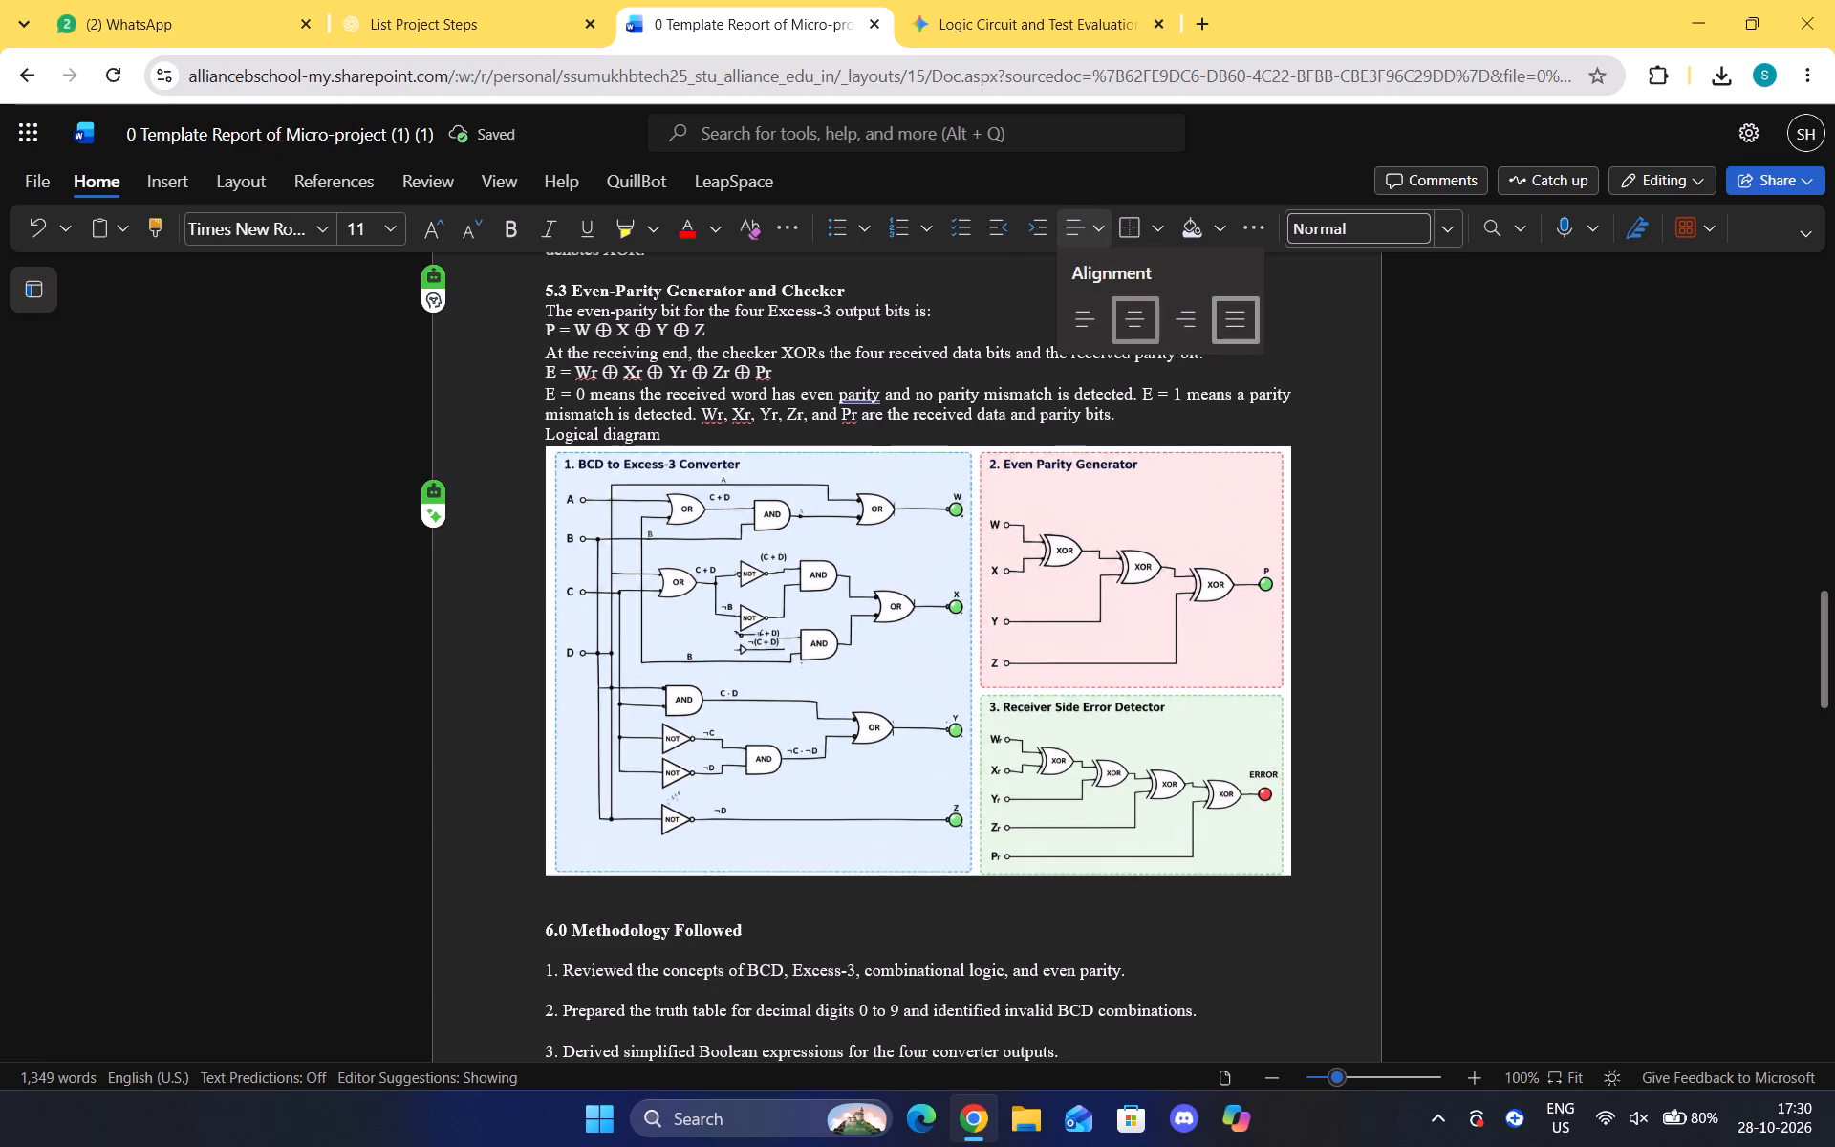
{"action": "left_click", "coordinate": [1127, 322]}
{"action": "left_click", "coordinate": [1165, 419]}
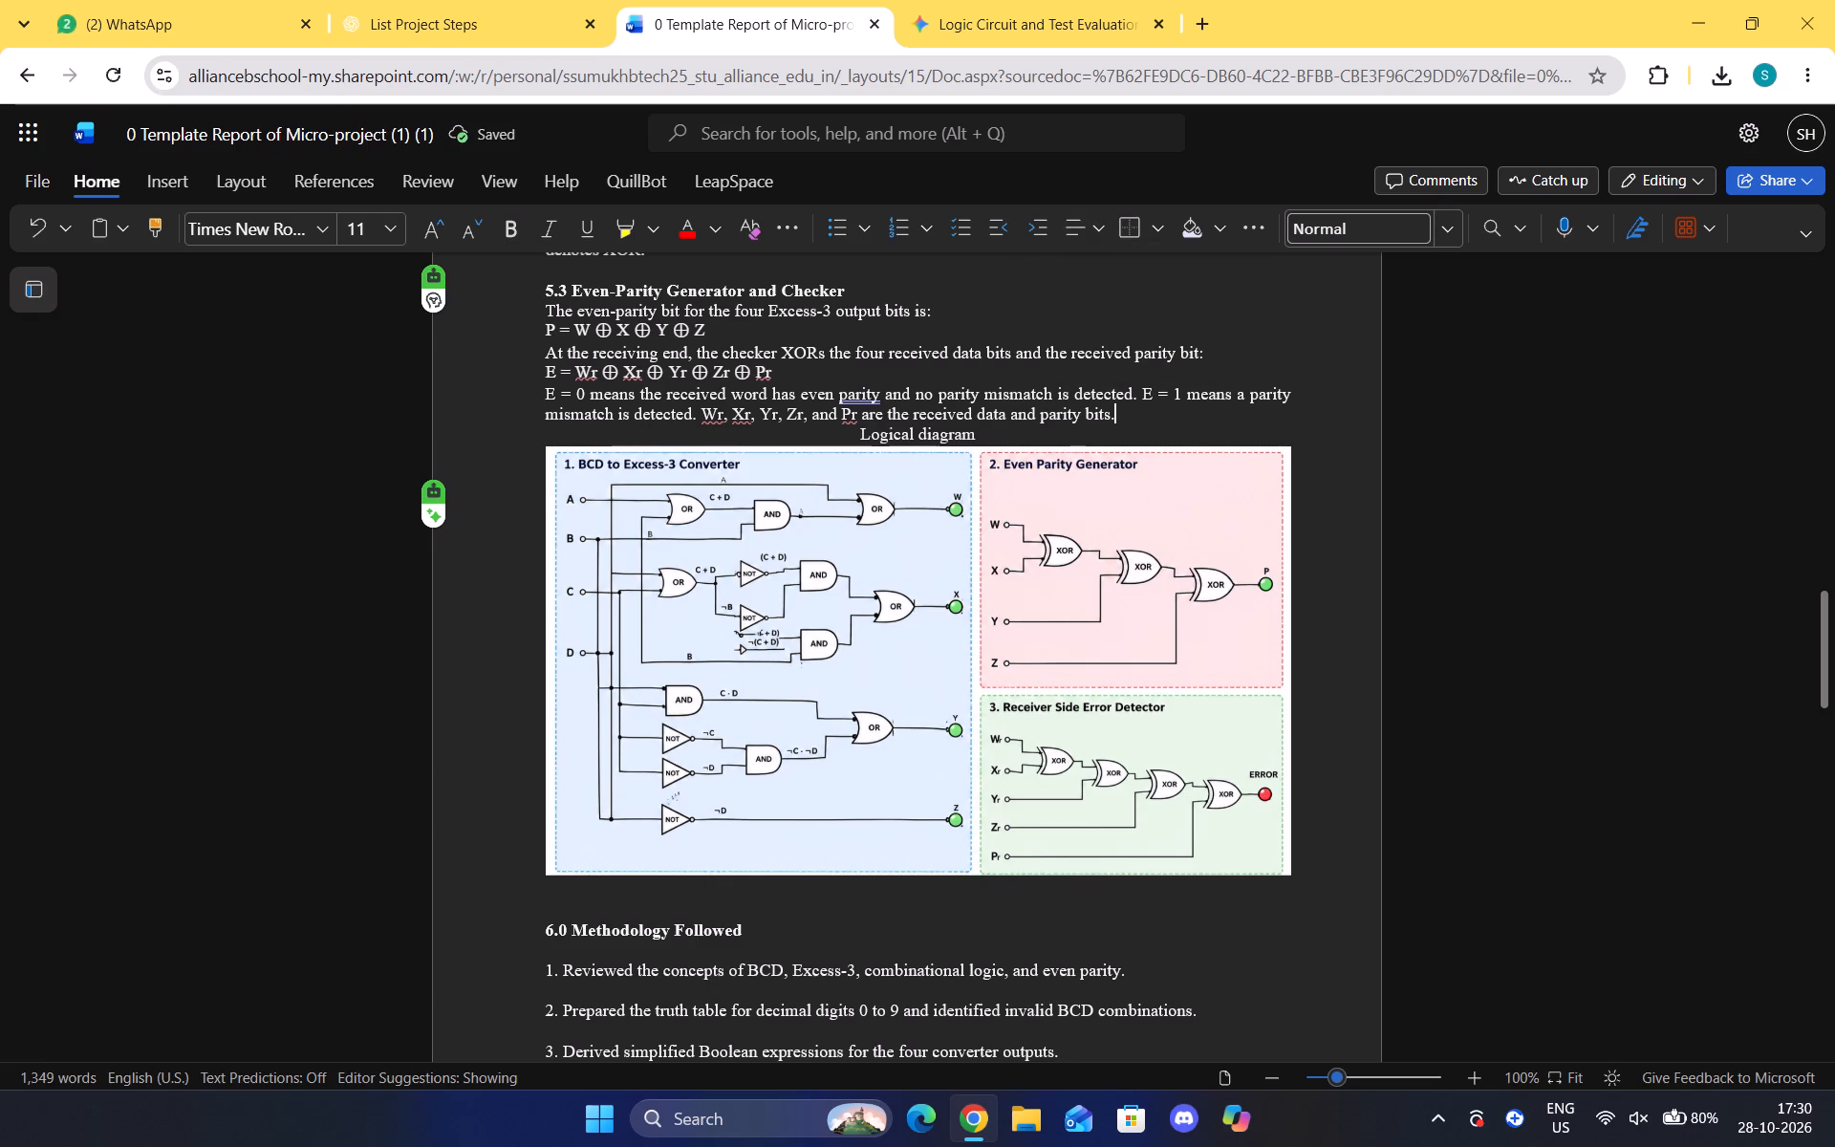
{"action": "key", "text": "Return"}
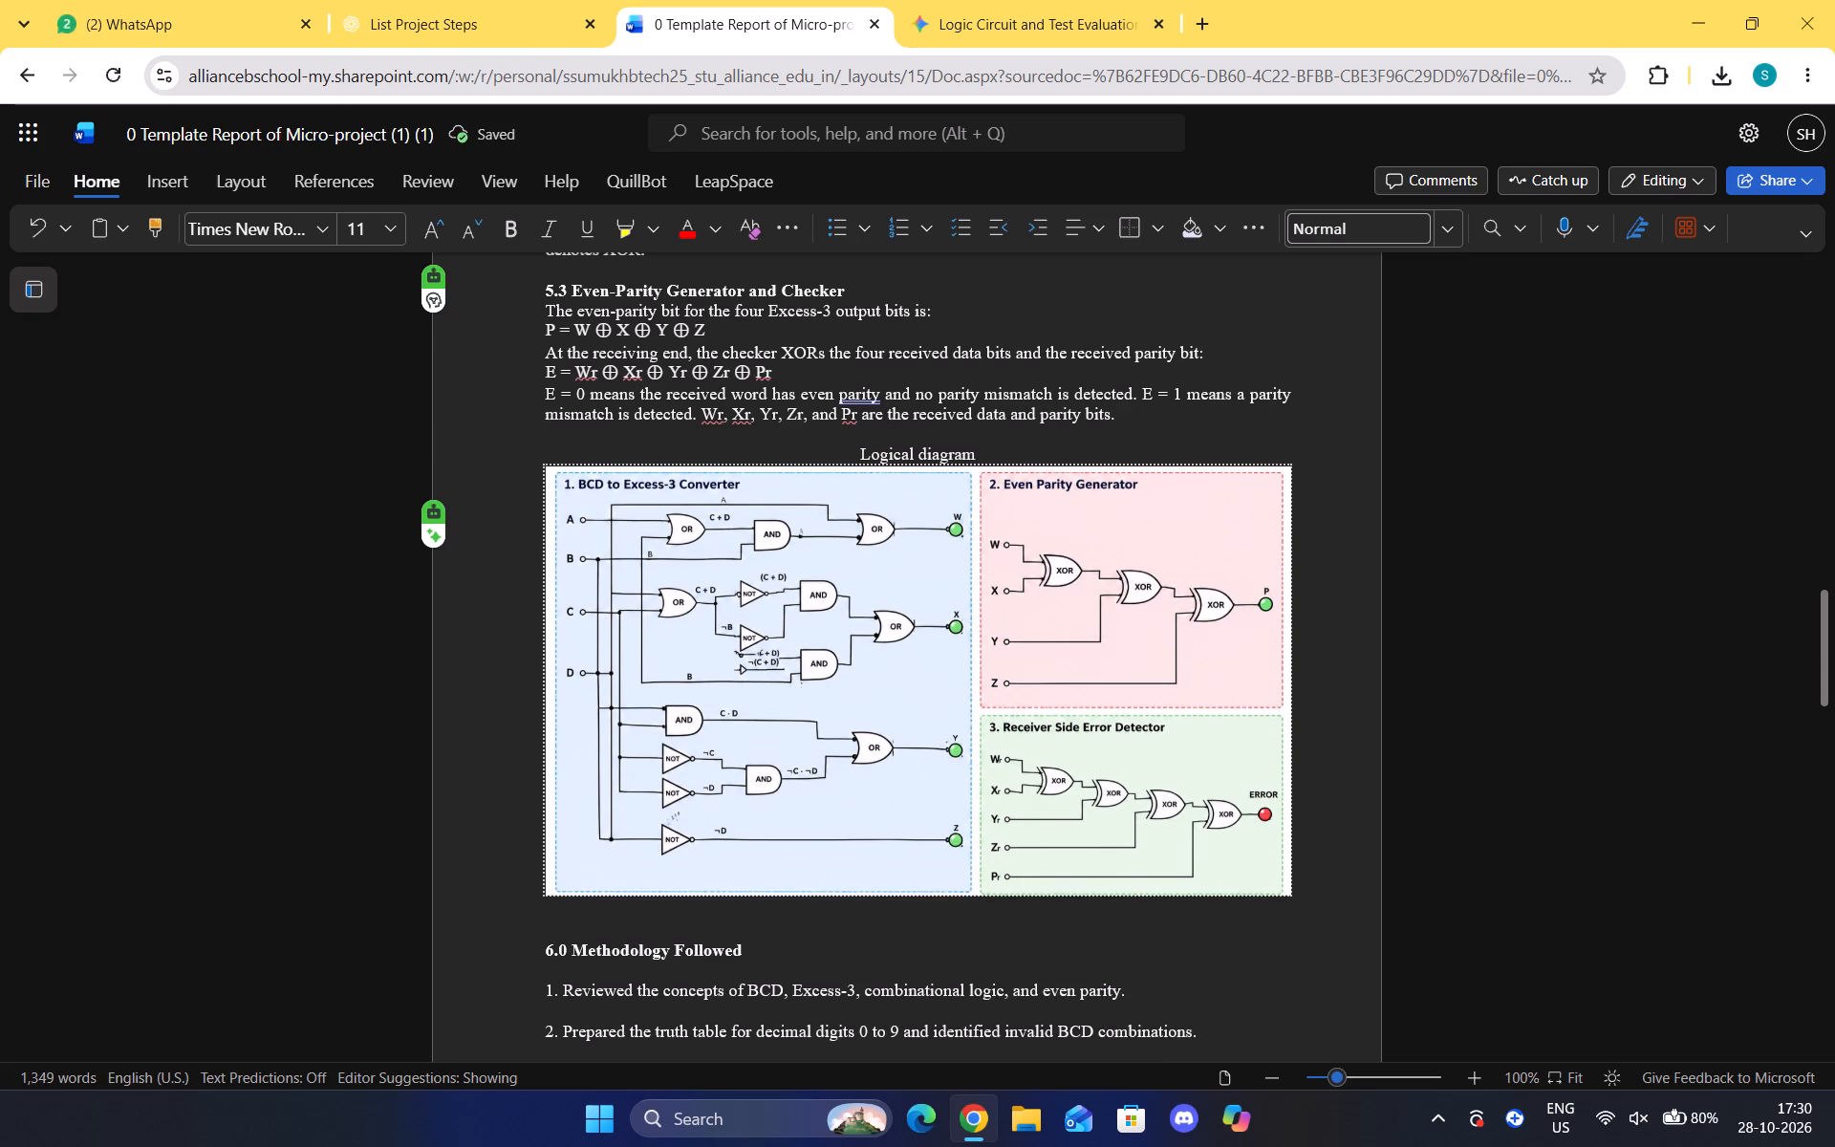
{"action": "left_click", "coordinate": [985, 450]}
{"action": "key", "text": "Return"}
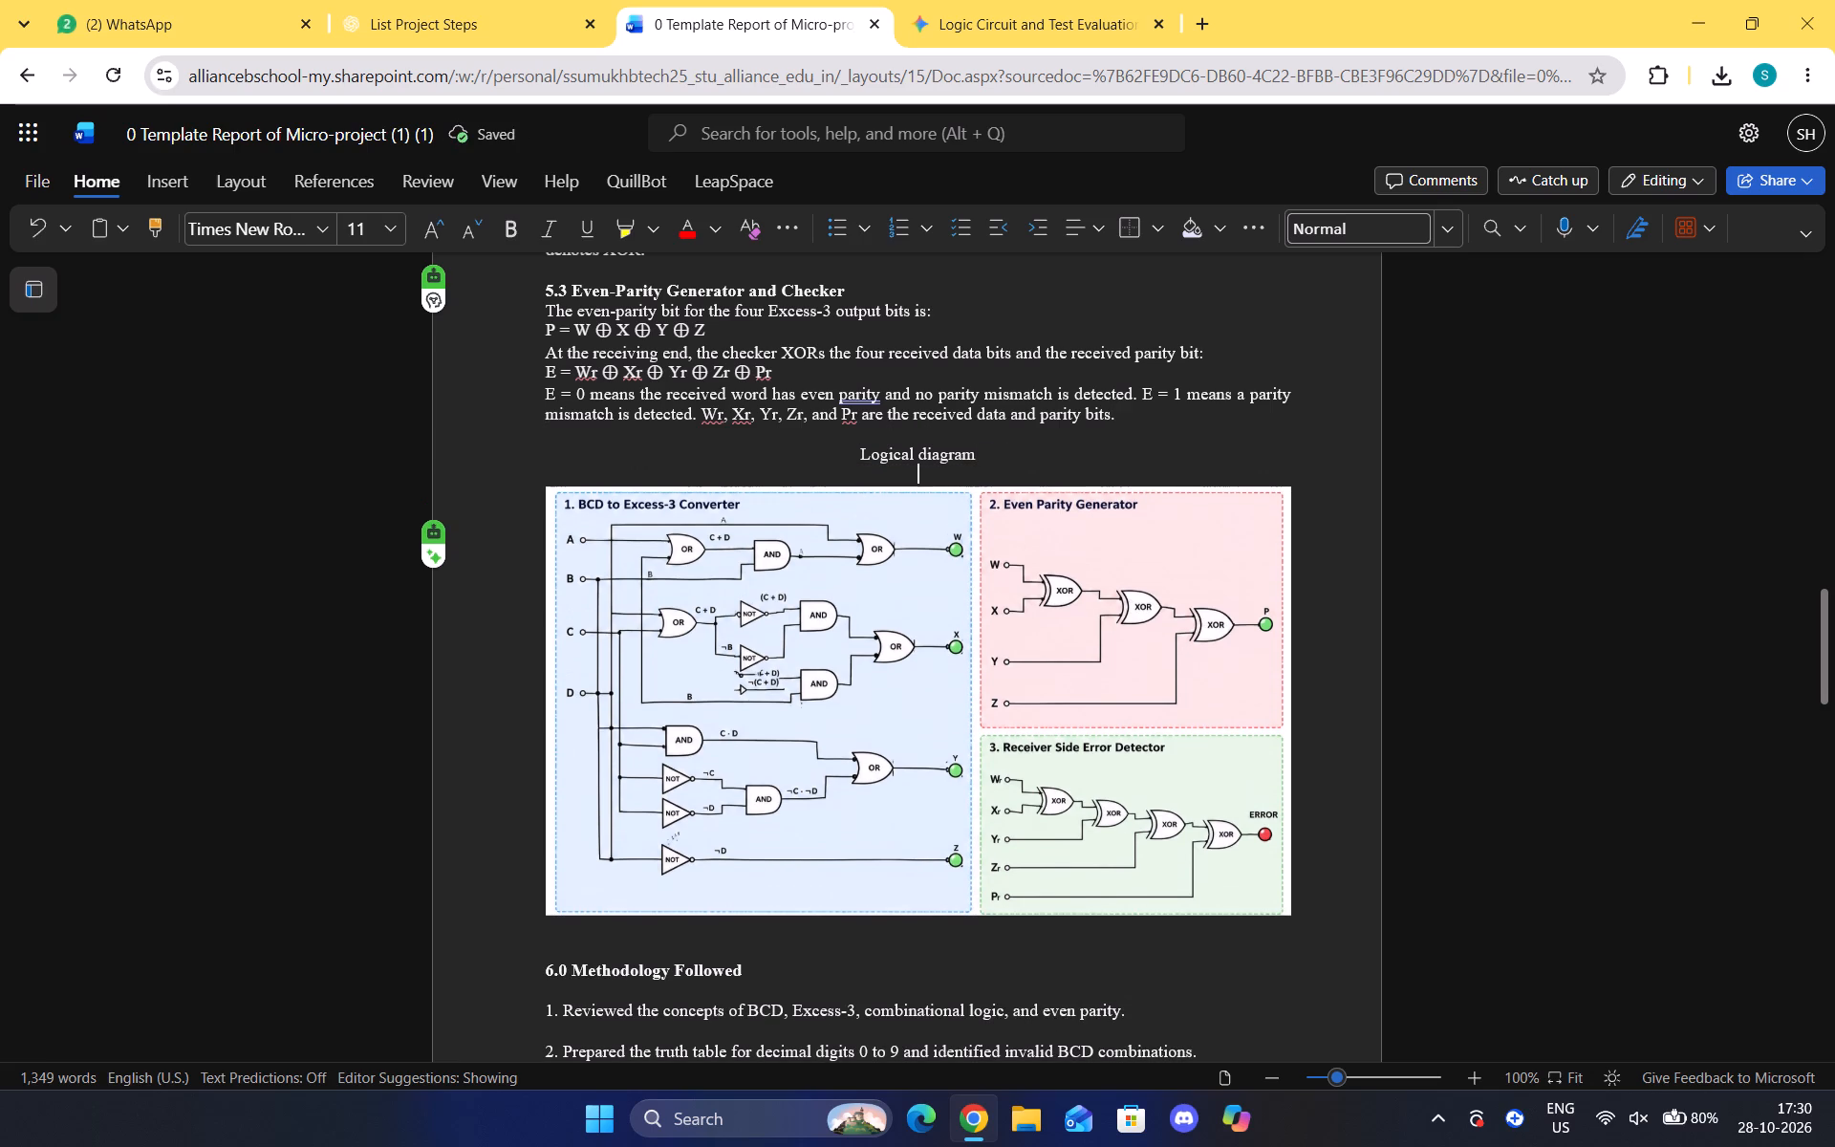
Review the report's layout from the earlier sections through the diagrams to the references at the end.
{"action": "scroll", "coordinate": [1236, 594], "scroll_direction": "down", "scroll_amount": 3}
{"action": "scroll", "coordinate": [1236, 596], "scroll_direction": "up", "scroll_amount": 12}
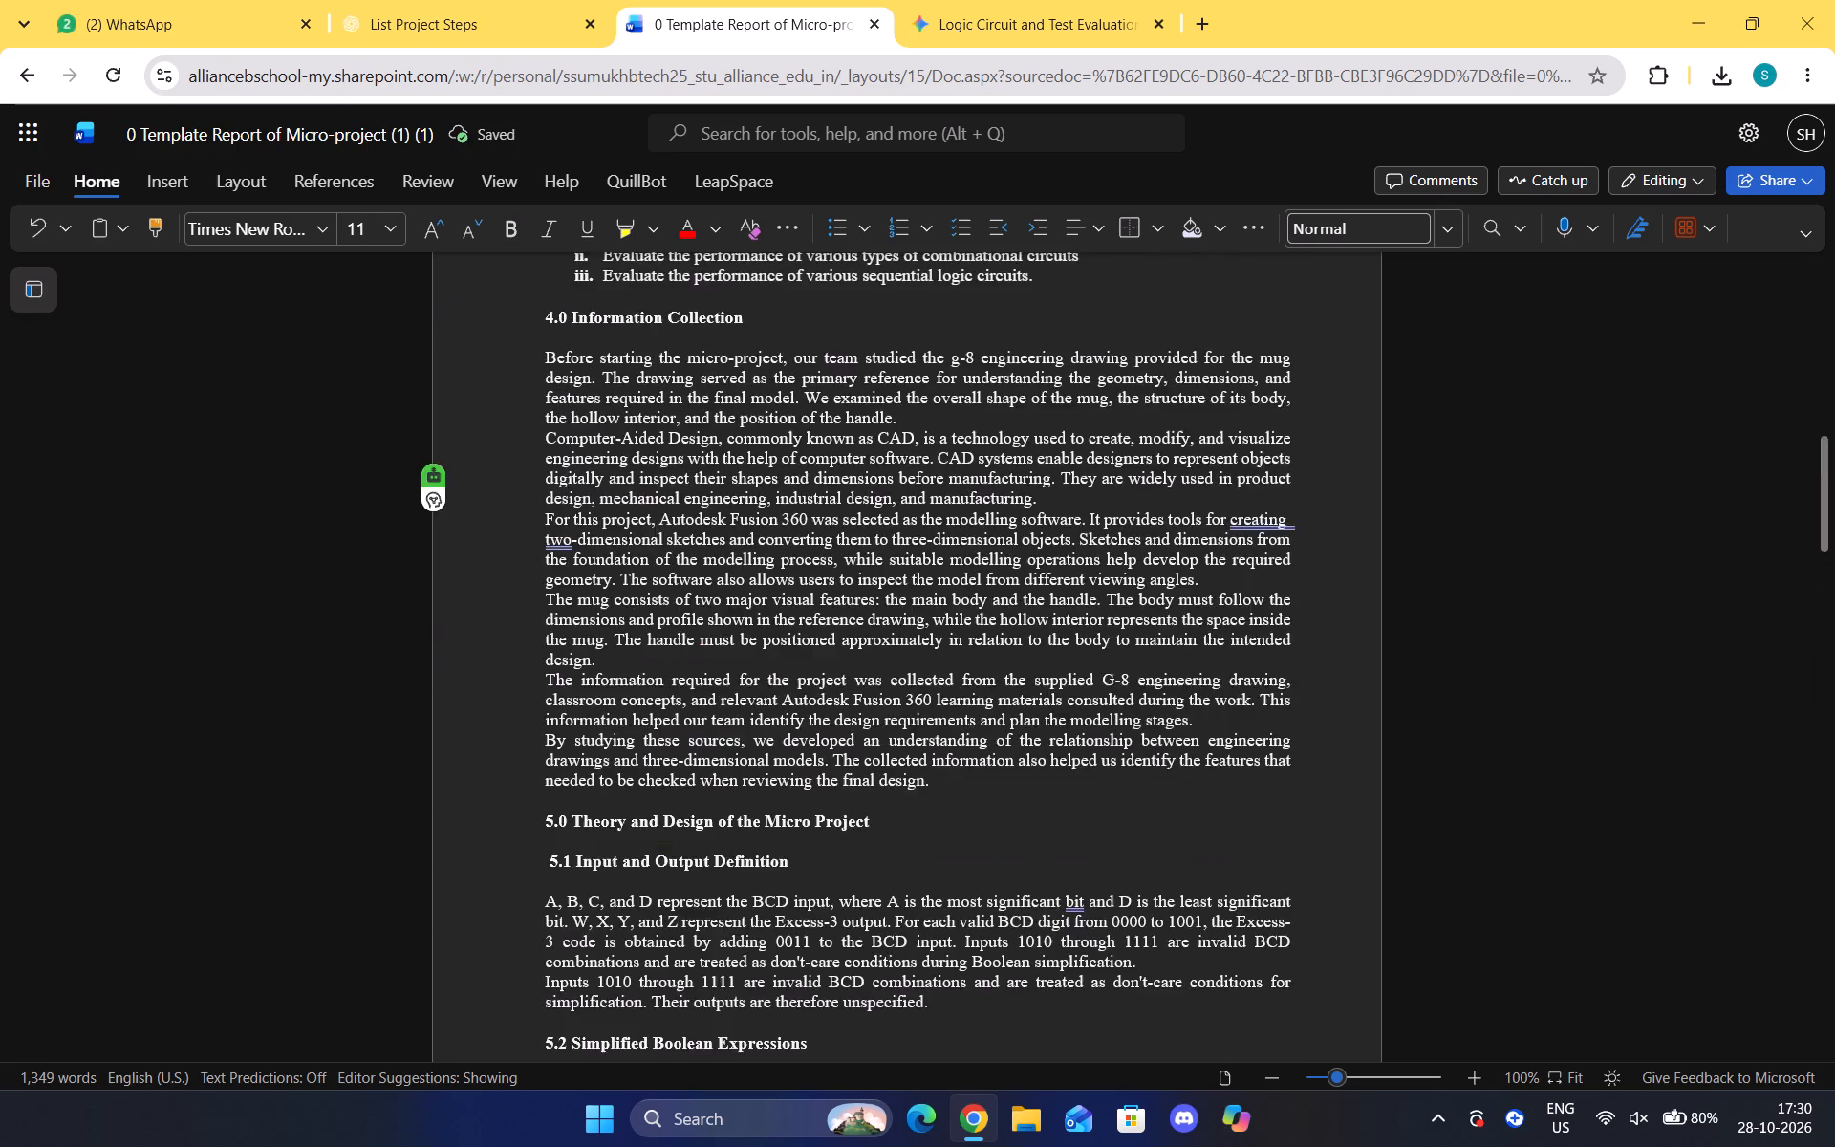
{"action": "scroll", "coordinate": [1183, 595], "scroll_direction": "up", "scroll_amount": 4}
{"action": "scroll", "coordinate": [1132, 594], "scroll_direction": "down", "scroll_amount": 4}
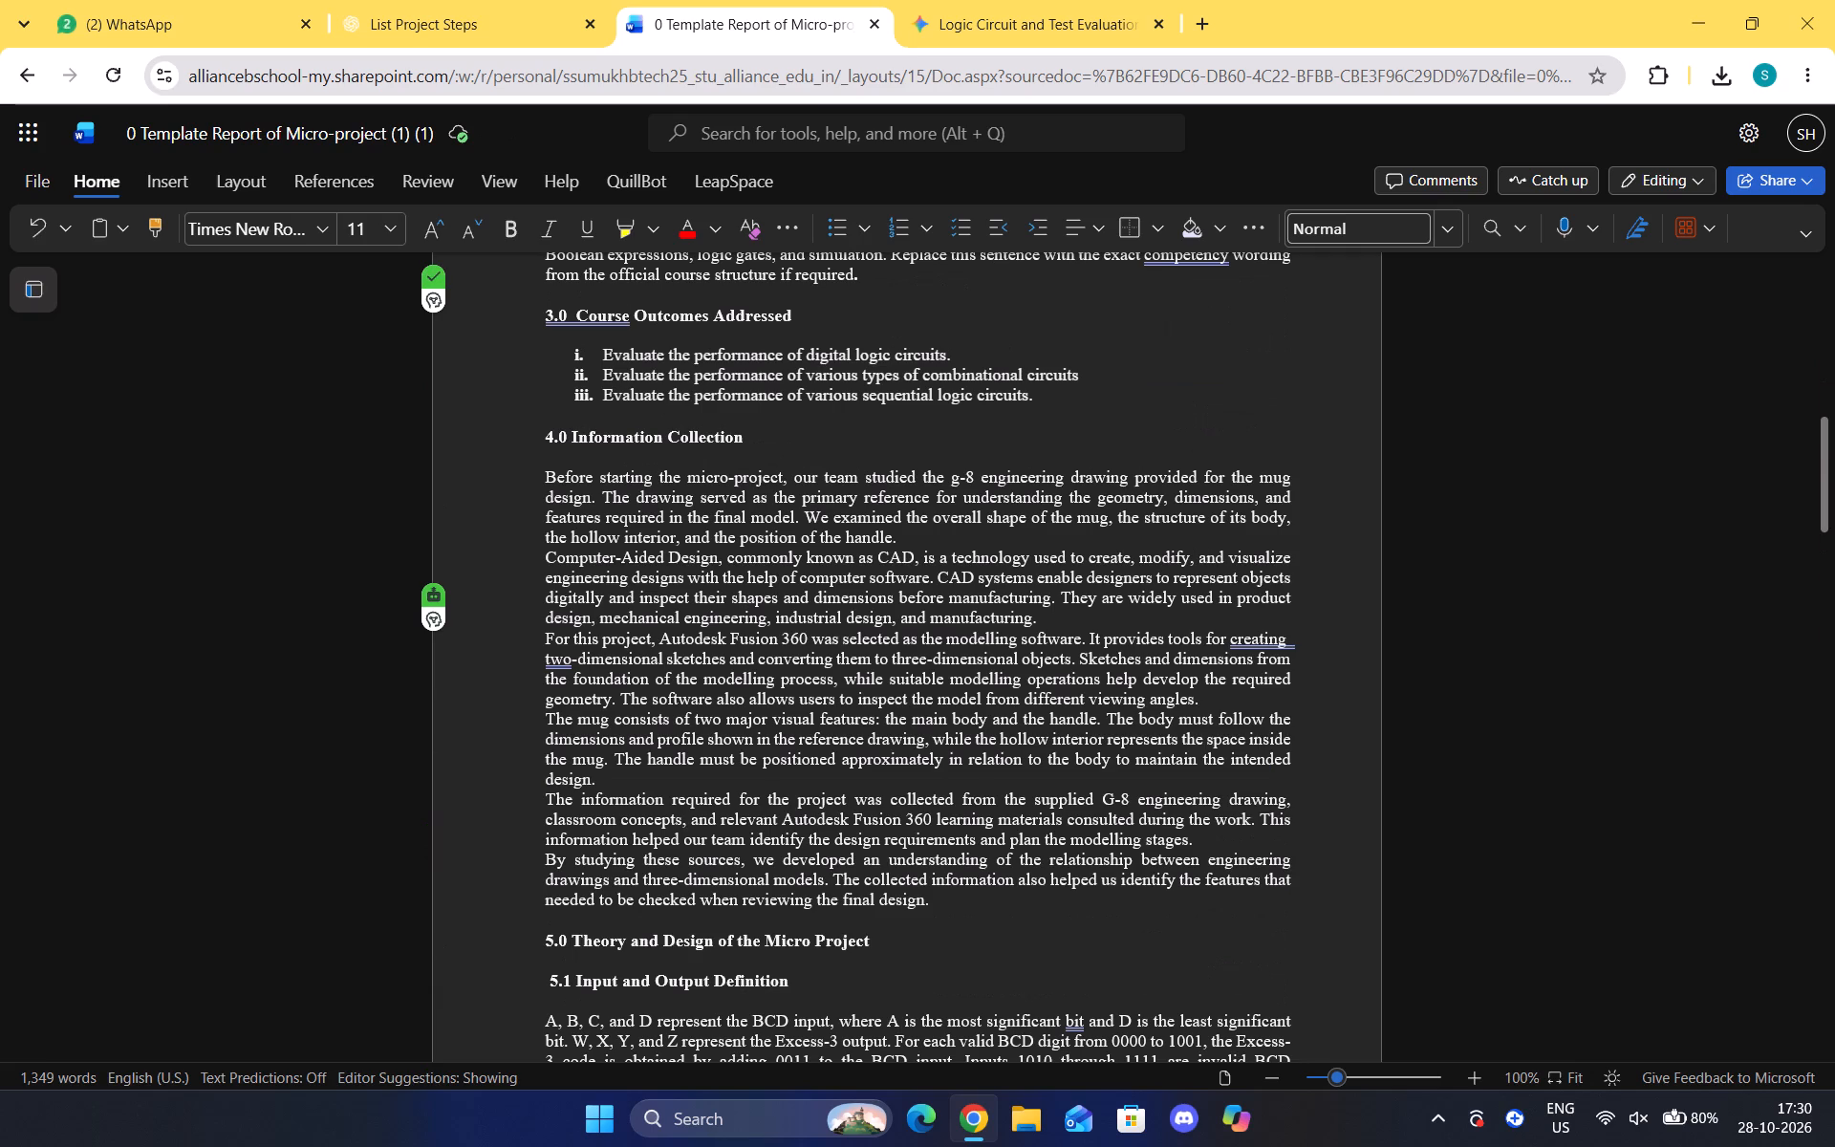
{"action": "scroll", "coordinate": [1101, 627], "scroll_direction": "down", "scroll_amount": 2}
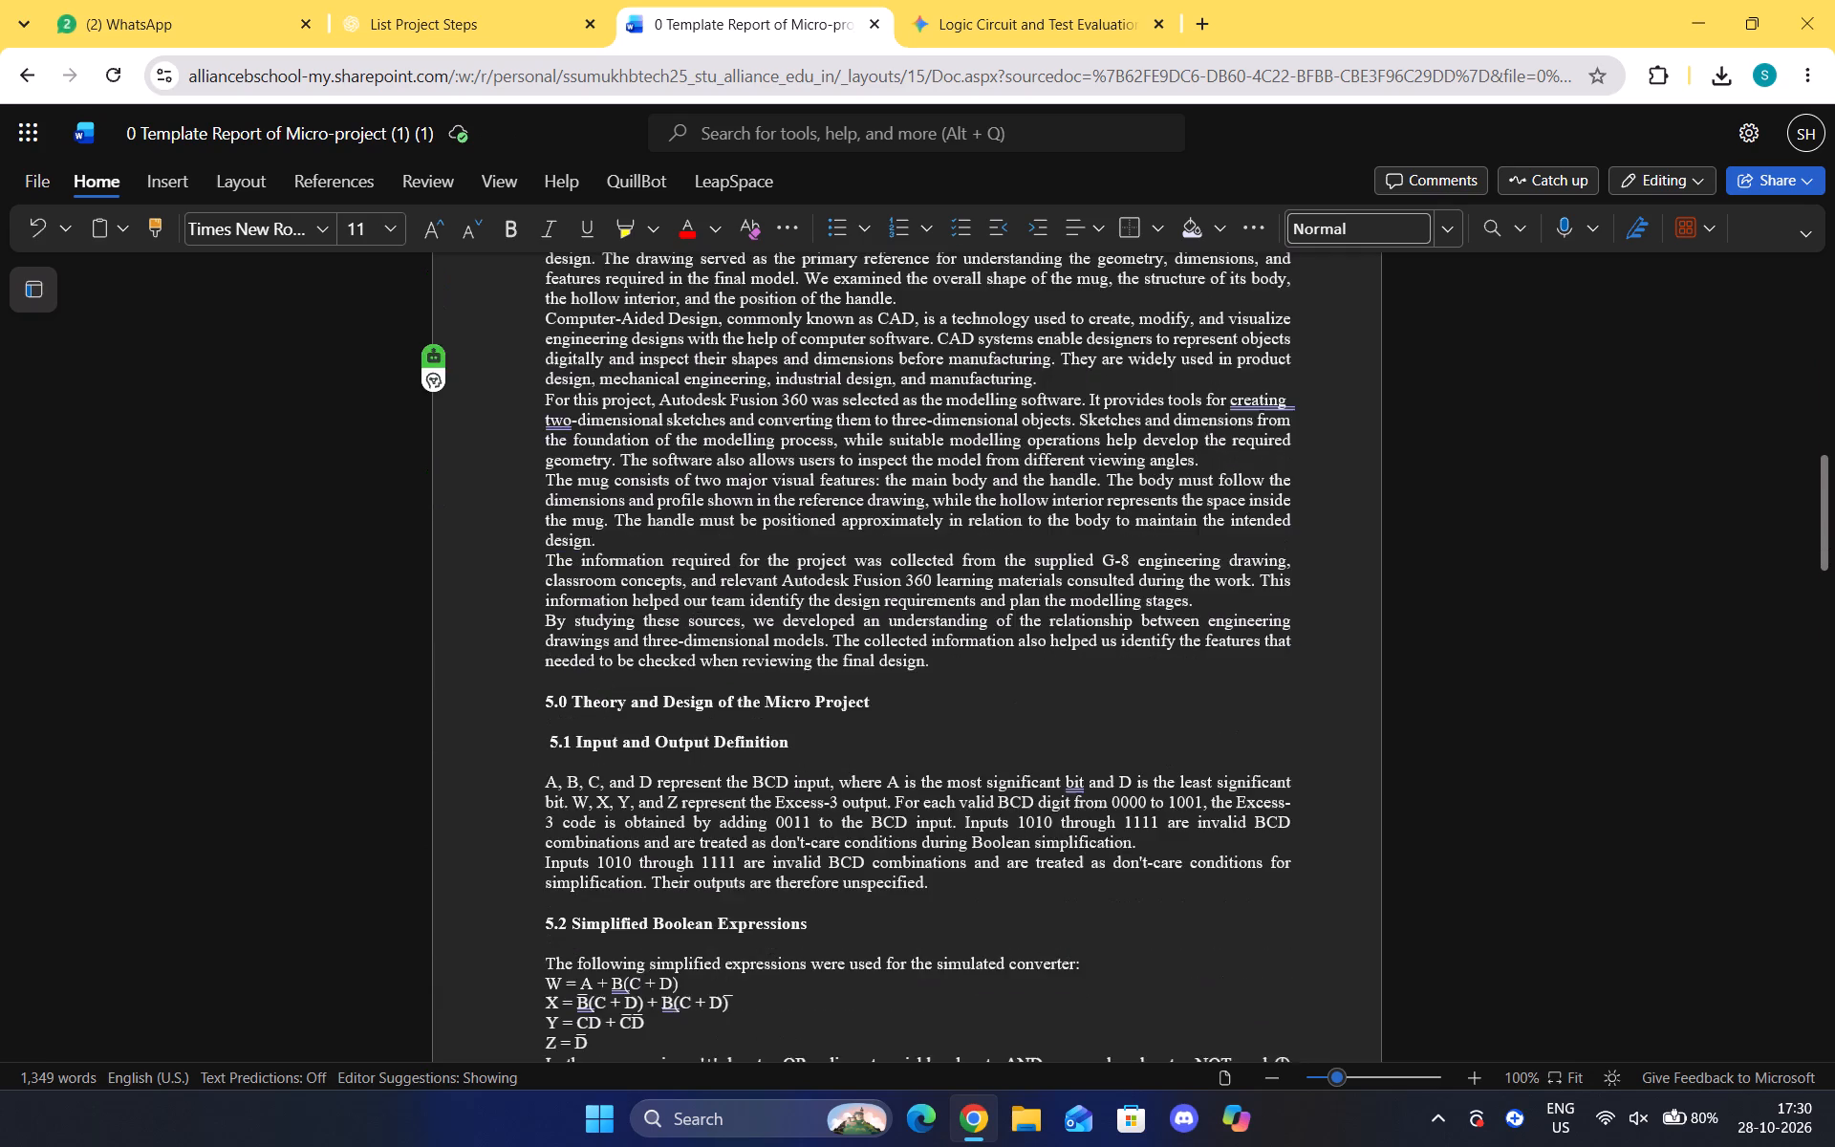
{"action": "scroll", "coordinate": [1089, 627], "scroll_direction": "down", "scroll_amount": 12}
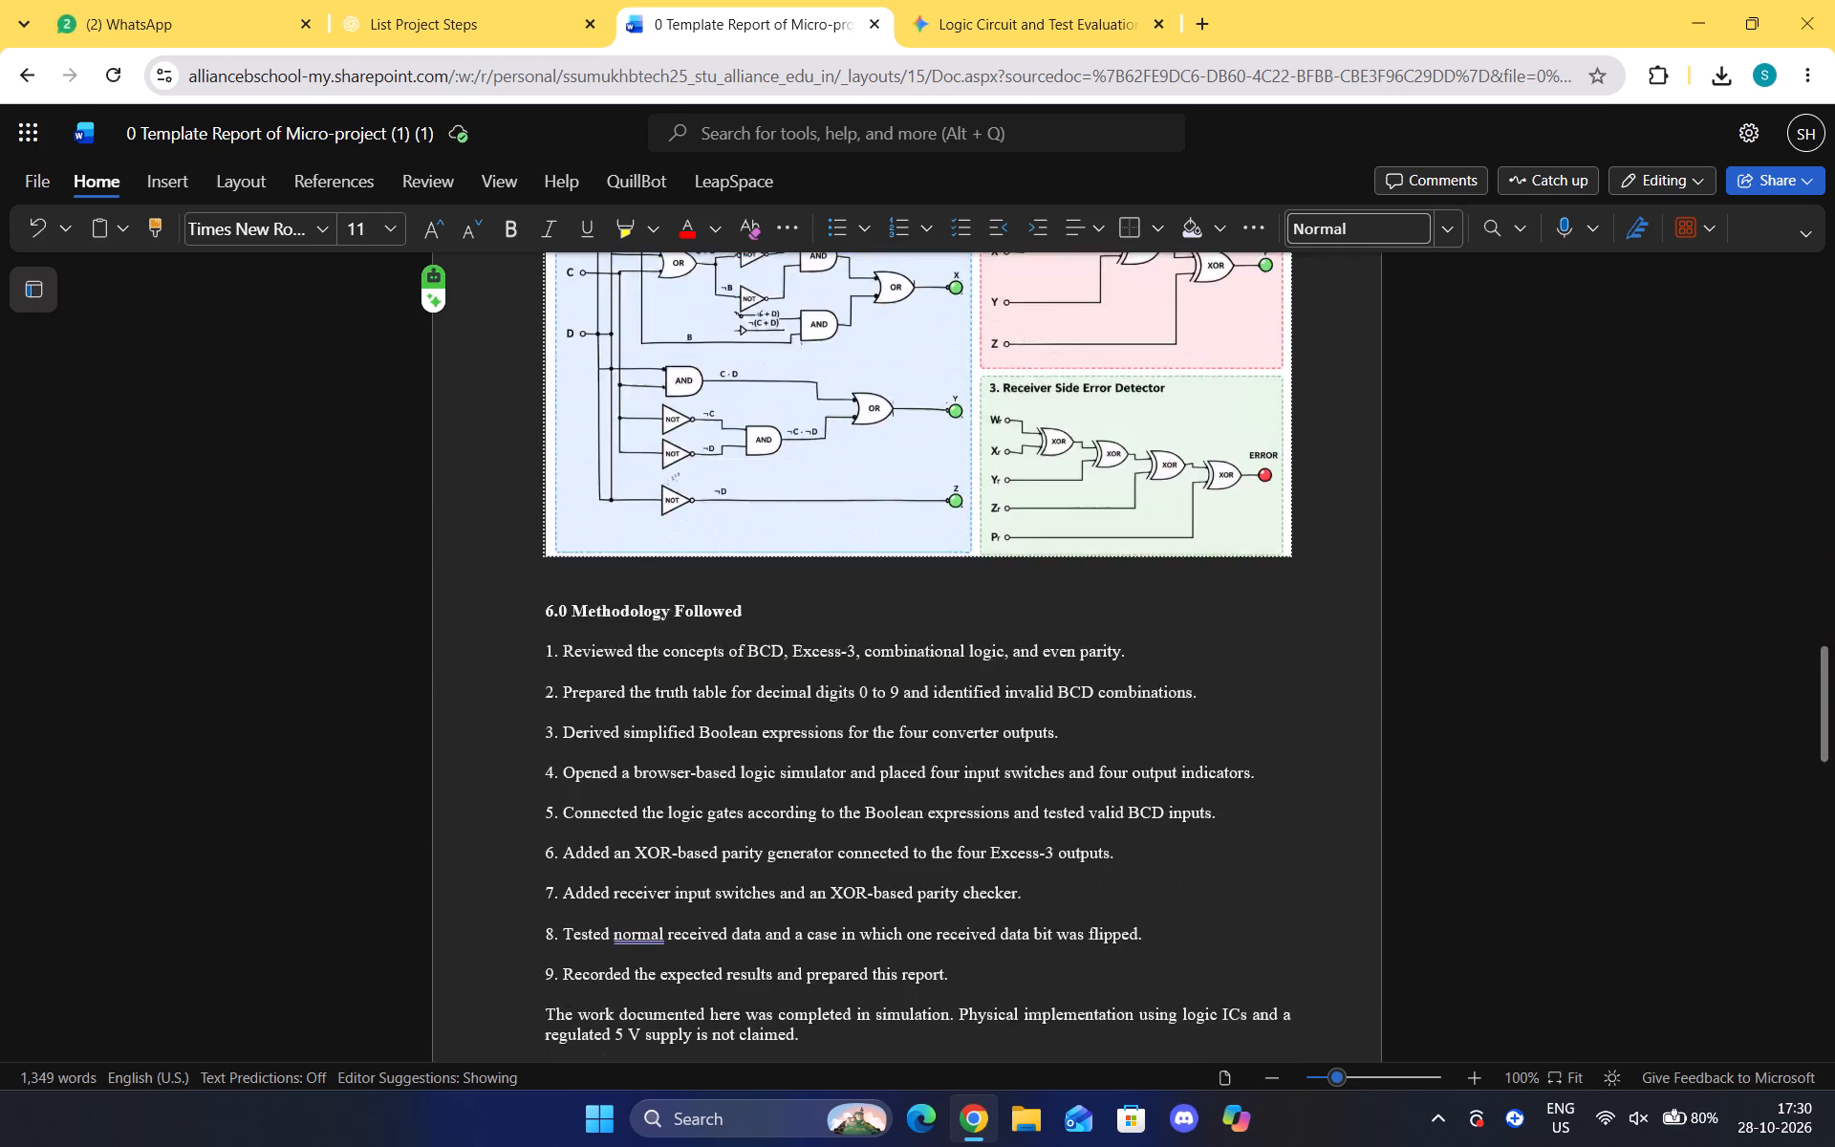
{"action": "scroll", "coordinate": [1089, 627], "scroll_direction": "down", "scroll_amount": 18}
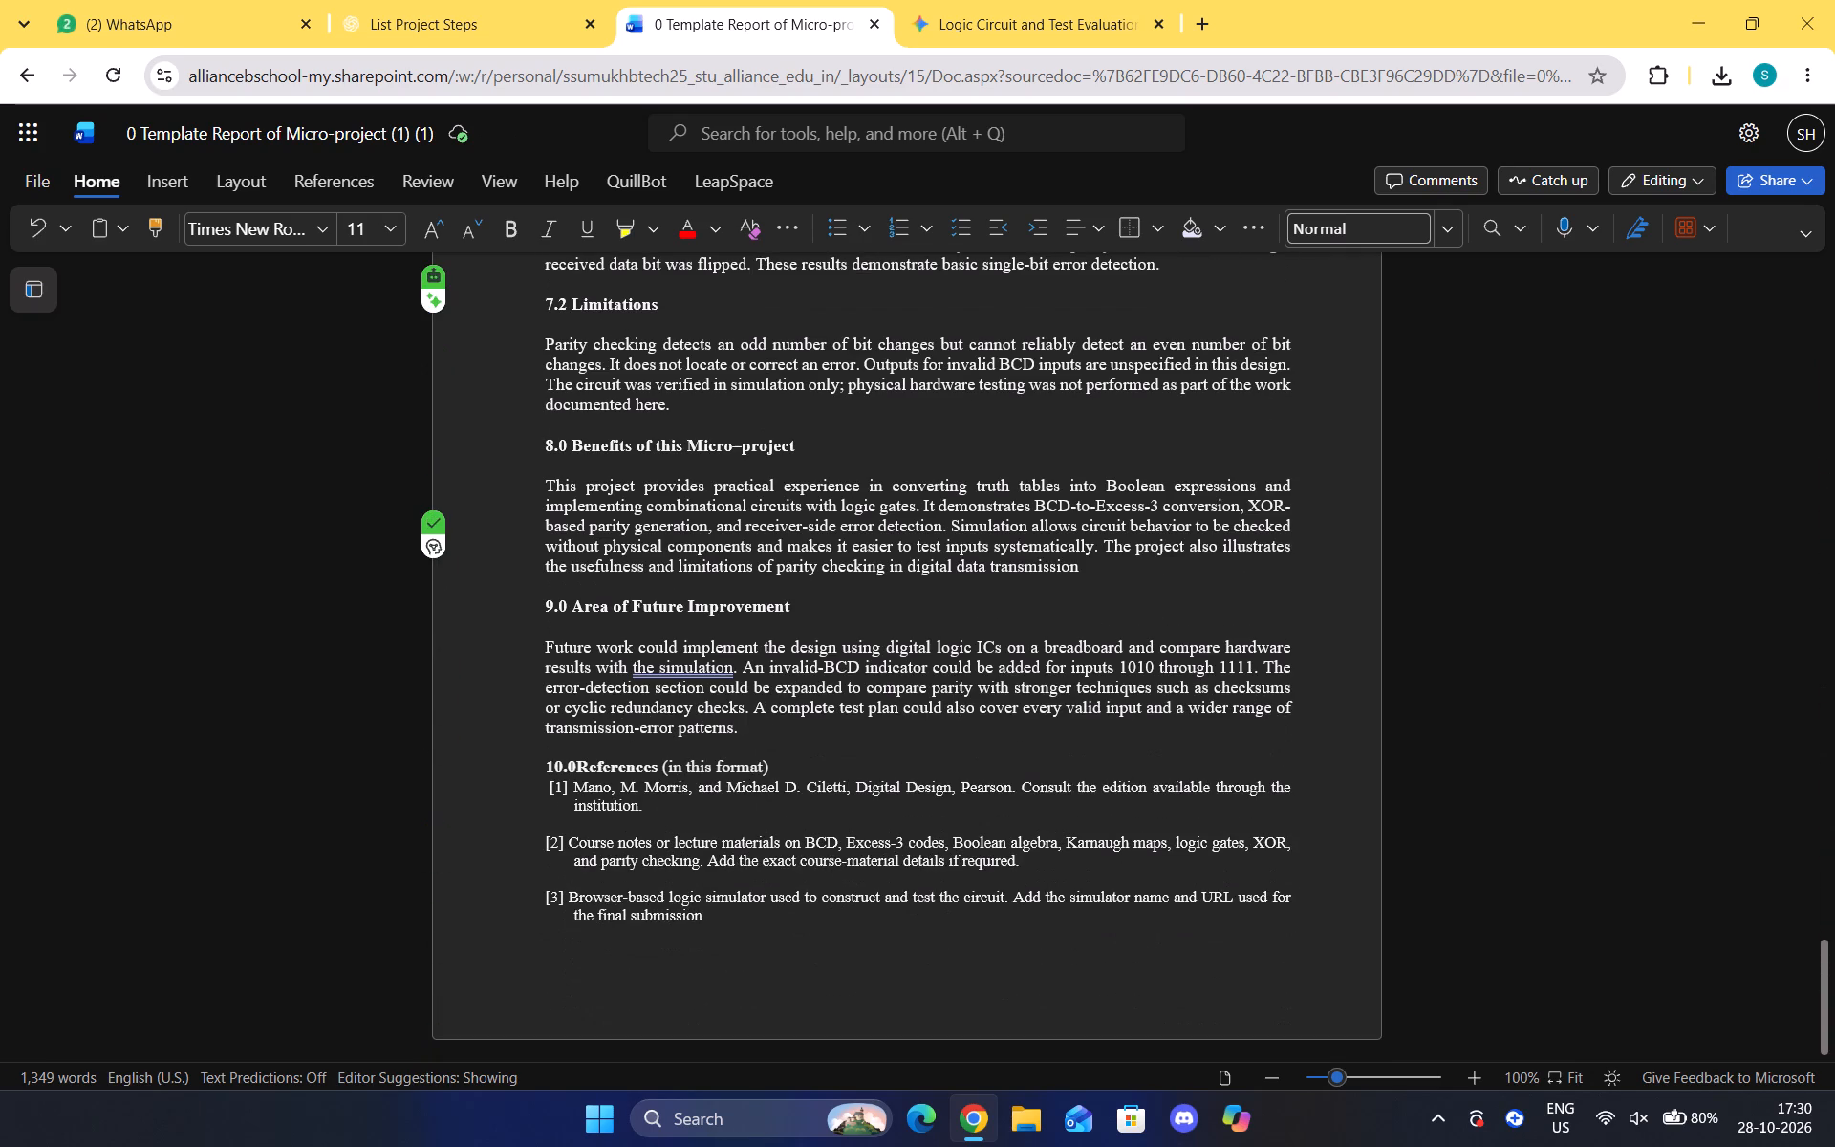
{"action": "scroll", "coordinate": [1115, 627], "scroll_direction": "down", "scroll_amount": 3}
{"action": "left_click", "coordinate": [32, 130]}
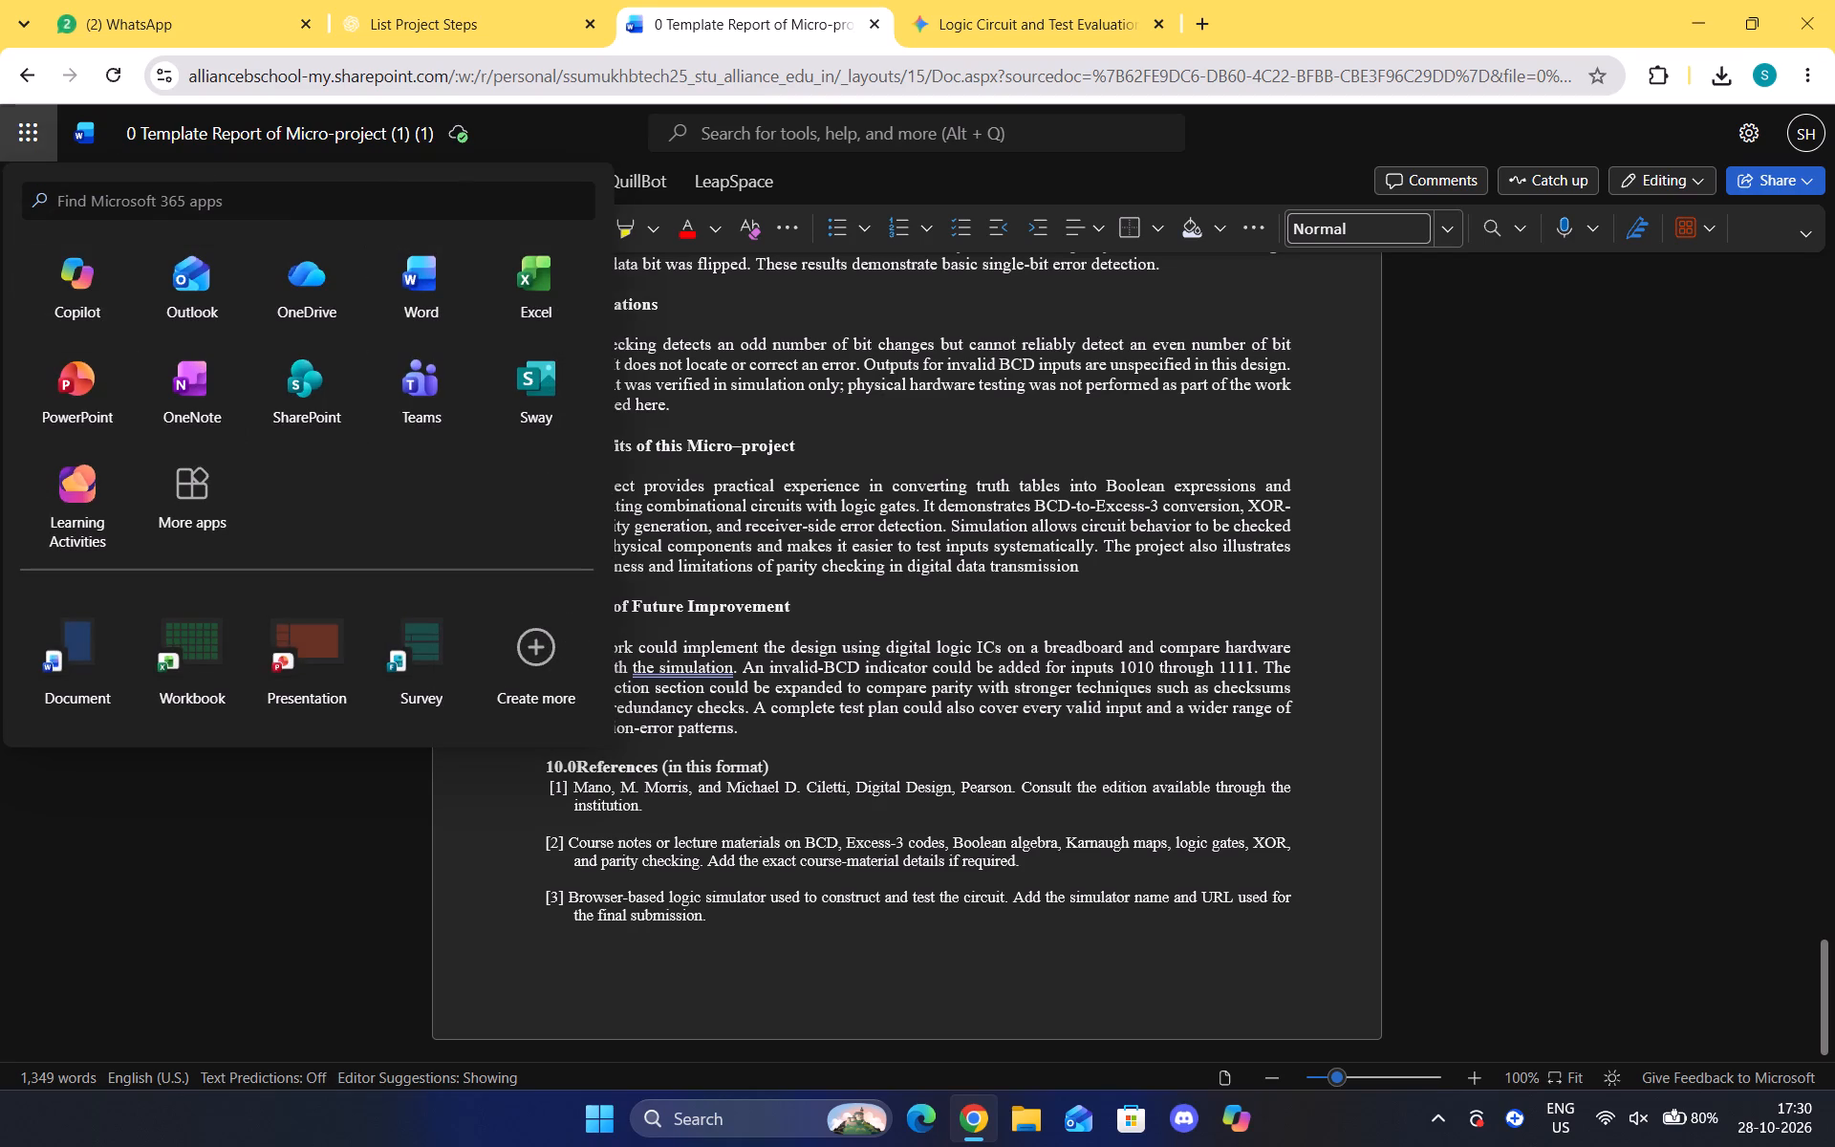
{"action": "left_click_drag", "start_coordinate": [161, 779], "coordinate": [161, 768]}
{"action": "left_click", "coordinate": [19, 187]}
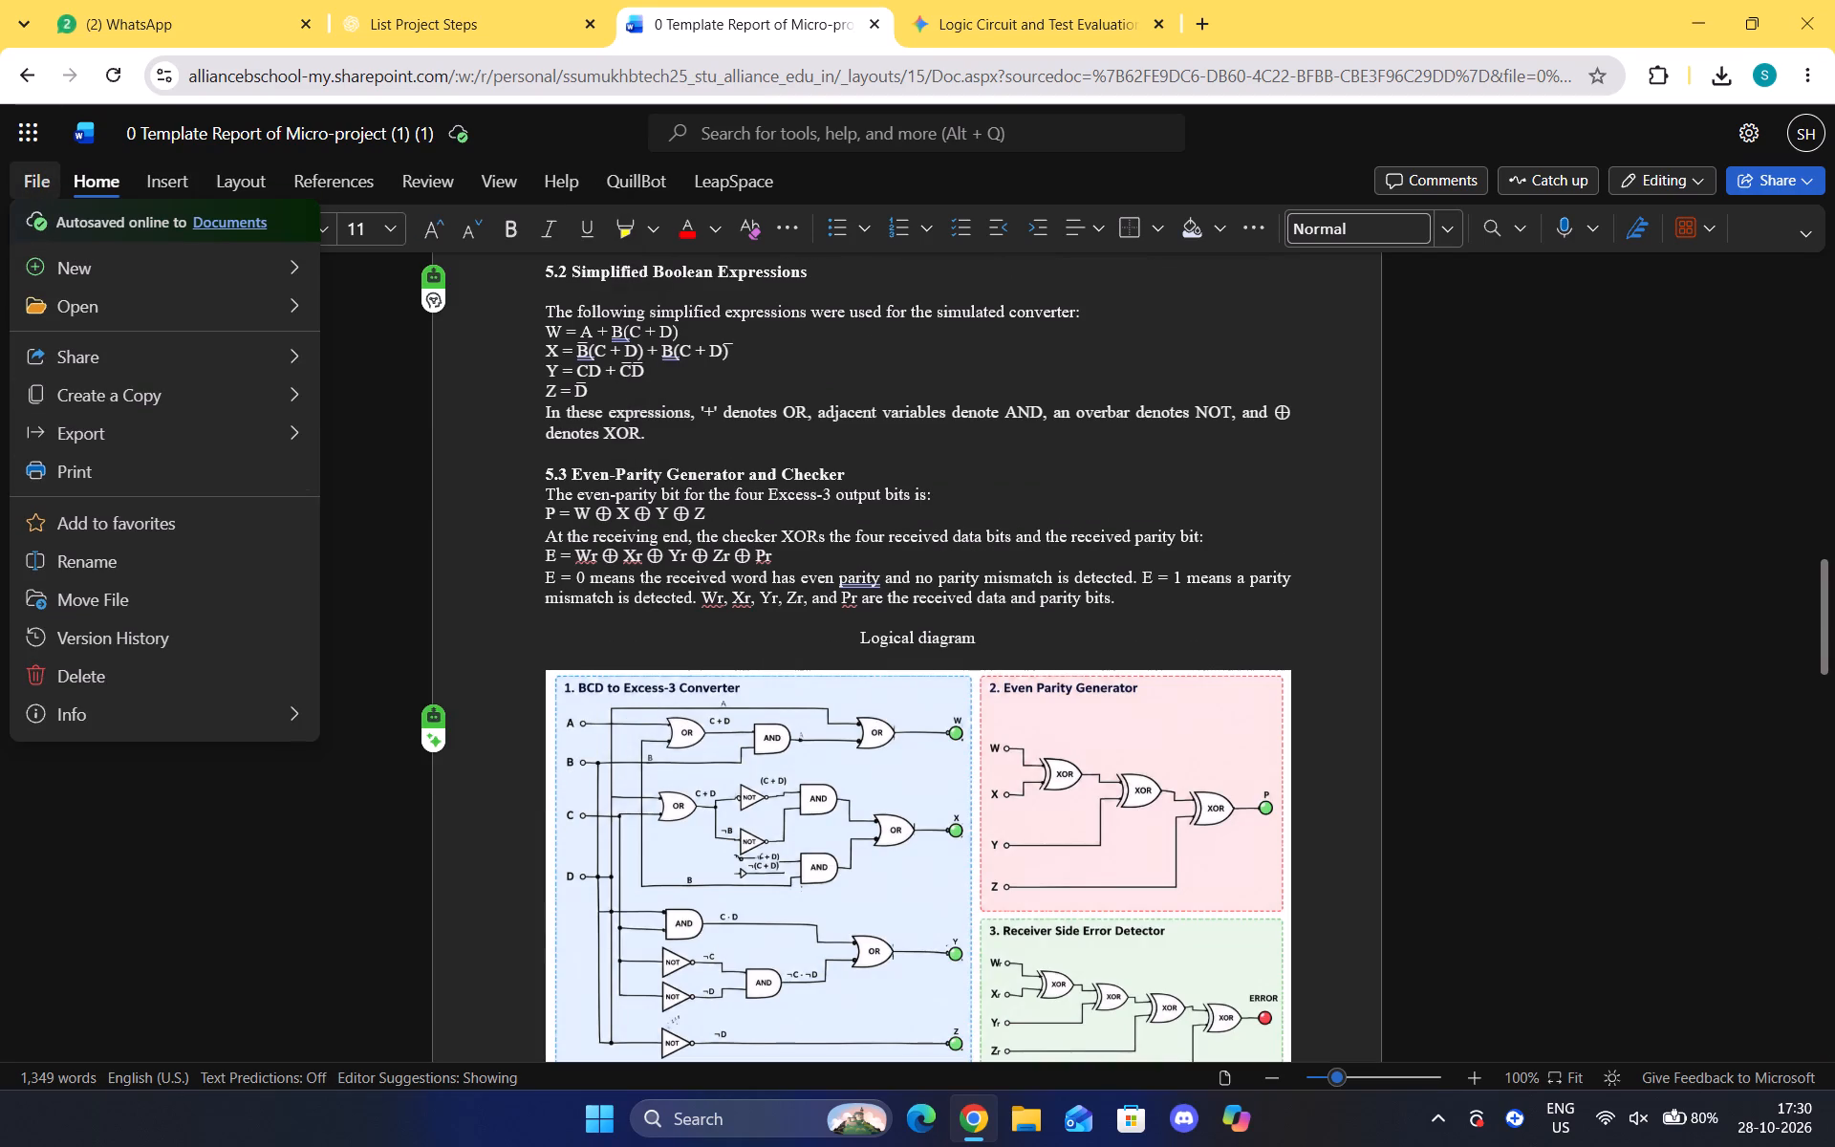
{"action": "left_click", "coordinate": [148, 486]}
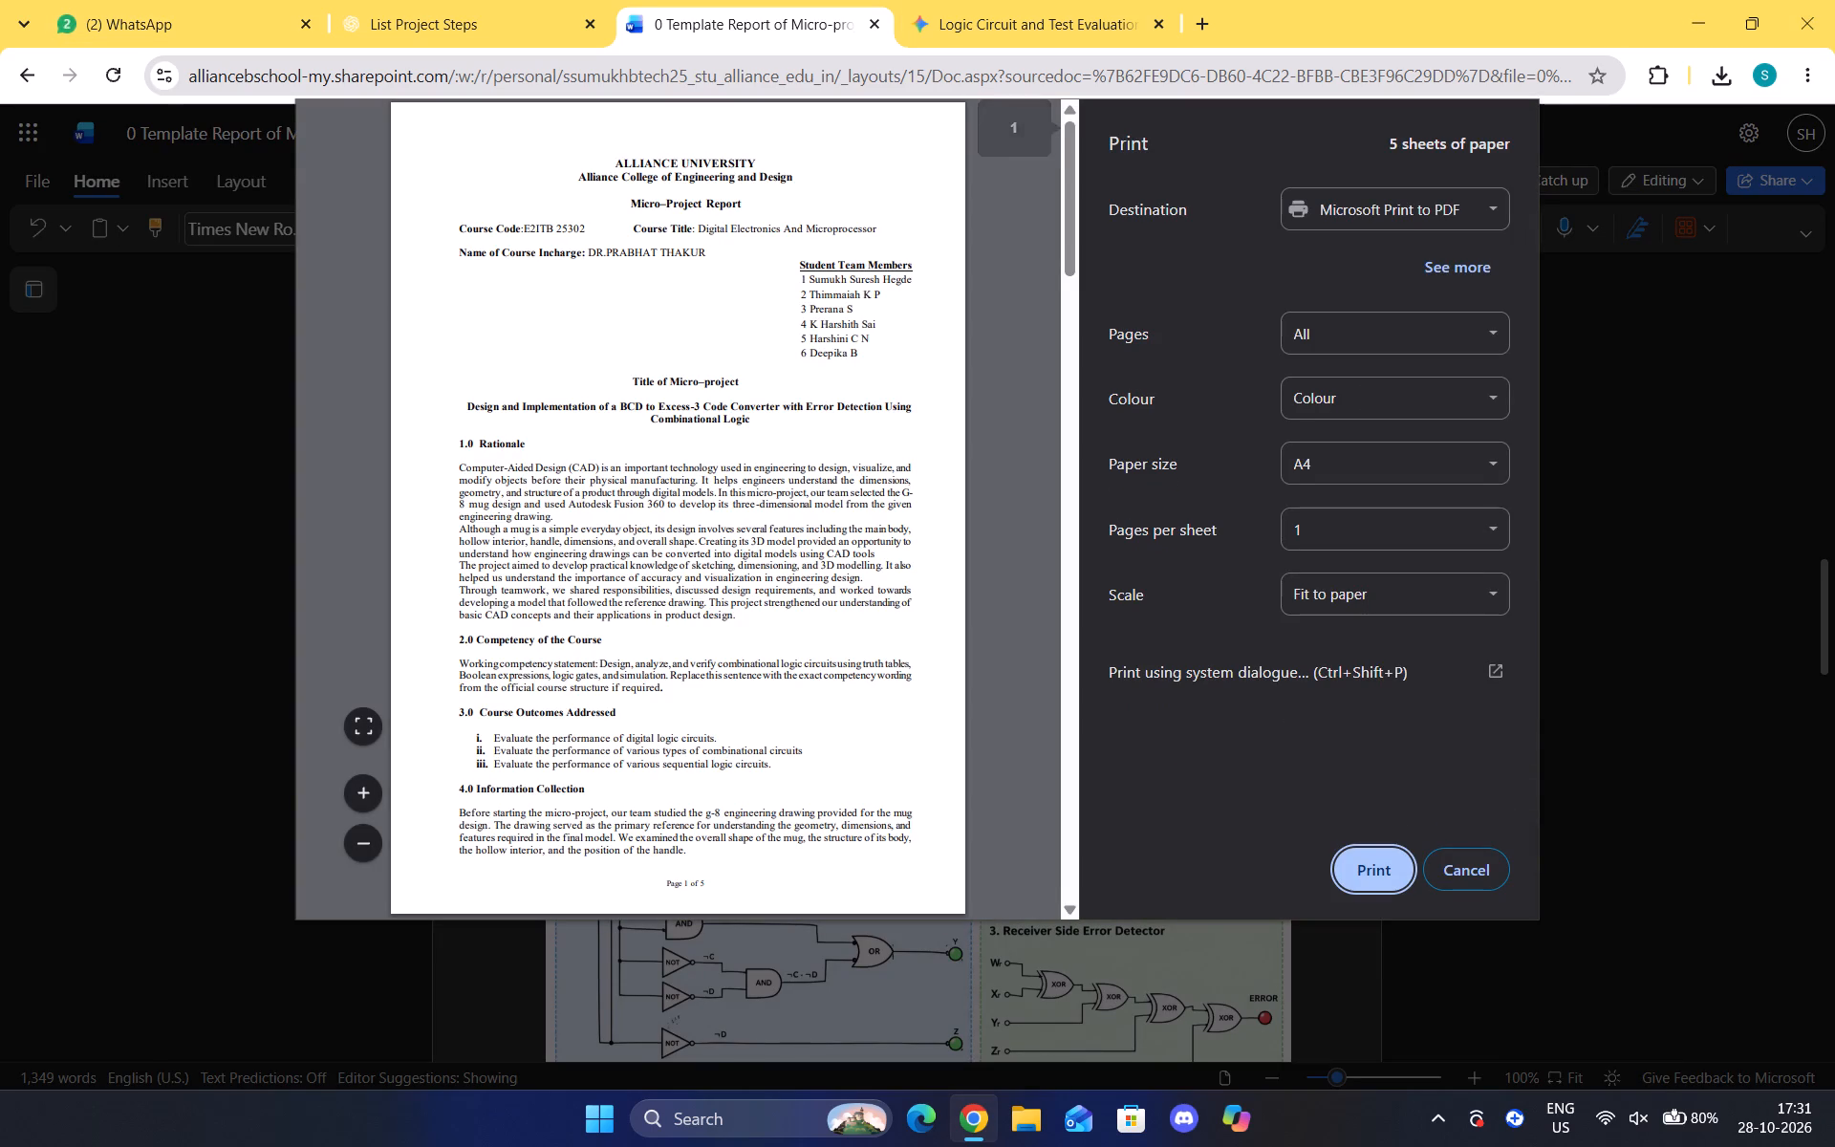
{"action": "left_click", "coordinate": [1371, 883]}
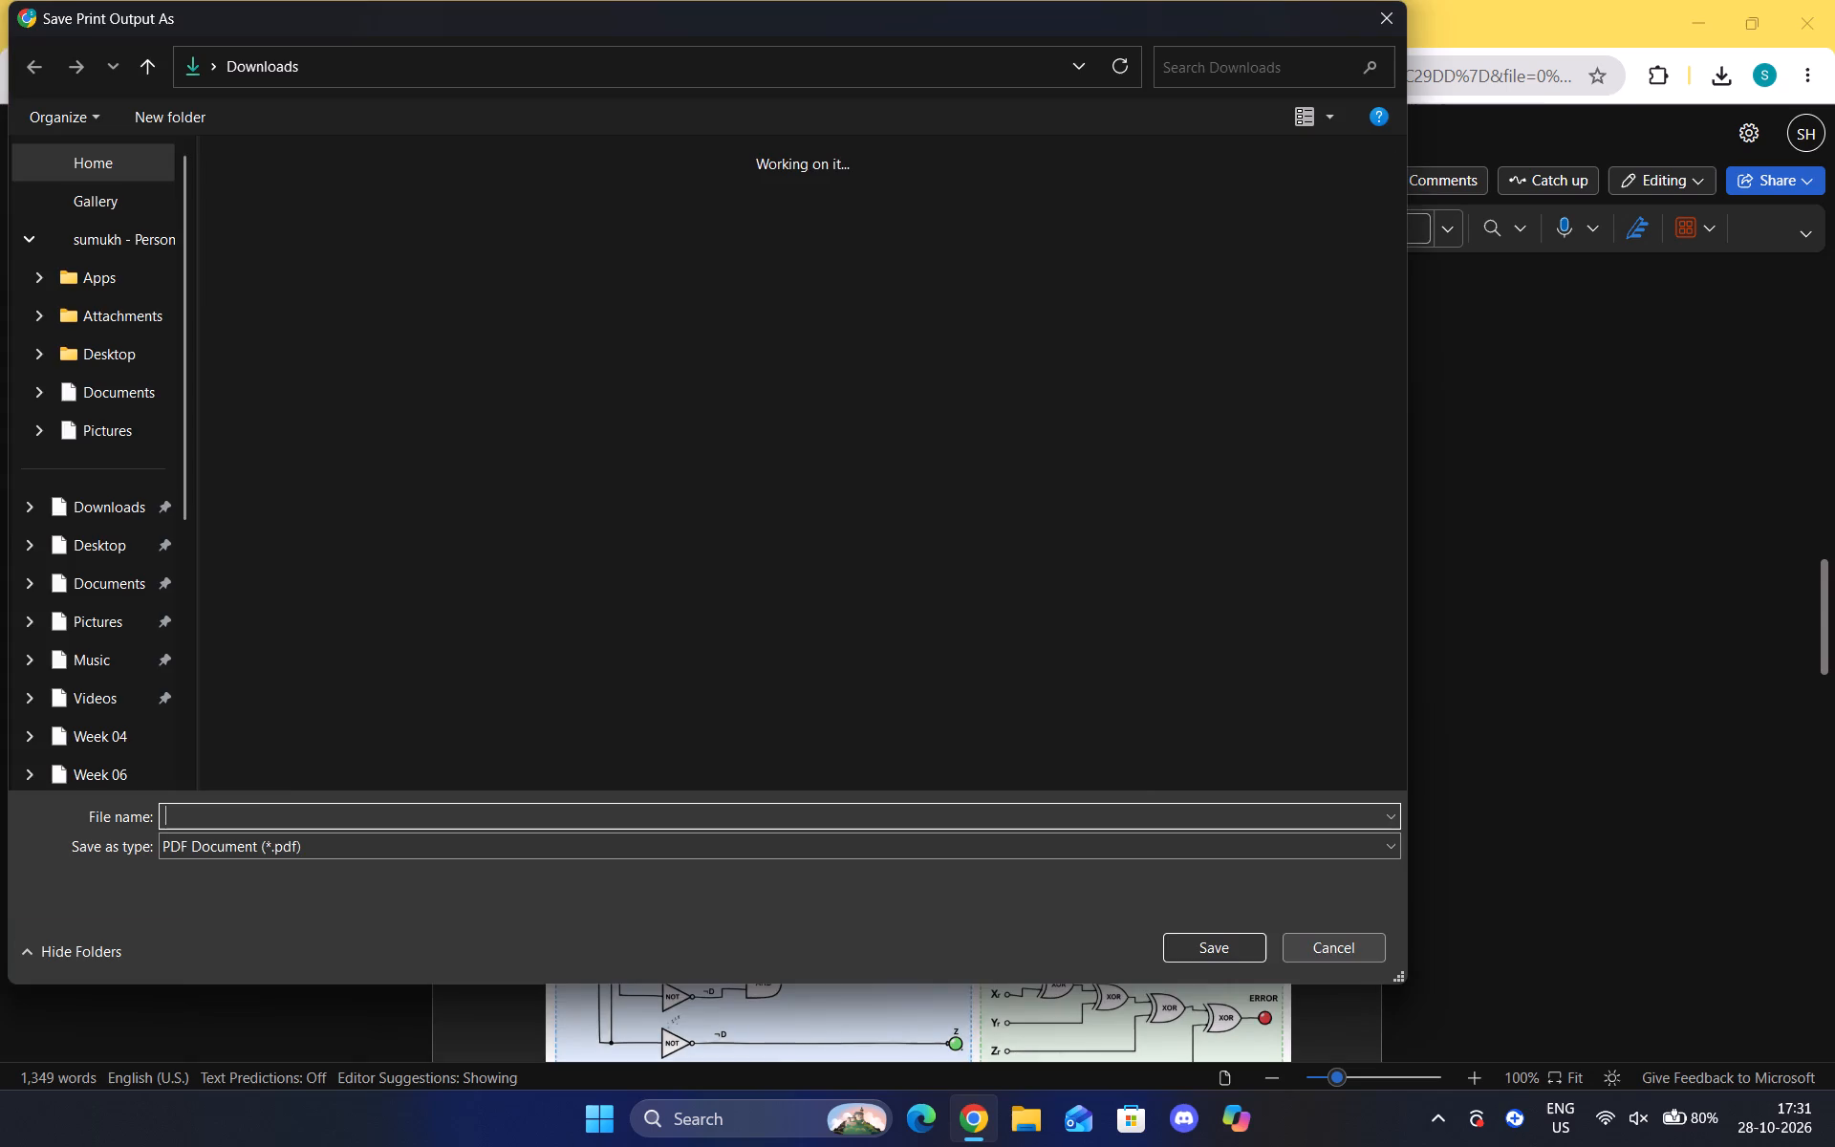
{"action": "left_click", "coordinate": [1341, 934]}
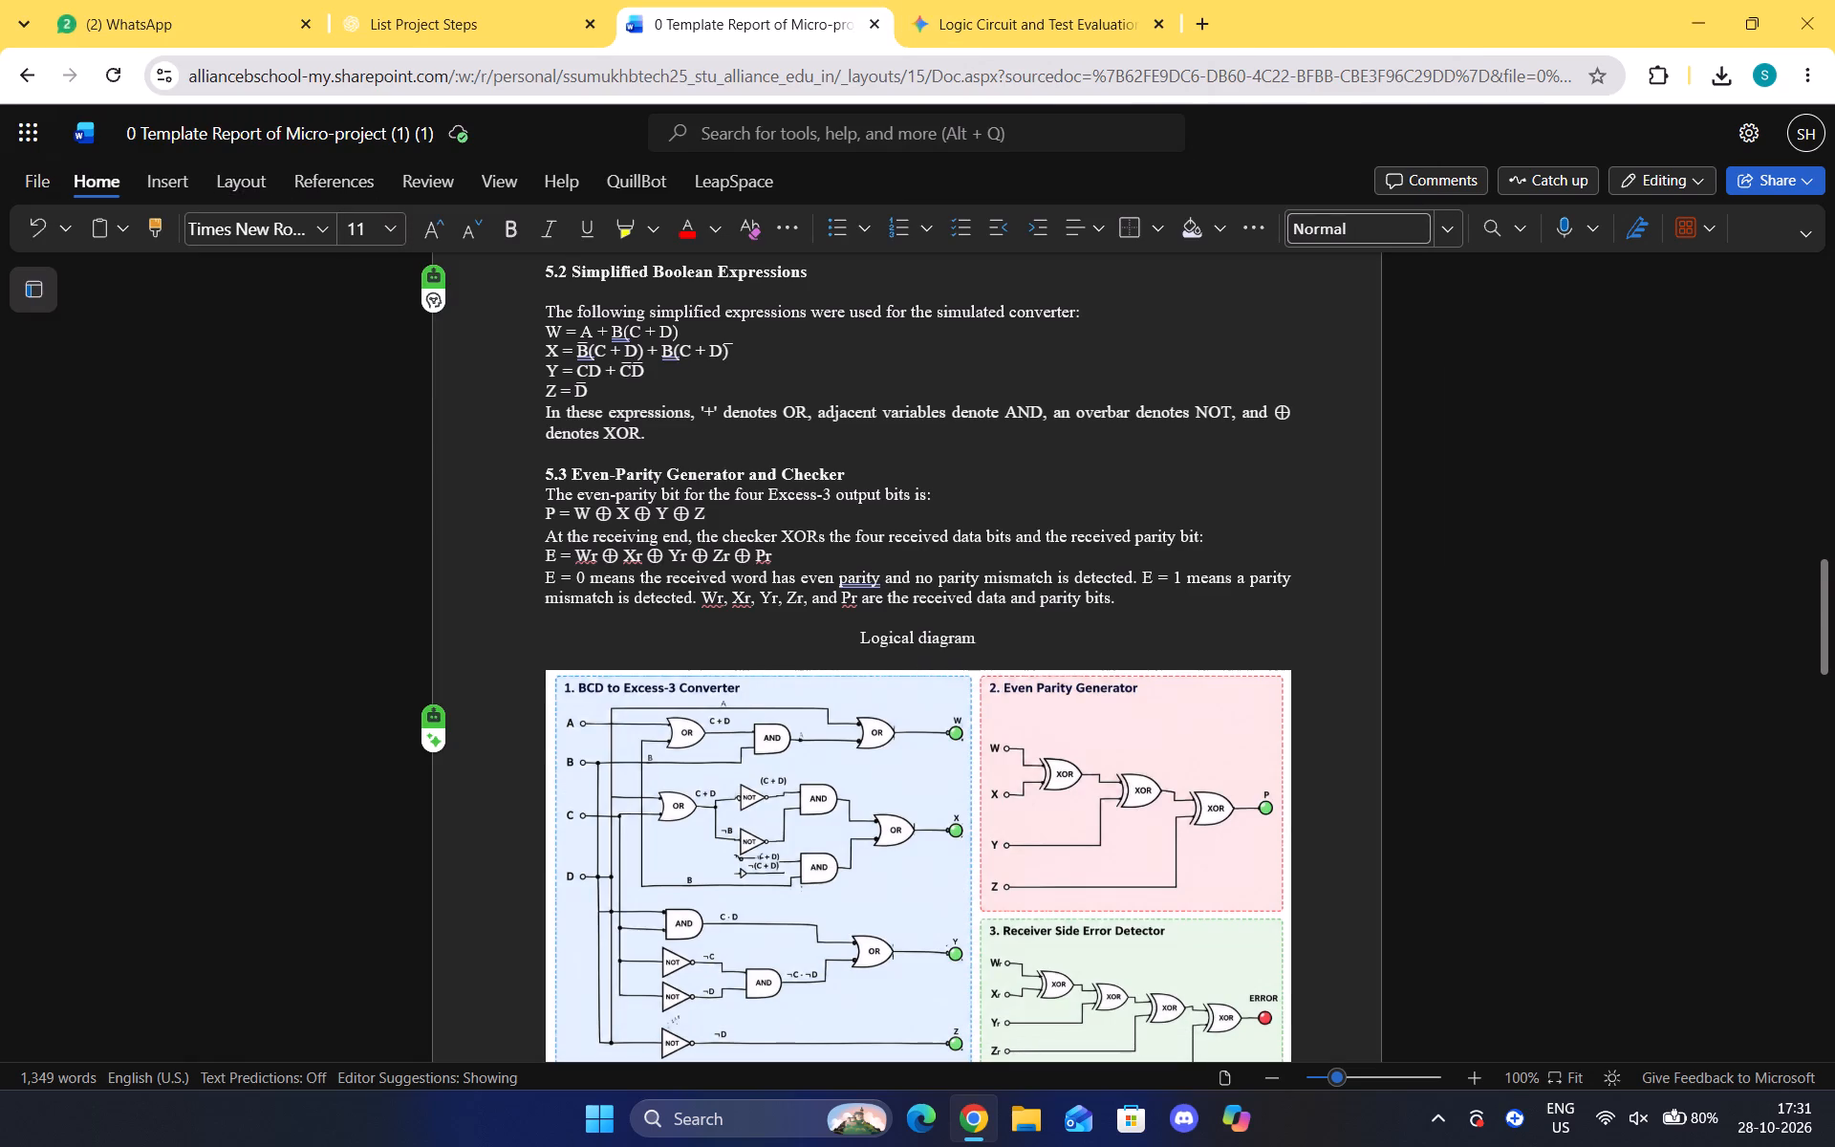
Open the report's print preview and check how the text, captions and figures fall across the pages.
{"action": "left_click", "coordinate": [15, 176]}
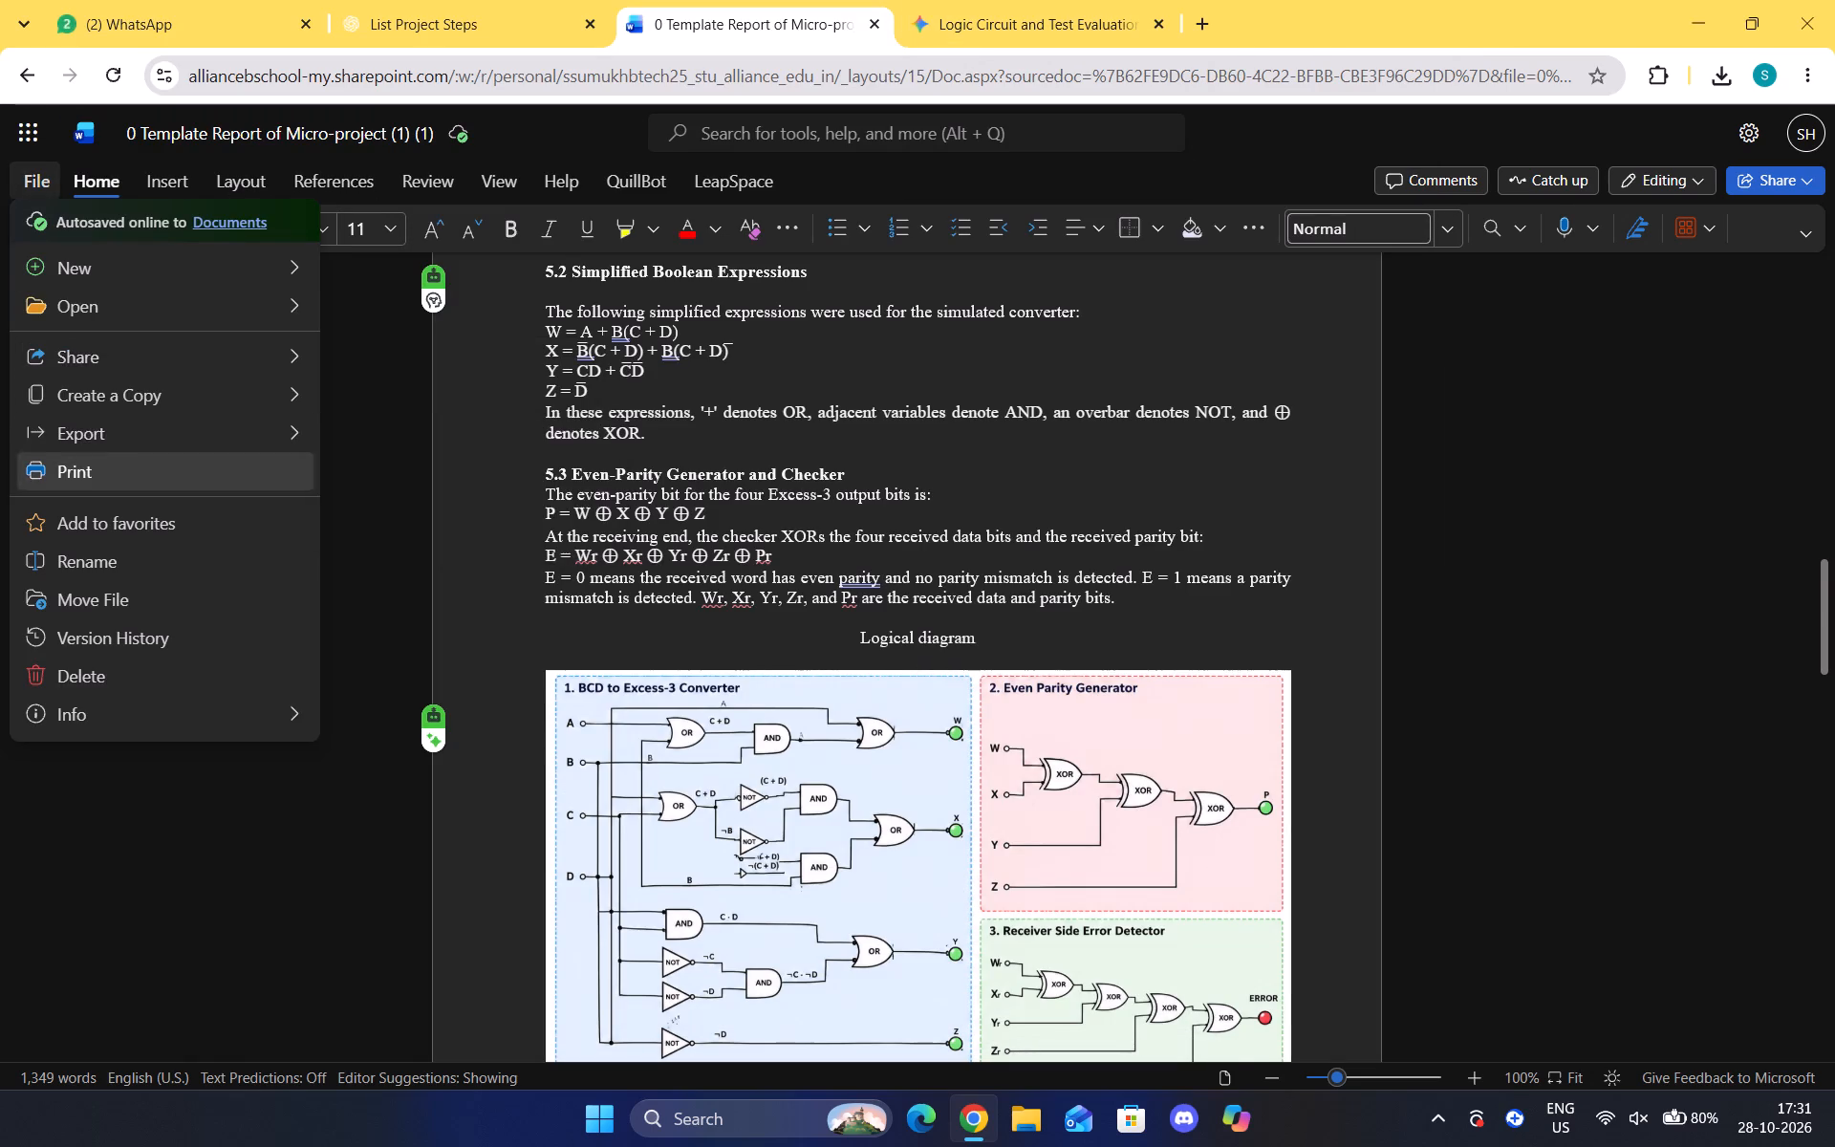
{"action": "left_click", "coordinate": [162, 468]}
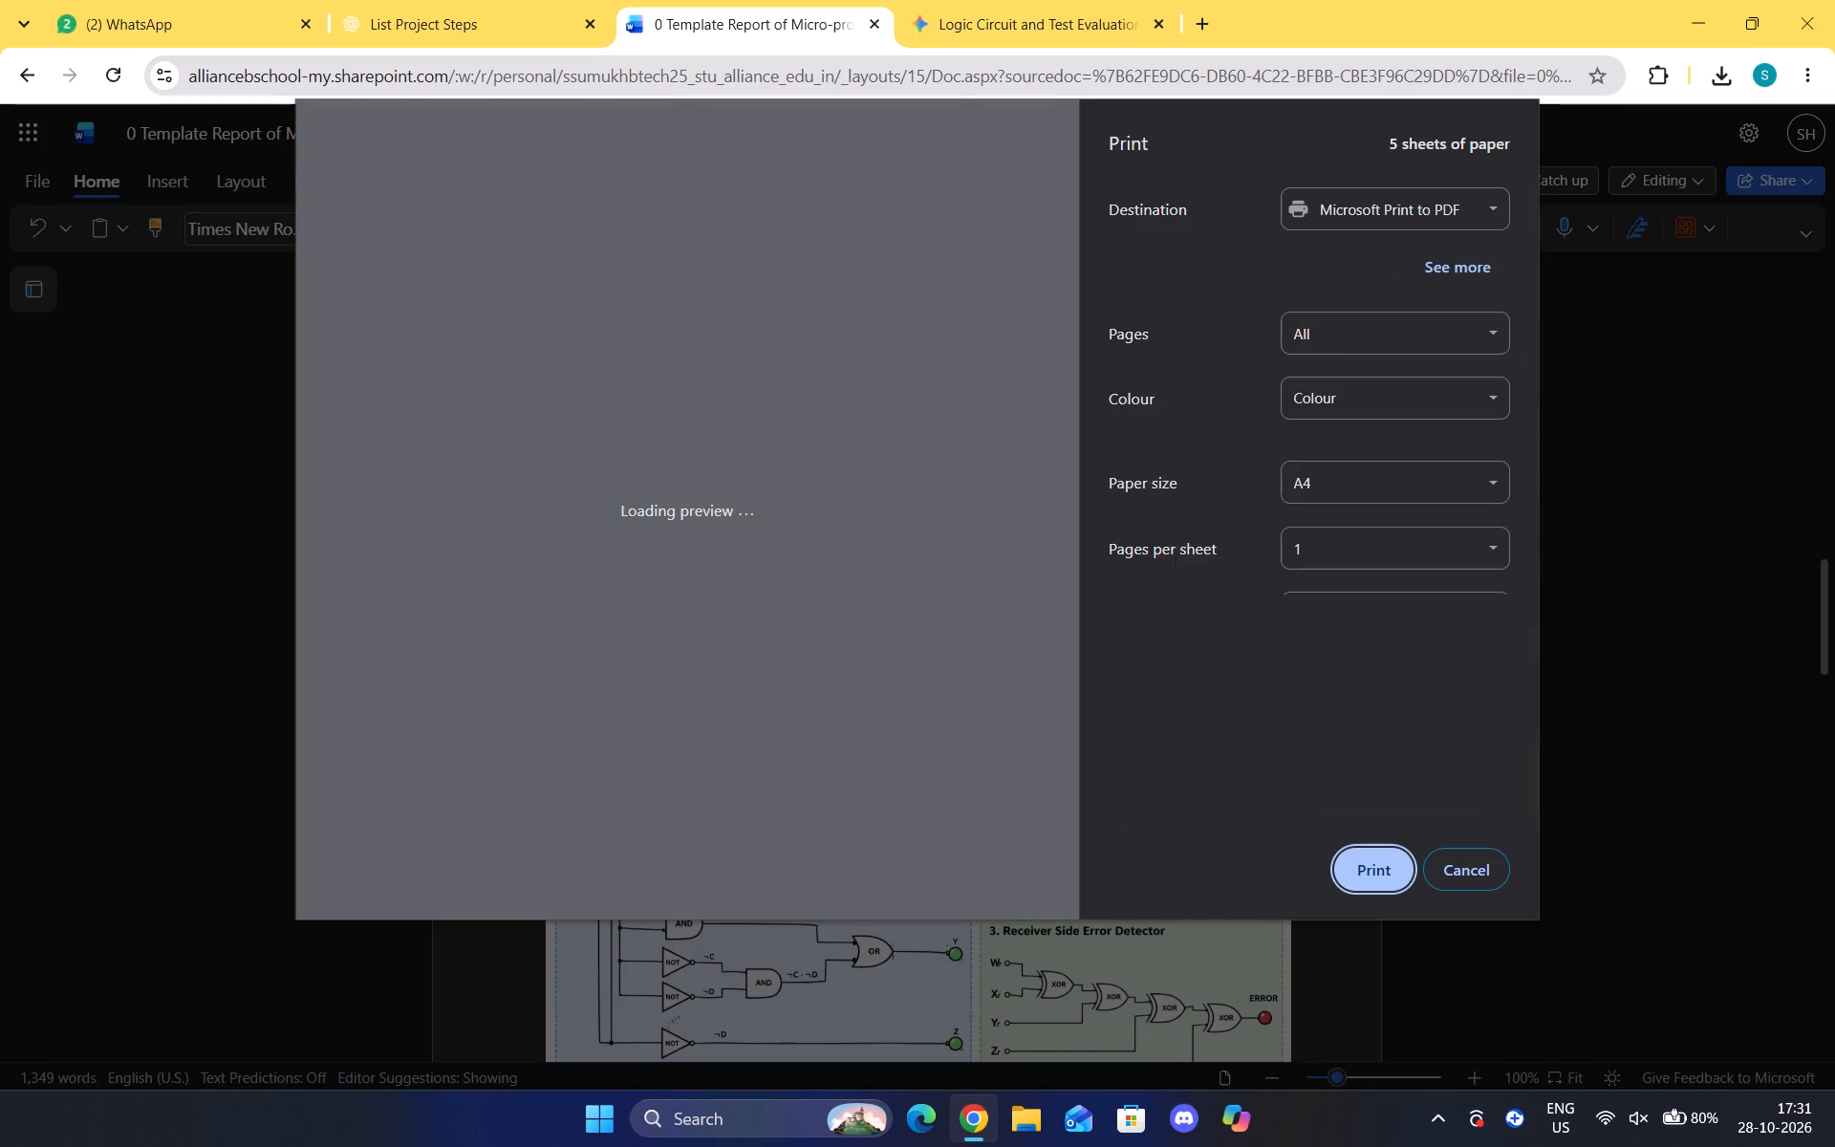
{"action": "scroll", "coordinate": [680, 414], "scroll_direction": "down", "scroll_amount": 7}
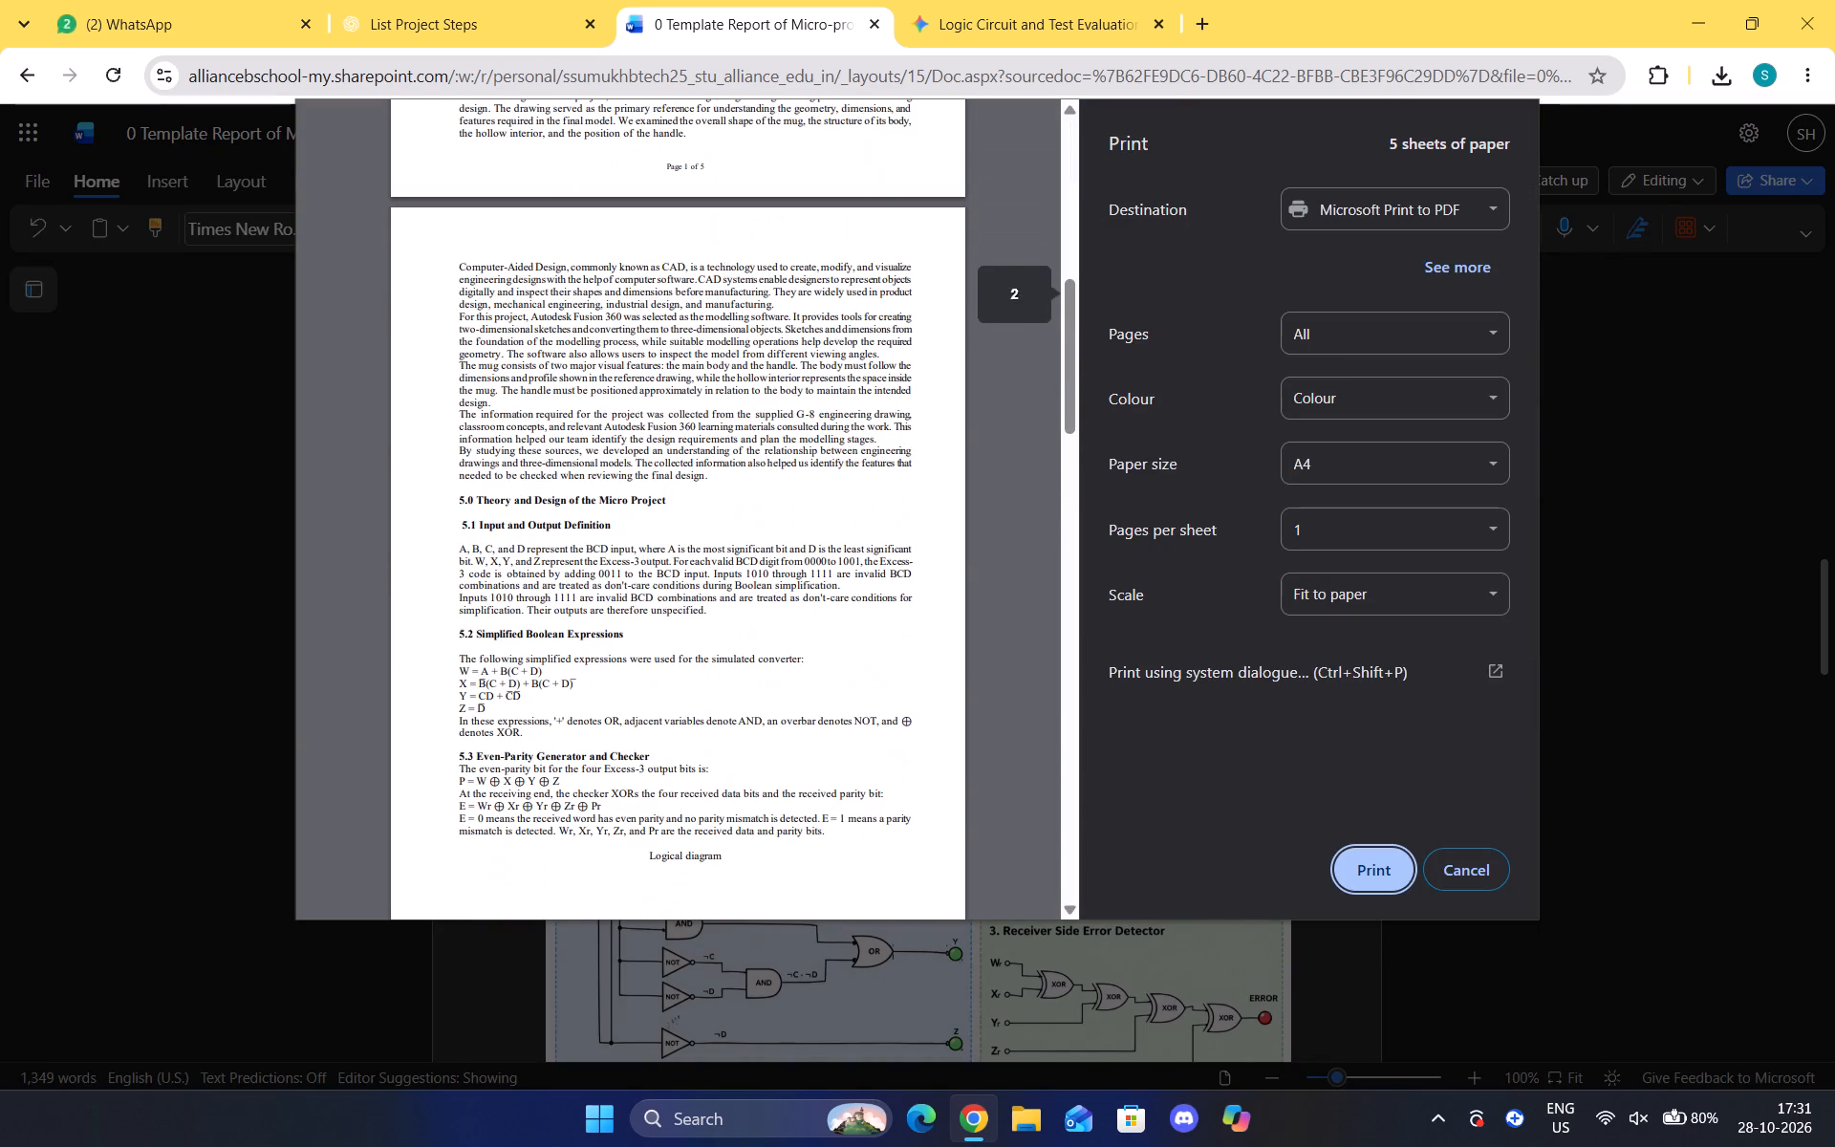
{"action": "scroll", "coordinate": [680, 414], "scroll_direction": "up", "scroll_amount": 6}
{"action": "scroll", "coordinate": [680, 414], "scroll_direction": "down", "scroll_amount": 11}
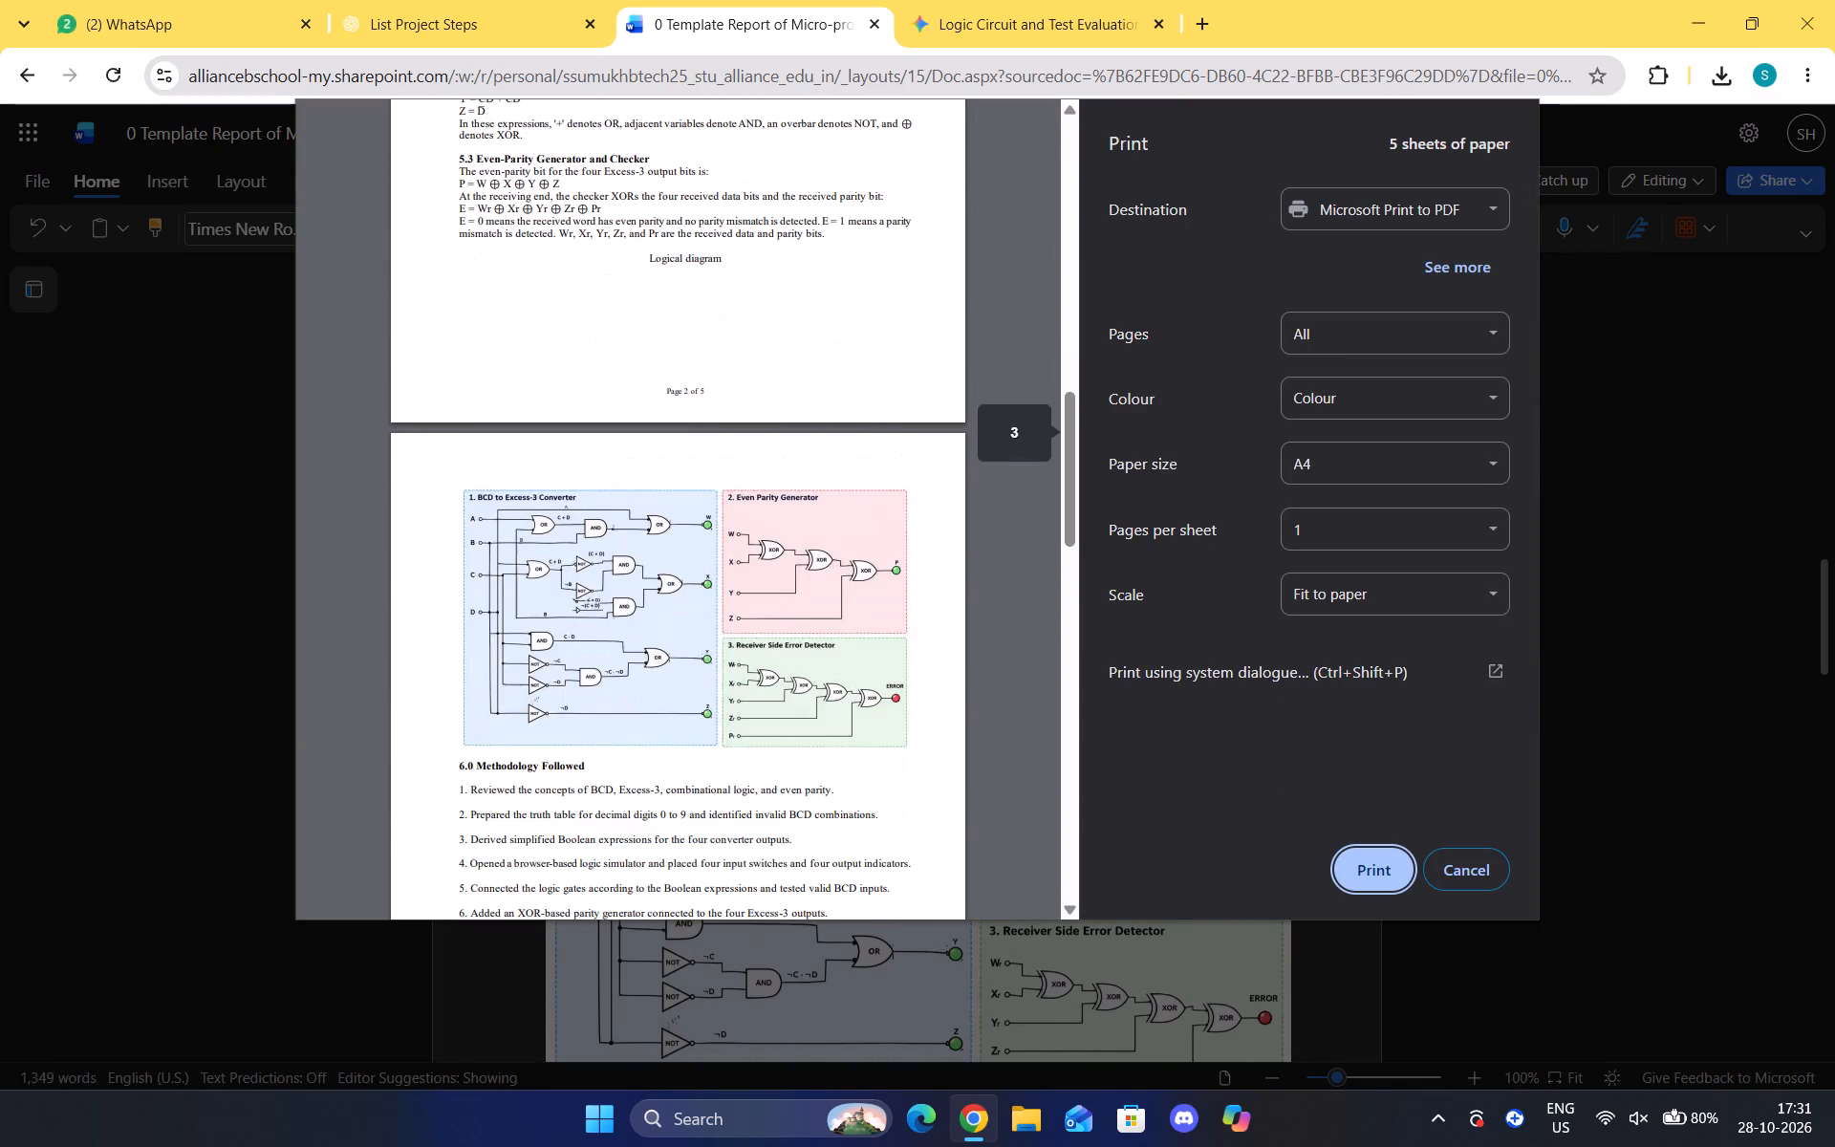
{"action": "scroll", "coordinate": [680, 414], "scroll_direction": "up", "scroll_amount": 3}
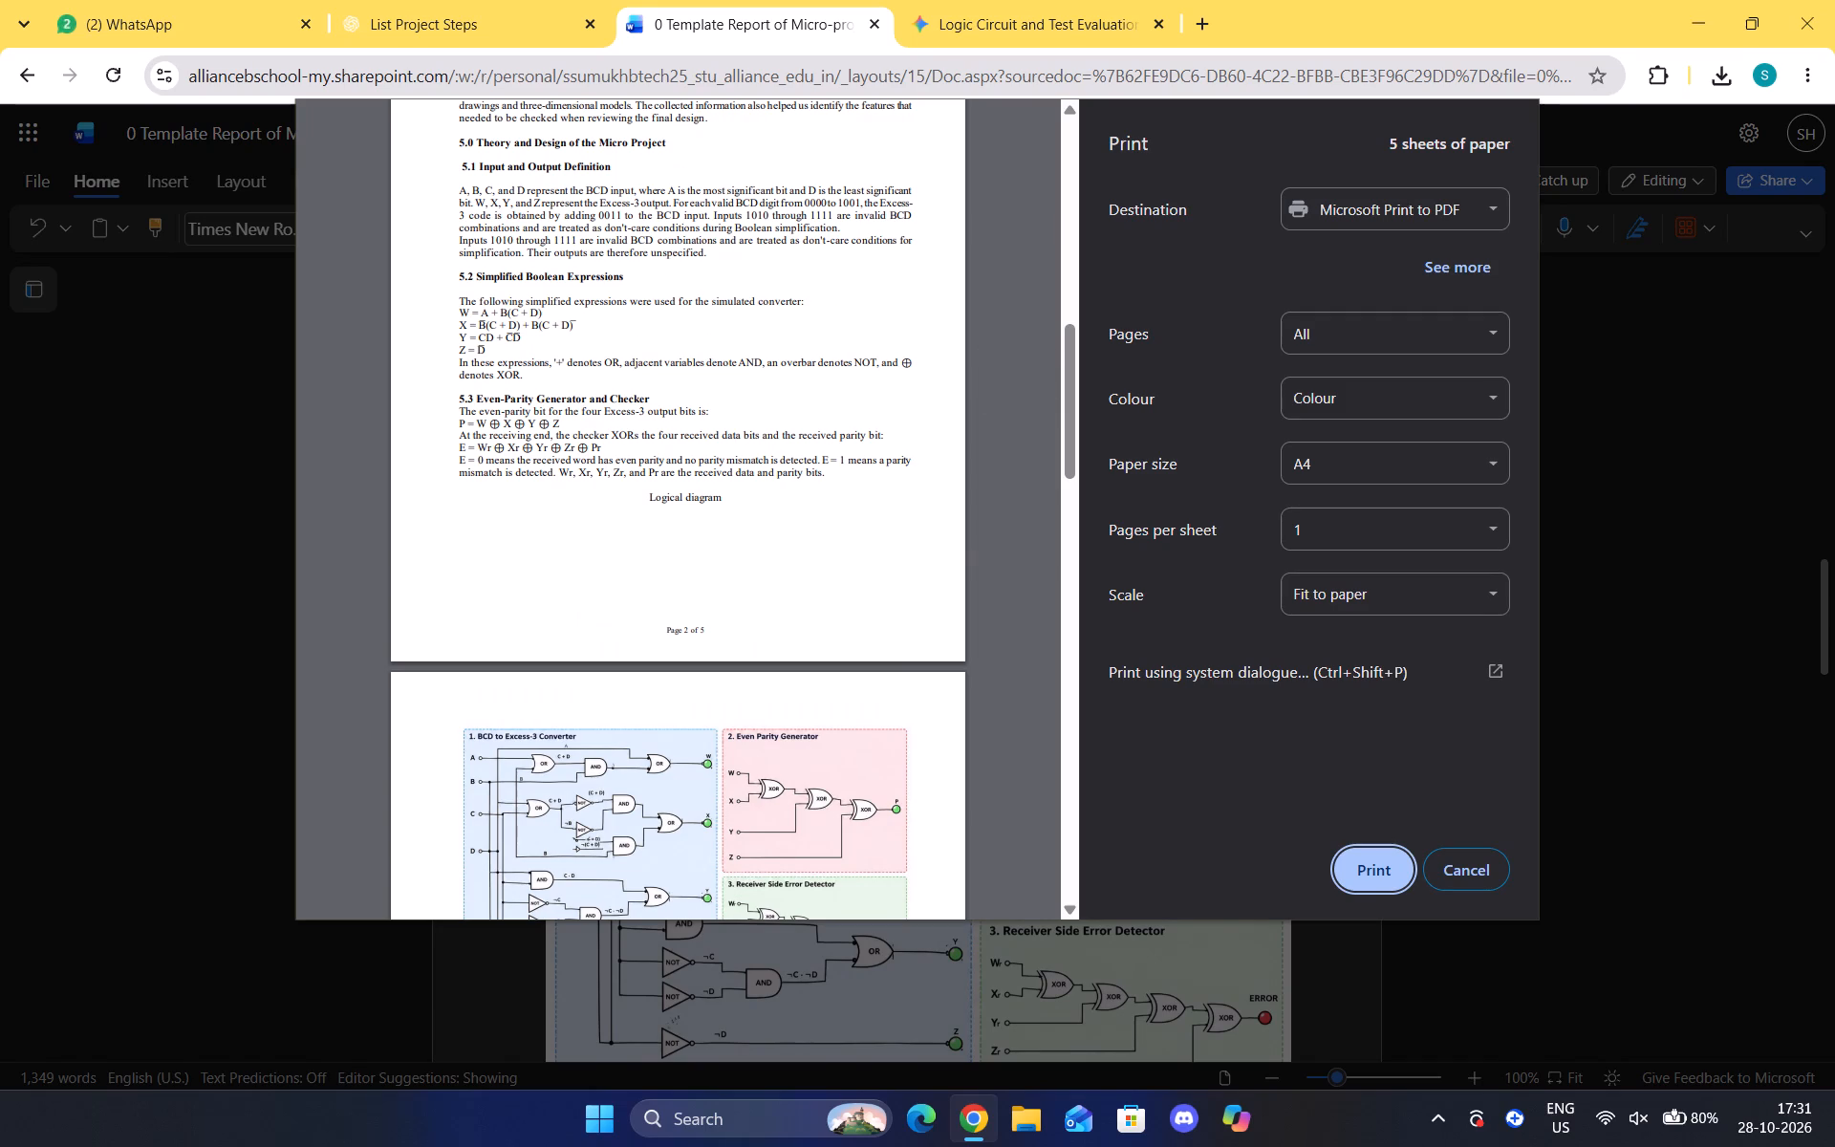
{"action": "scroll", "coordinate": [675, 528], "scroll_direction": "down", "scroll_amount": 9}
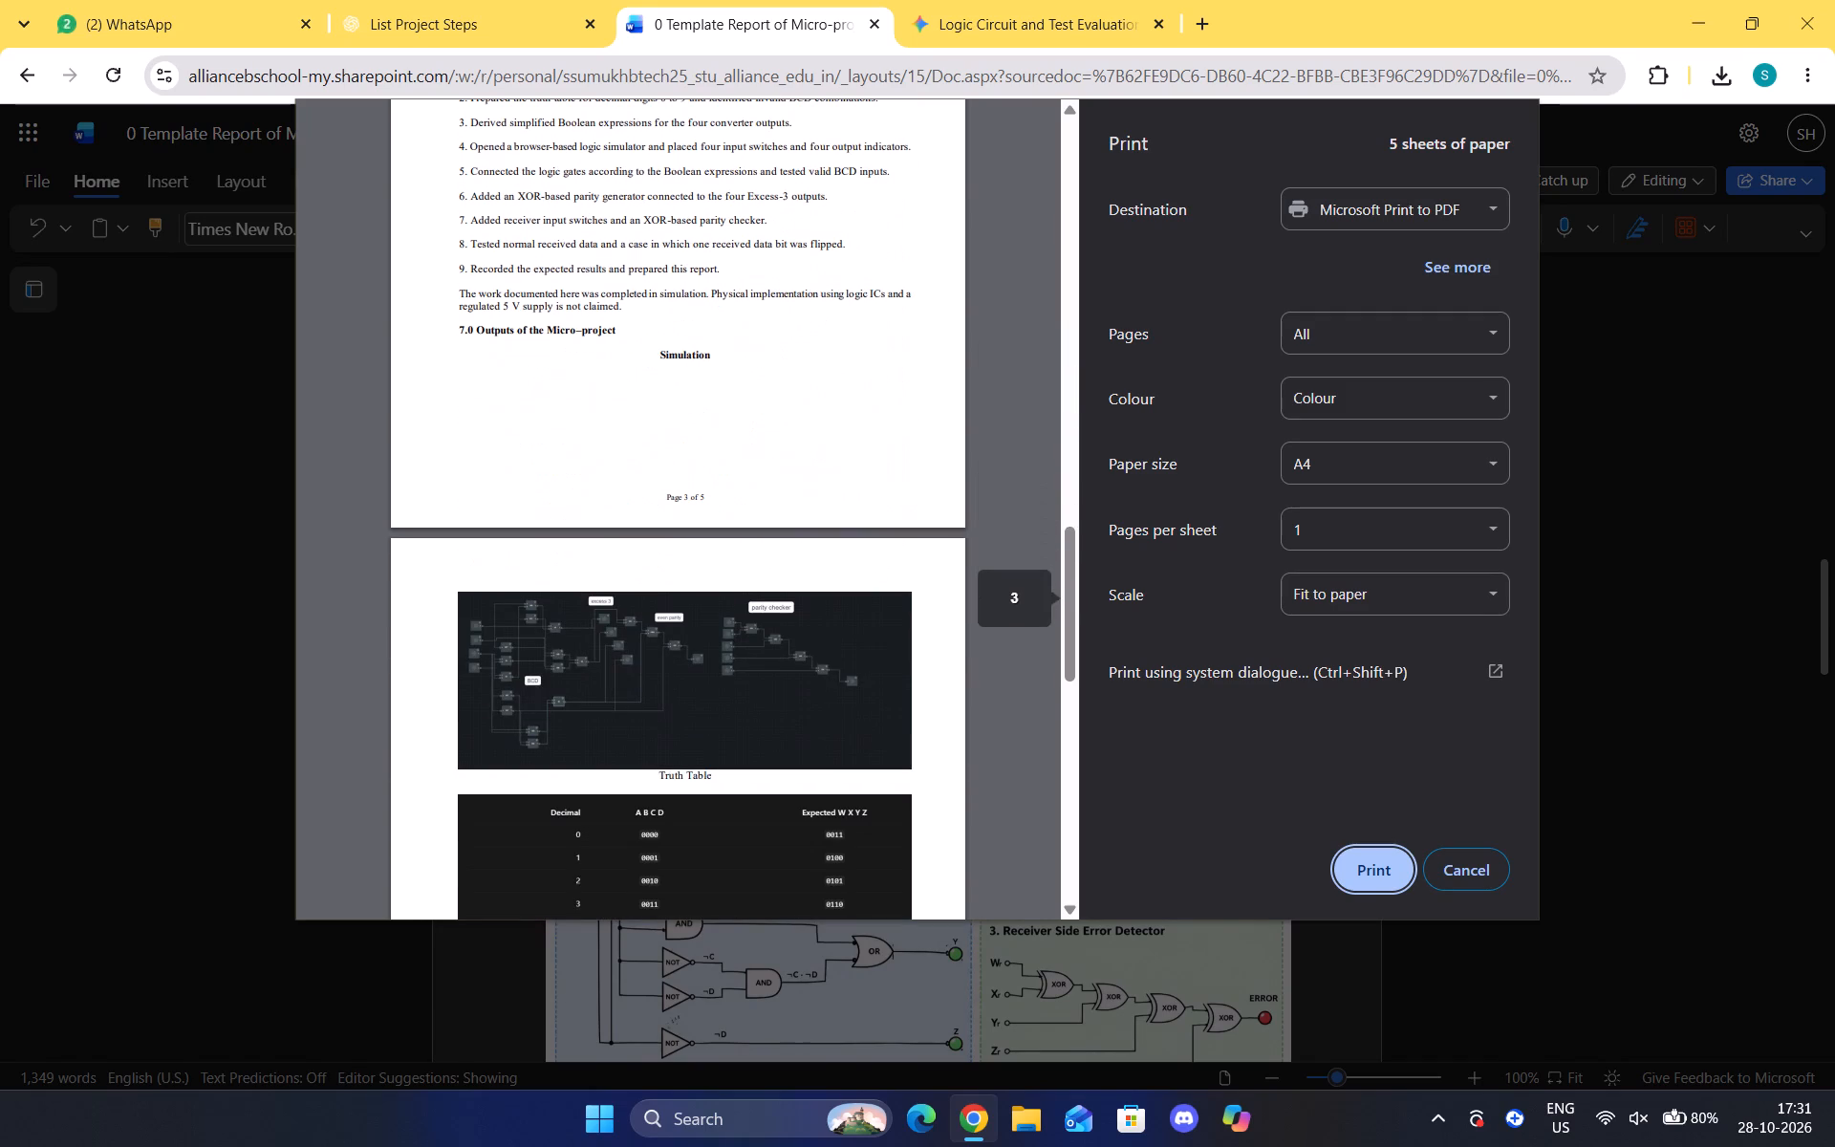
{"action": "scroll", "coordinate": [738, 507], "scroll_direction": "down", "scroll_amount": 1}
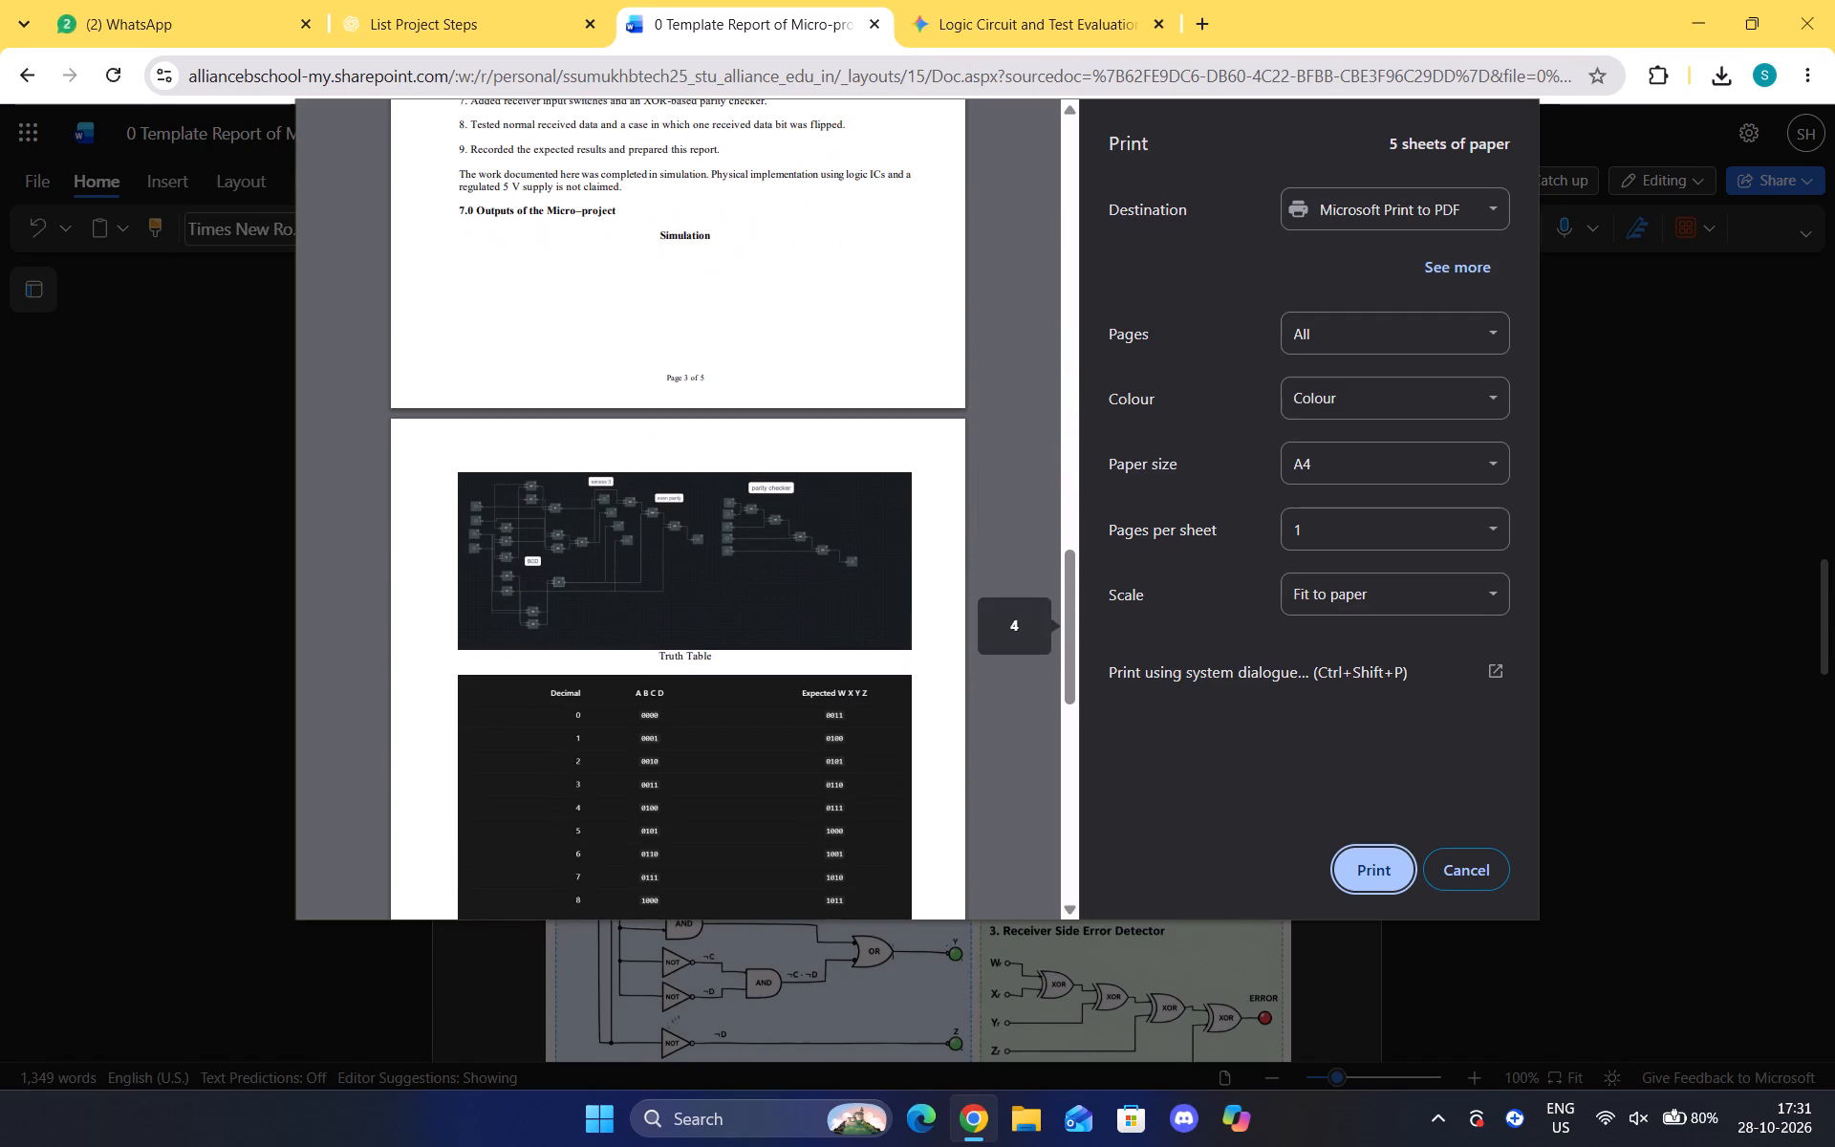
{"action": "scroll", "coordinate": [738, 507], "scroll_direction": "down", "scroll_amount": 4}
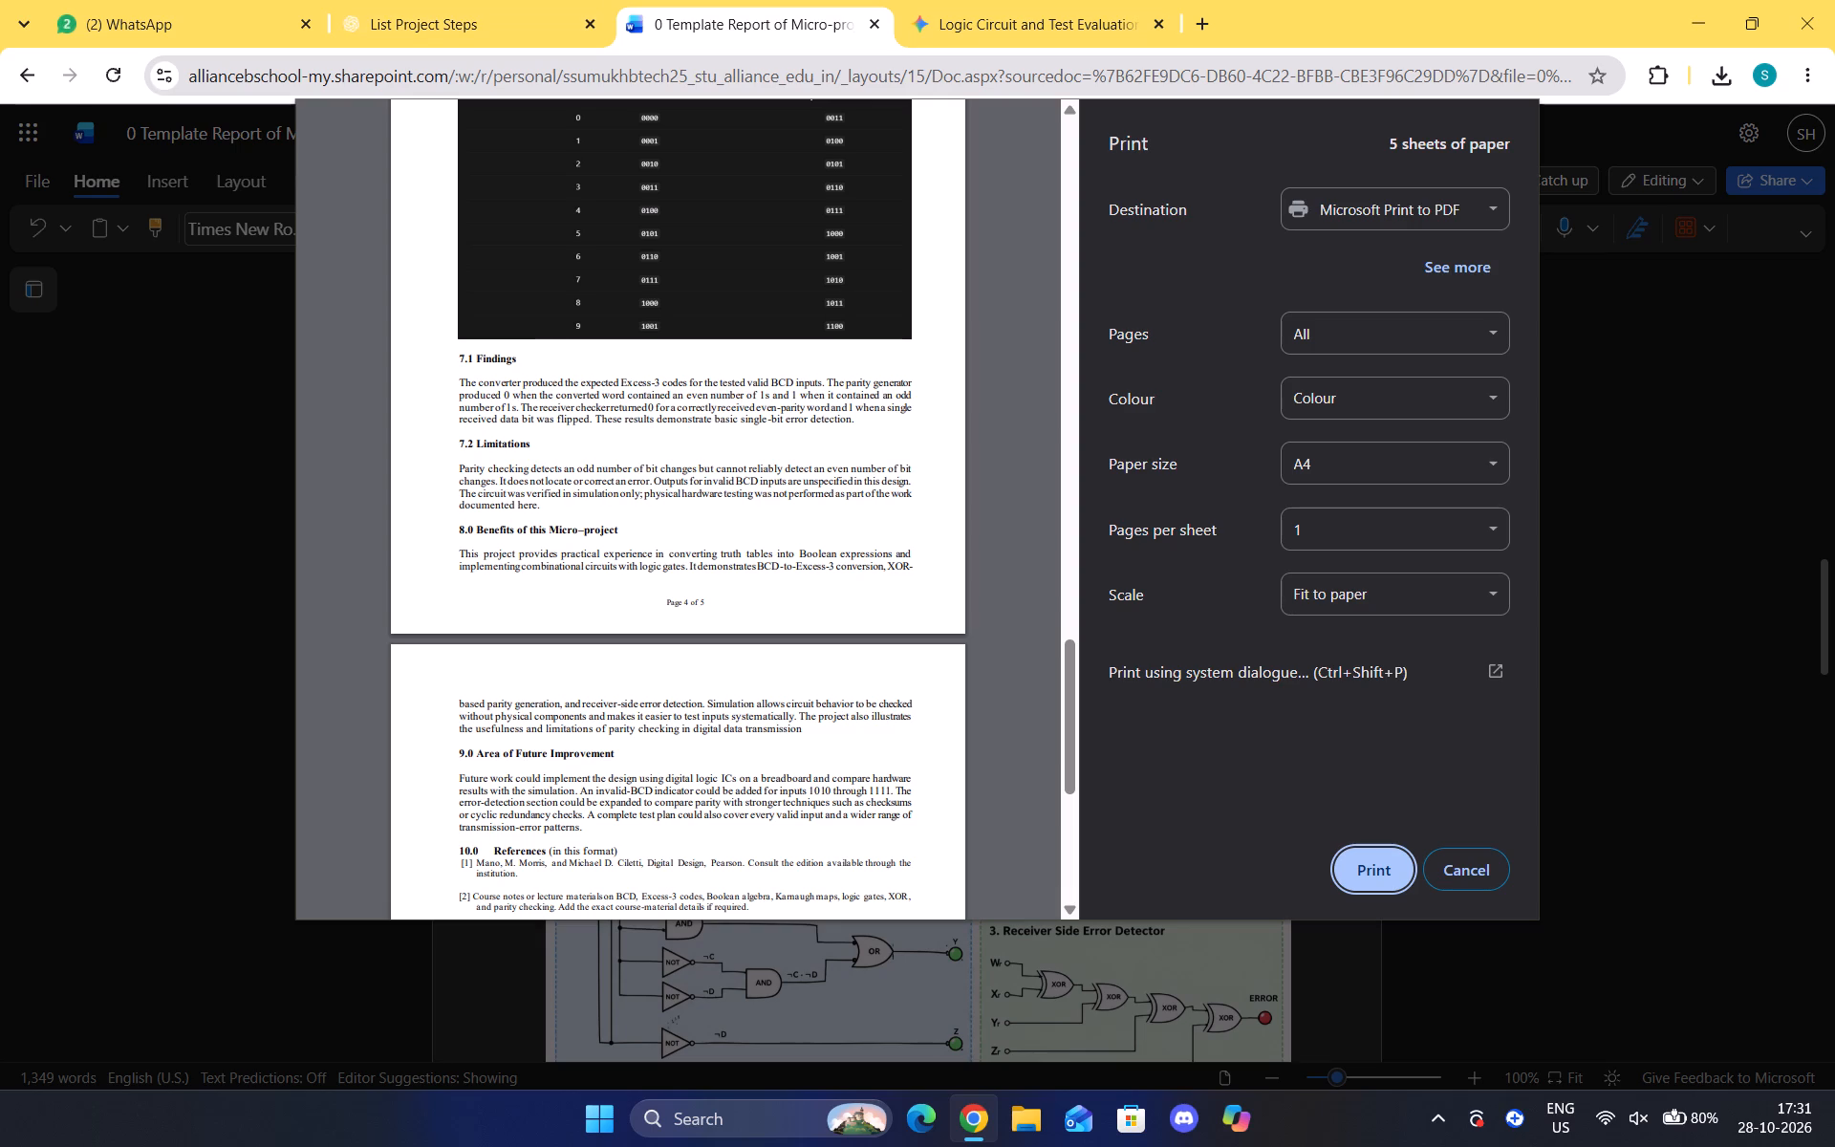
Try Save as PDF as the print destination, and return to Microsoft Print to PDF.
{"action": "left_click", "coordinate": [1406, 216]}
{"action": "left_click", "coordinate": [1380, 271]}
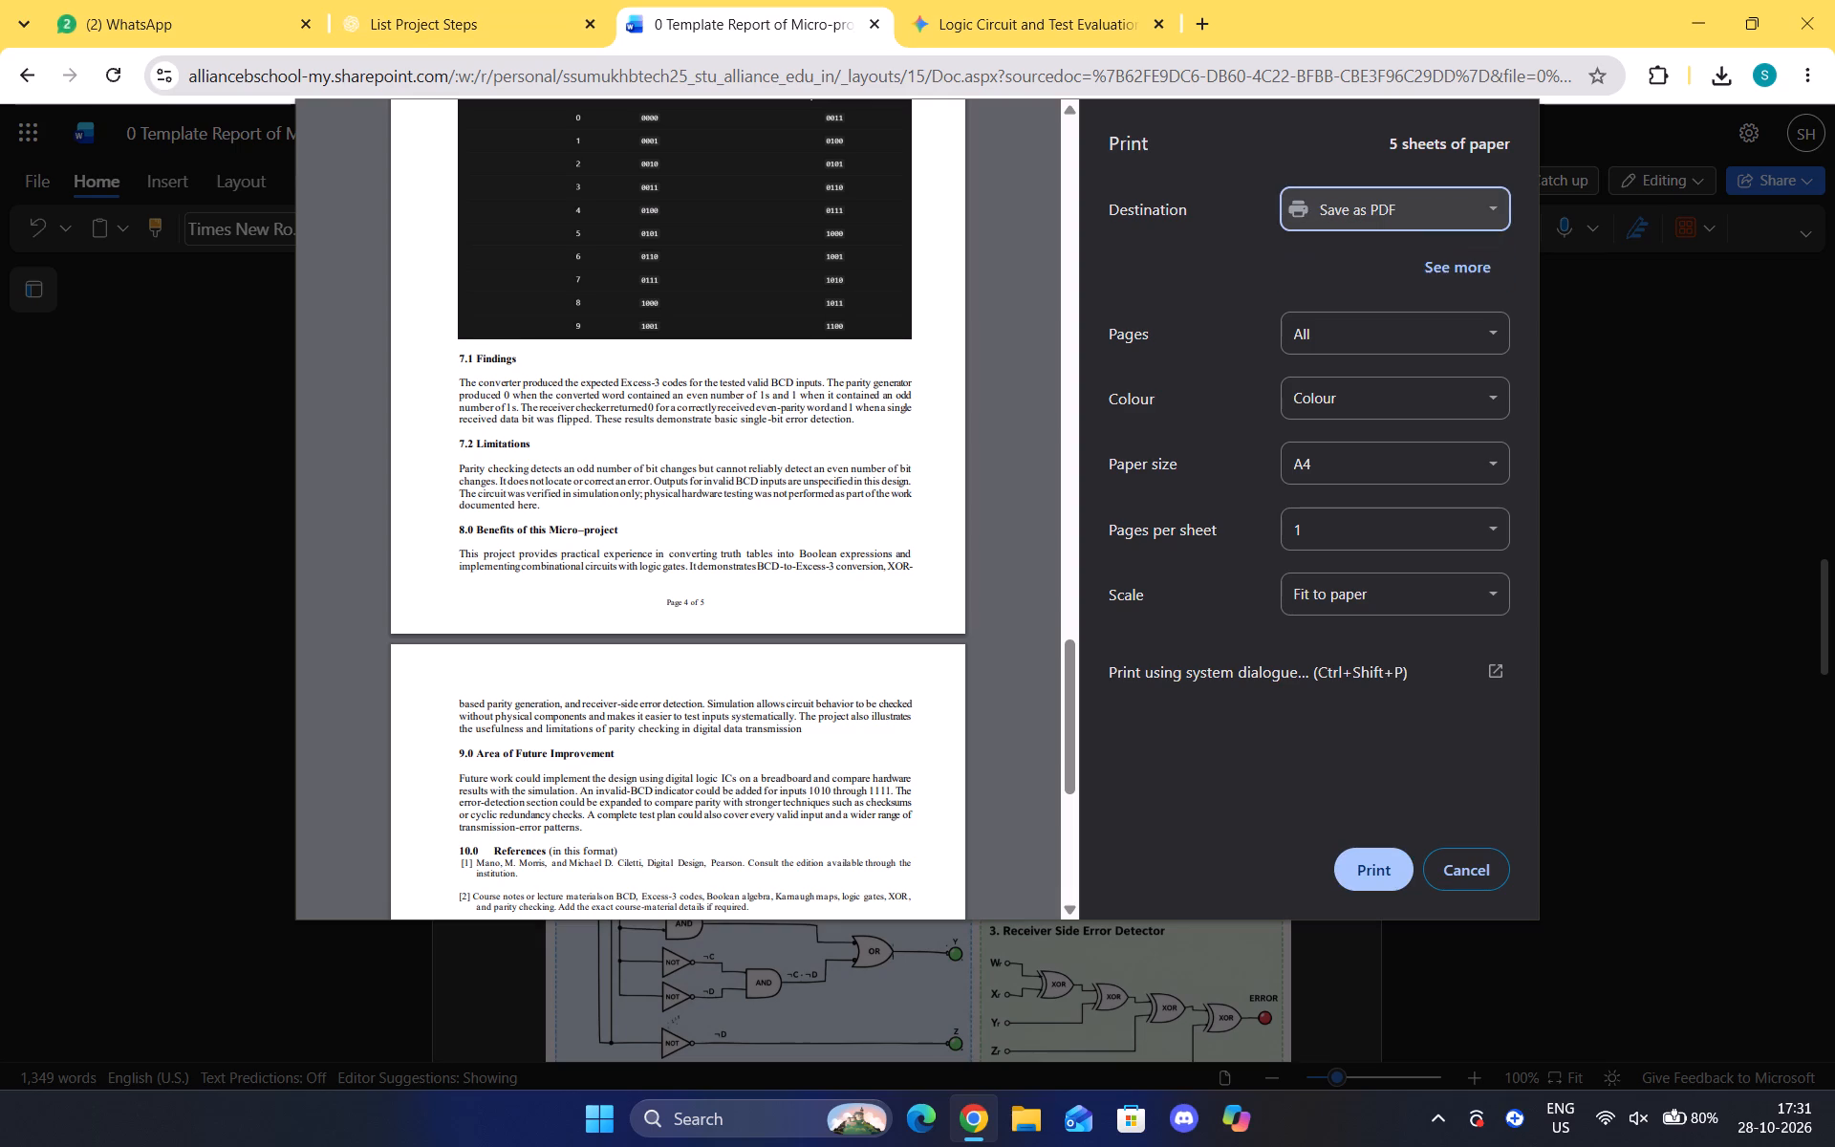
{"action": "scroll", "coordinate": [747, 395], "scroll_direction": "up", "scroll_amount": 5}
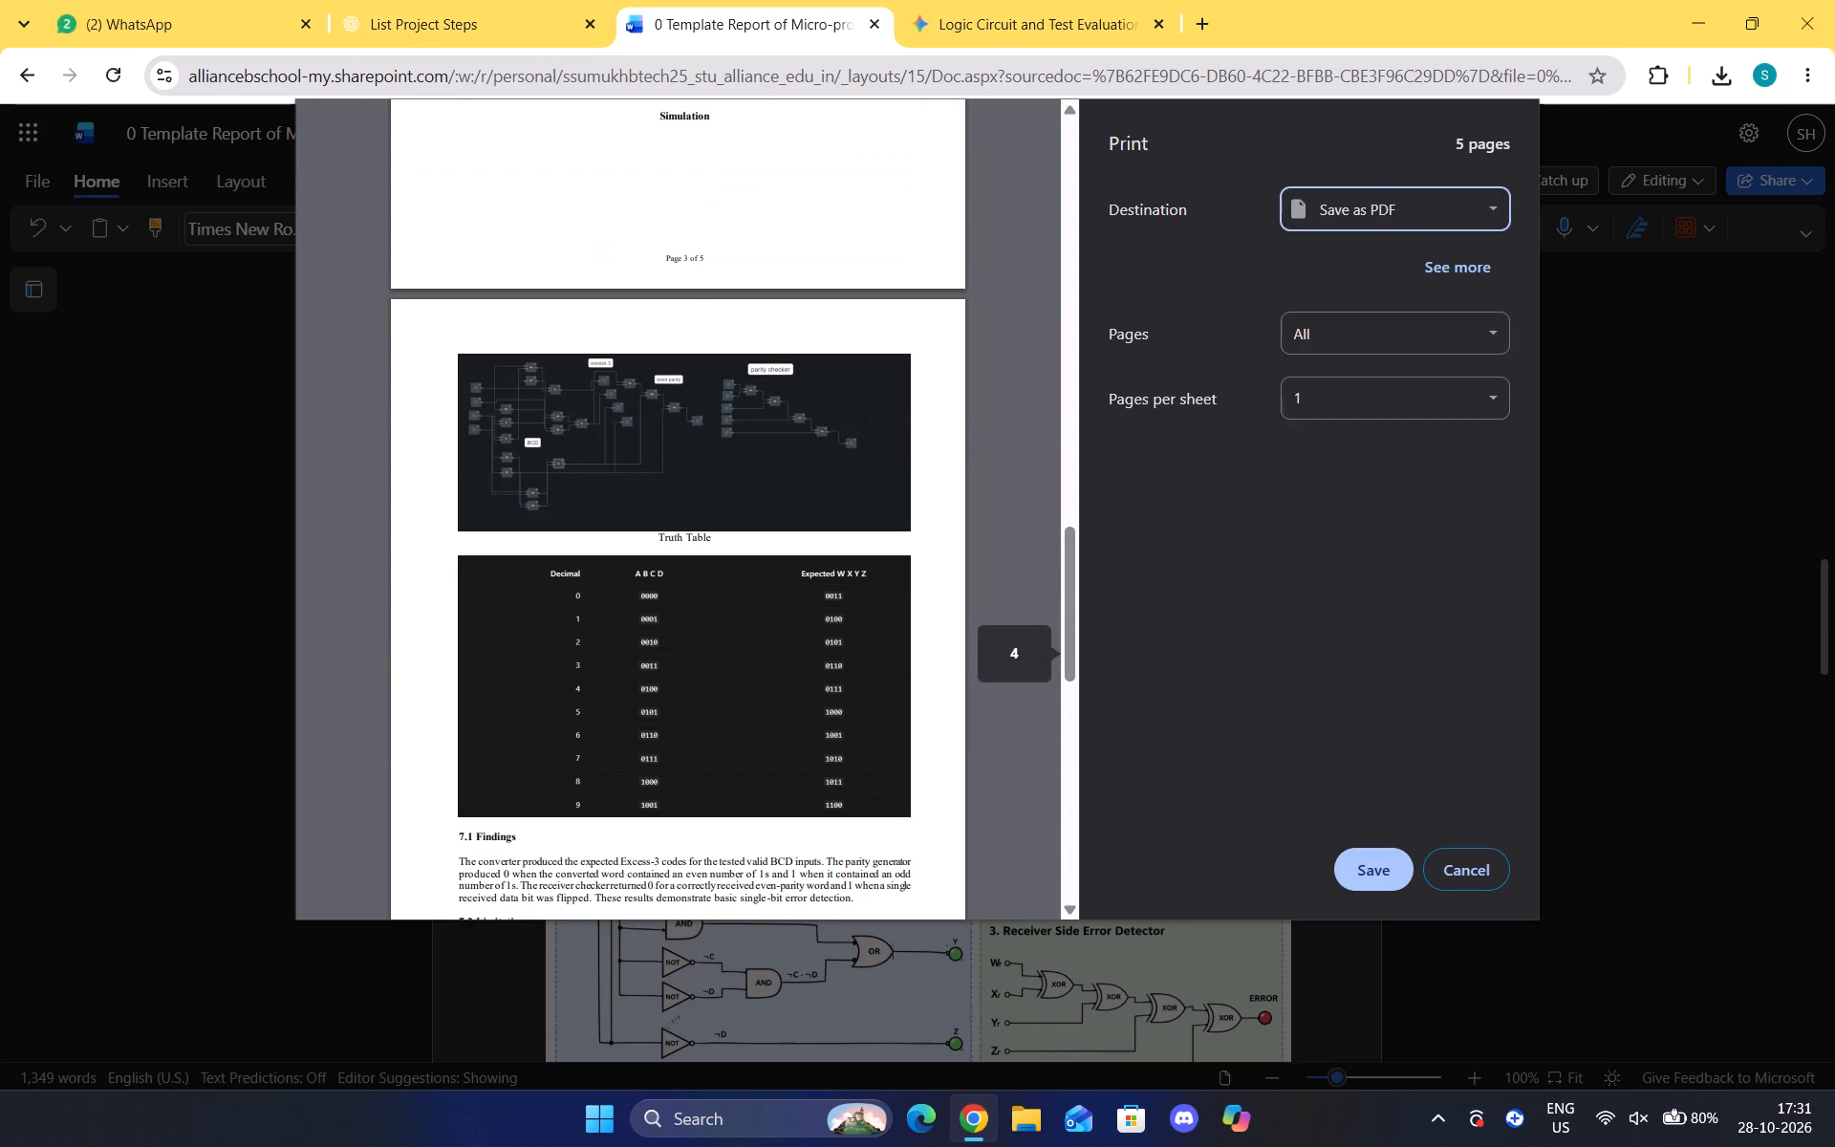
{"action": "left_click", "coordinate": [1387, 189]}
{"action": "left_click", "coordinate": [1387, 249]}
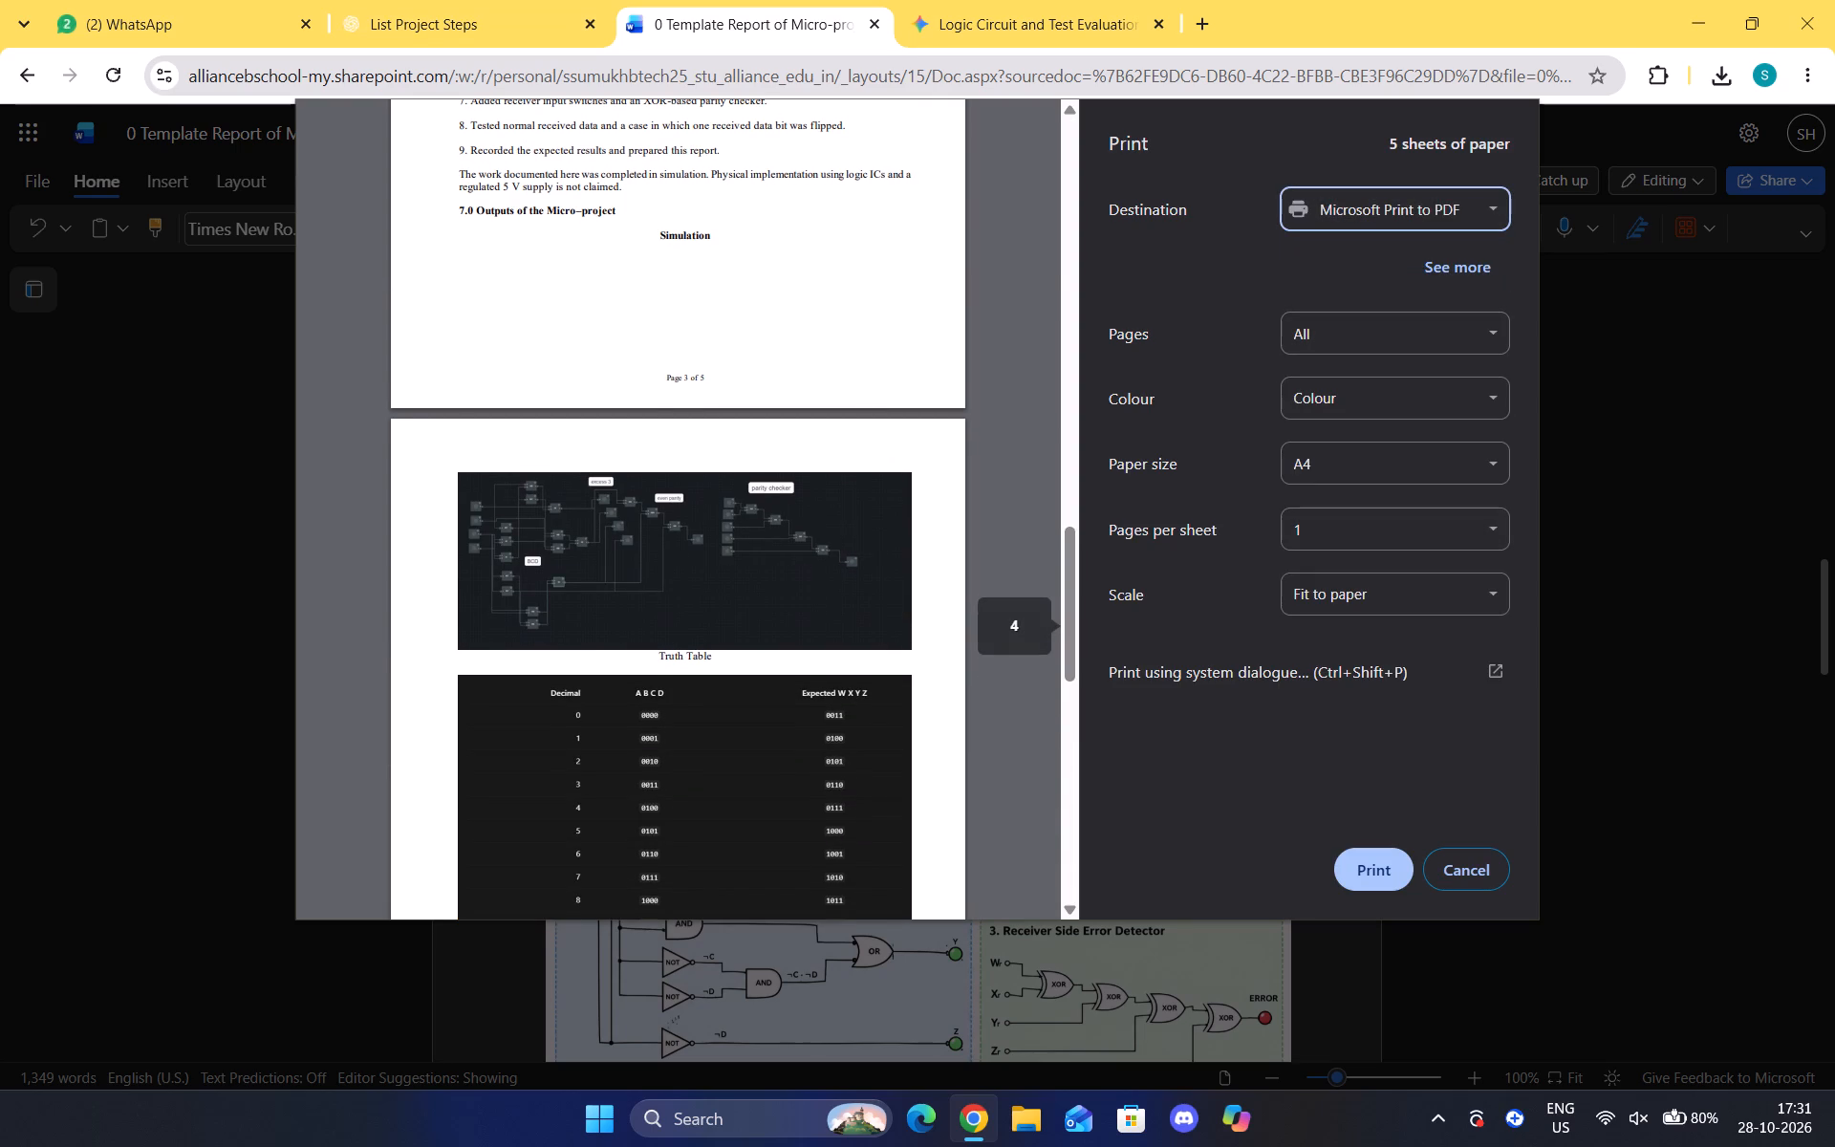
Examine the available print options for page range, paper size and pages per sheet.
{"action": "left_click", "coordinate": [1372, 323]}
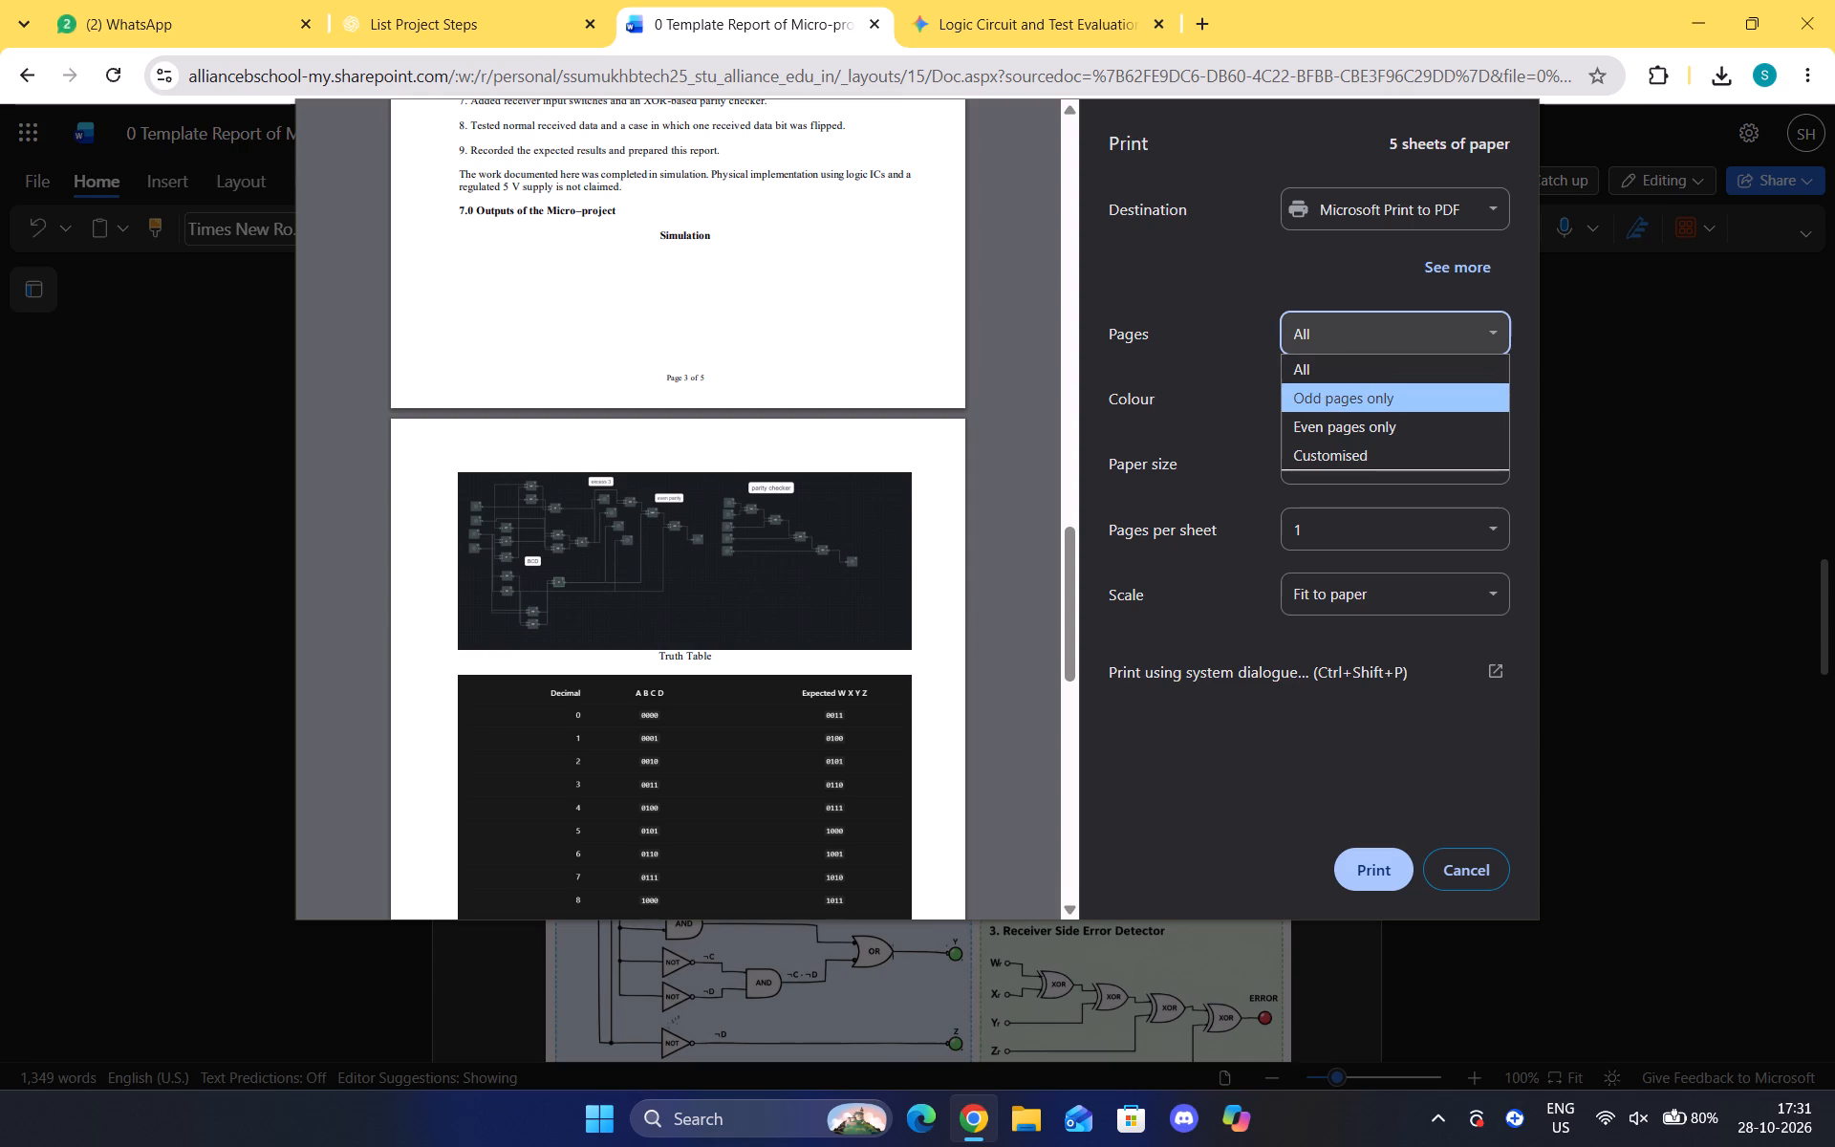
{"action": "left_click", "coordinate": [1395, 318]}
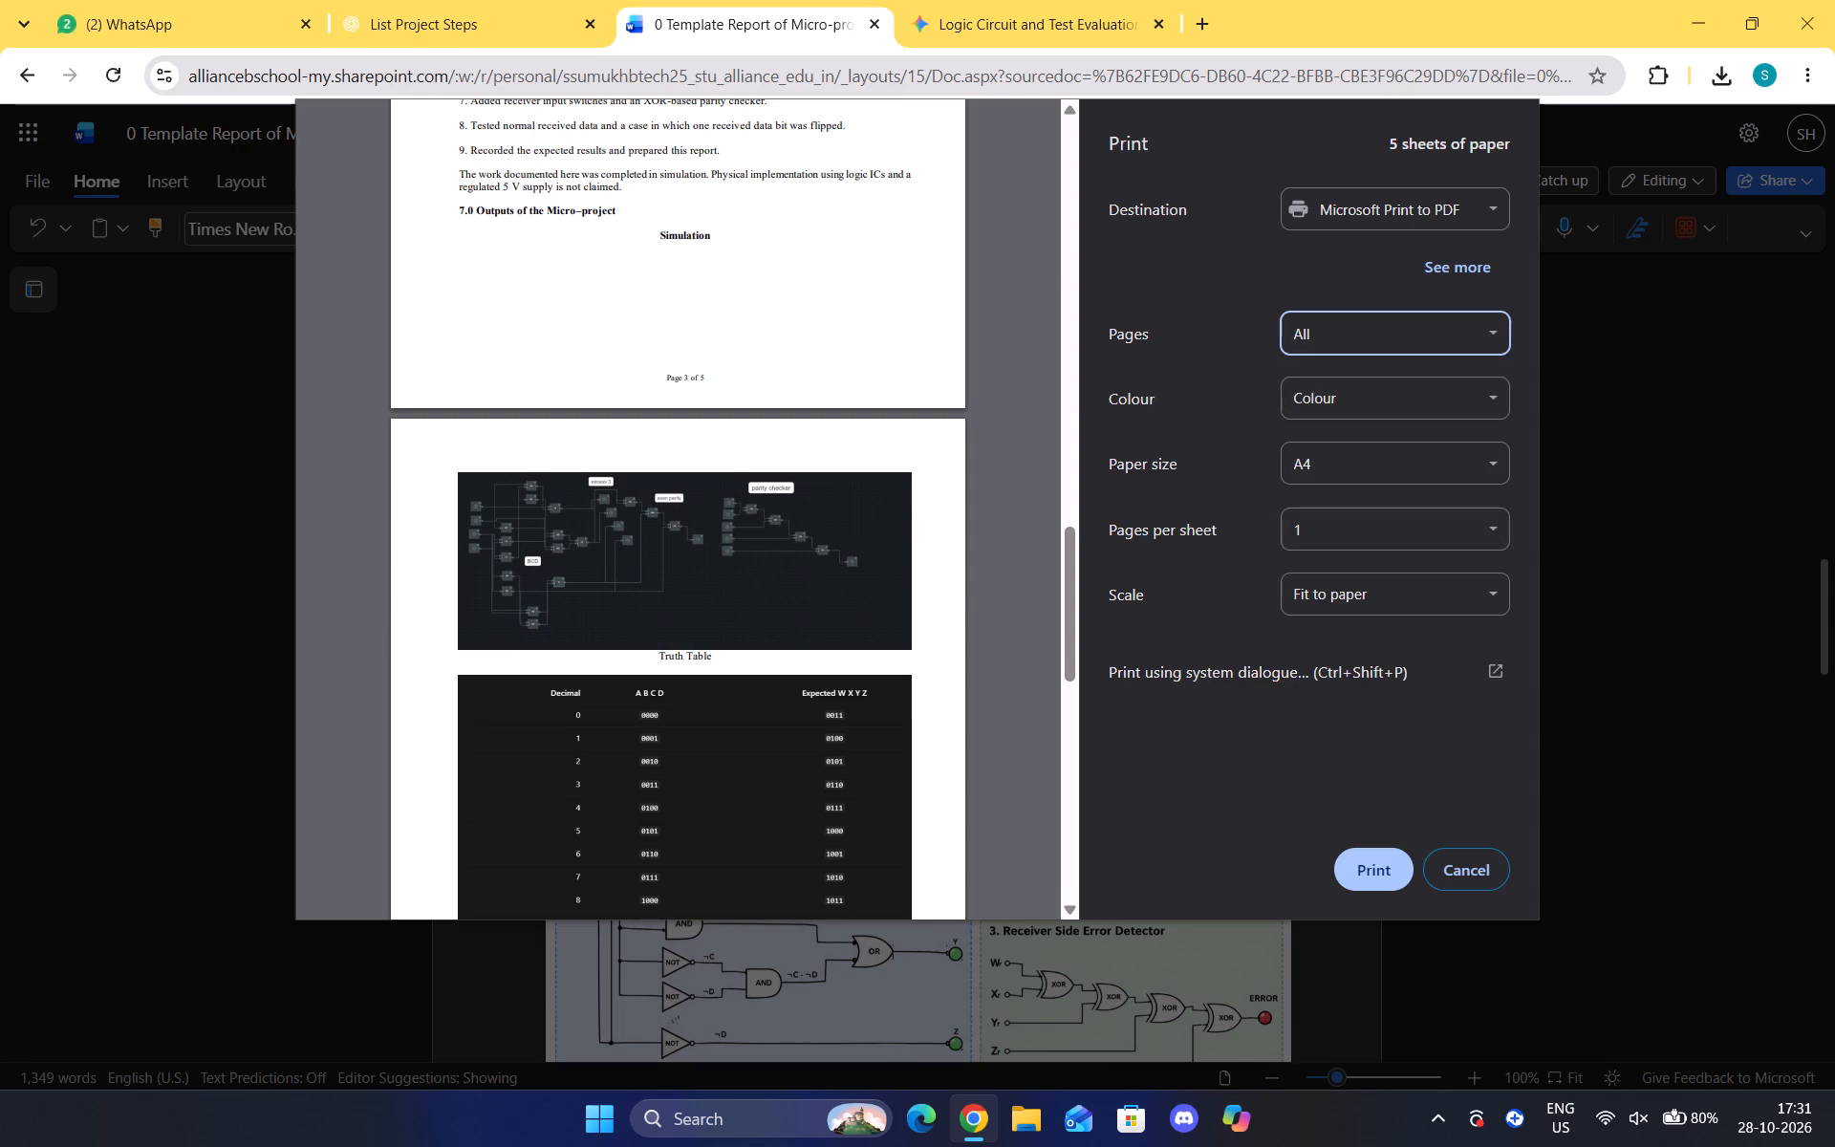
{"action": "left_click", "coordinate": [1439, 456]}
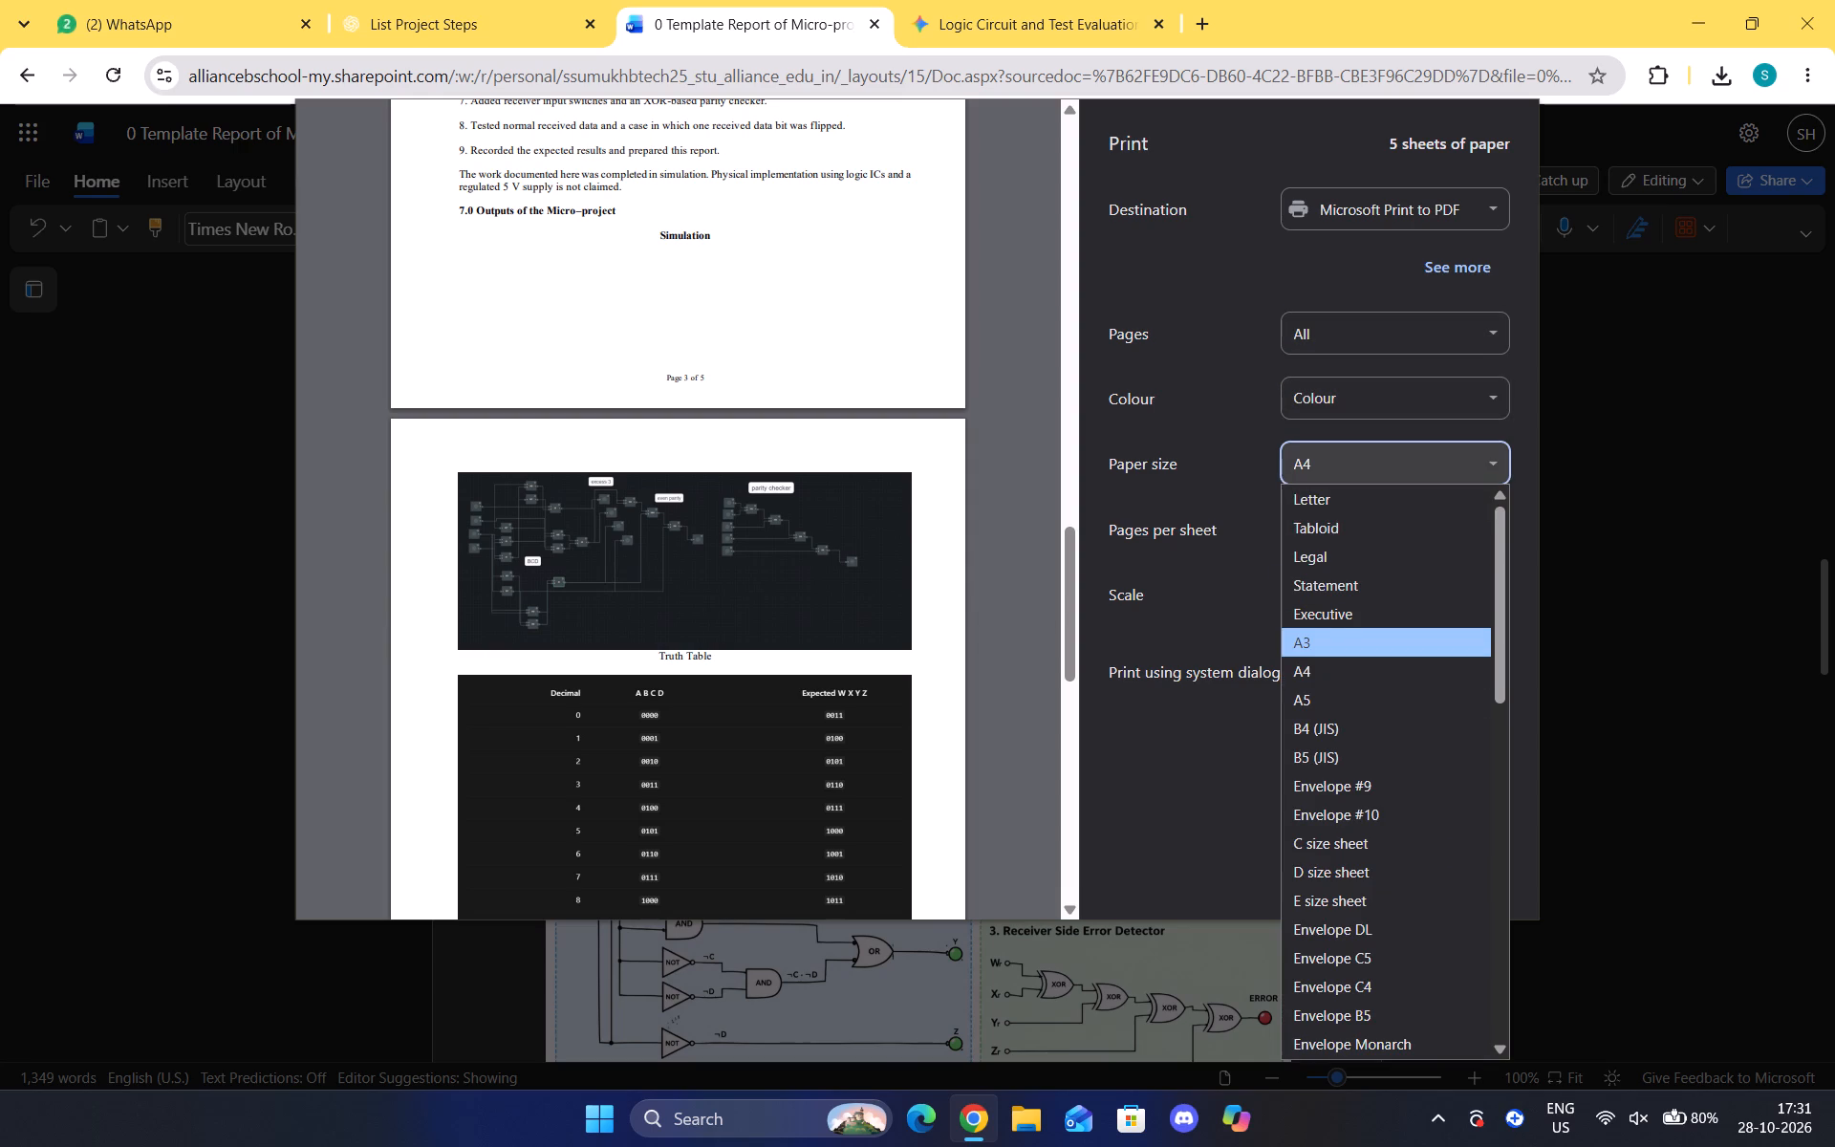
{"action": "scroll", "coordinate": [1346, 664], "scroll_direction": "down", "scroll_amount": 2}
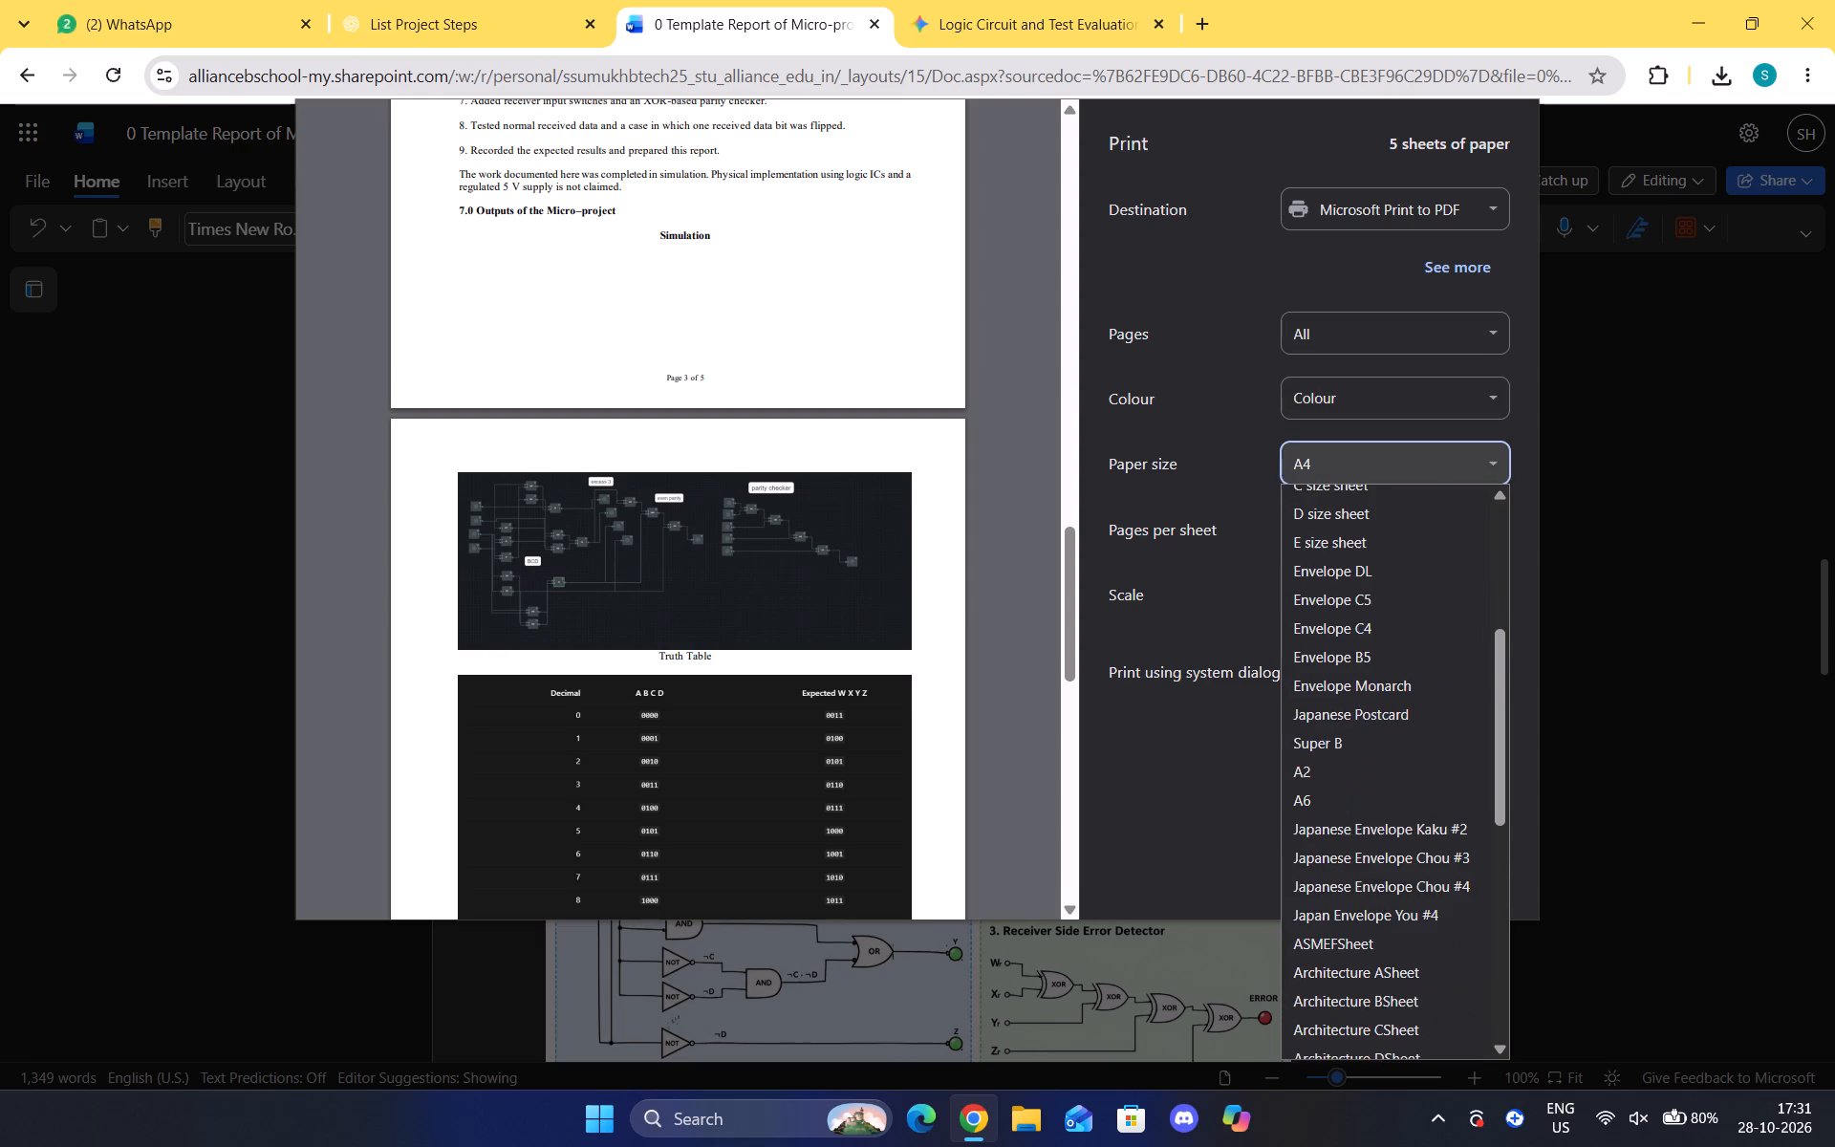
{"action": "scroll", "coordinate": [1393, 574], "scroll_direction": "down", "scroll_amount": 11}
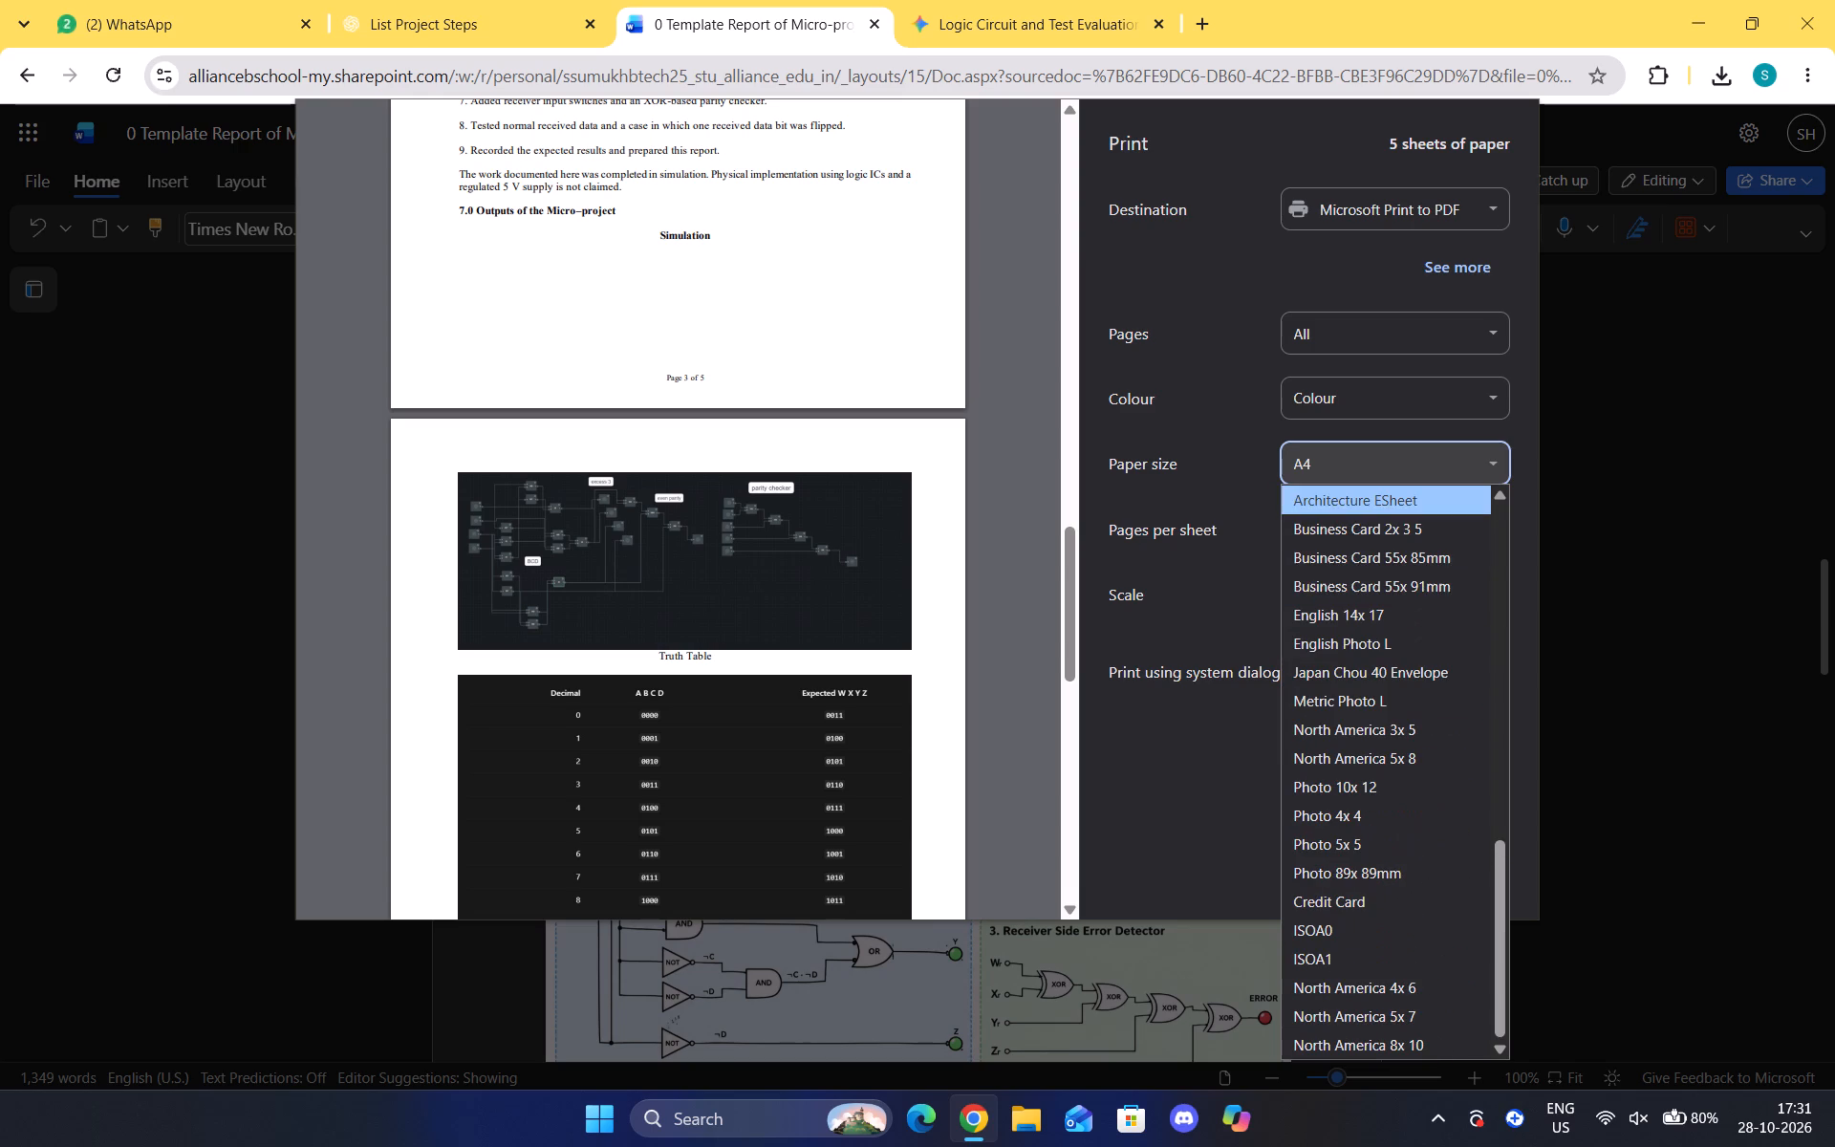
{"action": "left_click", "coordinate": [1452, 445]}
{"action": "left_click", "coordinate": [1397, 521]}
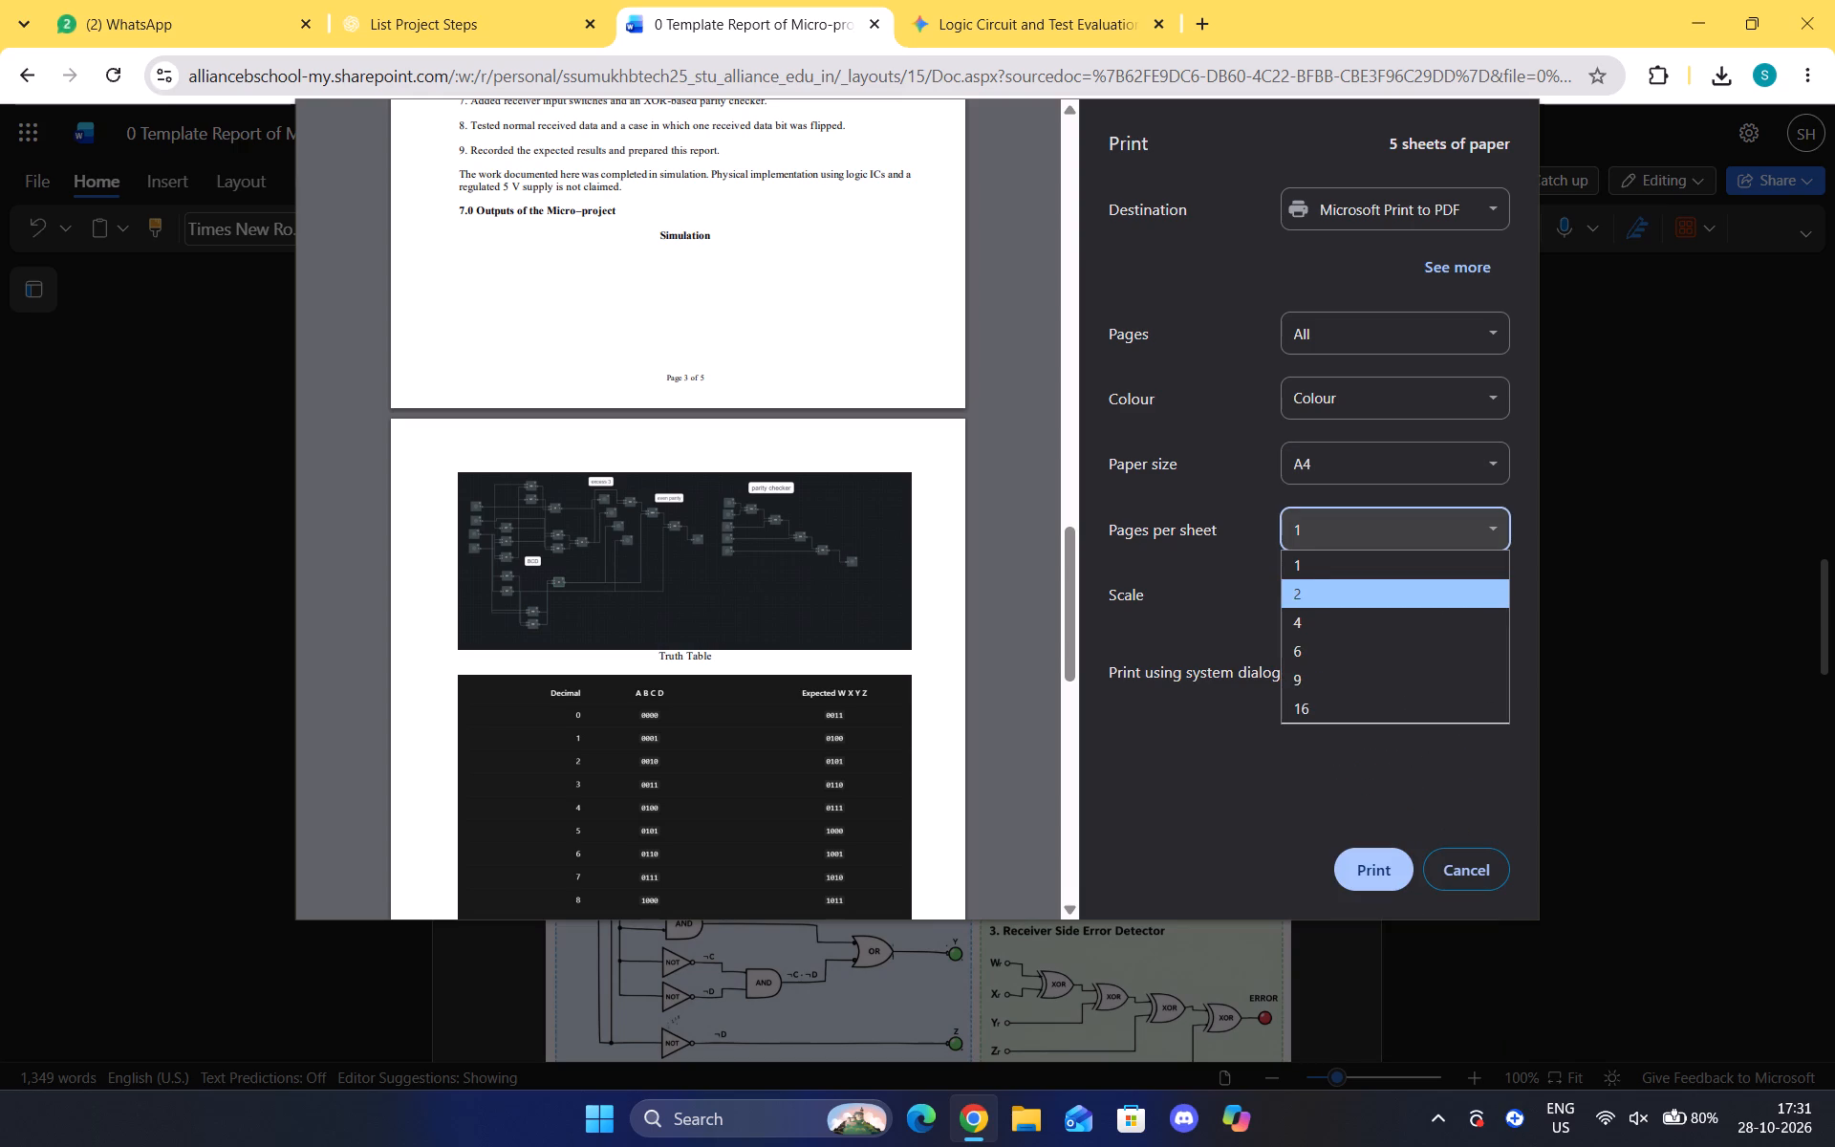
{"action": "left_click", "coordinate": [1449, 516]}
Examine the print scale options, leaving the scale on Fit to paper.
{"action": "left_click", "coordinate": [1414, 581]}
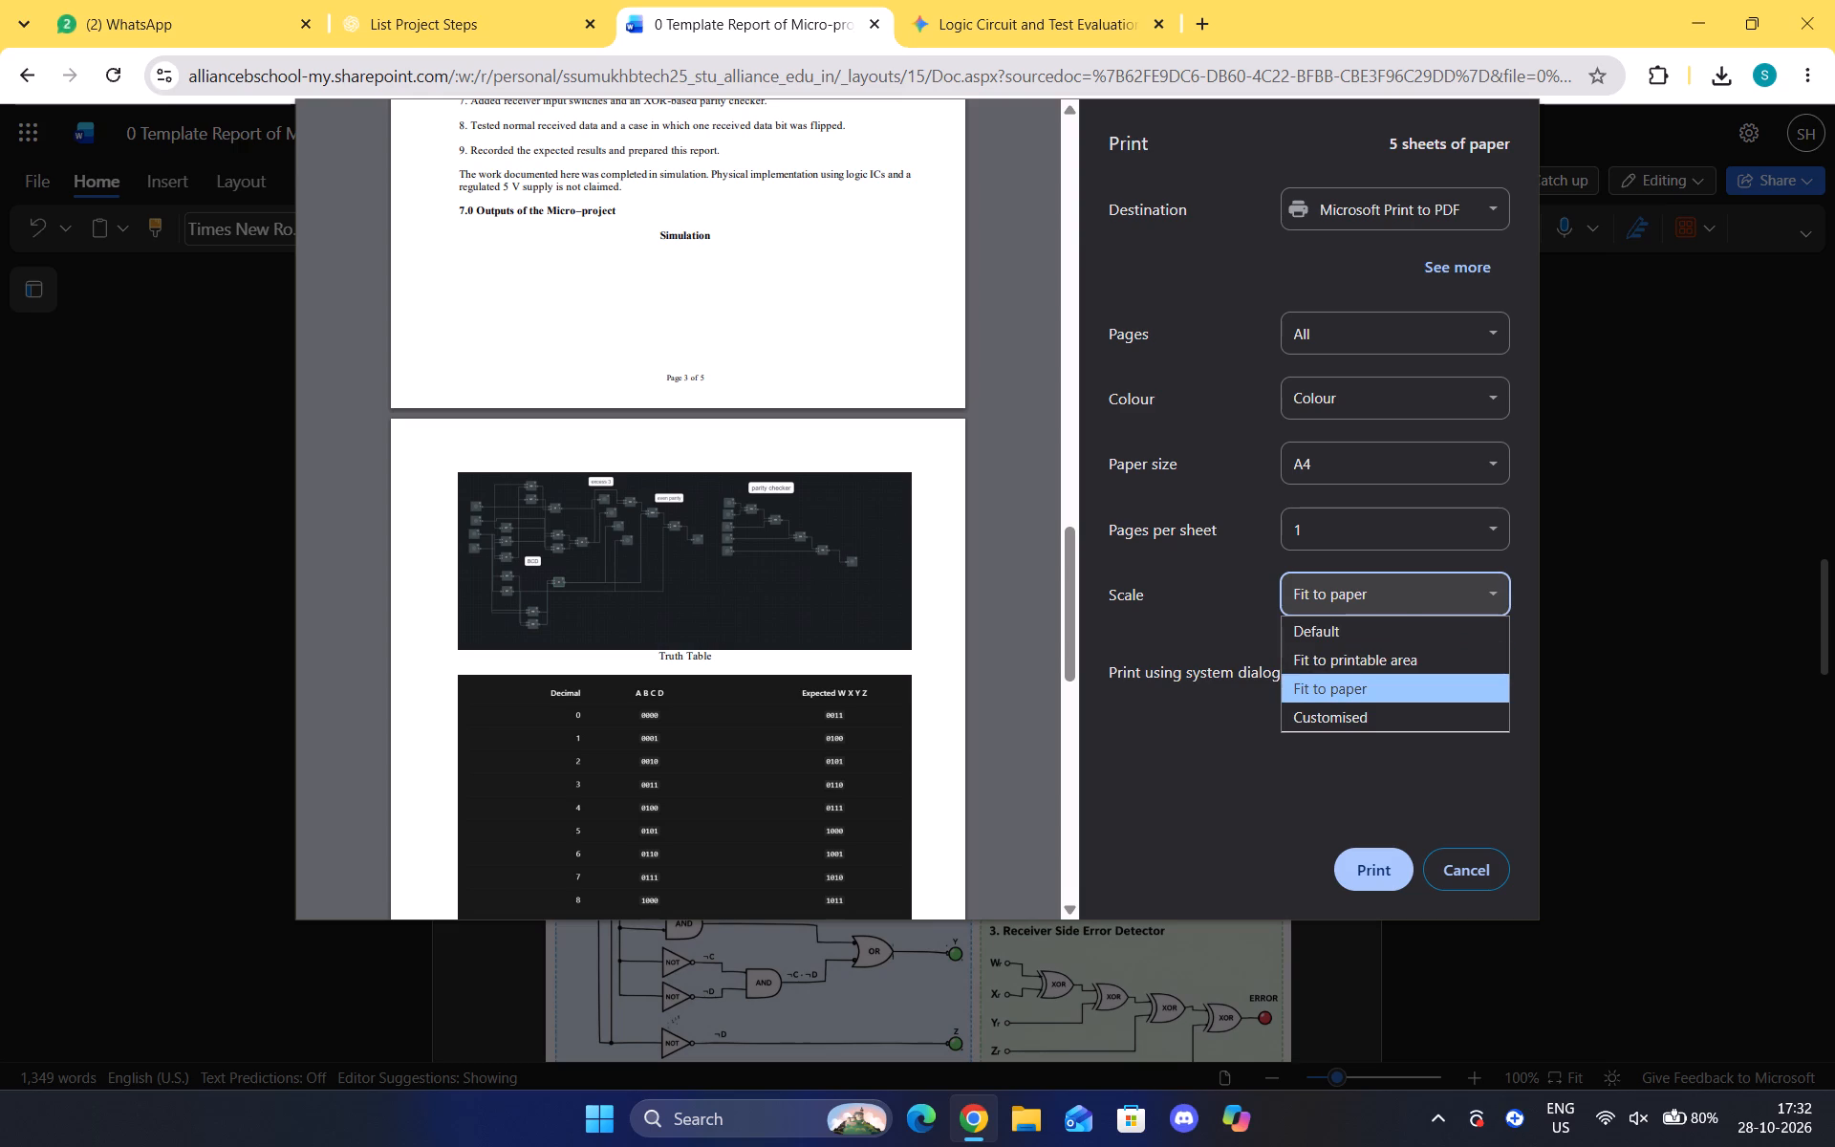
{"action": "left_click", "coordinate": [1358, 677]}
{"action": "left_click", "coordinate": [1436, 625]}
{"action": "left_click", "coordinate": [1446, 588]}
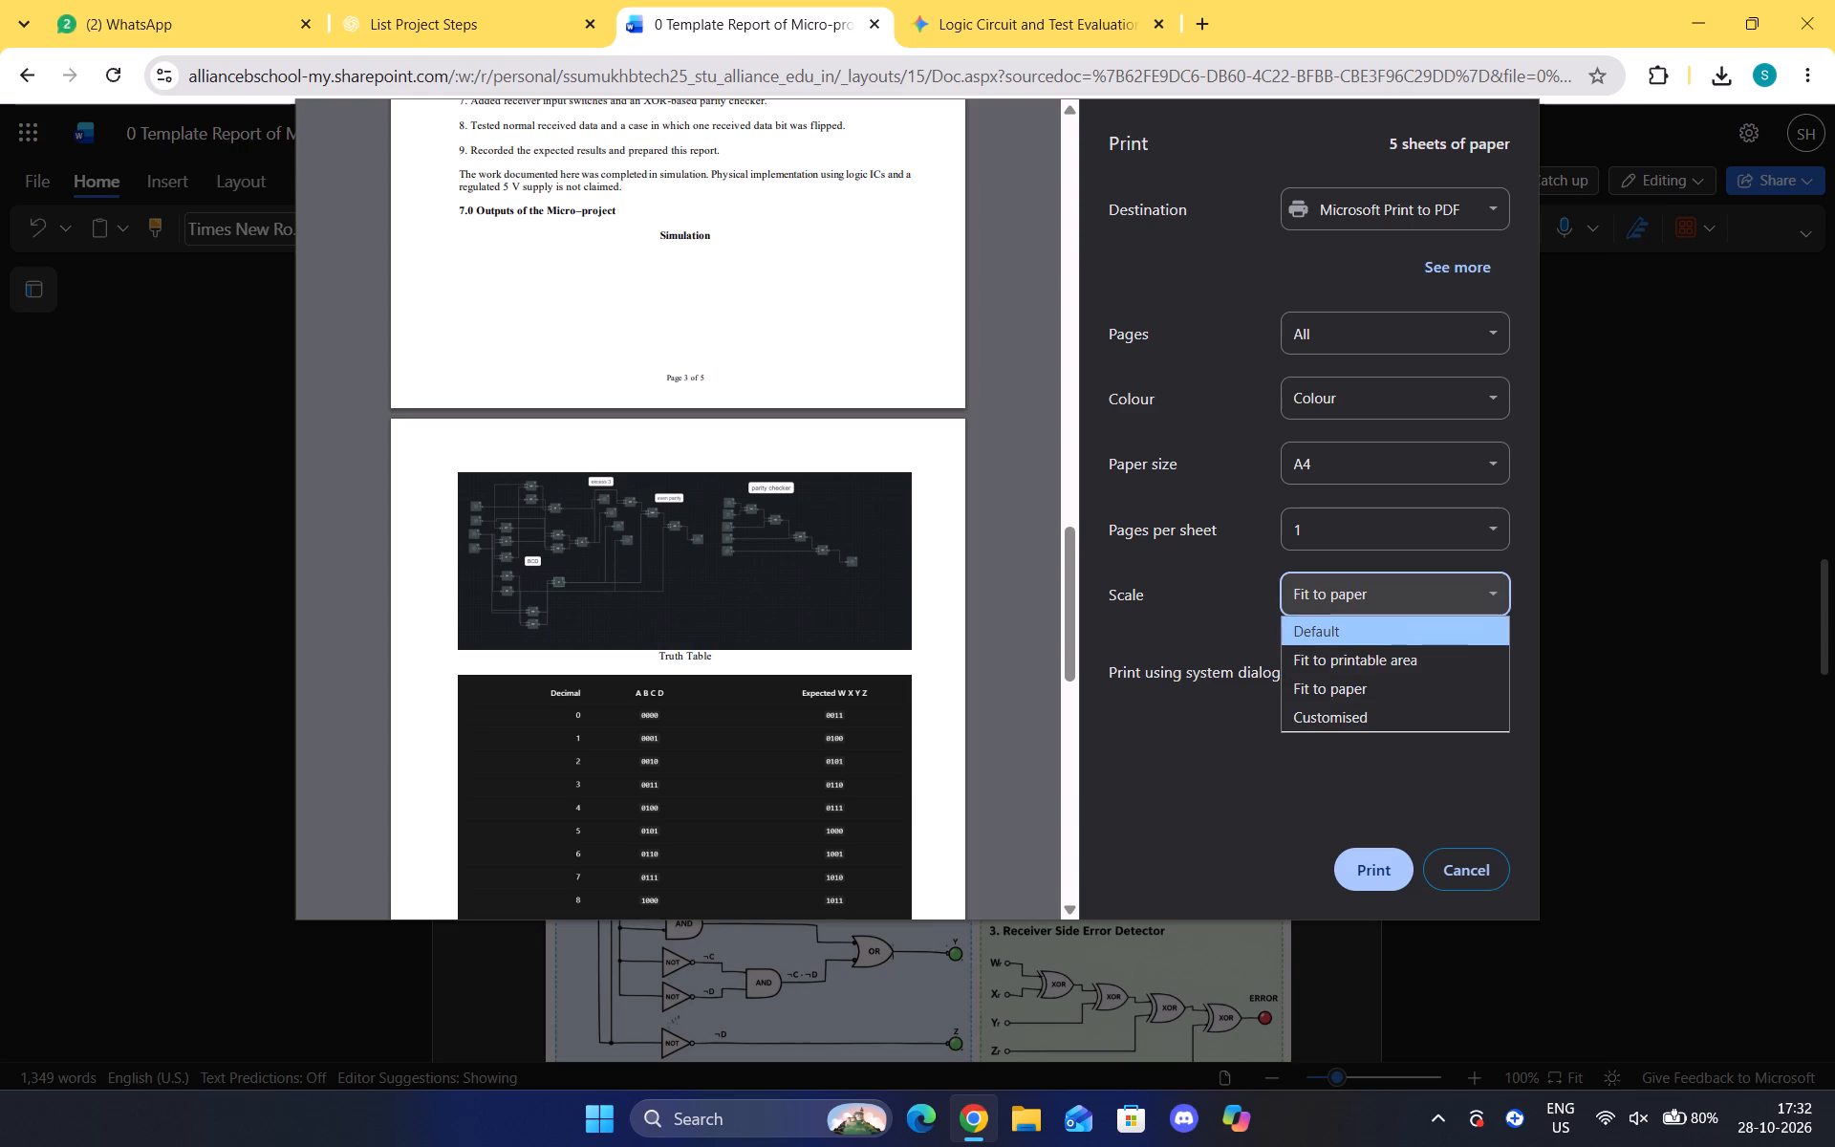
{"action": "left_click", "coordinate": [1411, 615]}
{"action": "left_click", "coordinate": [1425, 557]}
{"action": "left_click", "coordinate": [1406, 583]}
{"action": "left_click", "coordinate": [1364, 611]}
{"action": "left_click", "coordinate": [1388, 590]}
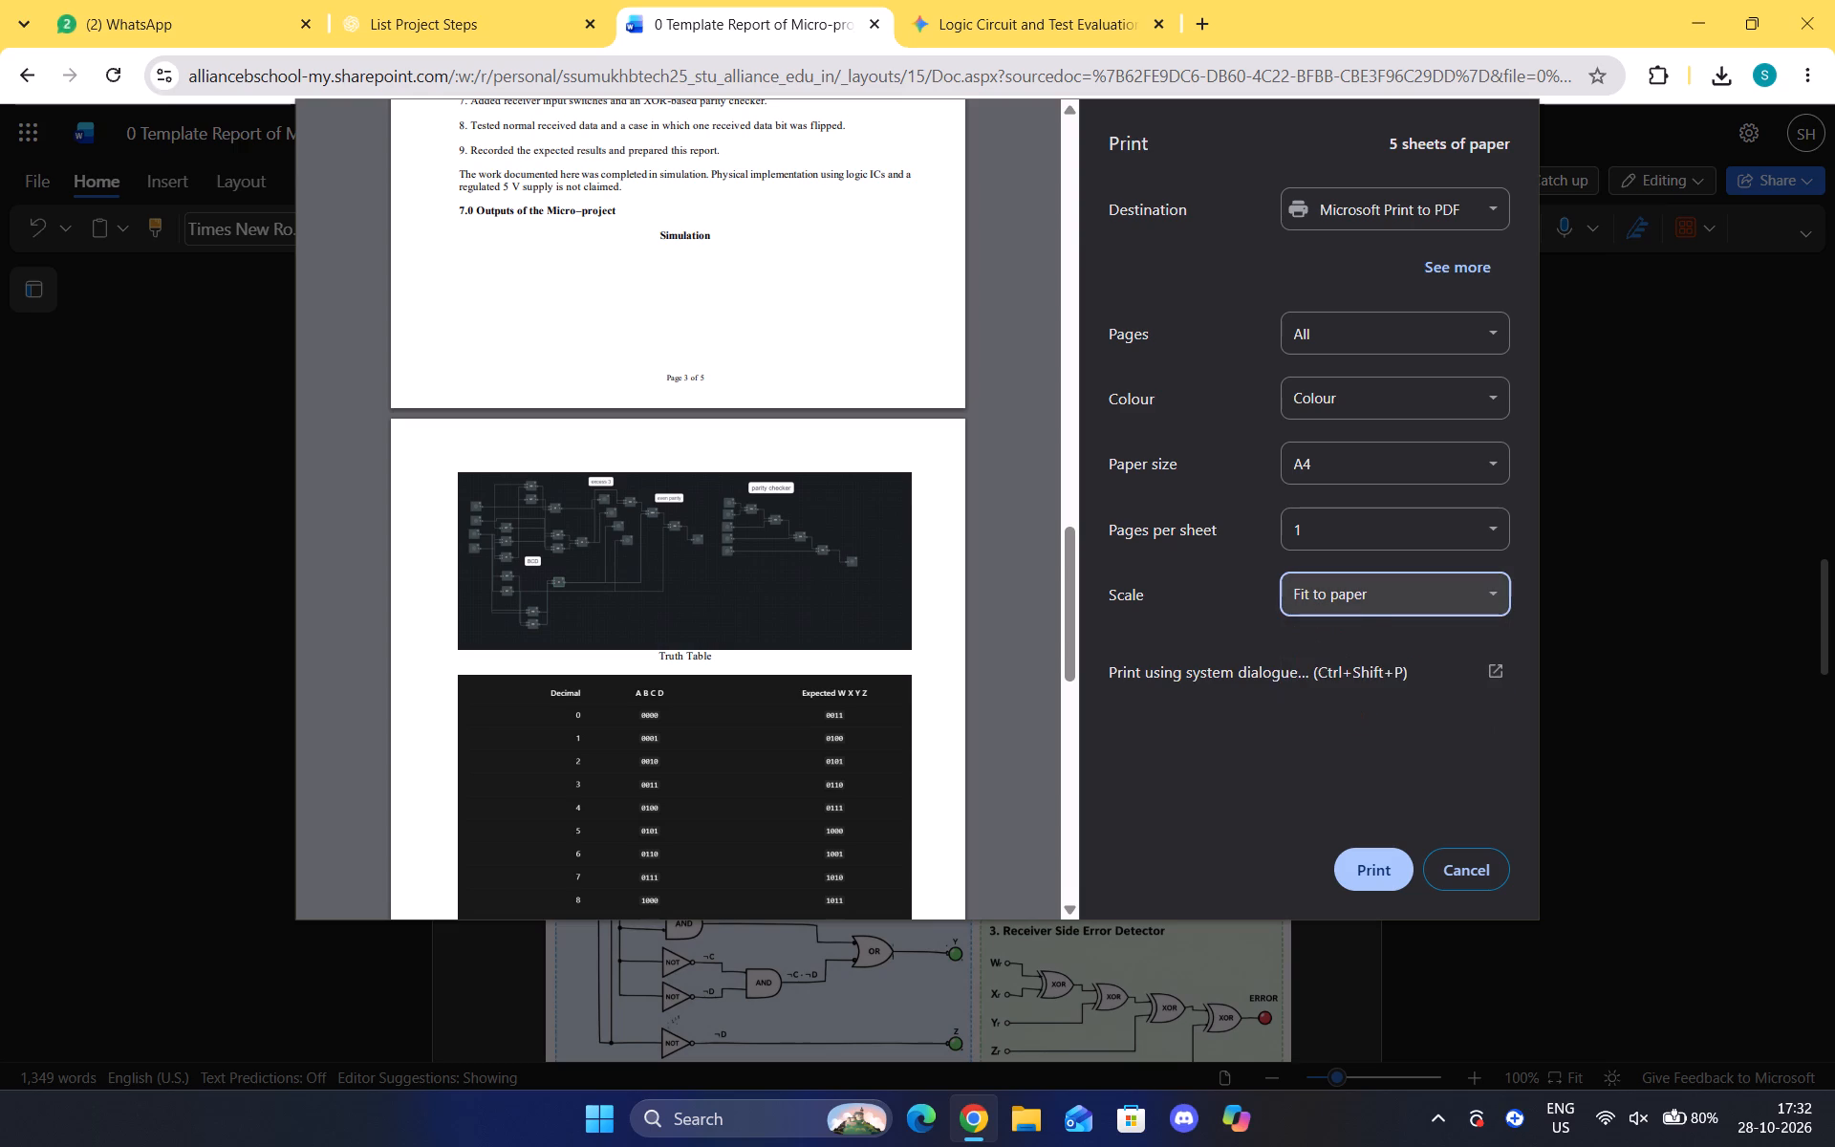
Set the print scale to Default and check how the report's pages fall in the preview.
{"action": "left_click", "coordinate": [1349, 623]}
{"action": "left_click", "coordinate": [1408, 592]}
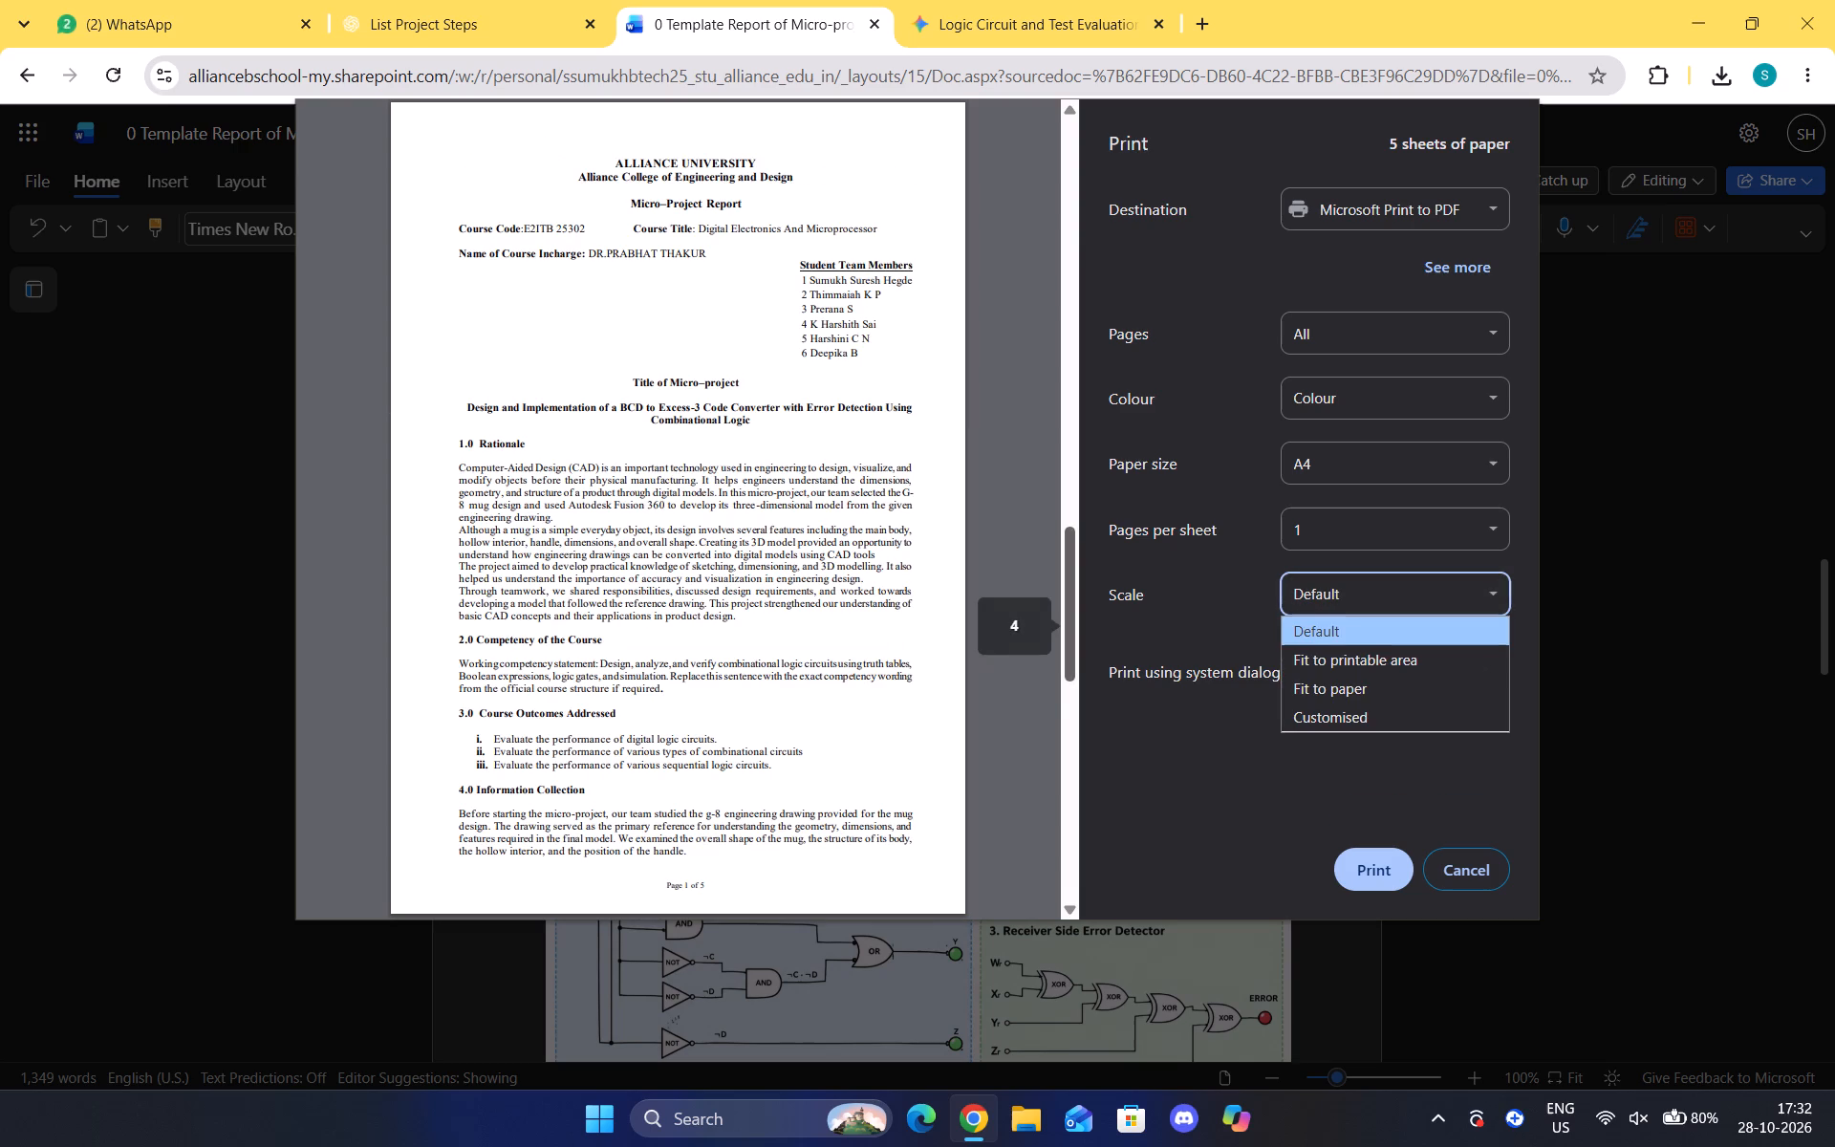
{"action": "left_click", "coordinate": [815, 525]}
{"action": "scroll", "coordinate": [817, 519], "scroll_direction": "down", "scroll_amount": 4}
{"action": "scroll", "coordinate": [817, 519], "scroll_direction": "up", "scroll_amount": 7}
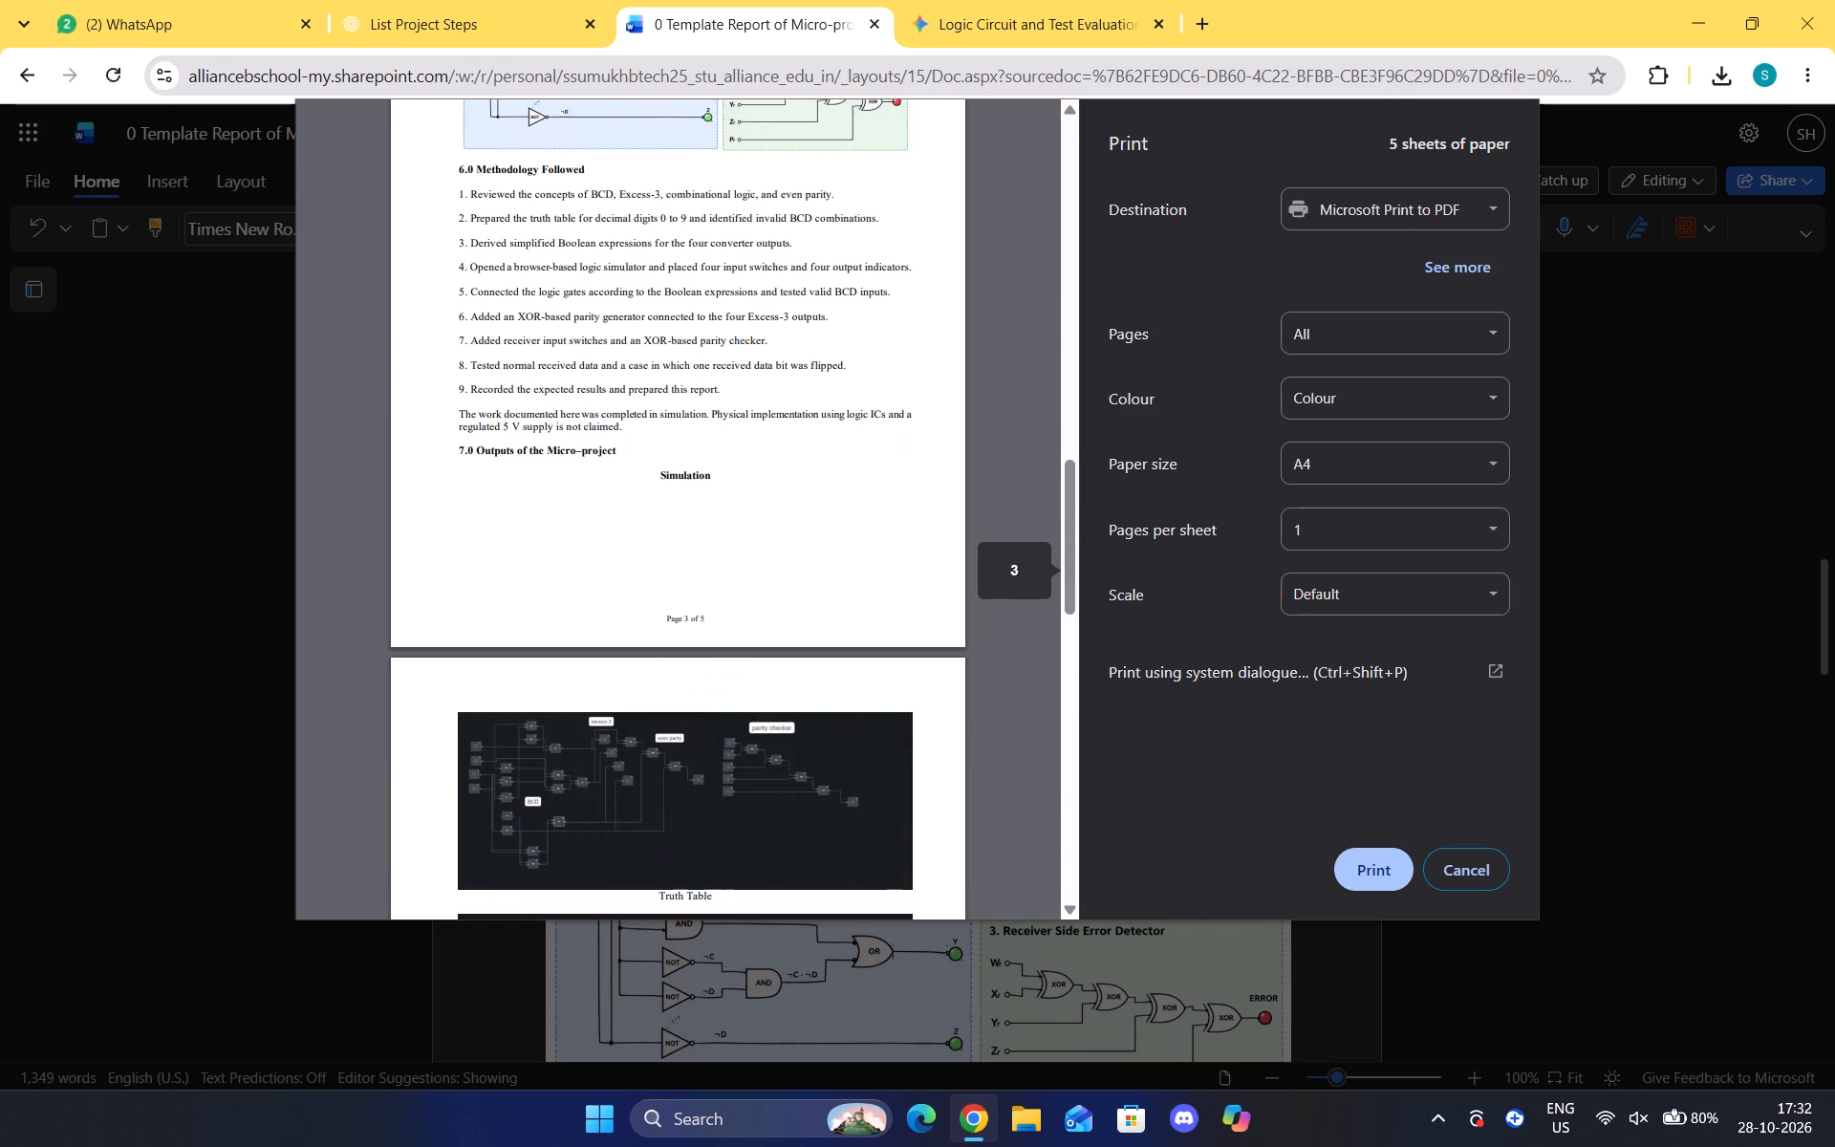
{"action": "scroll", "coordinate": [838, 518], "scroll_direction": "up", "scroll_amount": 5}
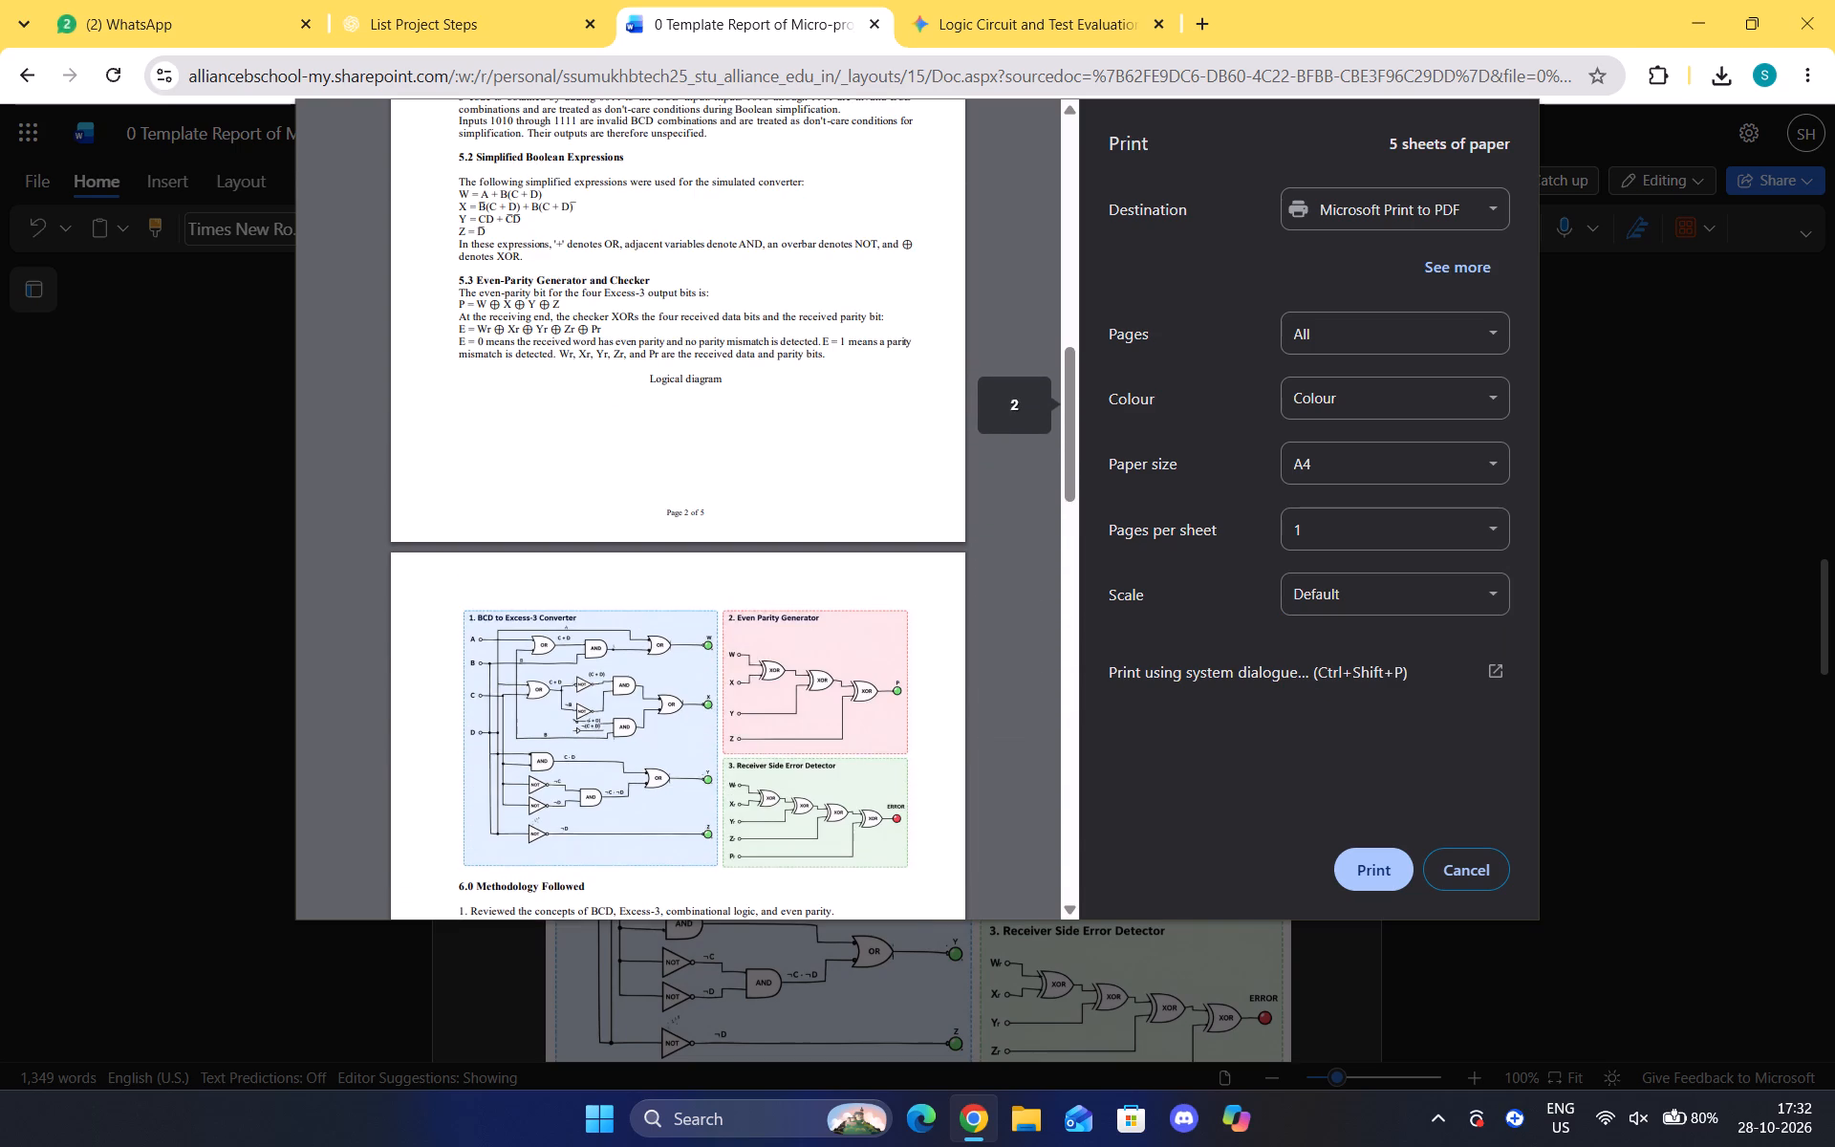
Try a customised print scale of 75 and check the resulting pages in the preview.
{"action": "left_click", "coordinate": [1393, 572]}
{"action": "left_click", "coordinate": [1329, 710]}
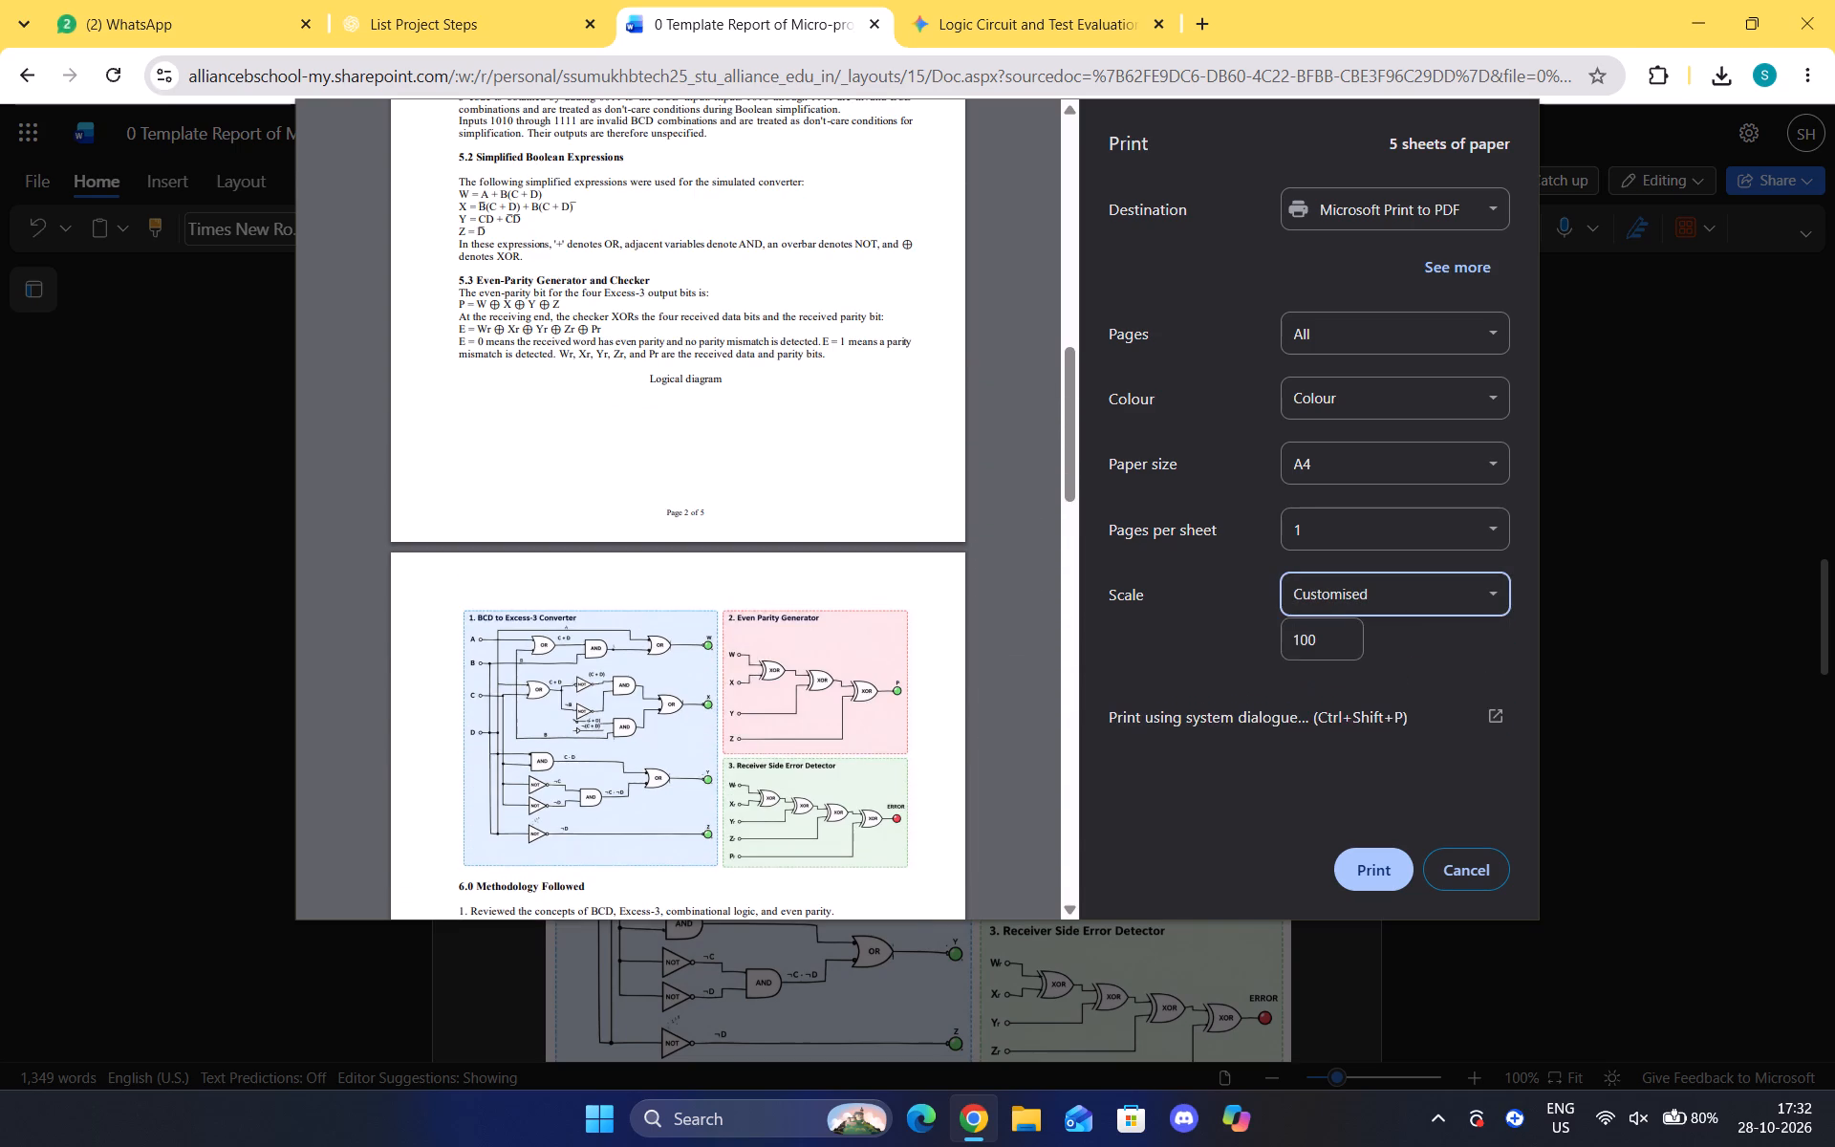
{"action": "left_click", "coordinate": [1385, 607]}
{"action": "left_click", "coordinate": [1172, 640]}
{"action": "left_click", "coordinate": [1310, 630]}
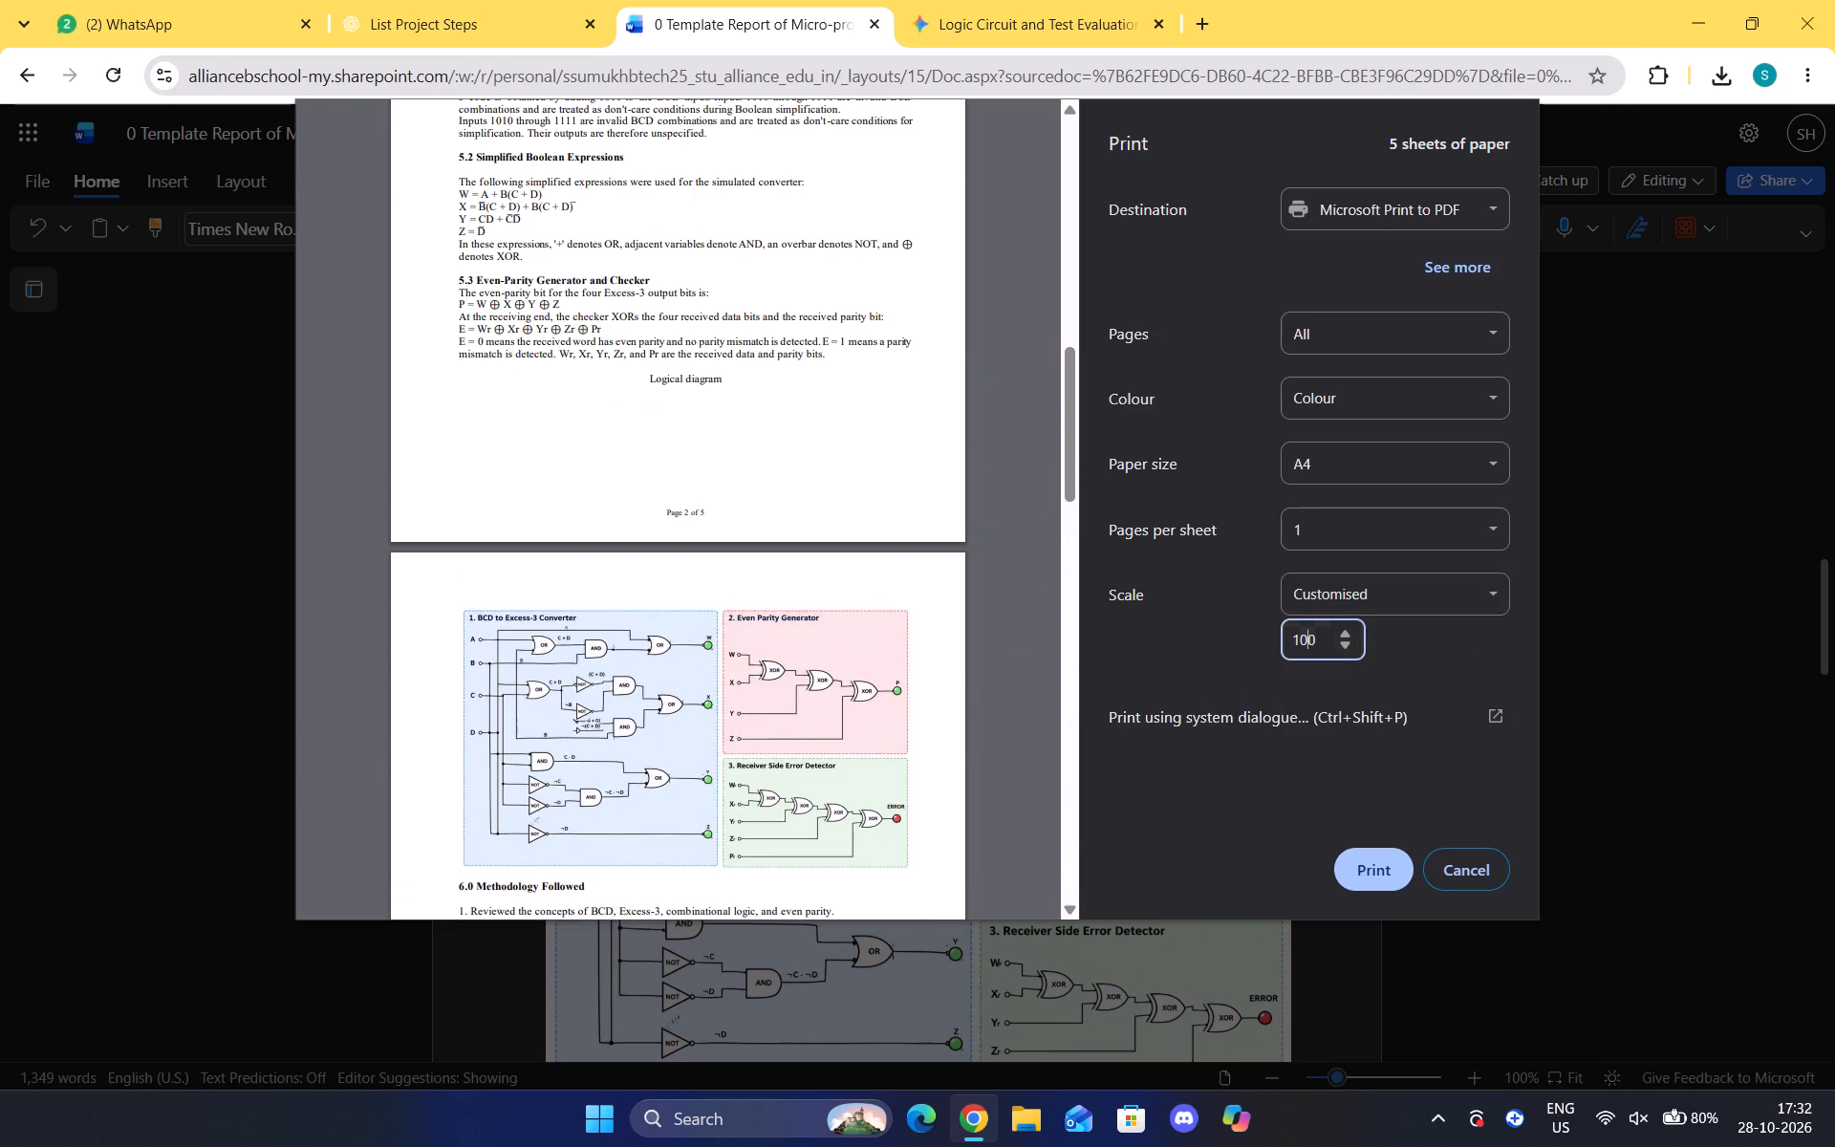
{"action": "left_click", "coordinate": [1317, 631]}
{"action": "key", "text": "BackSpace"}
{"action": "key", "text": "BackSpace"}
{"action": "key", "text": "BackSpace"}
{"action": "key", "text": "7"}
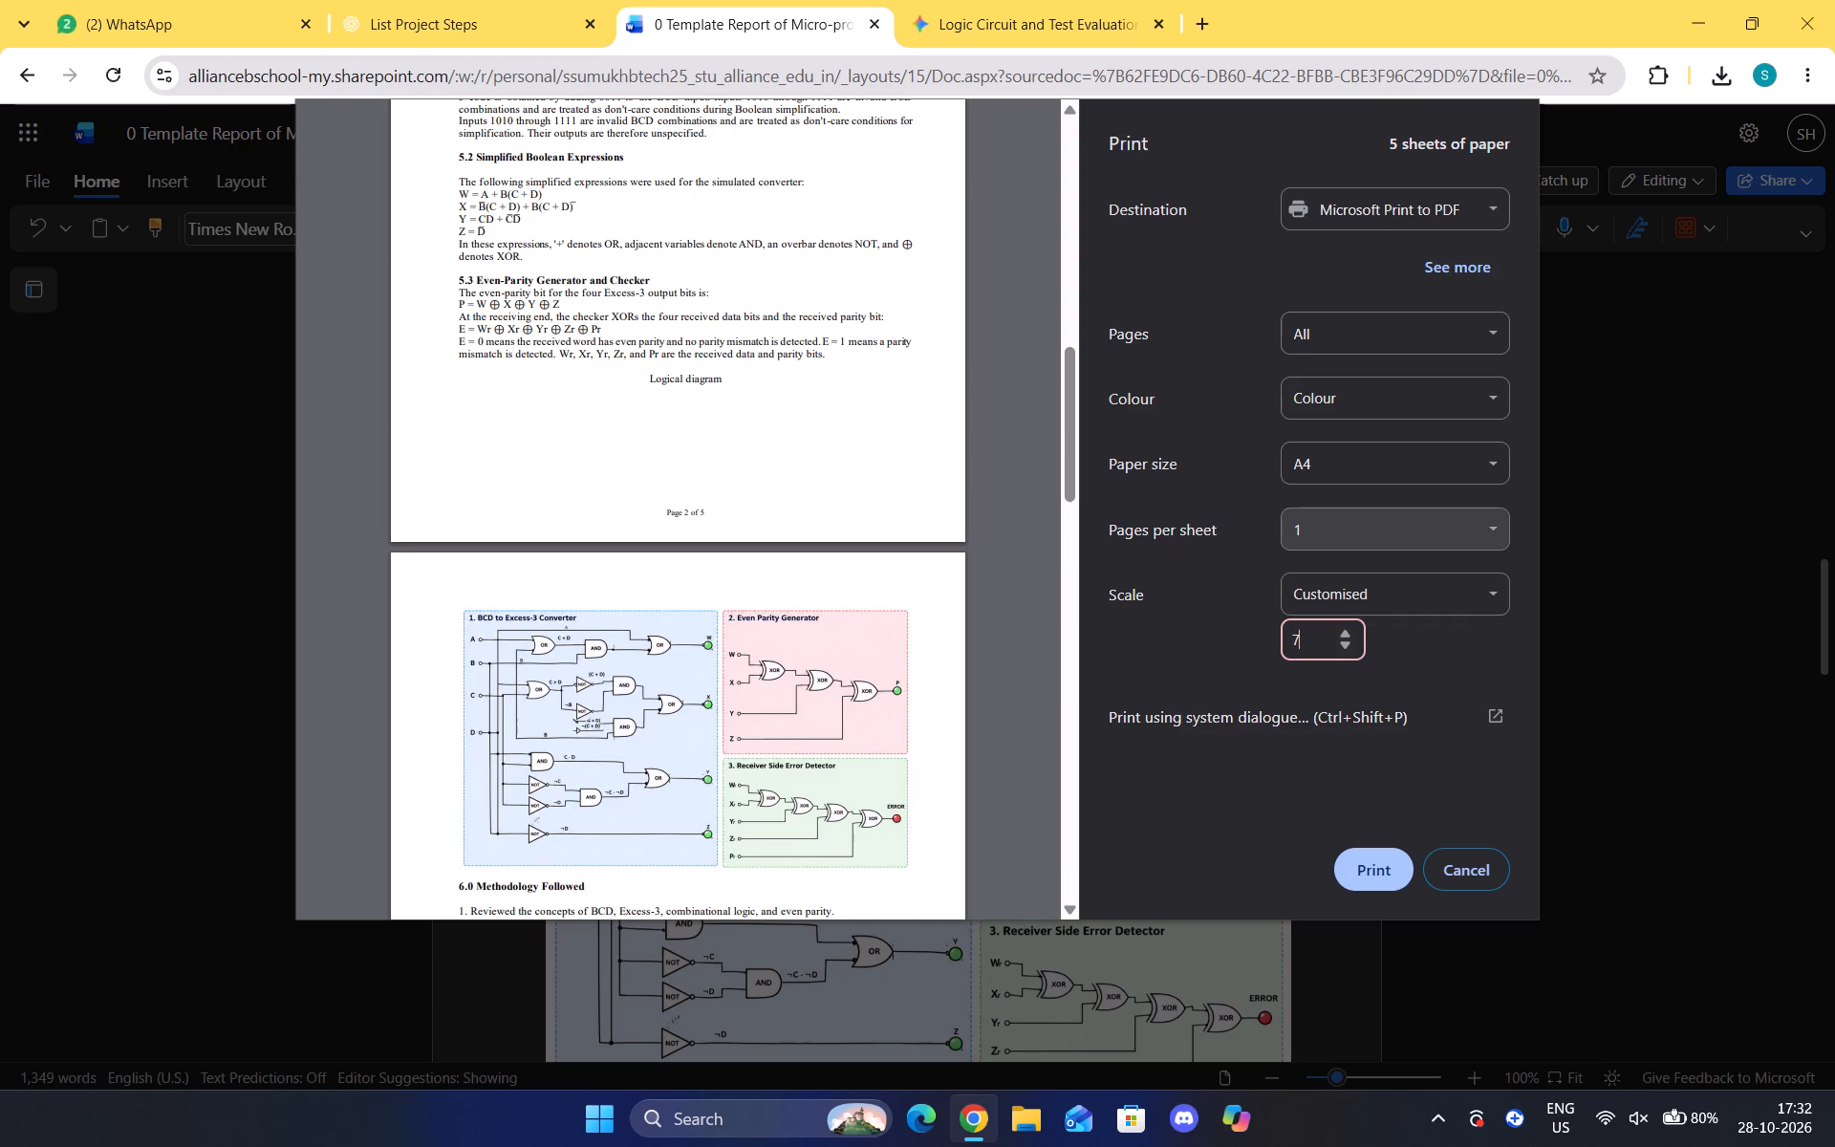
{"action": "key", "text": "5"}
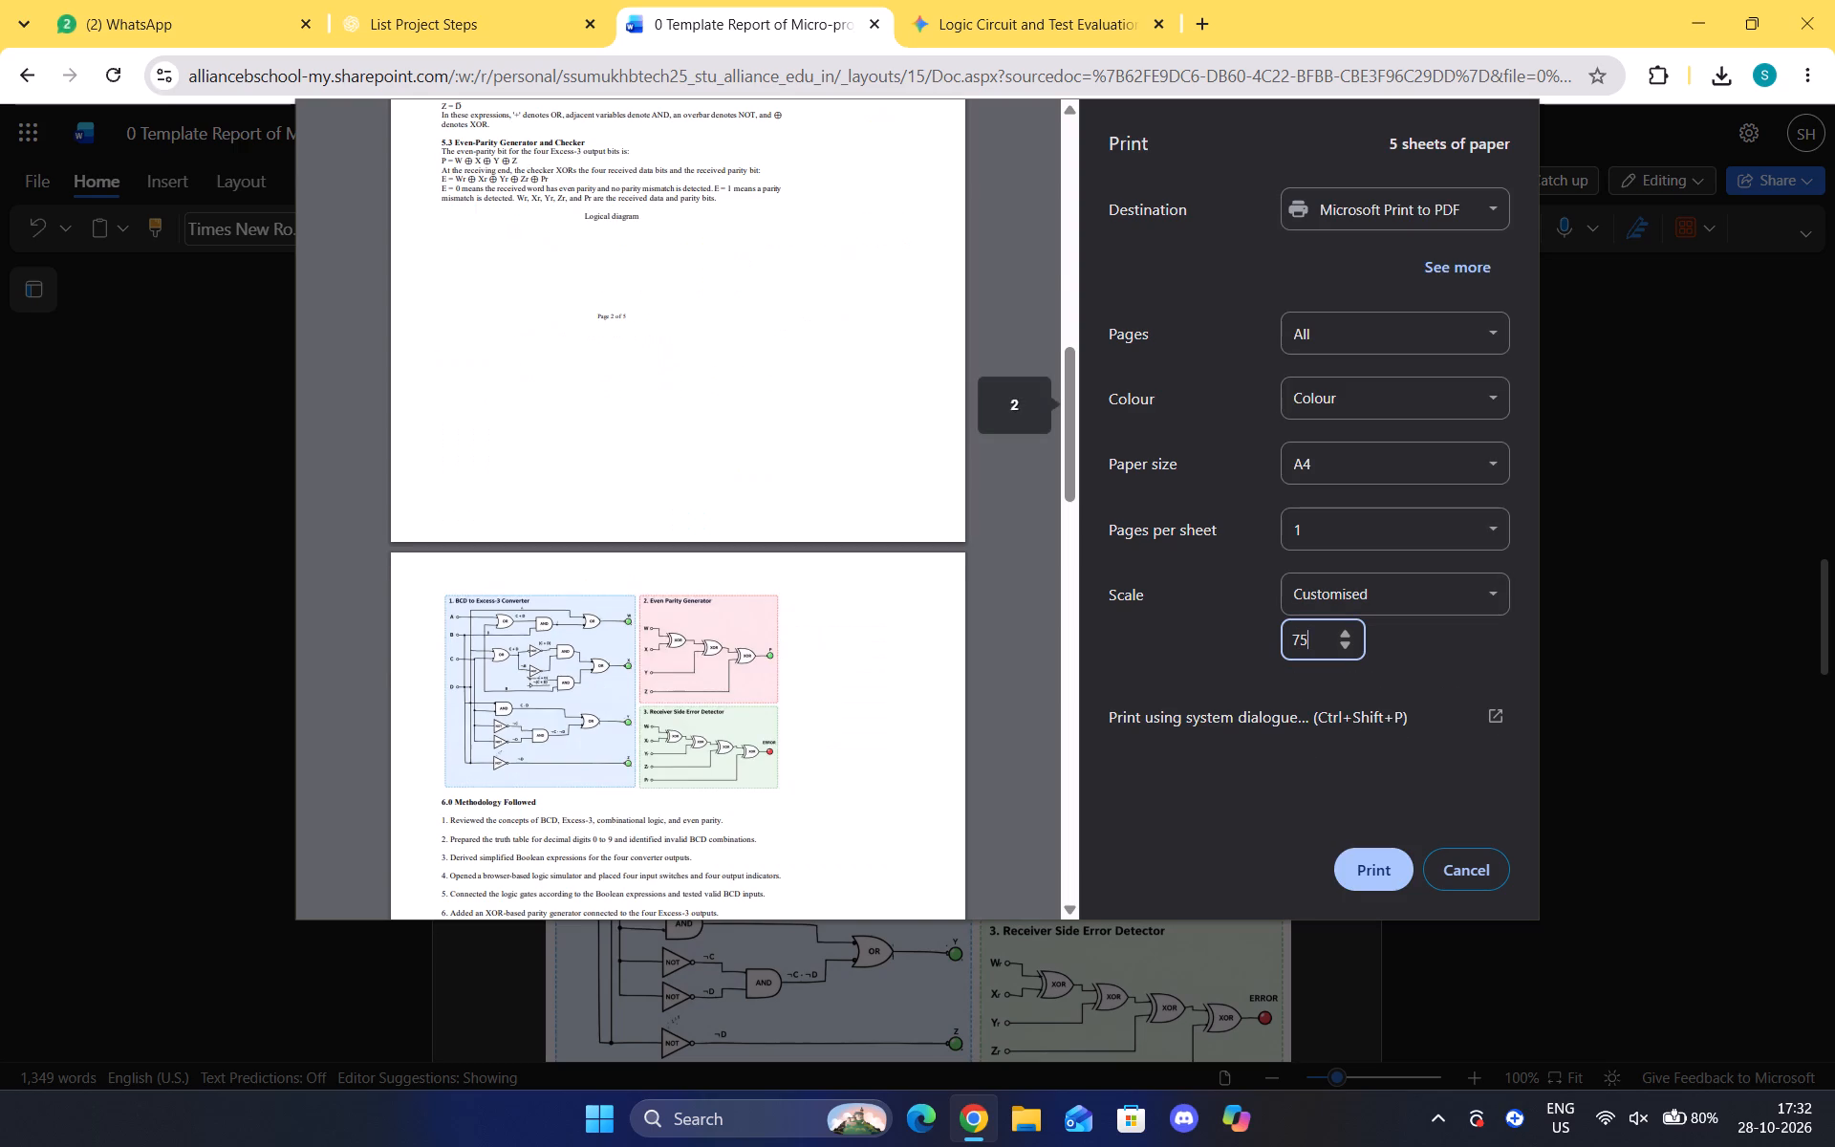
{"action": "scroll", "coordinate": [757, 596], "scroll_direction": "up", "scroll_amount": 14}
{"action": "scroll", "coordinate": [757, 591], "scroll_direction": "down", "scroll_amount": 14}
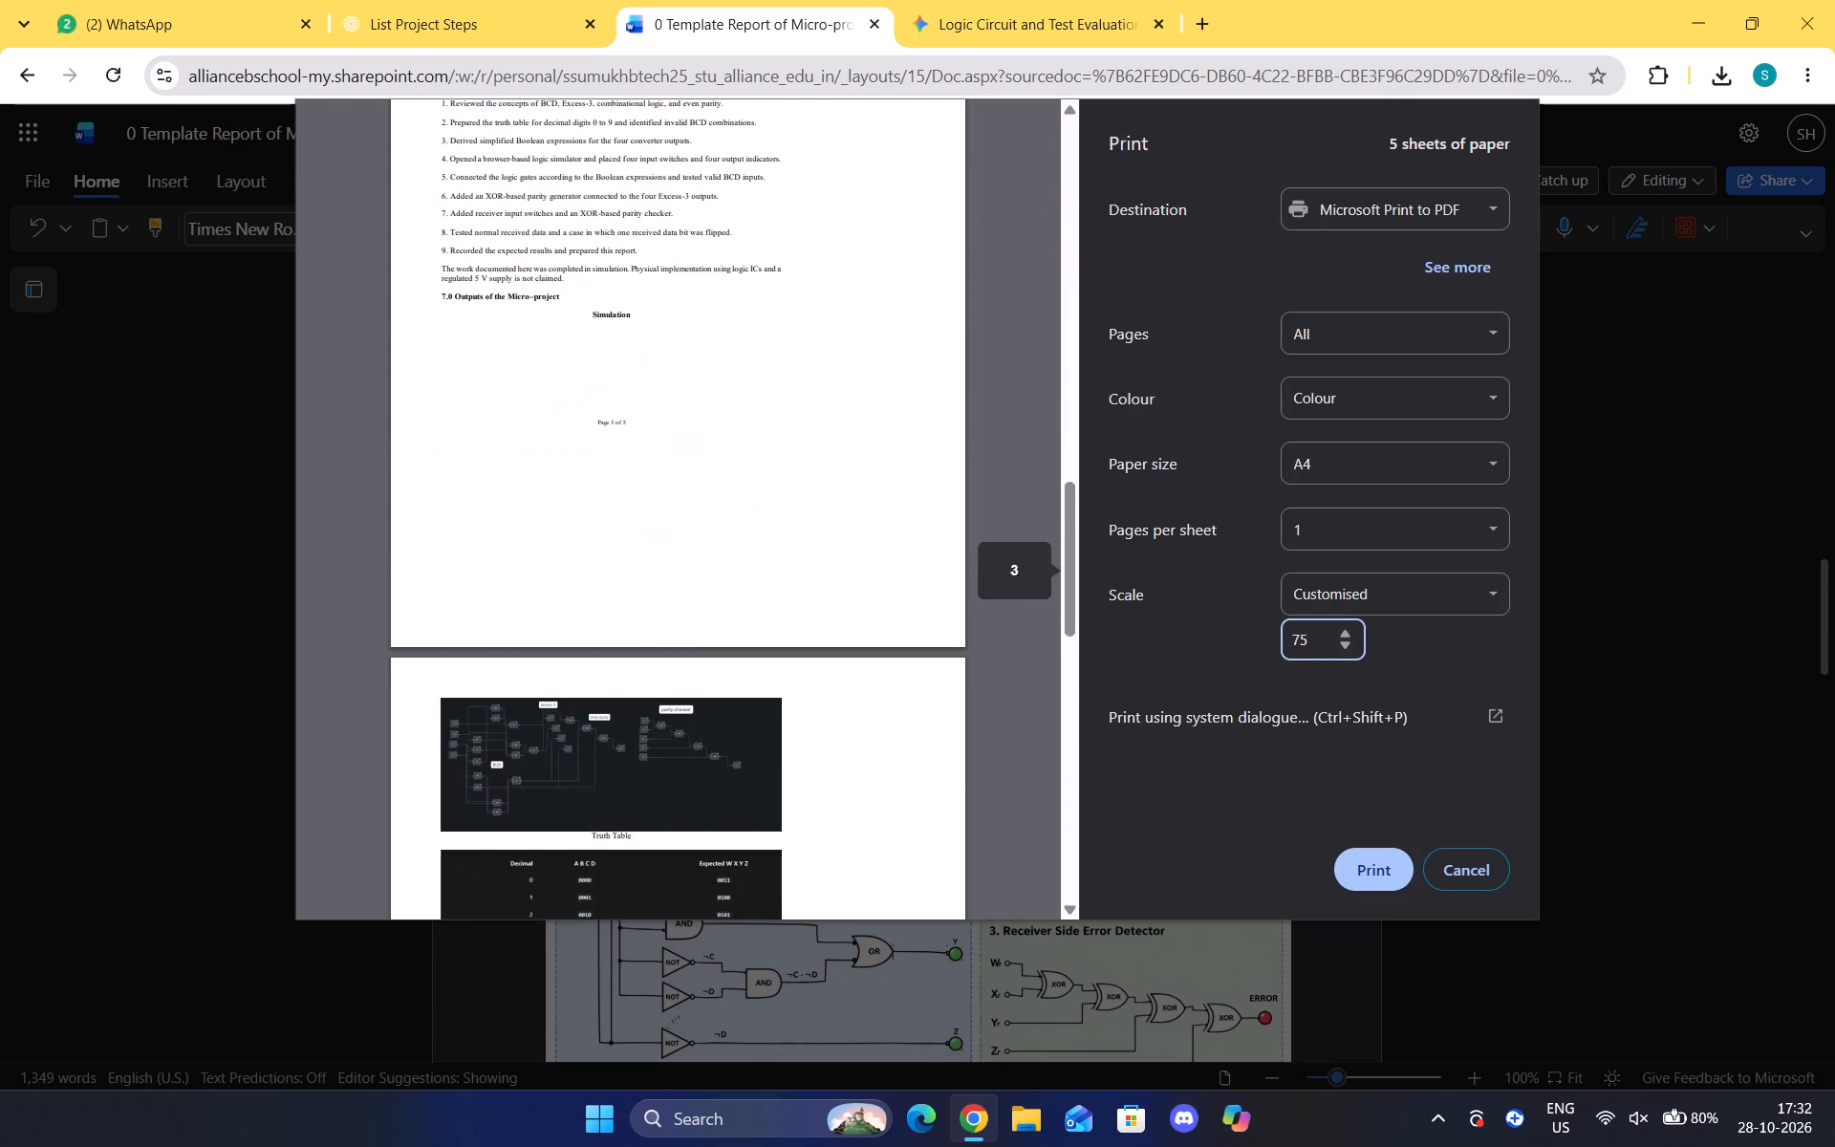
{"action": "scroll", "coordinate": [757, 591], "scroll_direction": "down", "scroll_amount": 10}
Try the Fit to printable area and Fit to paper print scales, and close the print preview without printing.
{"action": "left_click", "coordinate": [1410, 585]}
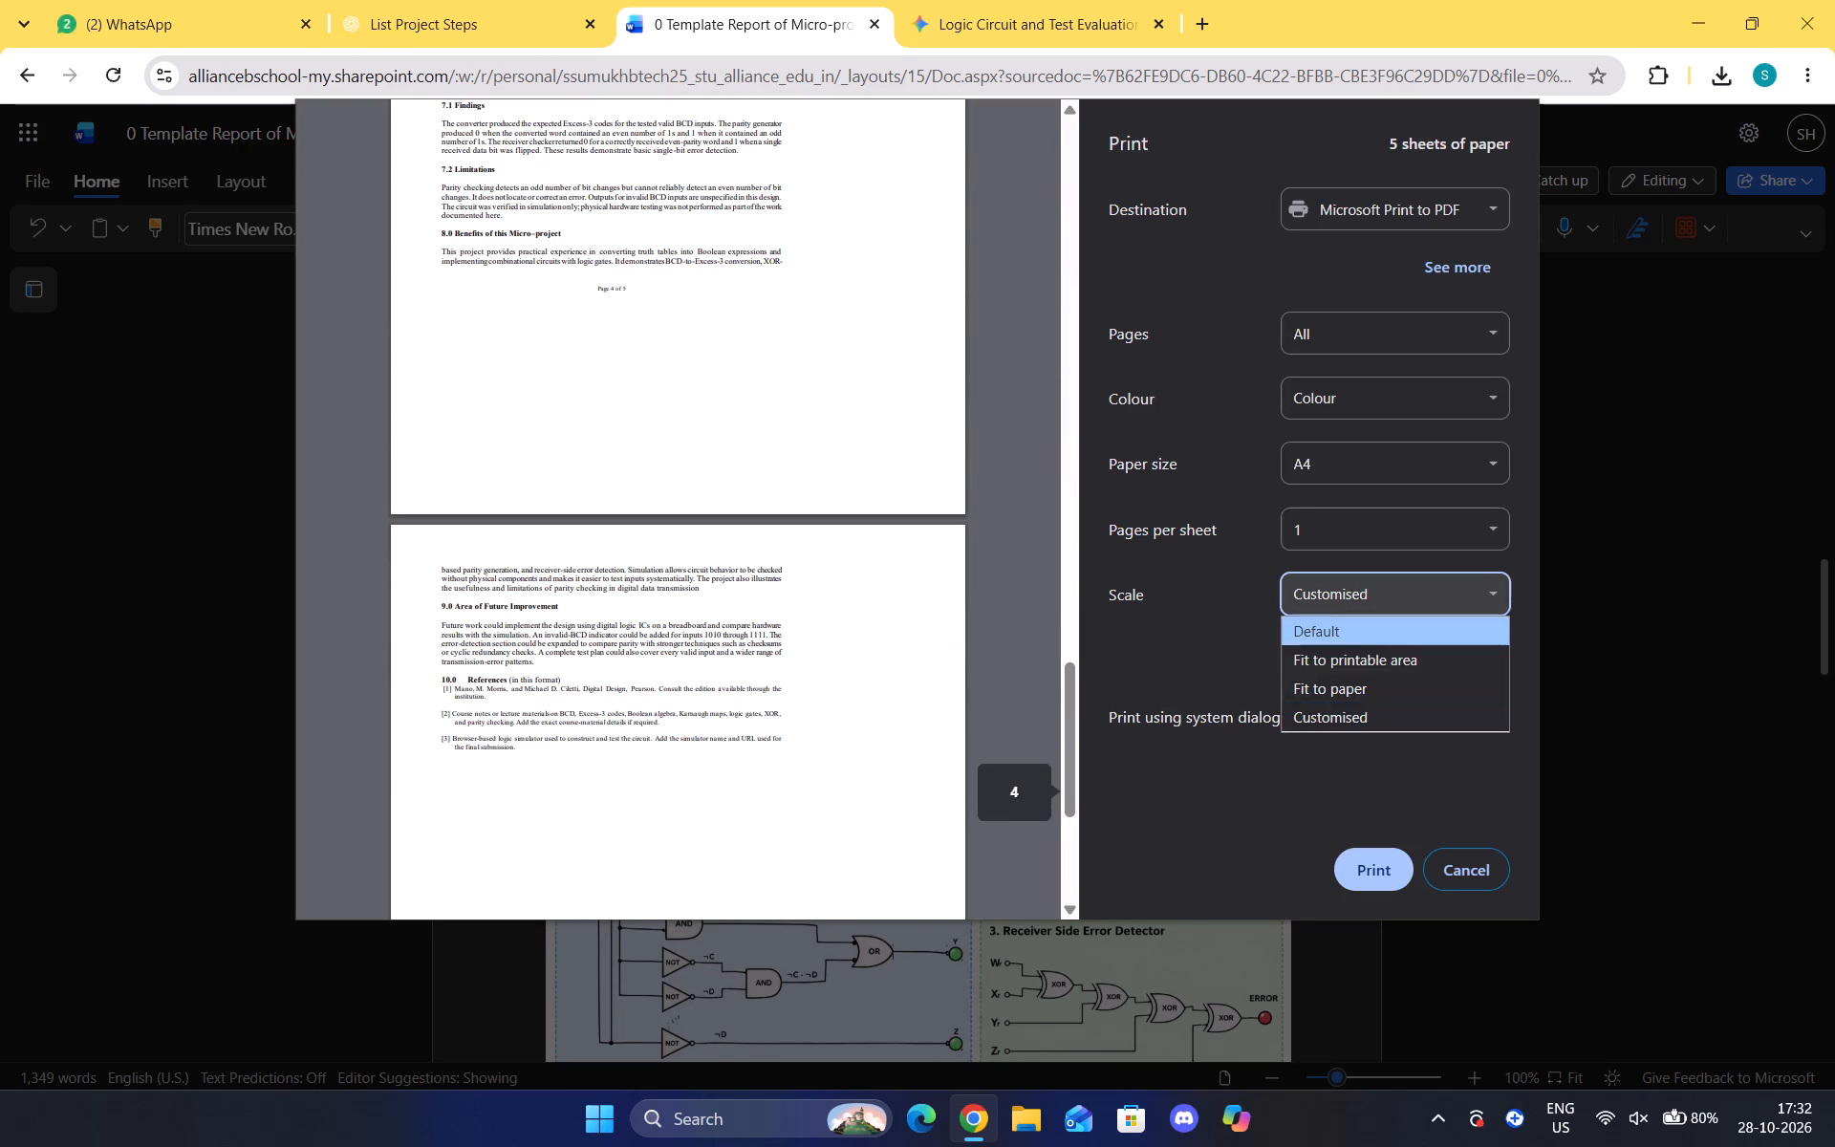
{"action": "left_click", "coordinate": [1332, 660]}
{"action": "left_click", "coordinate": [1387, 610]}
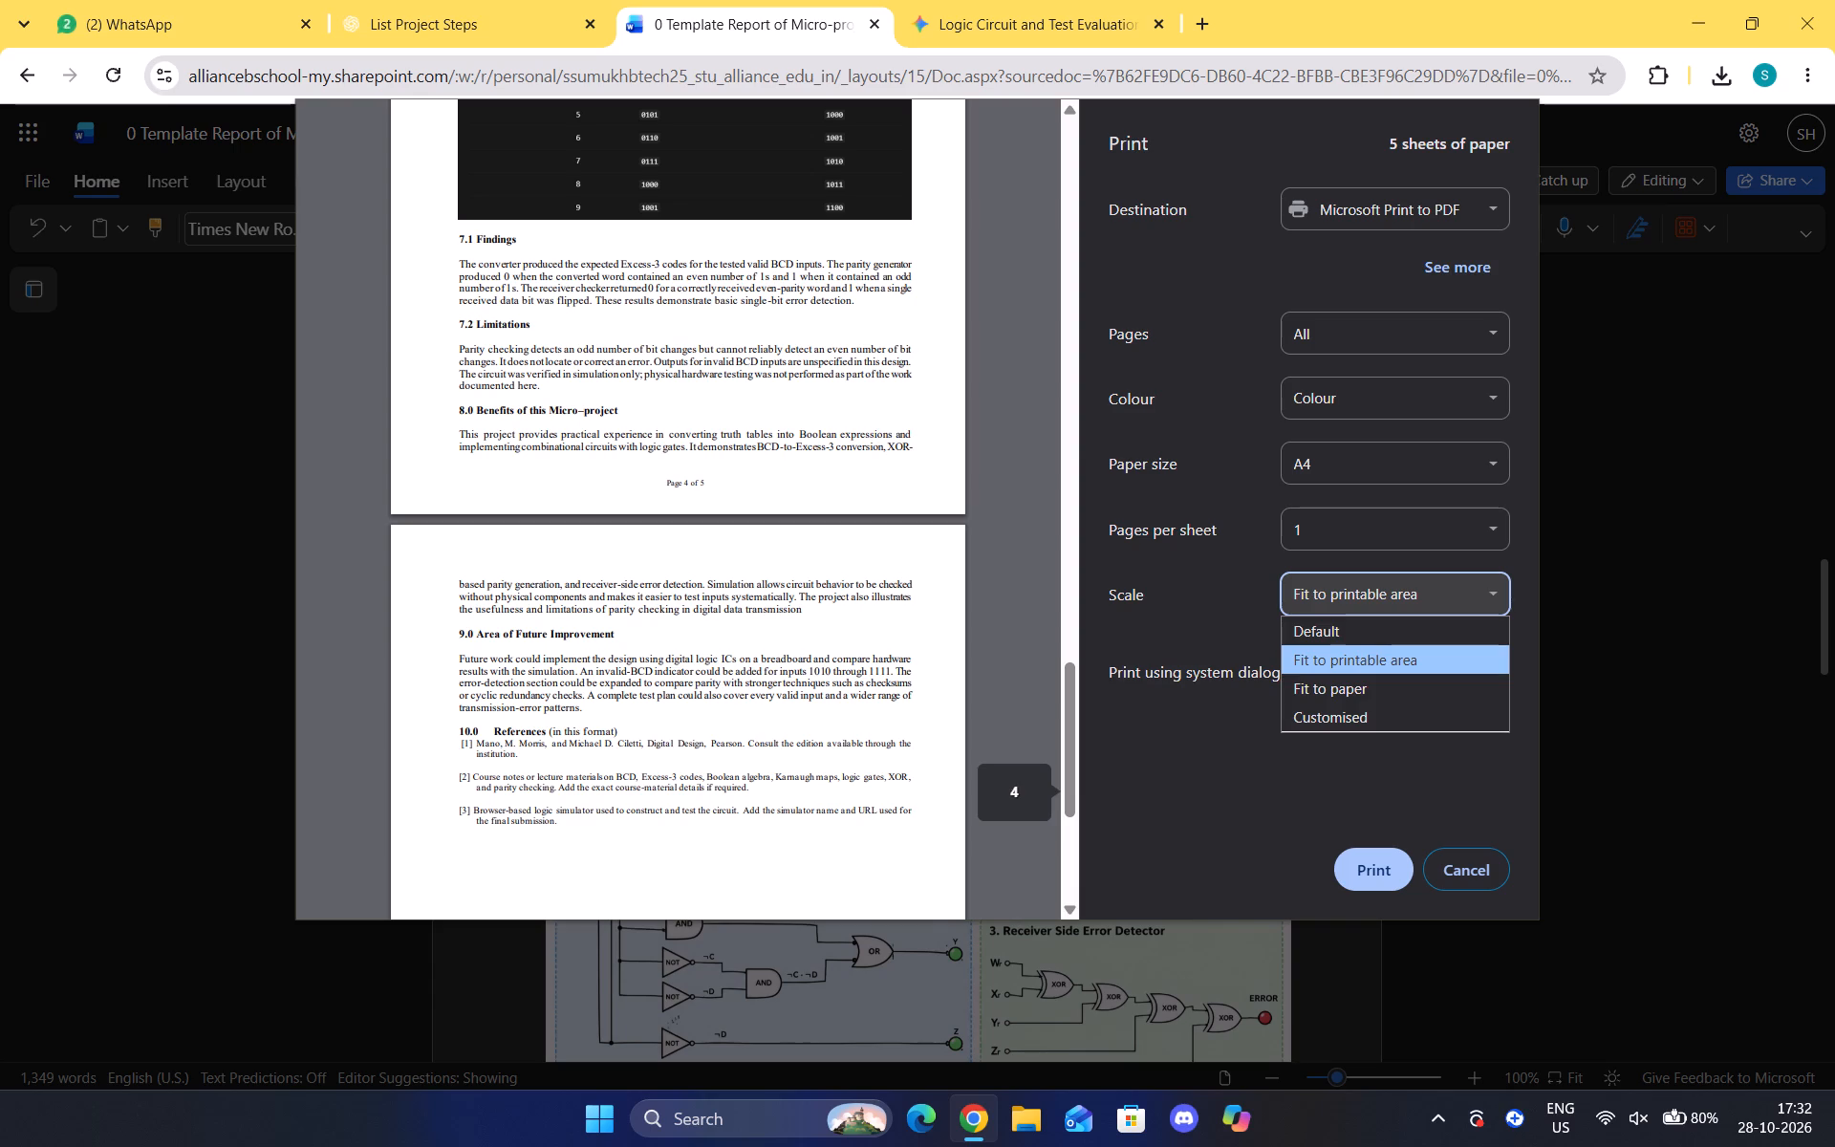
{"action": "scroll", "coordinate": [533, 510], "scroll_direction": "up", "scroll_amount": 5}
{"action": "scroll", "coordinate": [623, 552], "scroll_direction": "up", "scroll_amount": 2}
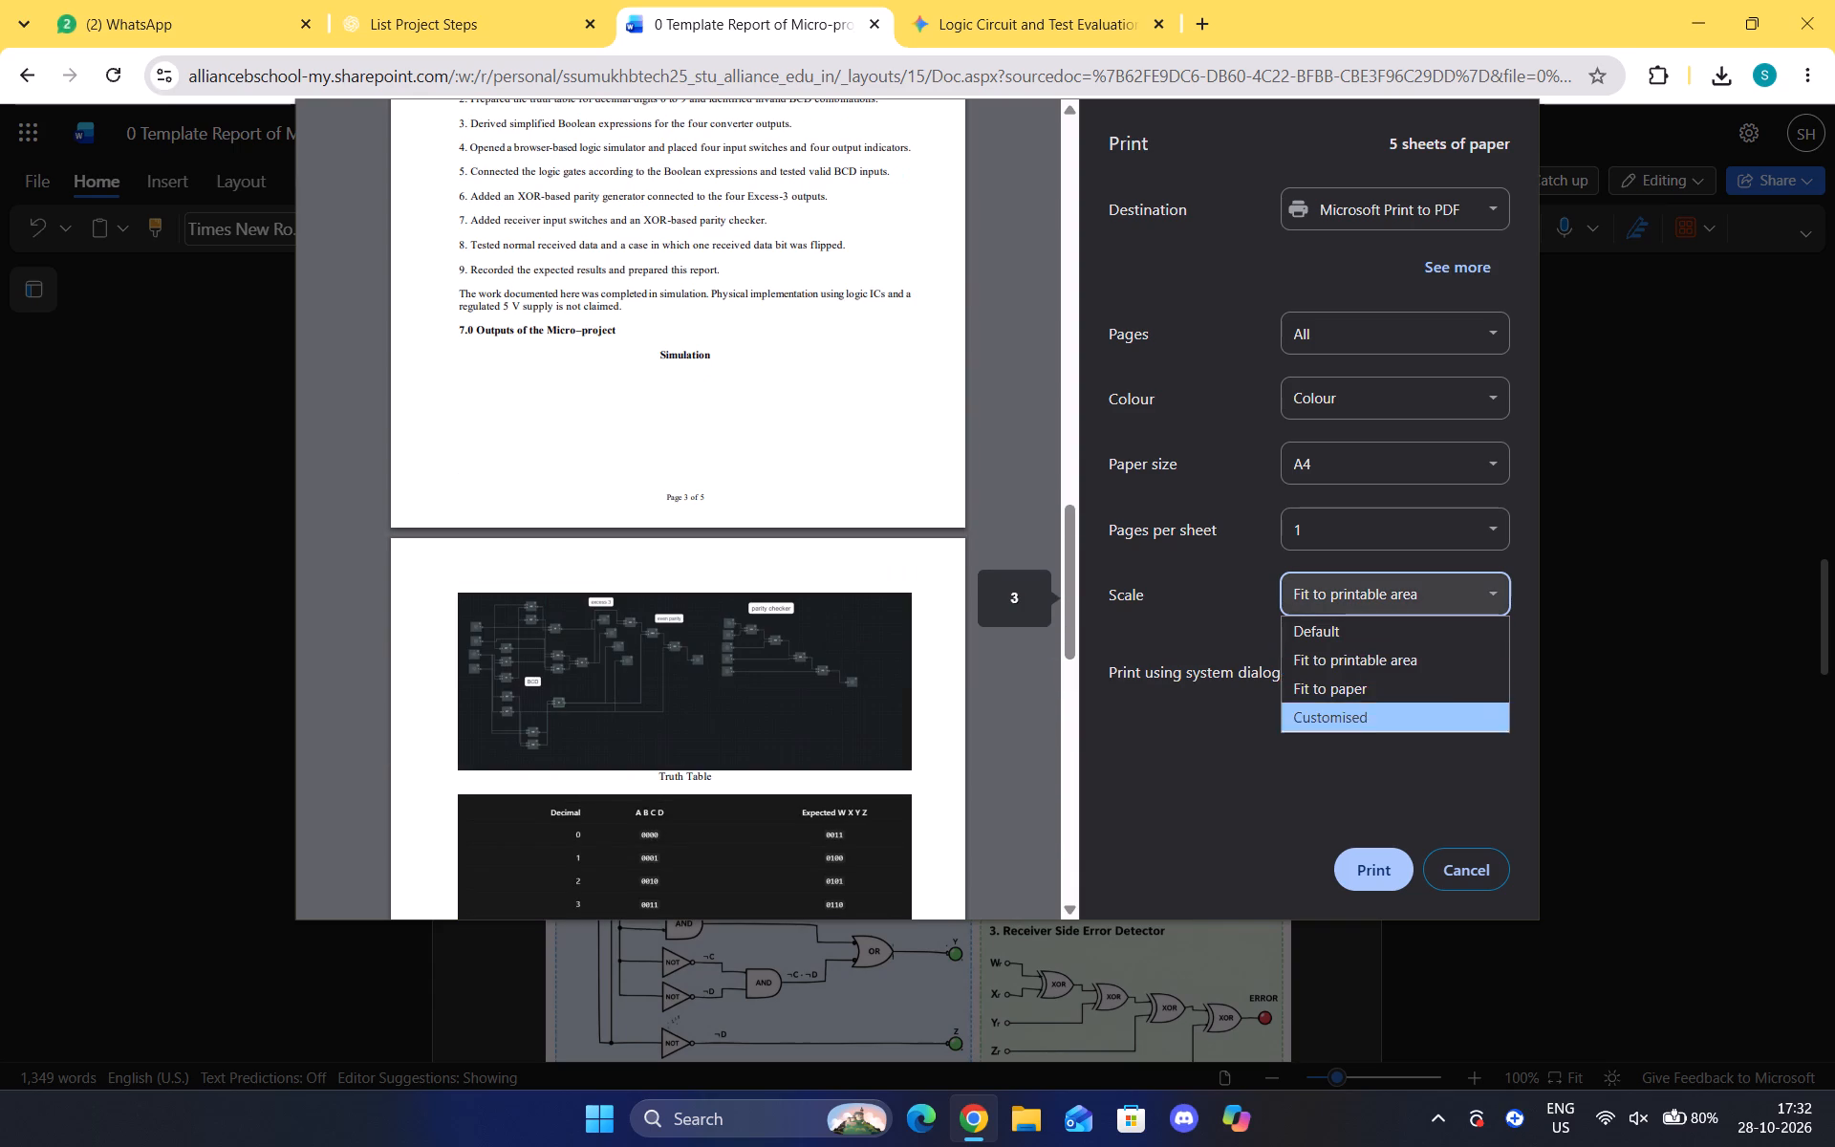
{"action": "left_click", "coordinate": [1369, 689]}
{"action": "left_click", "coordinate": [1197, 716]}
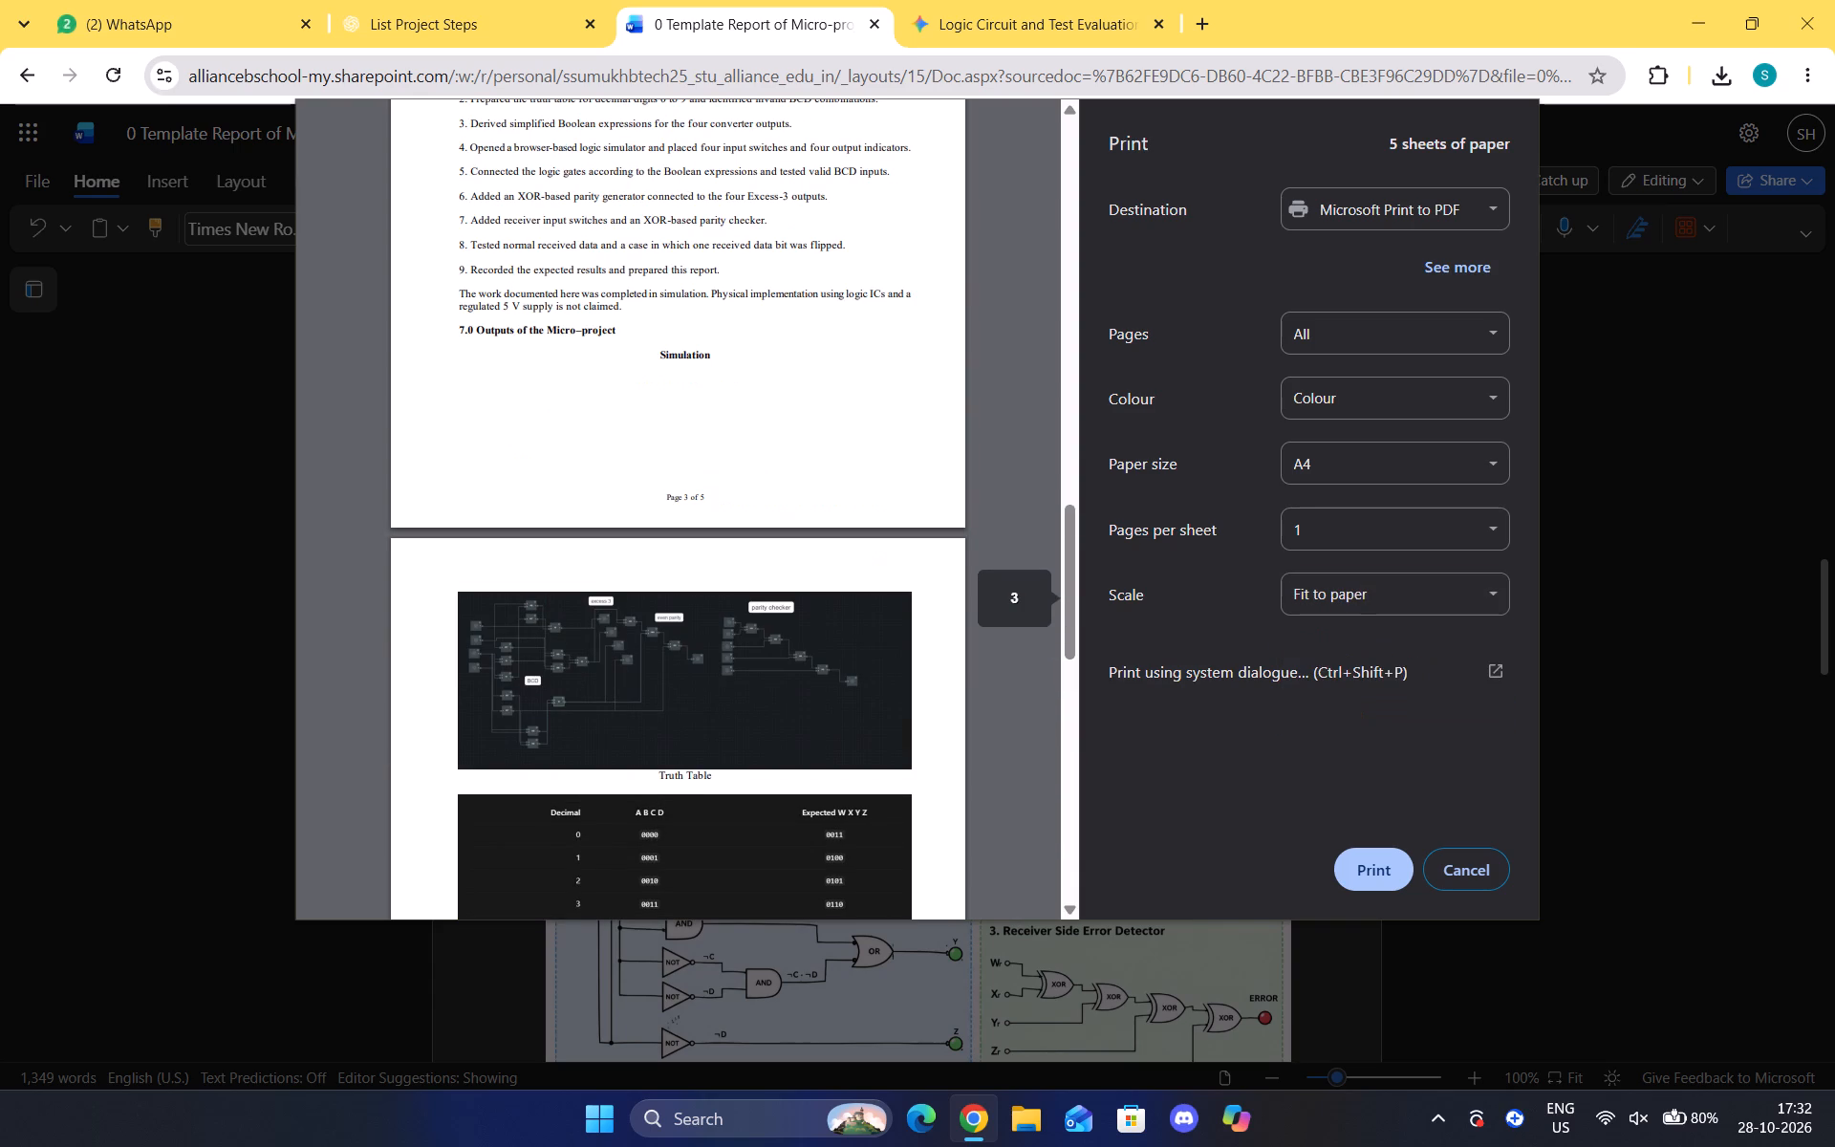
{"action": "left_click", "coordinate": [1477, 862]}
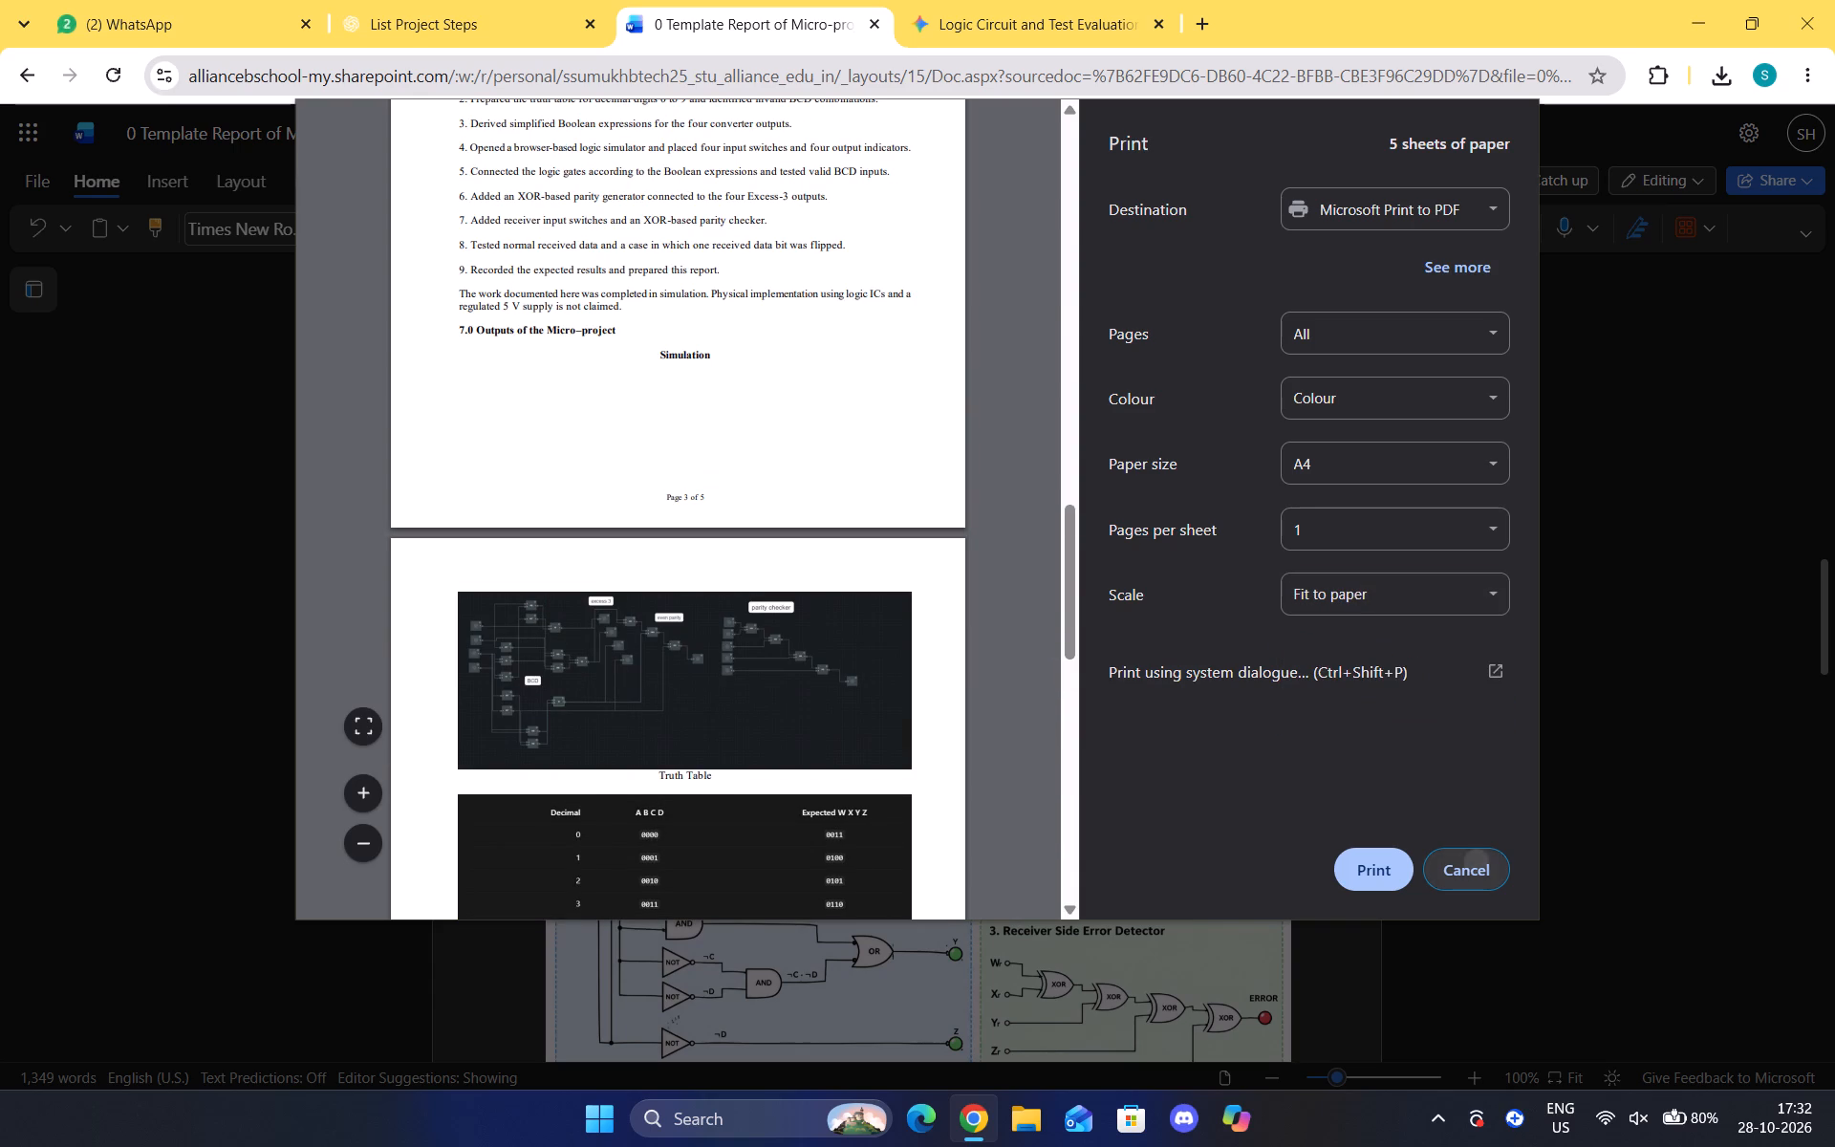
Show the report with its page boundaries and check where the section 5.3 caption and logic diagram fall.
{"action": "scroll", "coordinate": [1010, 729], "scroll_direction": "up", "scroll_amount": 3}
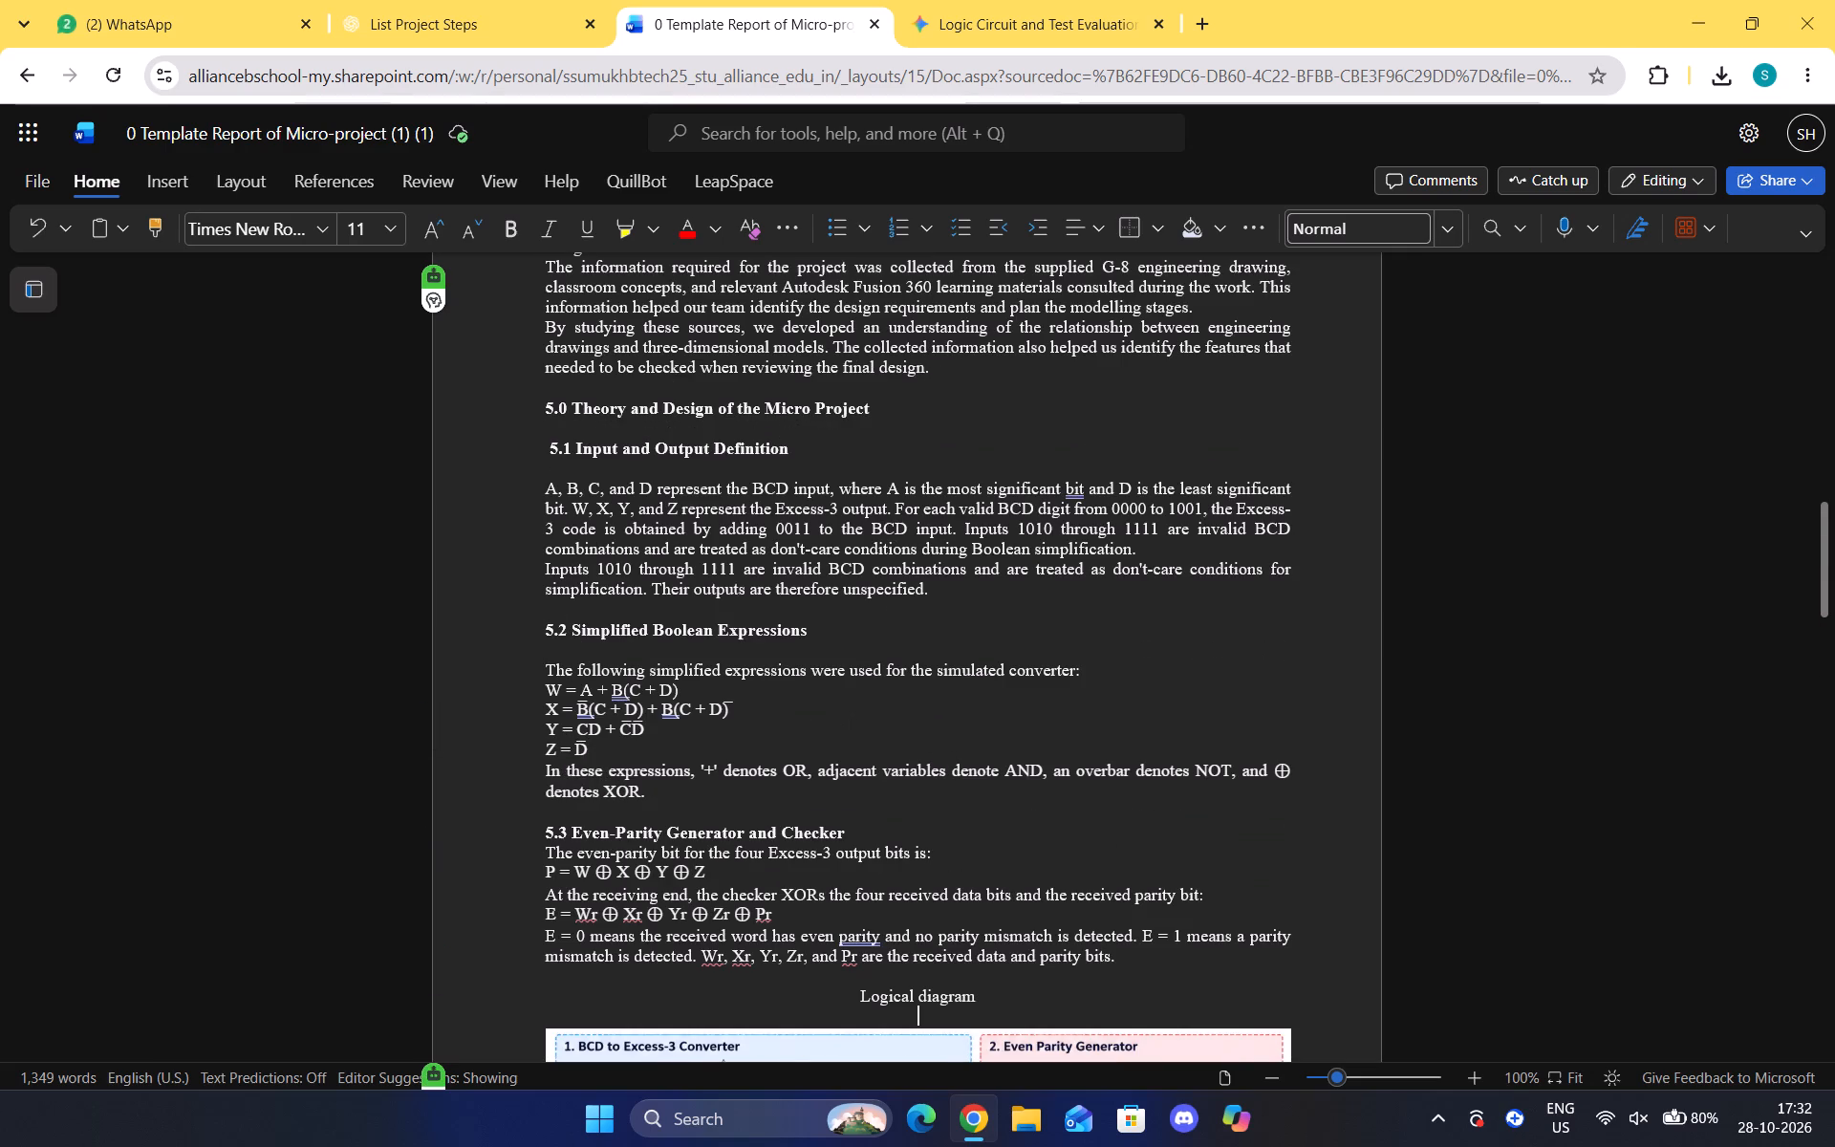
{"action": "left_click", "coordinate": [1220, 1071]}
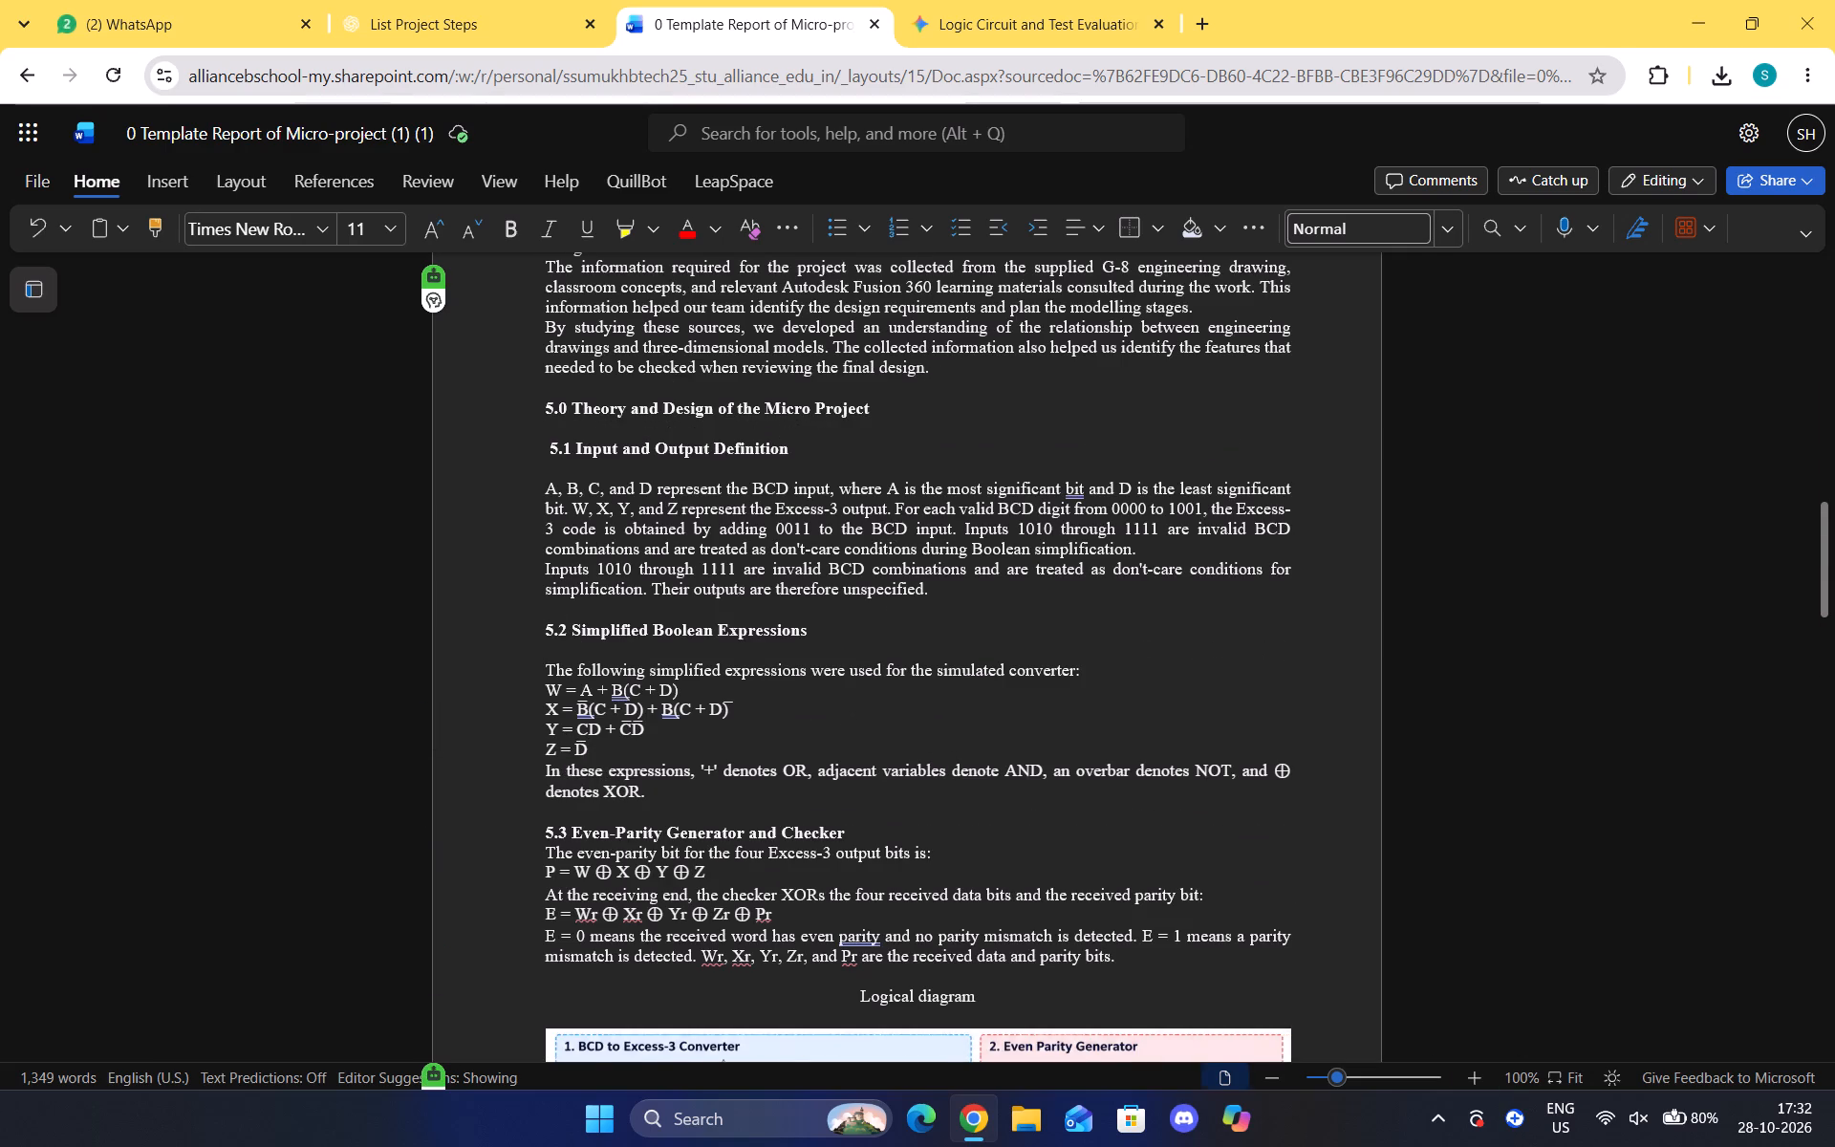
{"action": "scroll", "coordinate": [1134, 709], "scroll_direction": "down", "scroll_amount": 15}
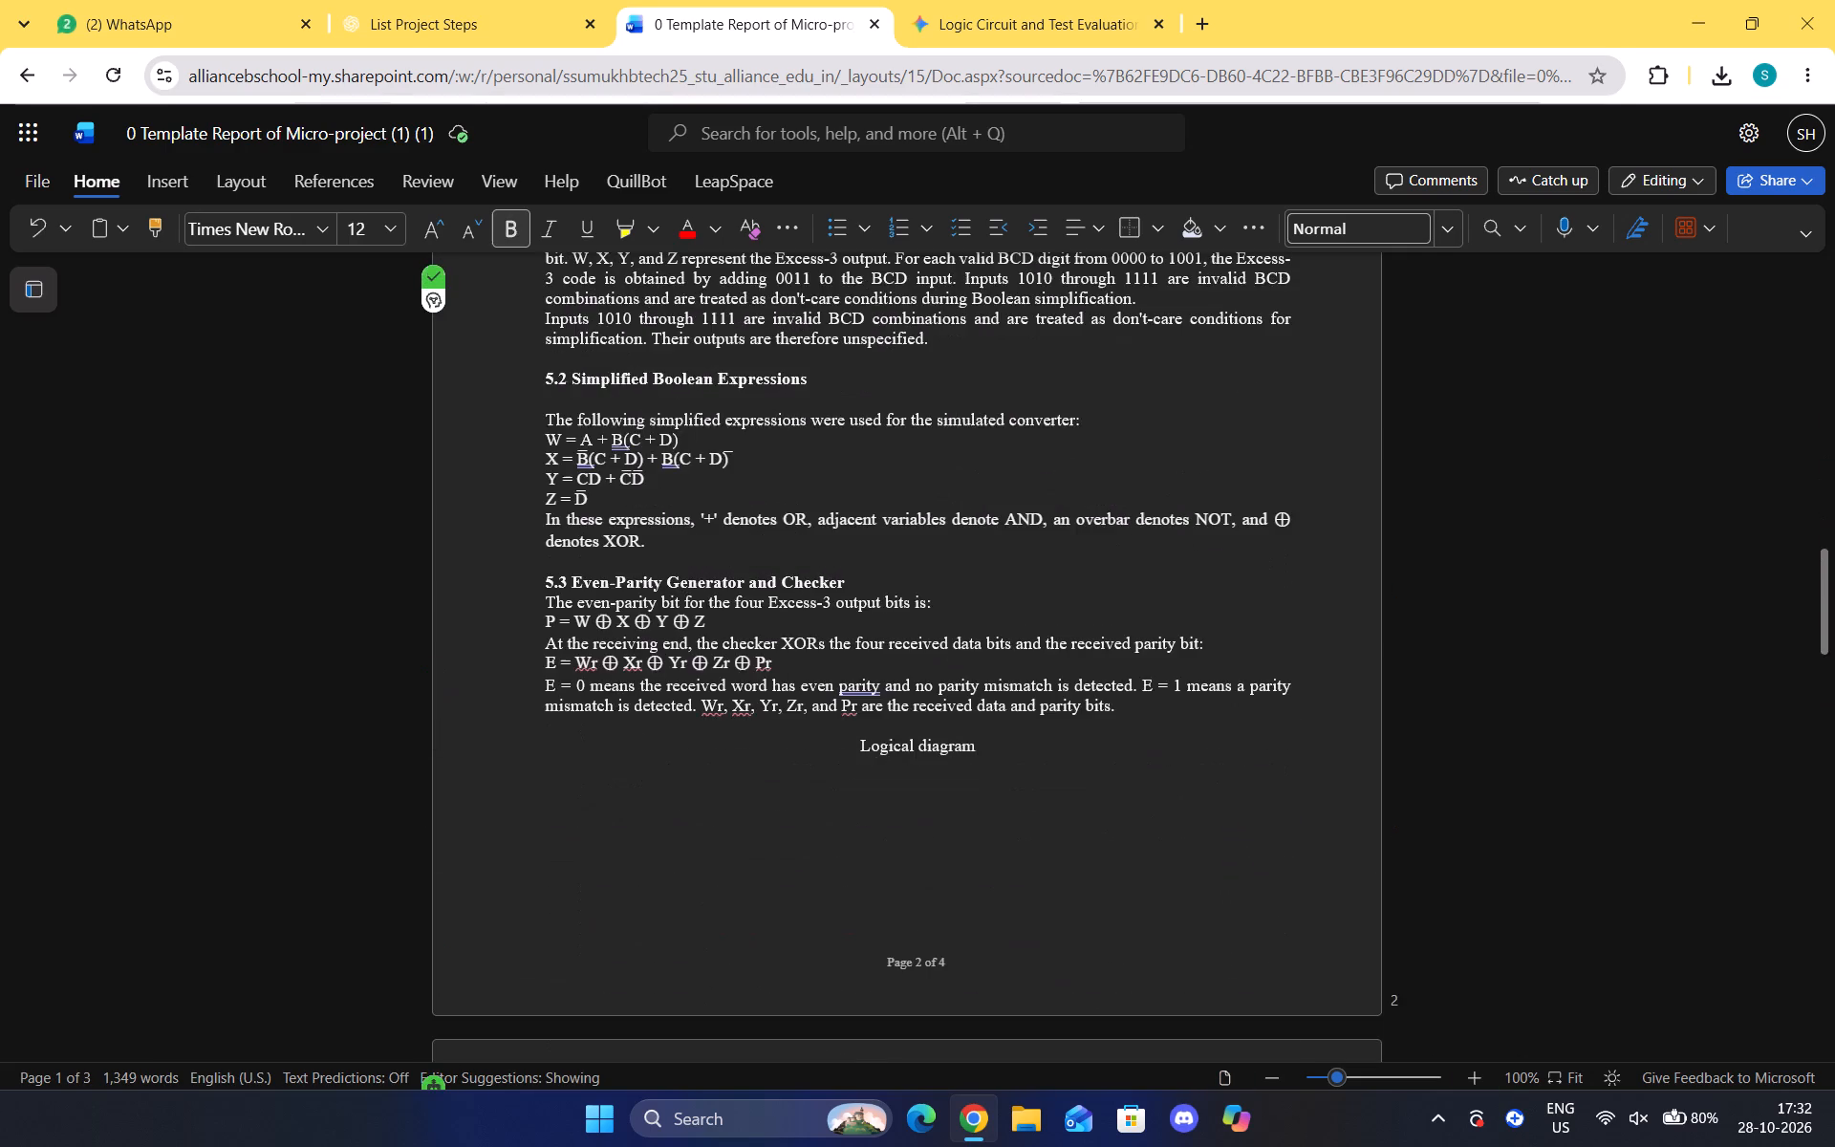
{"action": "scroll", "coordinate": [1134, 709], "scroll_direction": "down", "scroll_amount": 3}
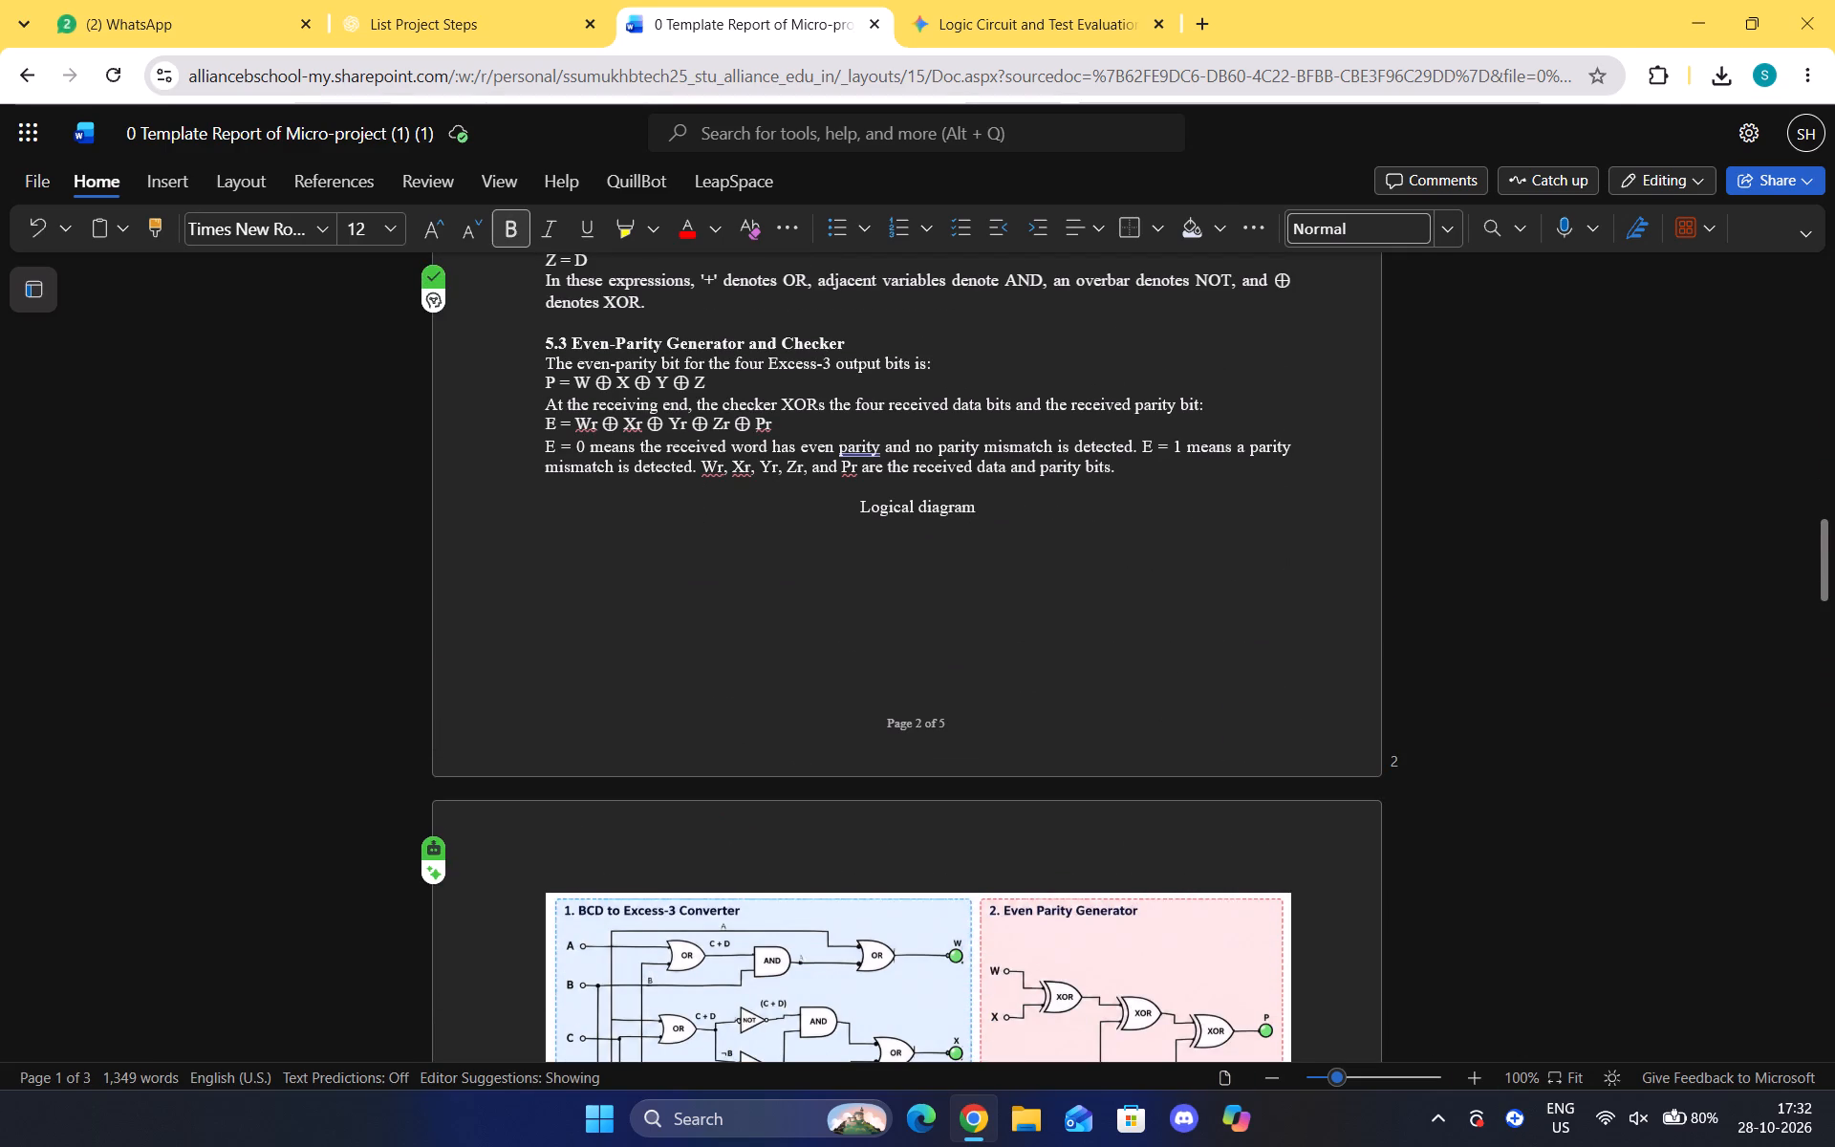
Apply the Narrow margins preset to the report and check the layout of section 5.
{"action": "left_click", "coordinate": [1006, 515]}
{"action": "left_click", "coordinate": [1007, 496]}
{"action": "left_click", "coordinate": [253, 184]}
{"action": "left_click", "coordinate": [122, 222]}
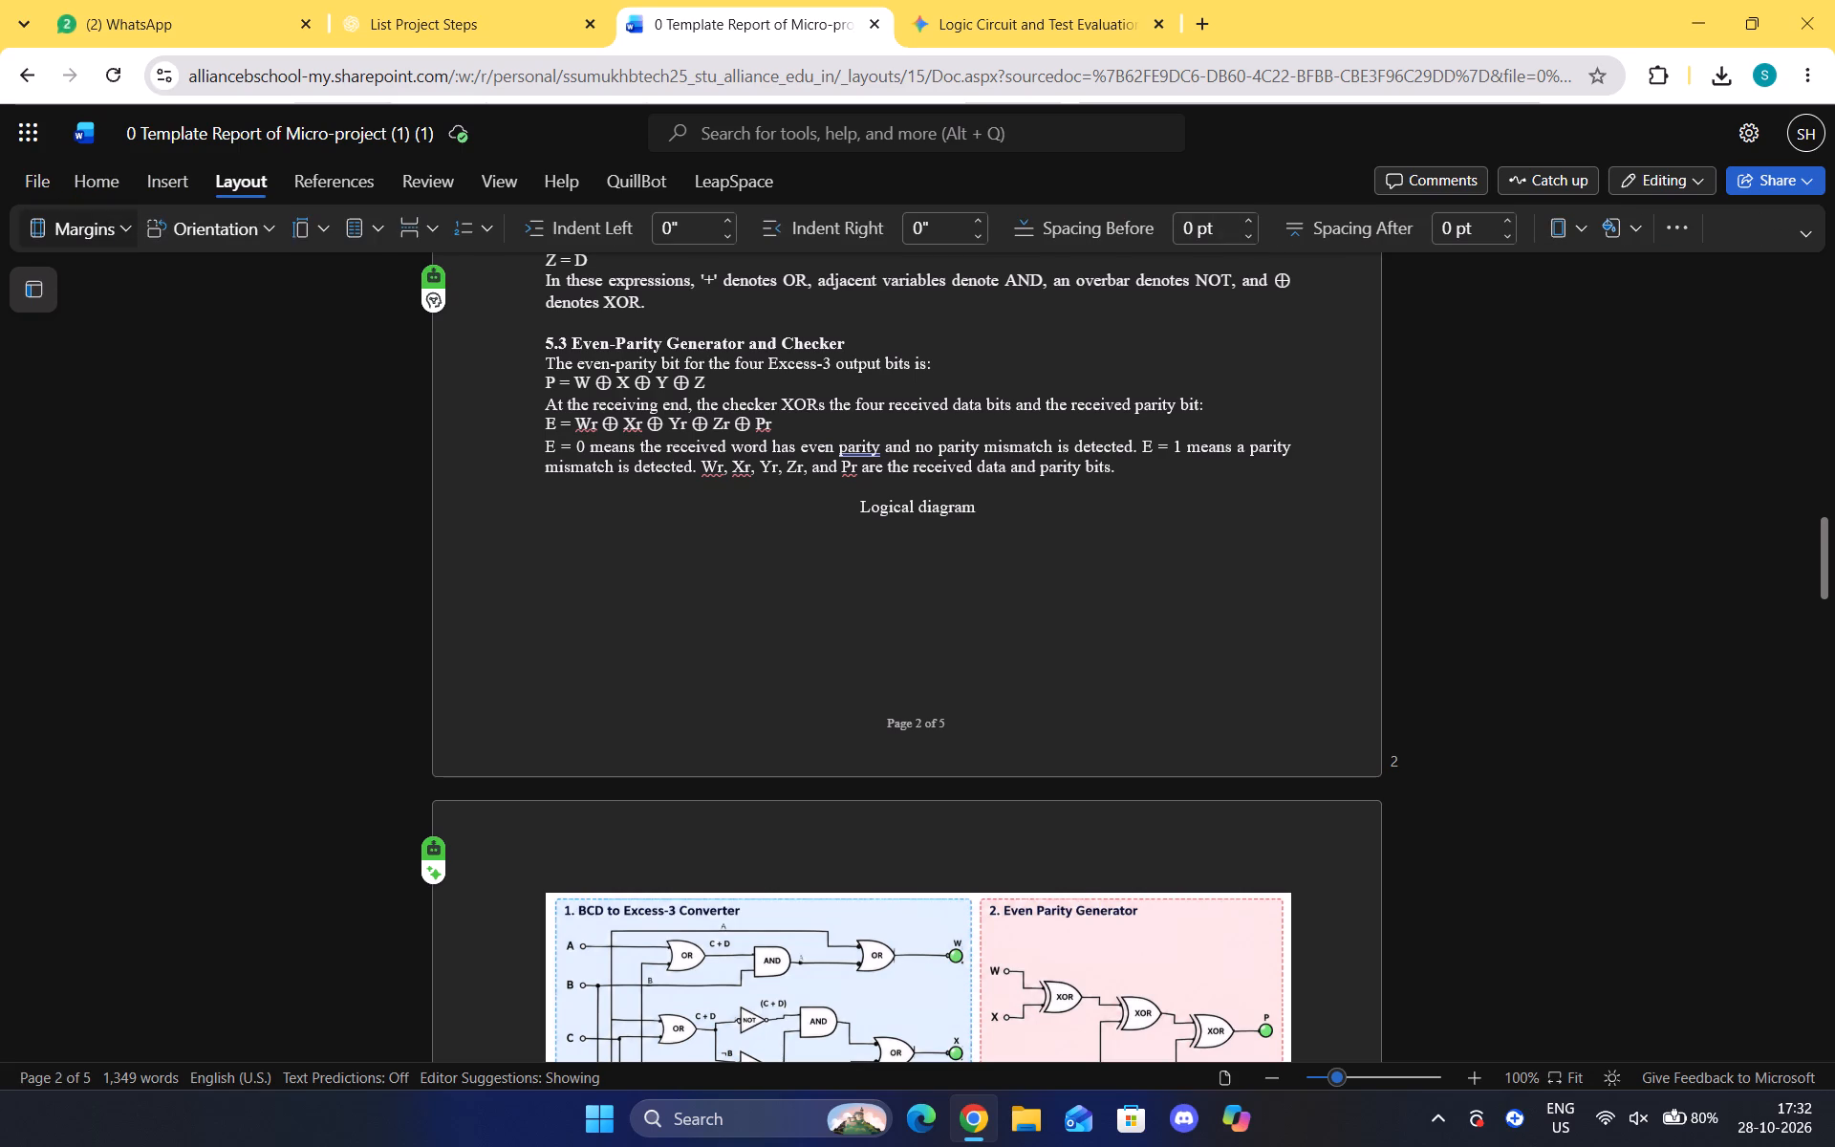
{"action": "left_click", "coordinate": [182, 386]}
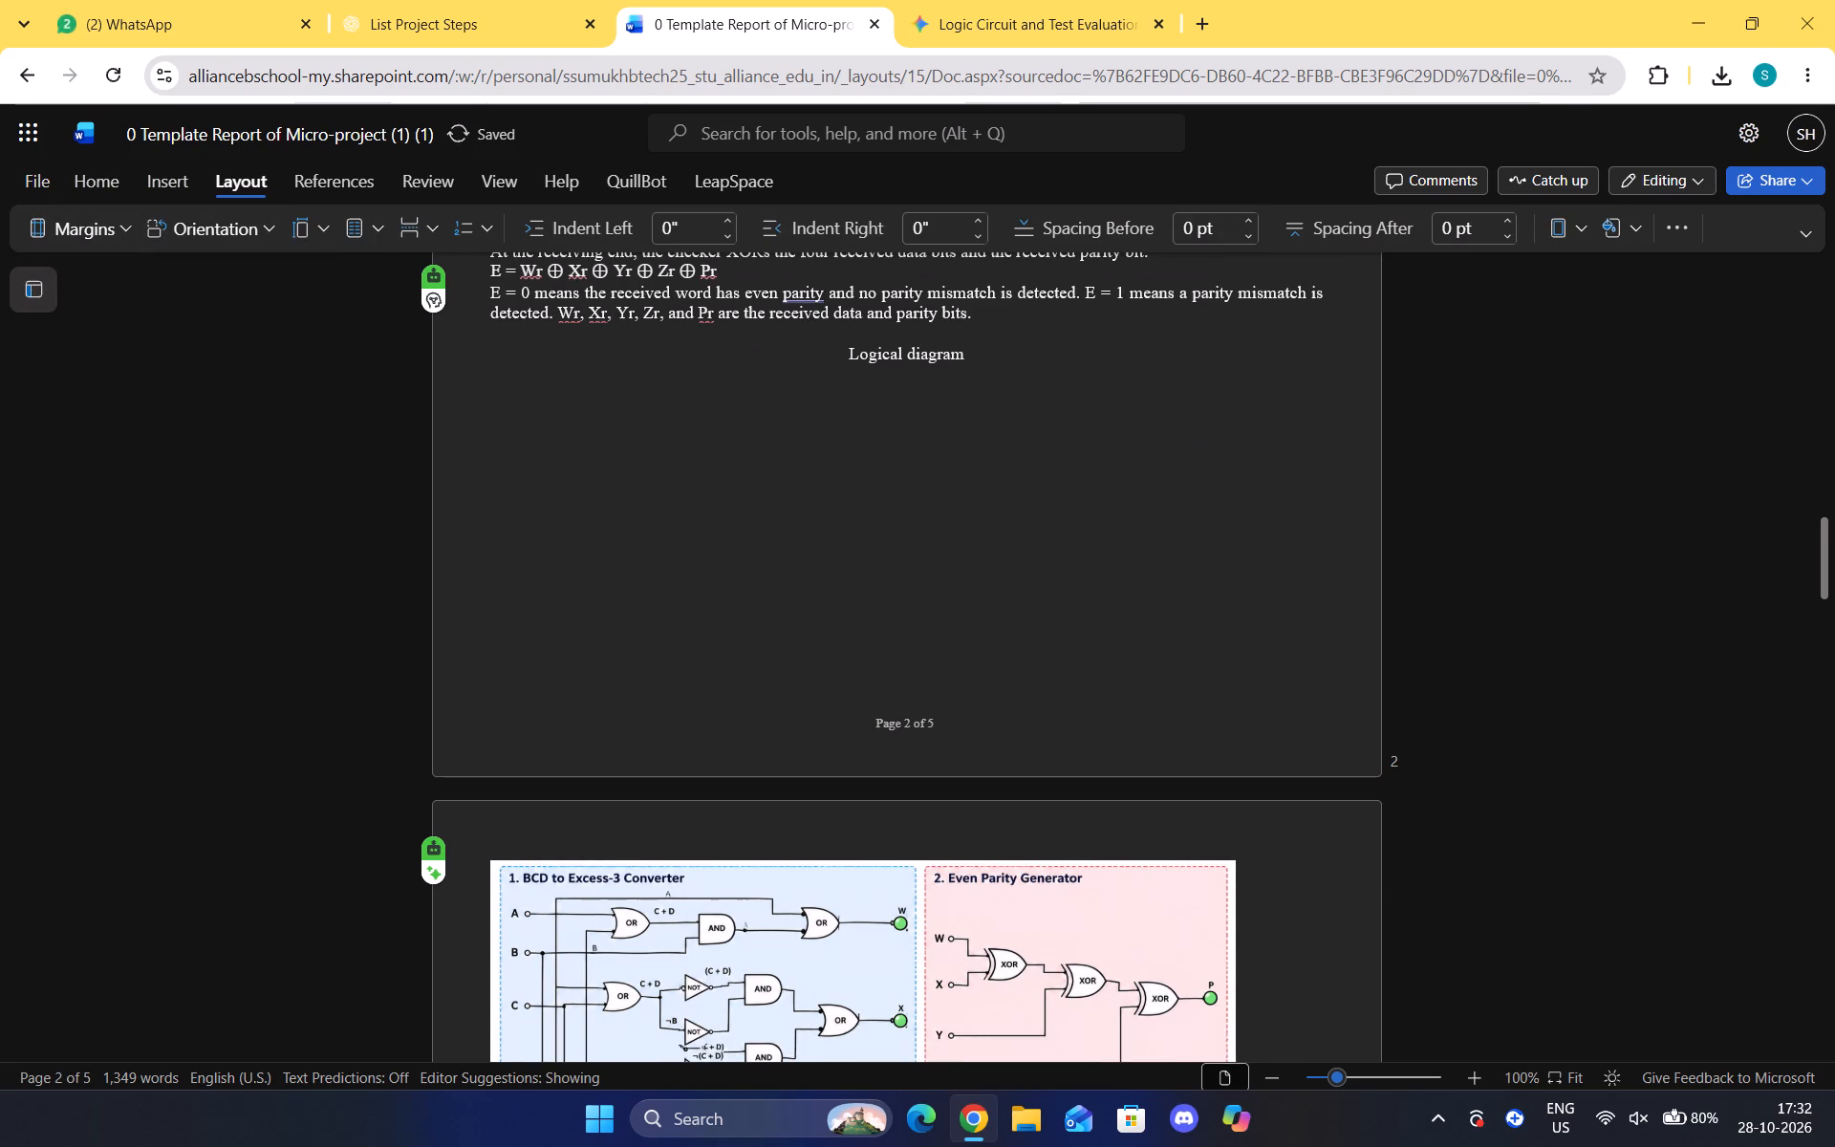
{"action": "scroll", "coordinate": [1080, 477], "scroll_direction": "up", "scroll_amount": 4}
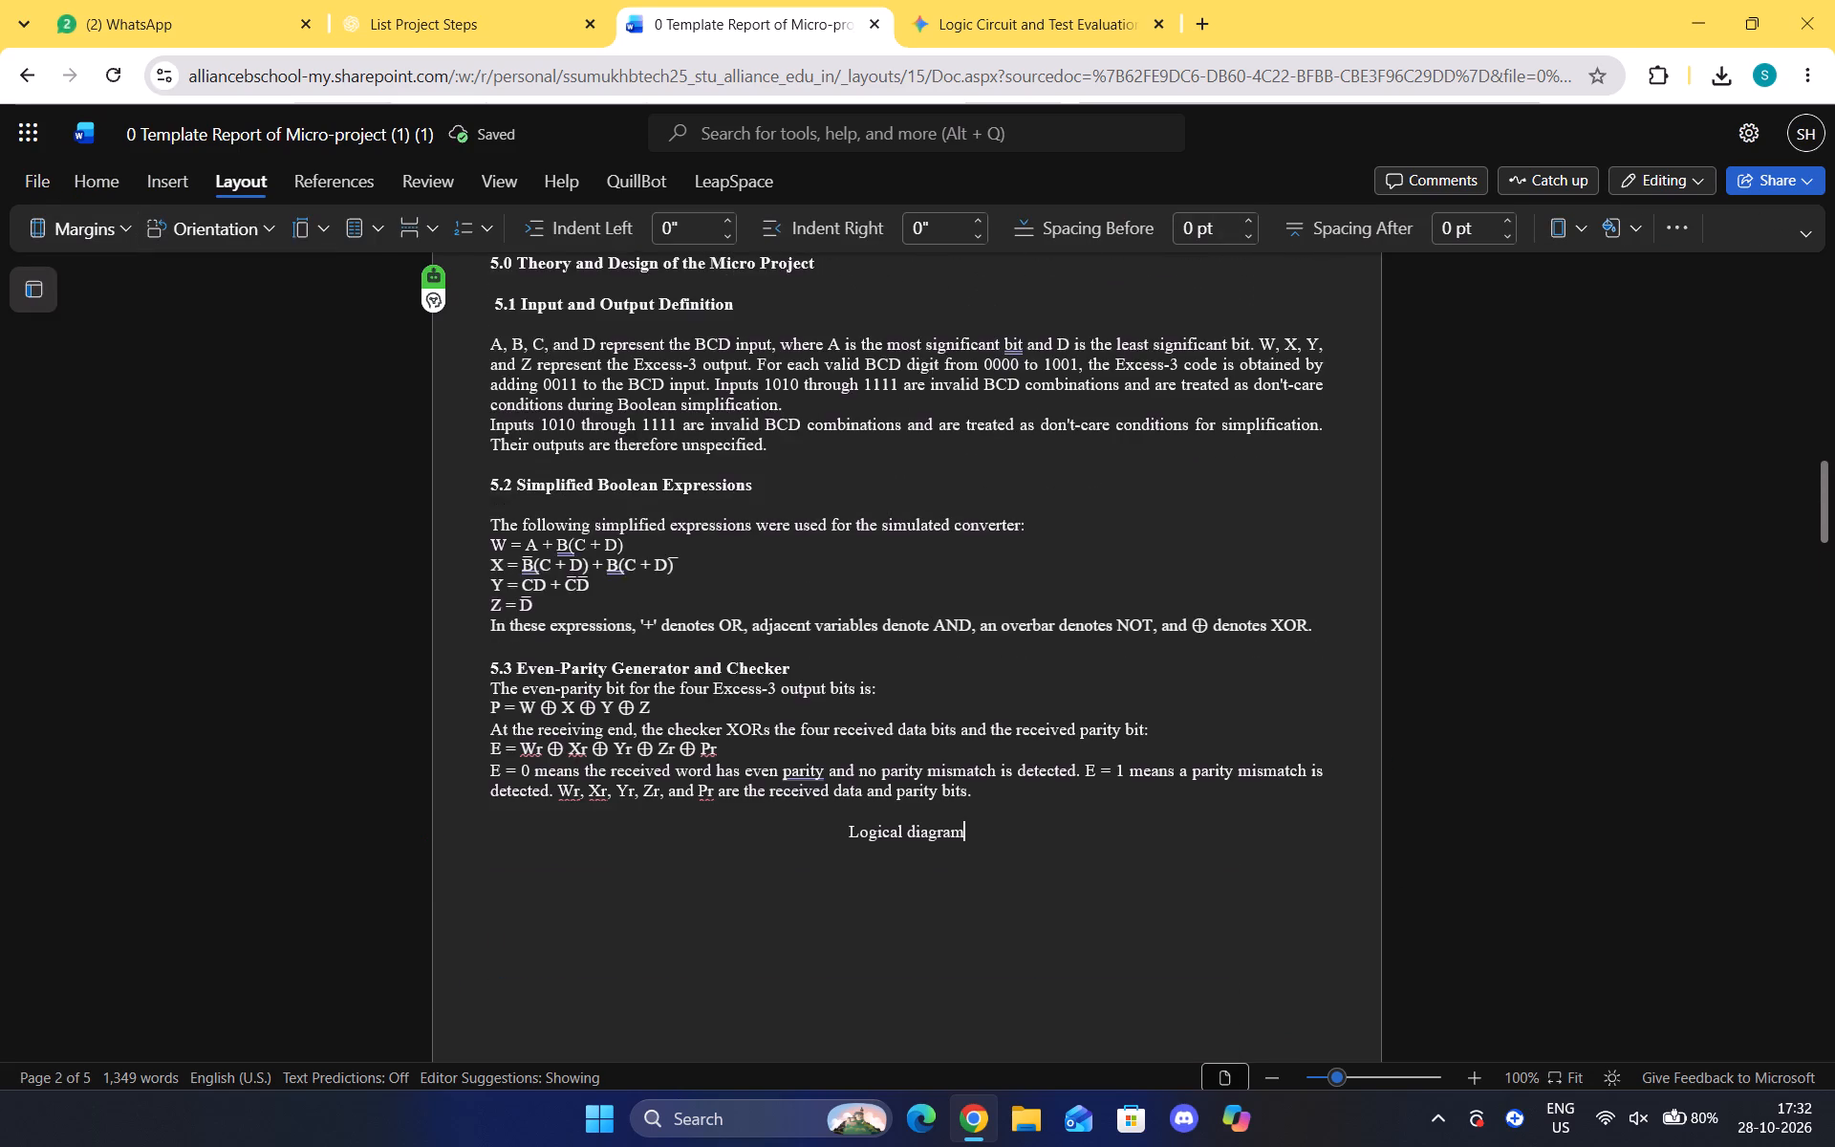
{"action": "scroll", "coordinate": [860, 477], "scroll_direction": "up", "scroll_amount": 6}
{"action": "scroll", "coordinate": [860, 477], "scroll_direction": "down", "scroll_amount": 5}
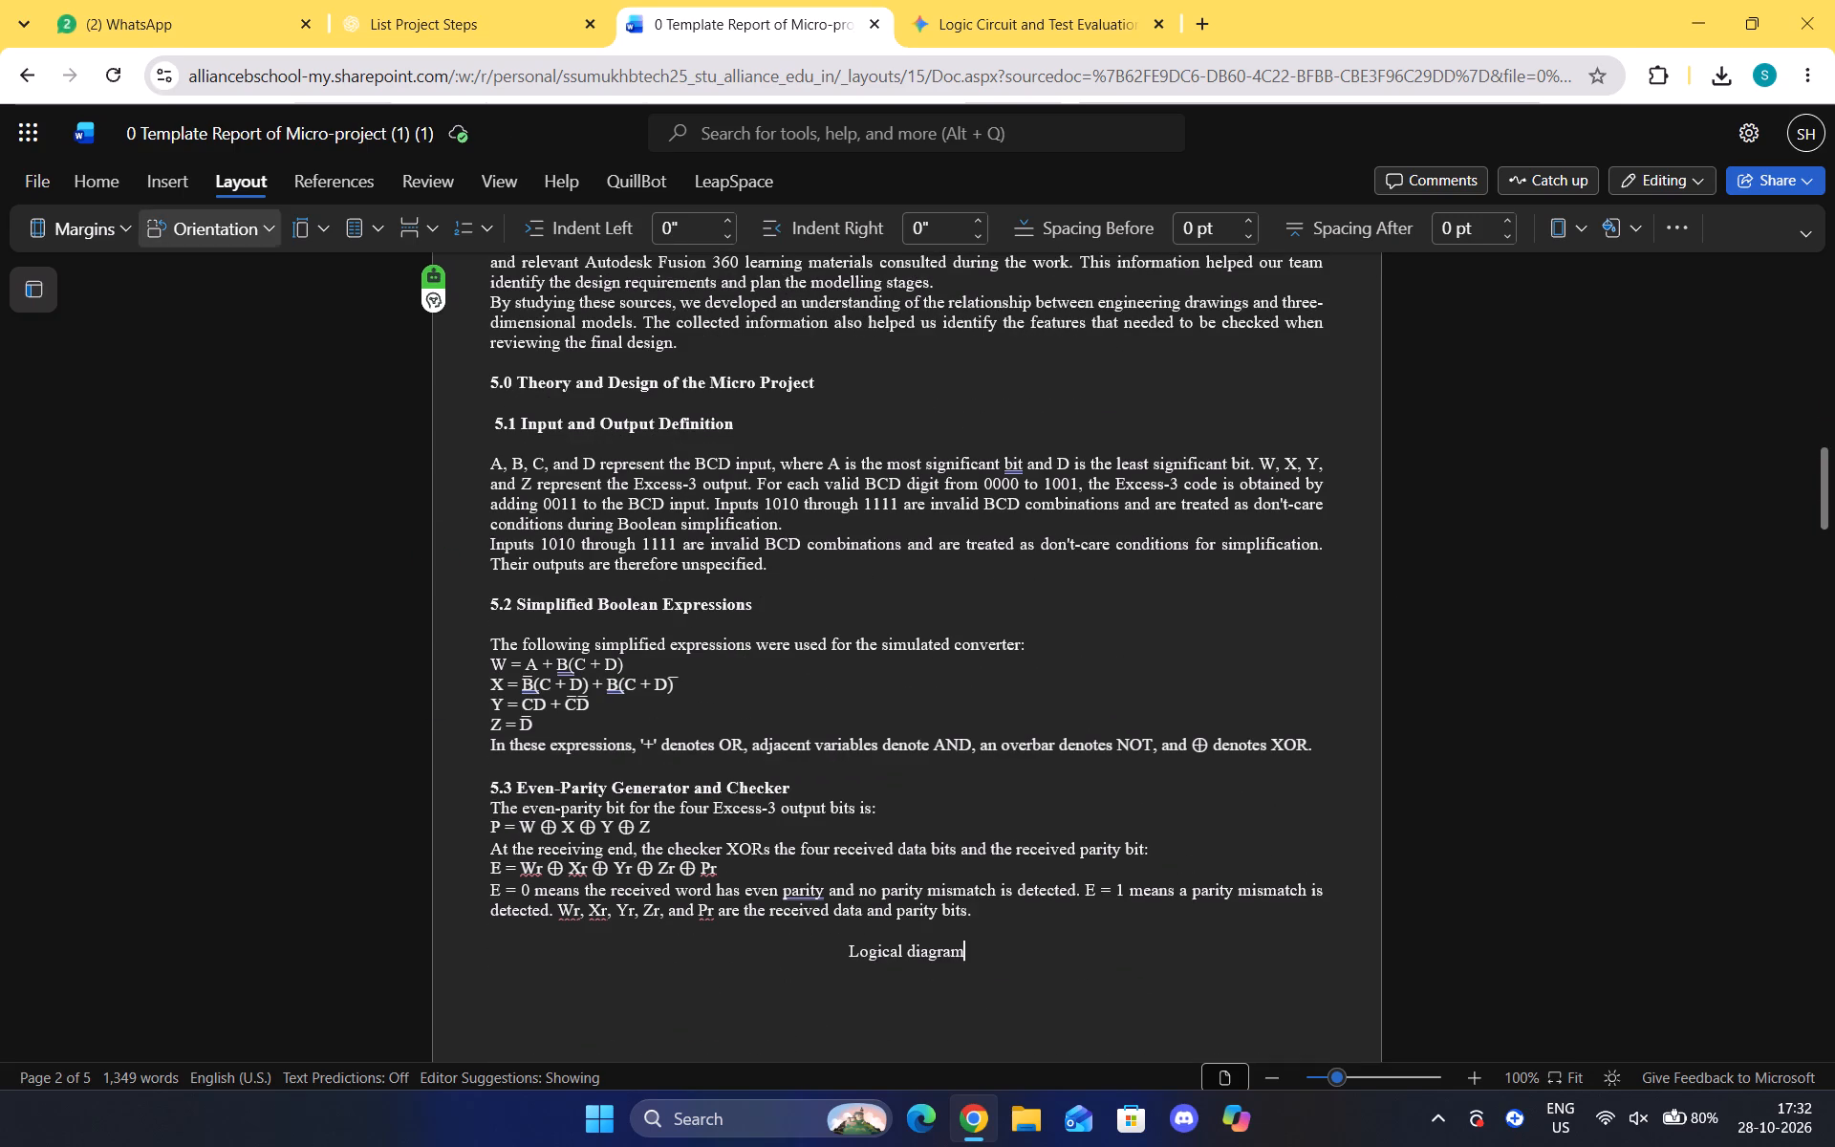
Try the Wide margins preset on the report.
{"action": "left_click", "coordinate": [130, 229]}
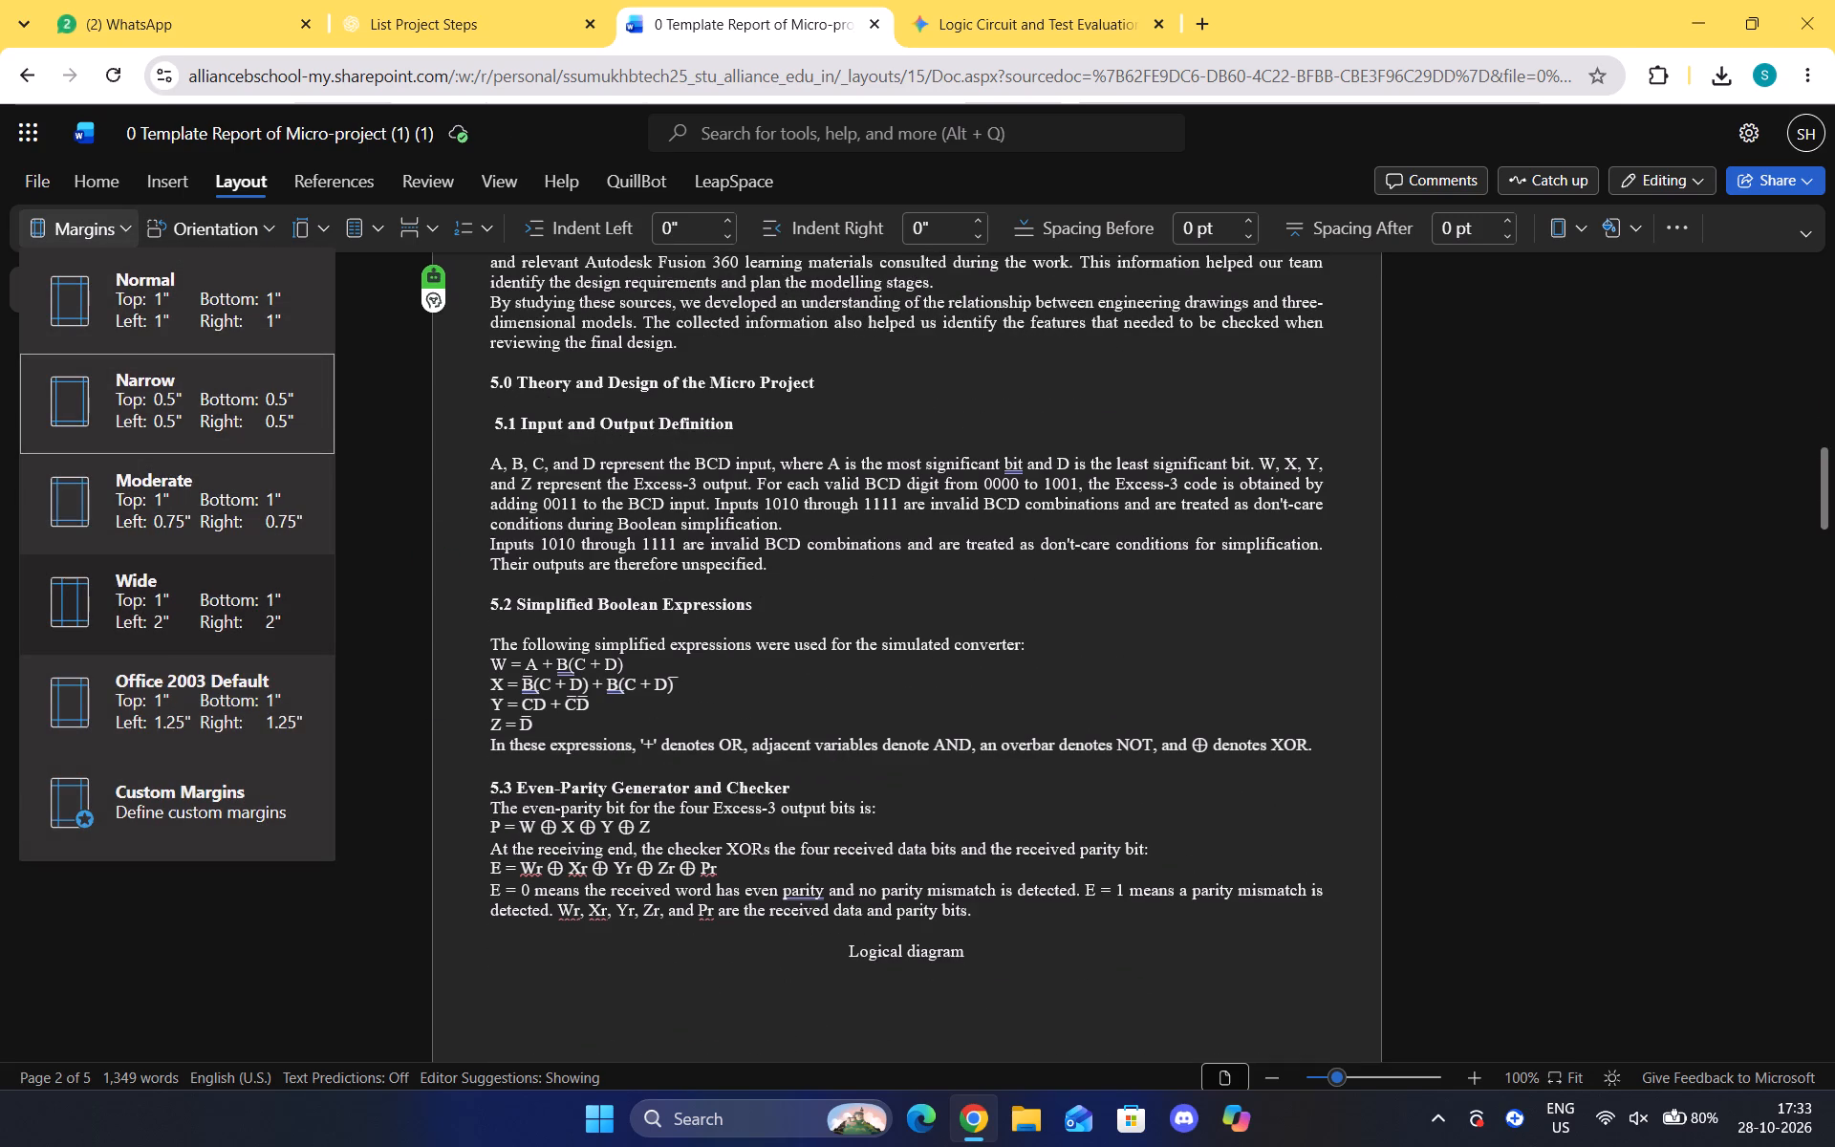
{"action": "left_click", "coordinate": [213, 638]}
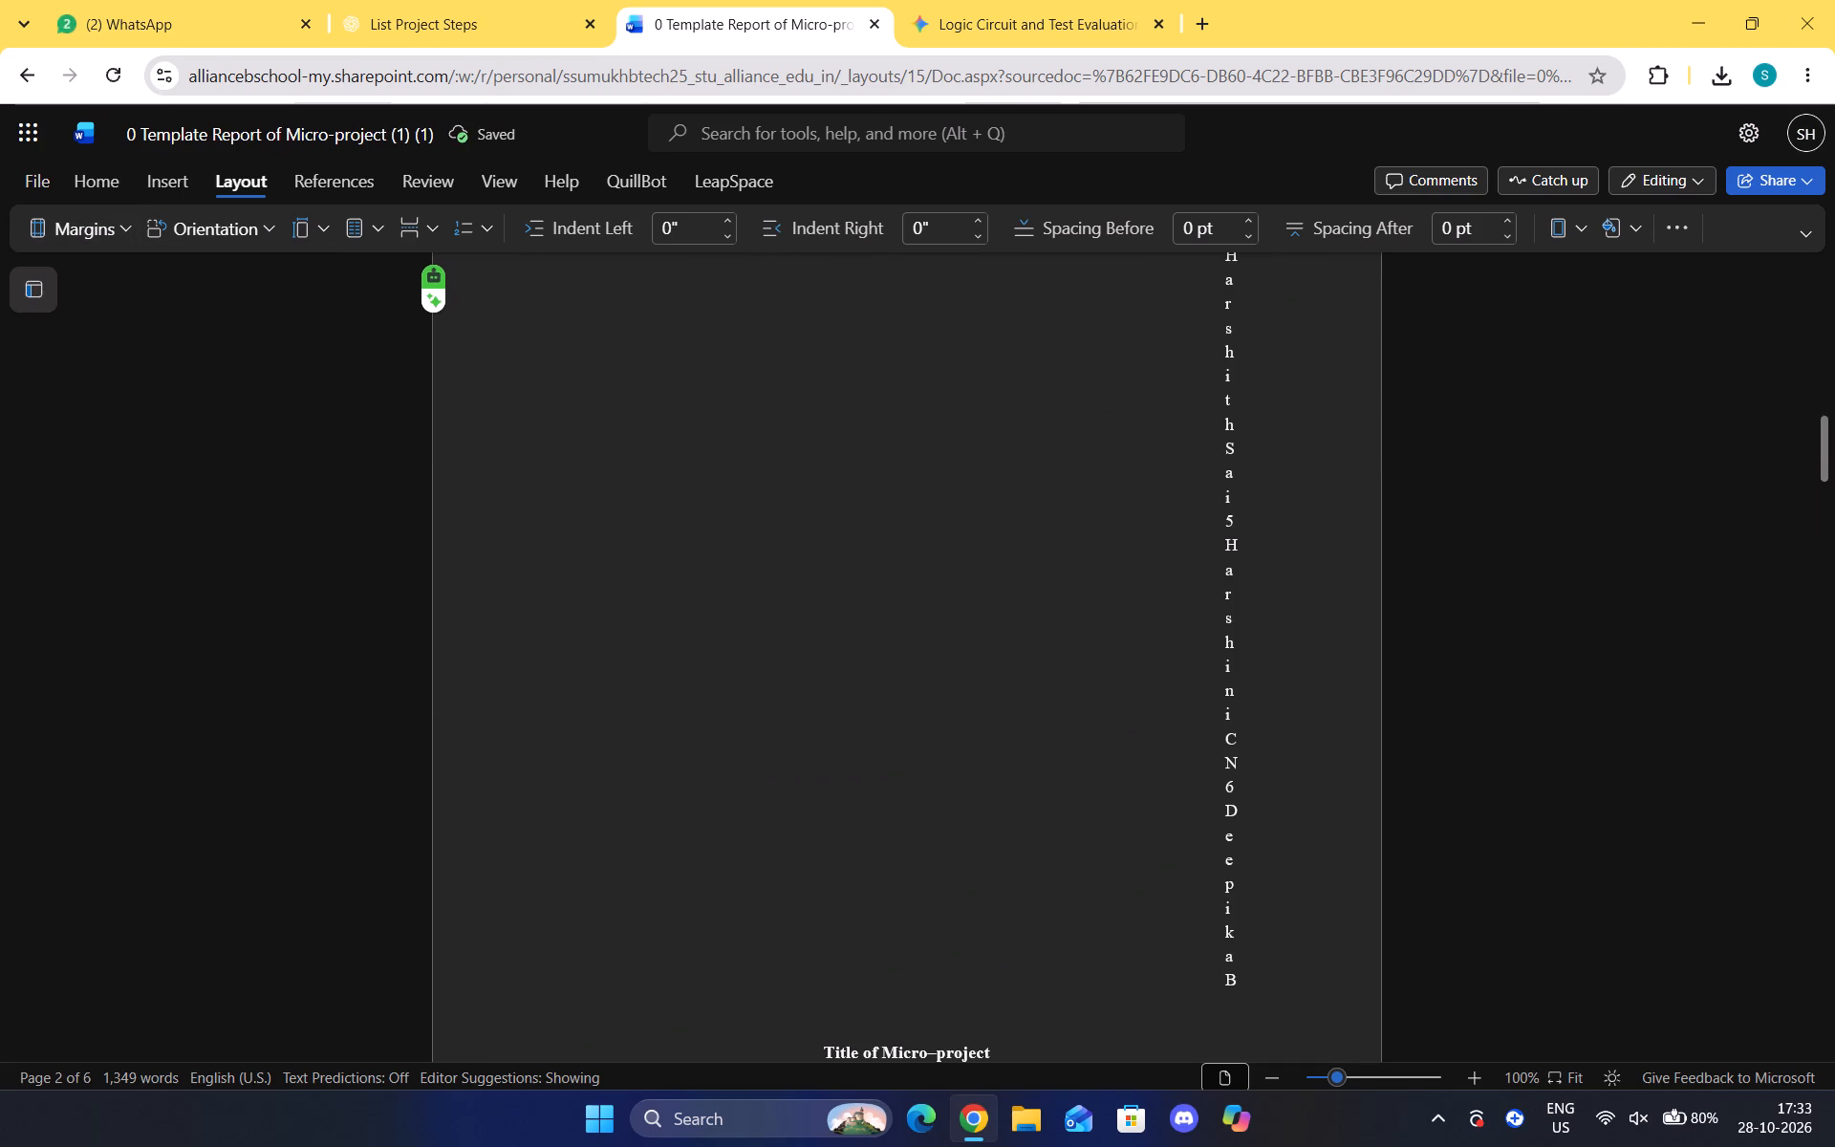
Apply the Moderate margins preset to the report and check the page layout around sections 7.0 to 8.0.
{"action": "left_click", "coordinate": [125, 228]}
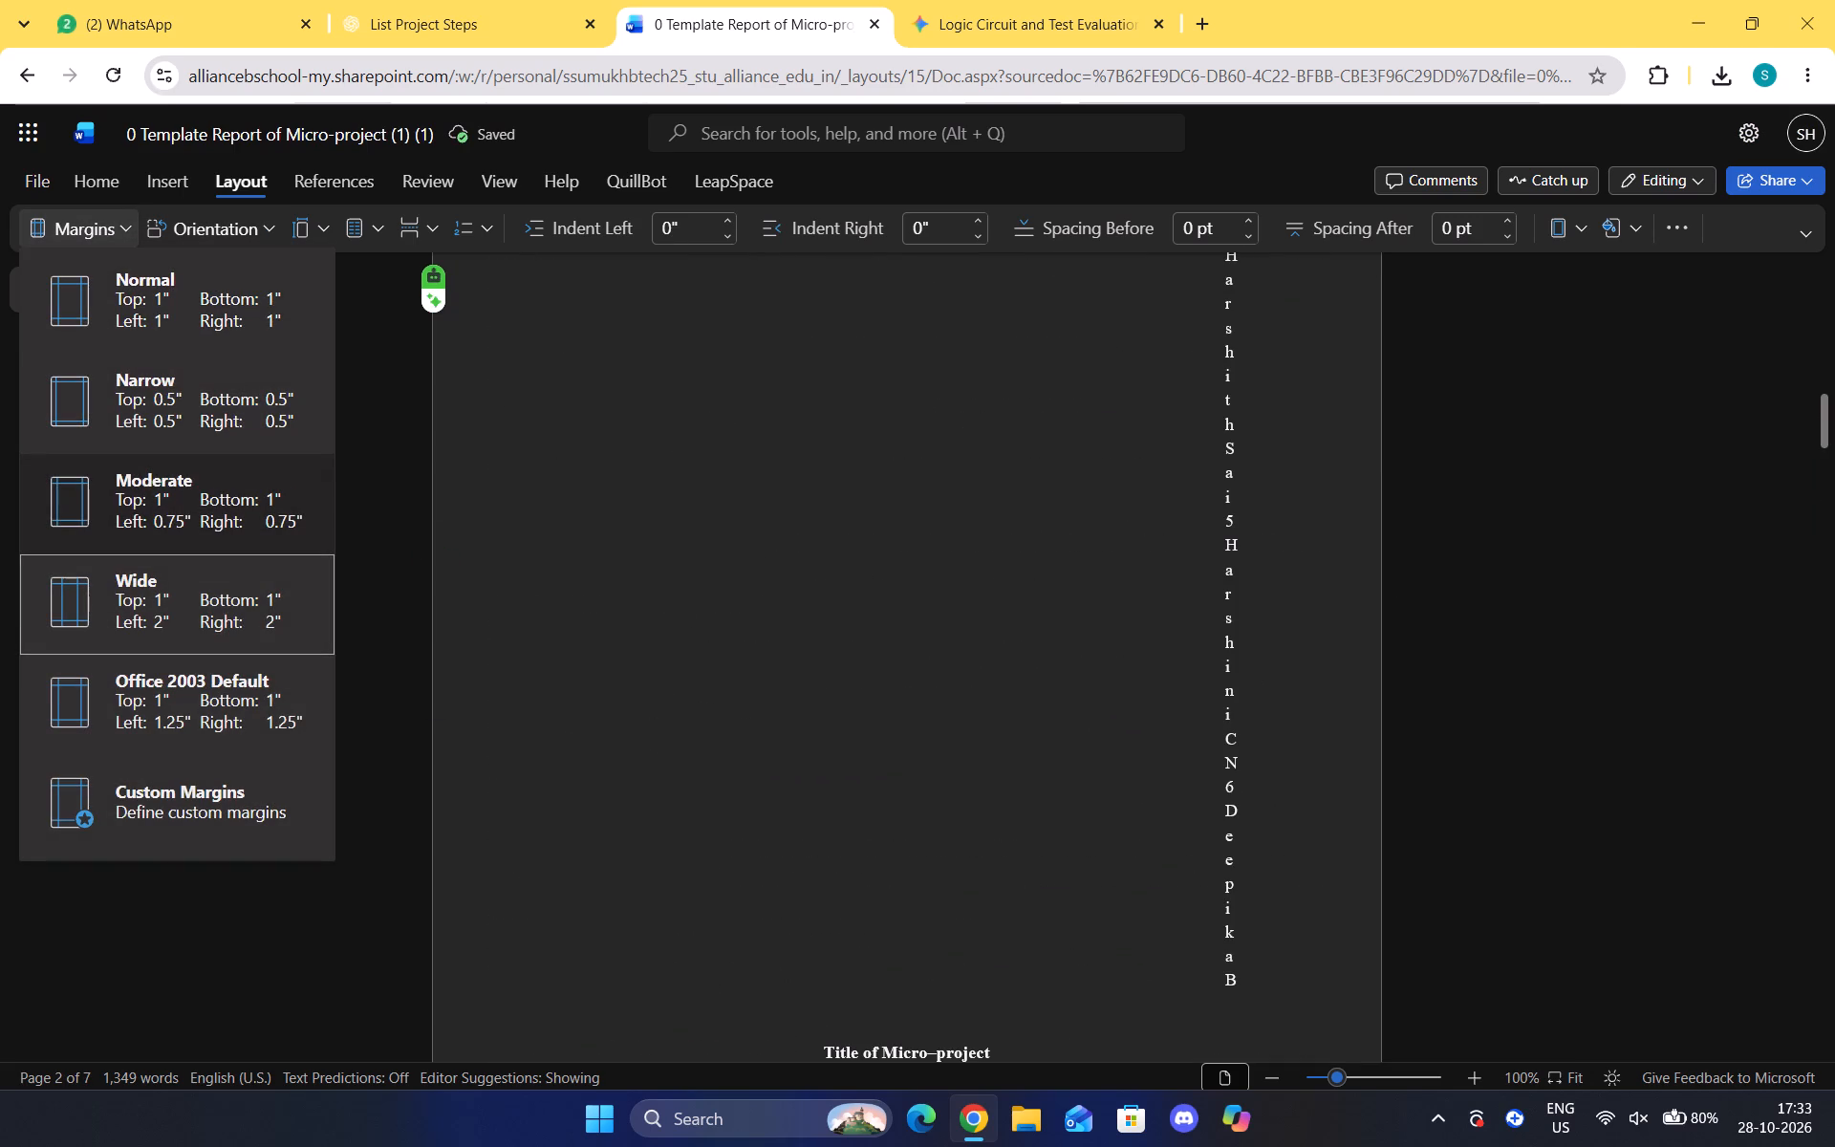
{"action": "left_click", "coordinate": [187, 490]}
{"action": "scroll", "coordinate": [1152, 560], "scroll_direction": "down", "scroll_amount": 5}
{"action": "scroll", "coordinate": [1146, 566], "scroll_direction": "up", "scroll_amount": 5}
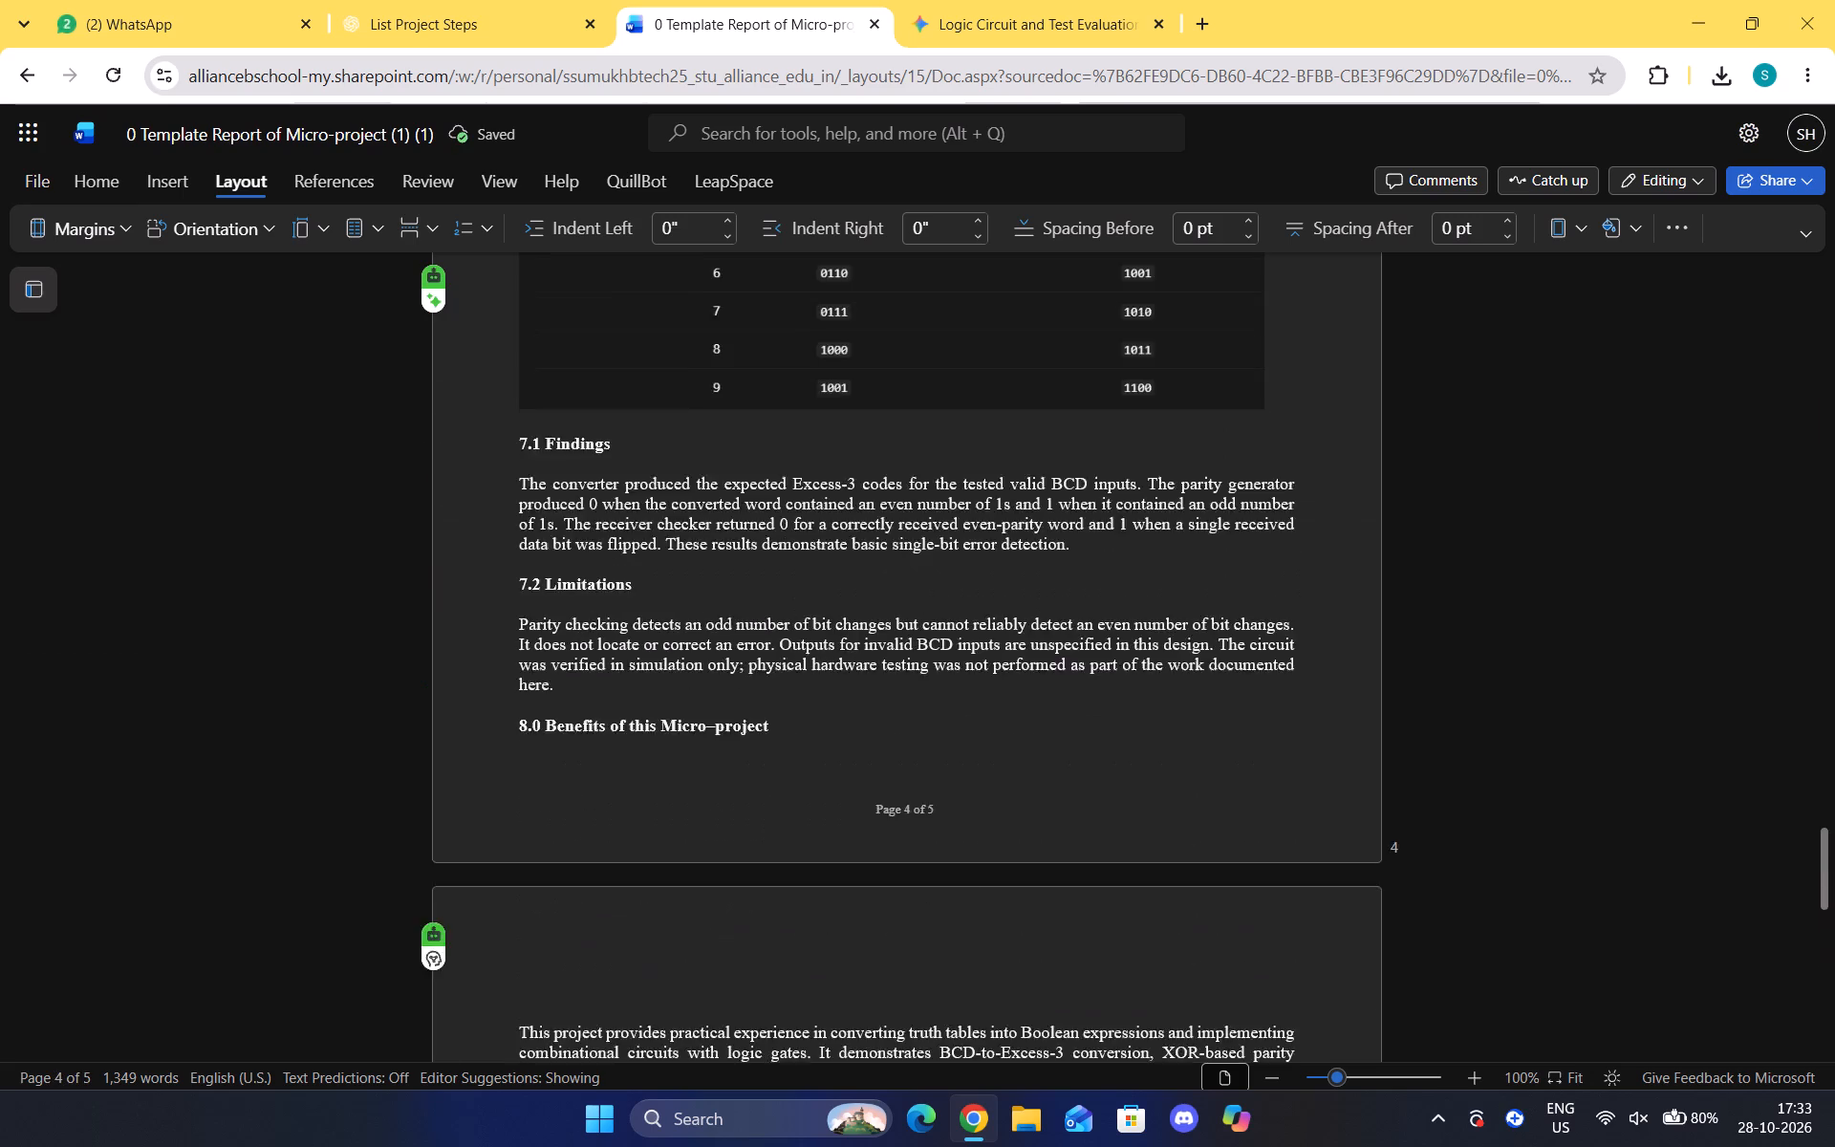
{"action": "scroll", "coordinate": [1145, 564], "scroll_direction": "up", "scroll_amount": 11}
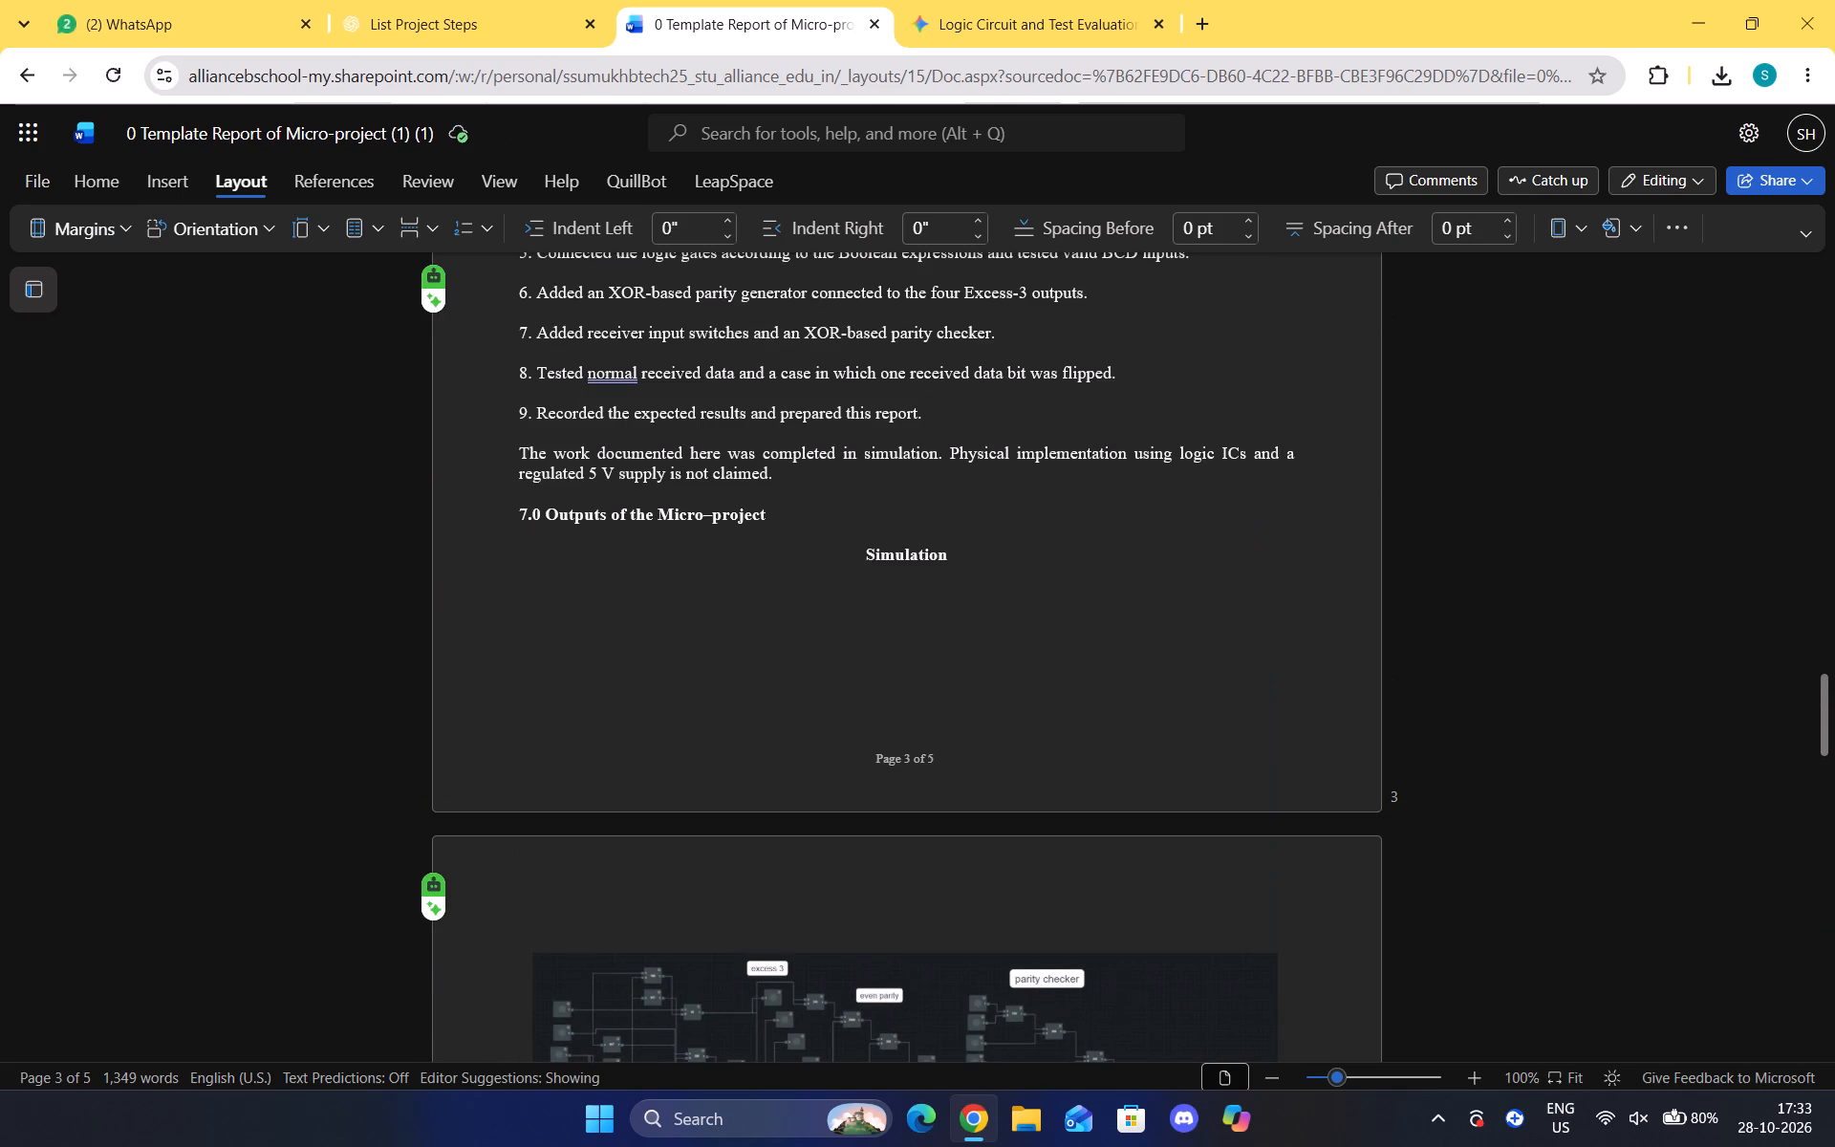
Delete the "Simulation" caption below the 7.0 Outputs of the Micro-project heading and check the circuit figure's placement.
{"action": "left_click", "coordinate": [981, 551]}
{"action": "left_click_drag", "start_coordinate": [981, 551], "coordinate": [926, 562]}
{"action": "left_click_drag", "start_coordinate": [926, 562], "coordinate": [852, 558]}
{"action": "key", "text": "BackSpace"}
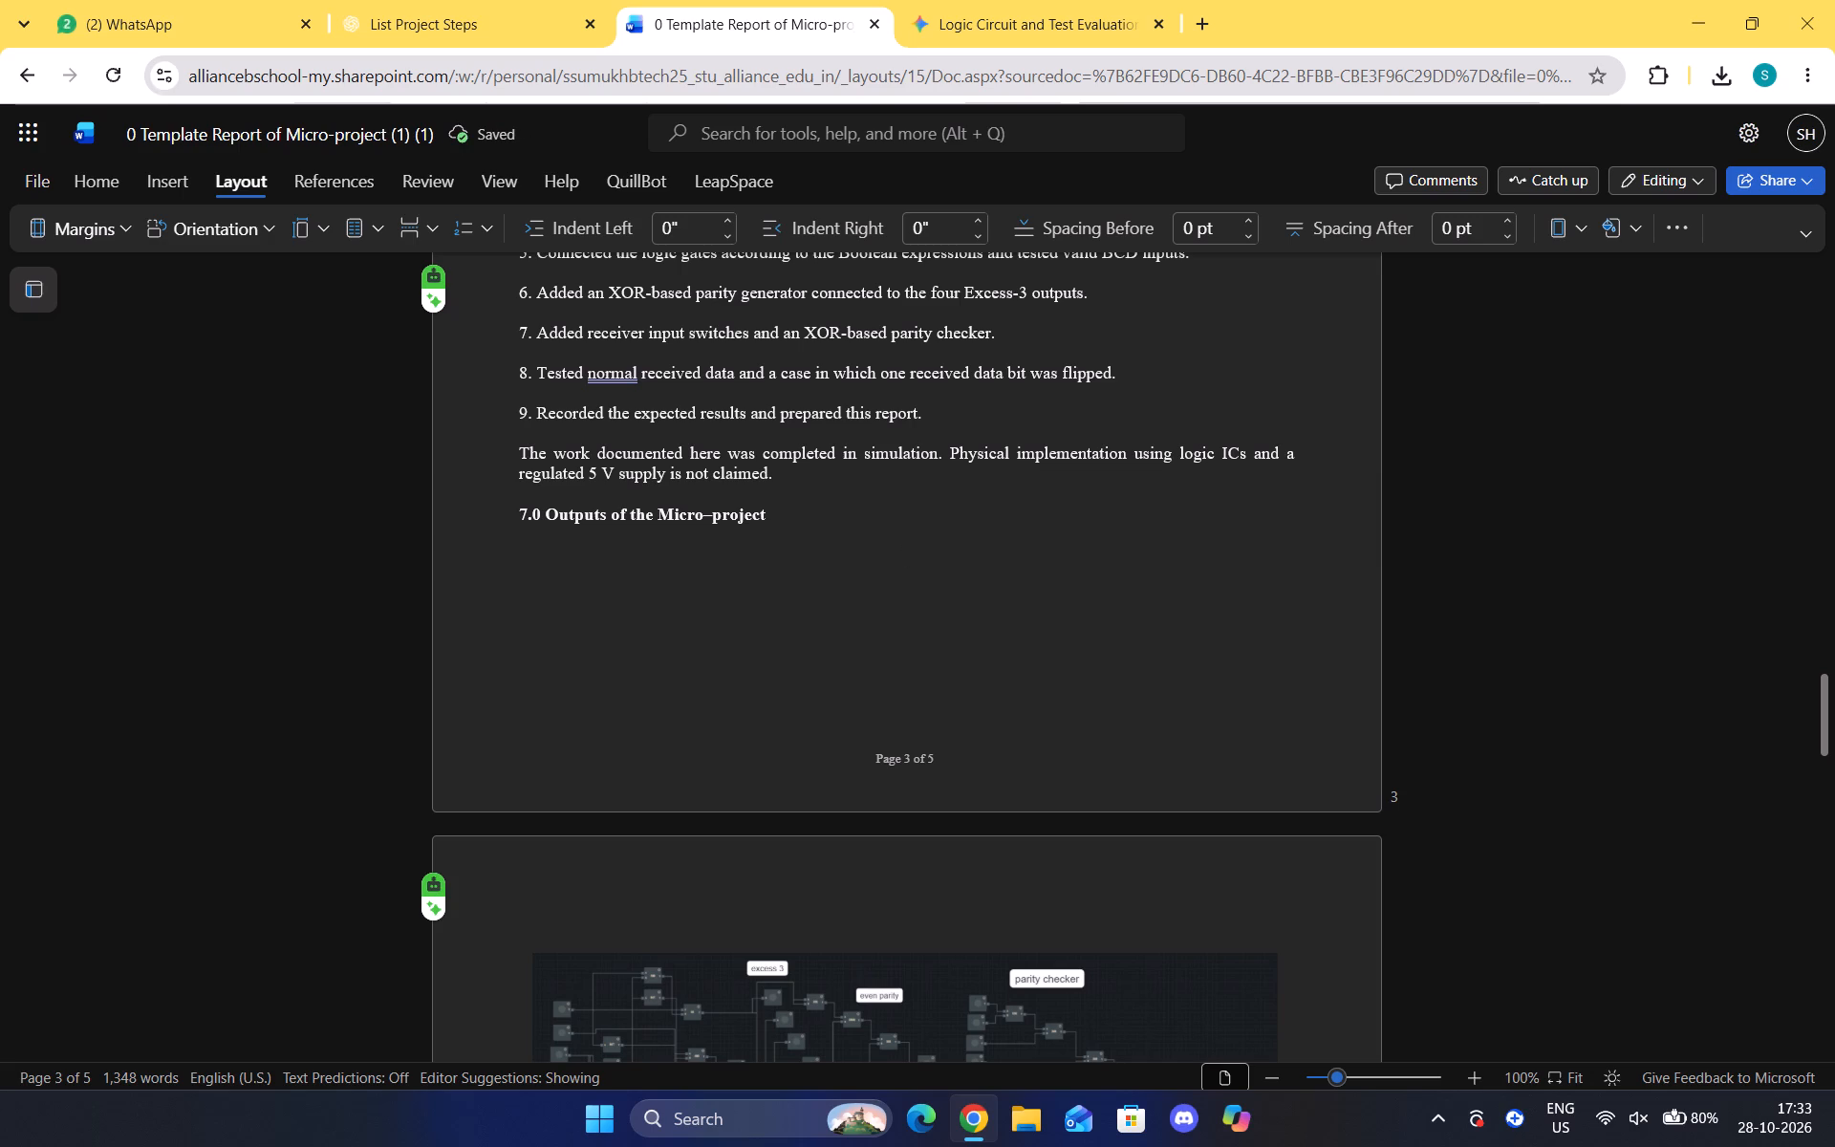
{"action": "left_click_drag", "start_coordinate": [852, 675], "coordinate": [833, 677]}
{"action": "left_click", "coordinate": [579, 716]}
{"action": "scroll", "coordinate": [1090, 640], "scroll_direction": "down", "scroll_amount": 5}
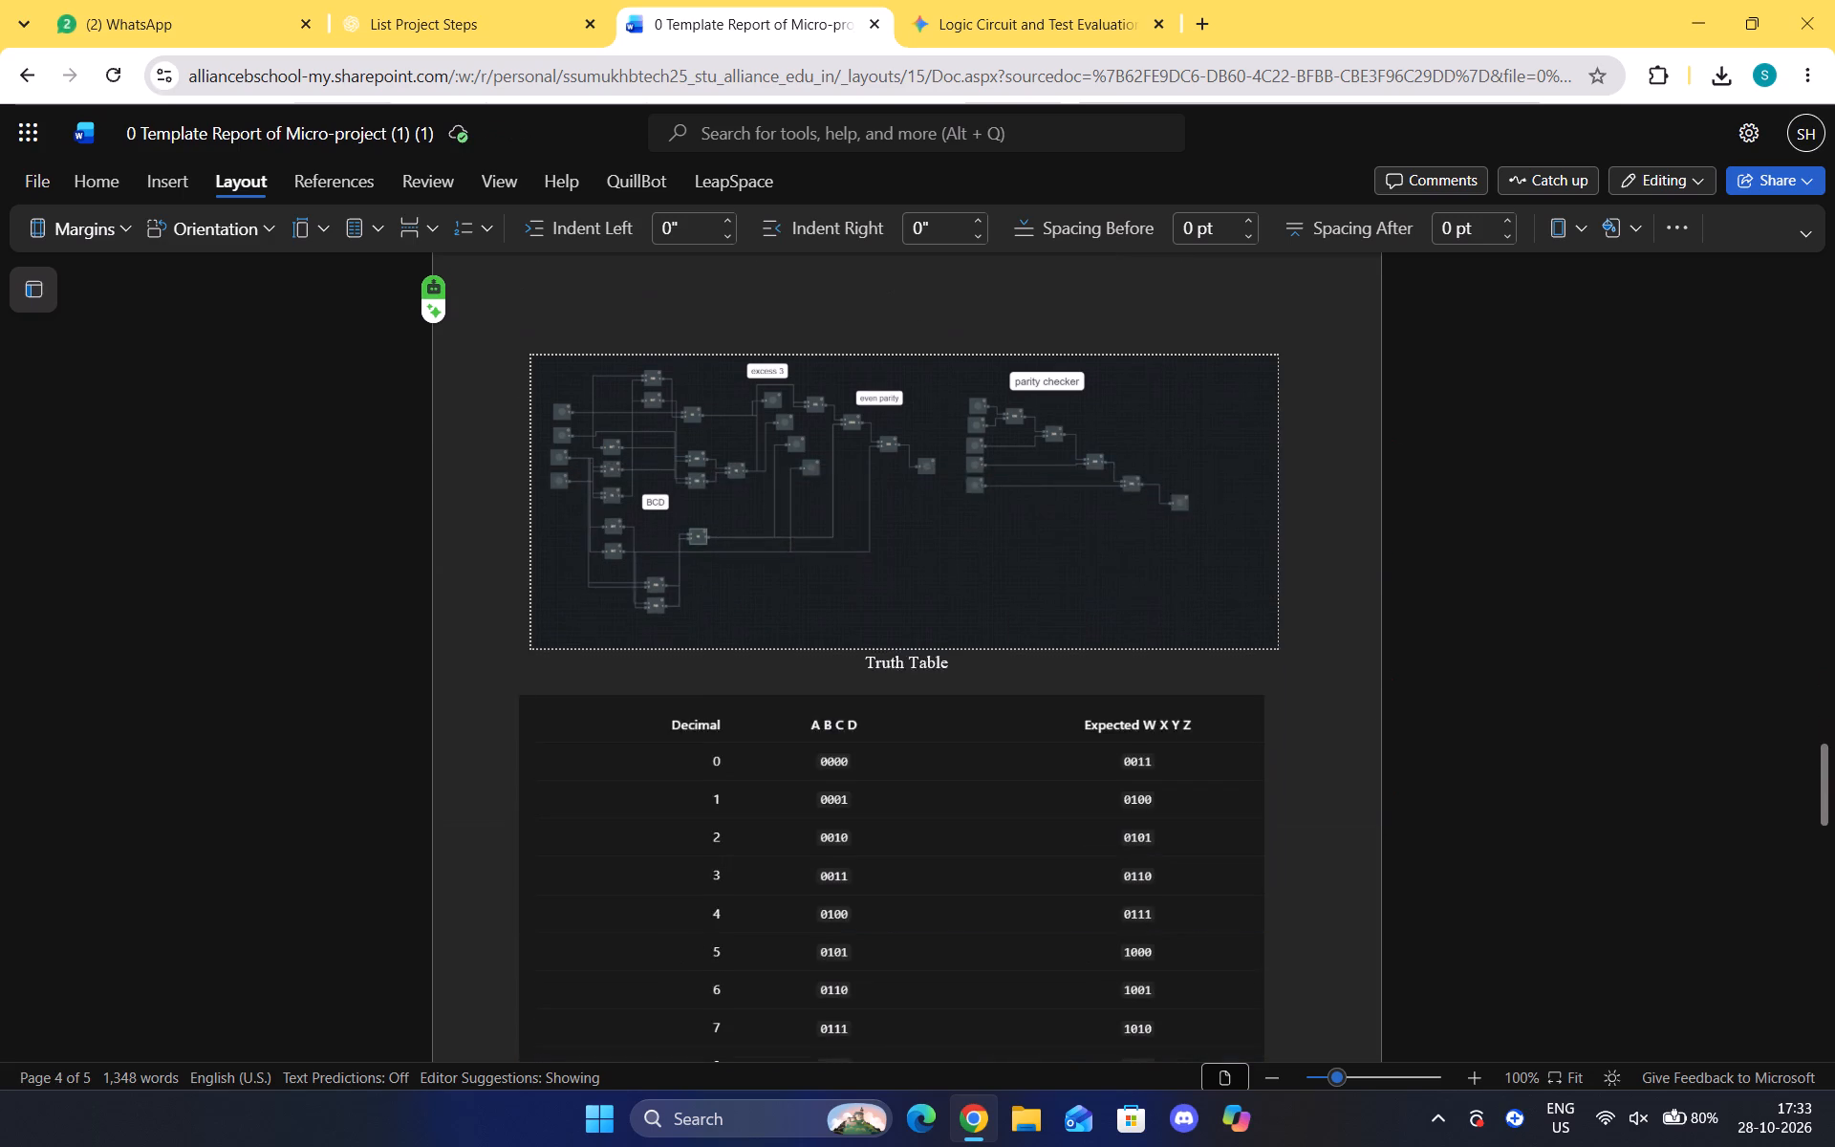
{"action": "scroll", "coordinate": [1089, 630], "scroll_direction": "up", "scroll_amount": 7}
{"action": "scroll", "coordinate": [1089, 630], "scroll_direction": "down", "scroll_amount": 2}
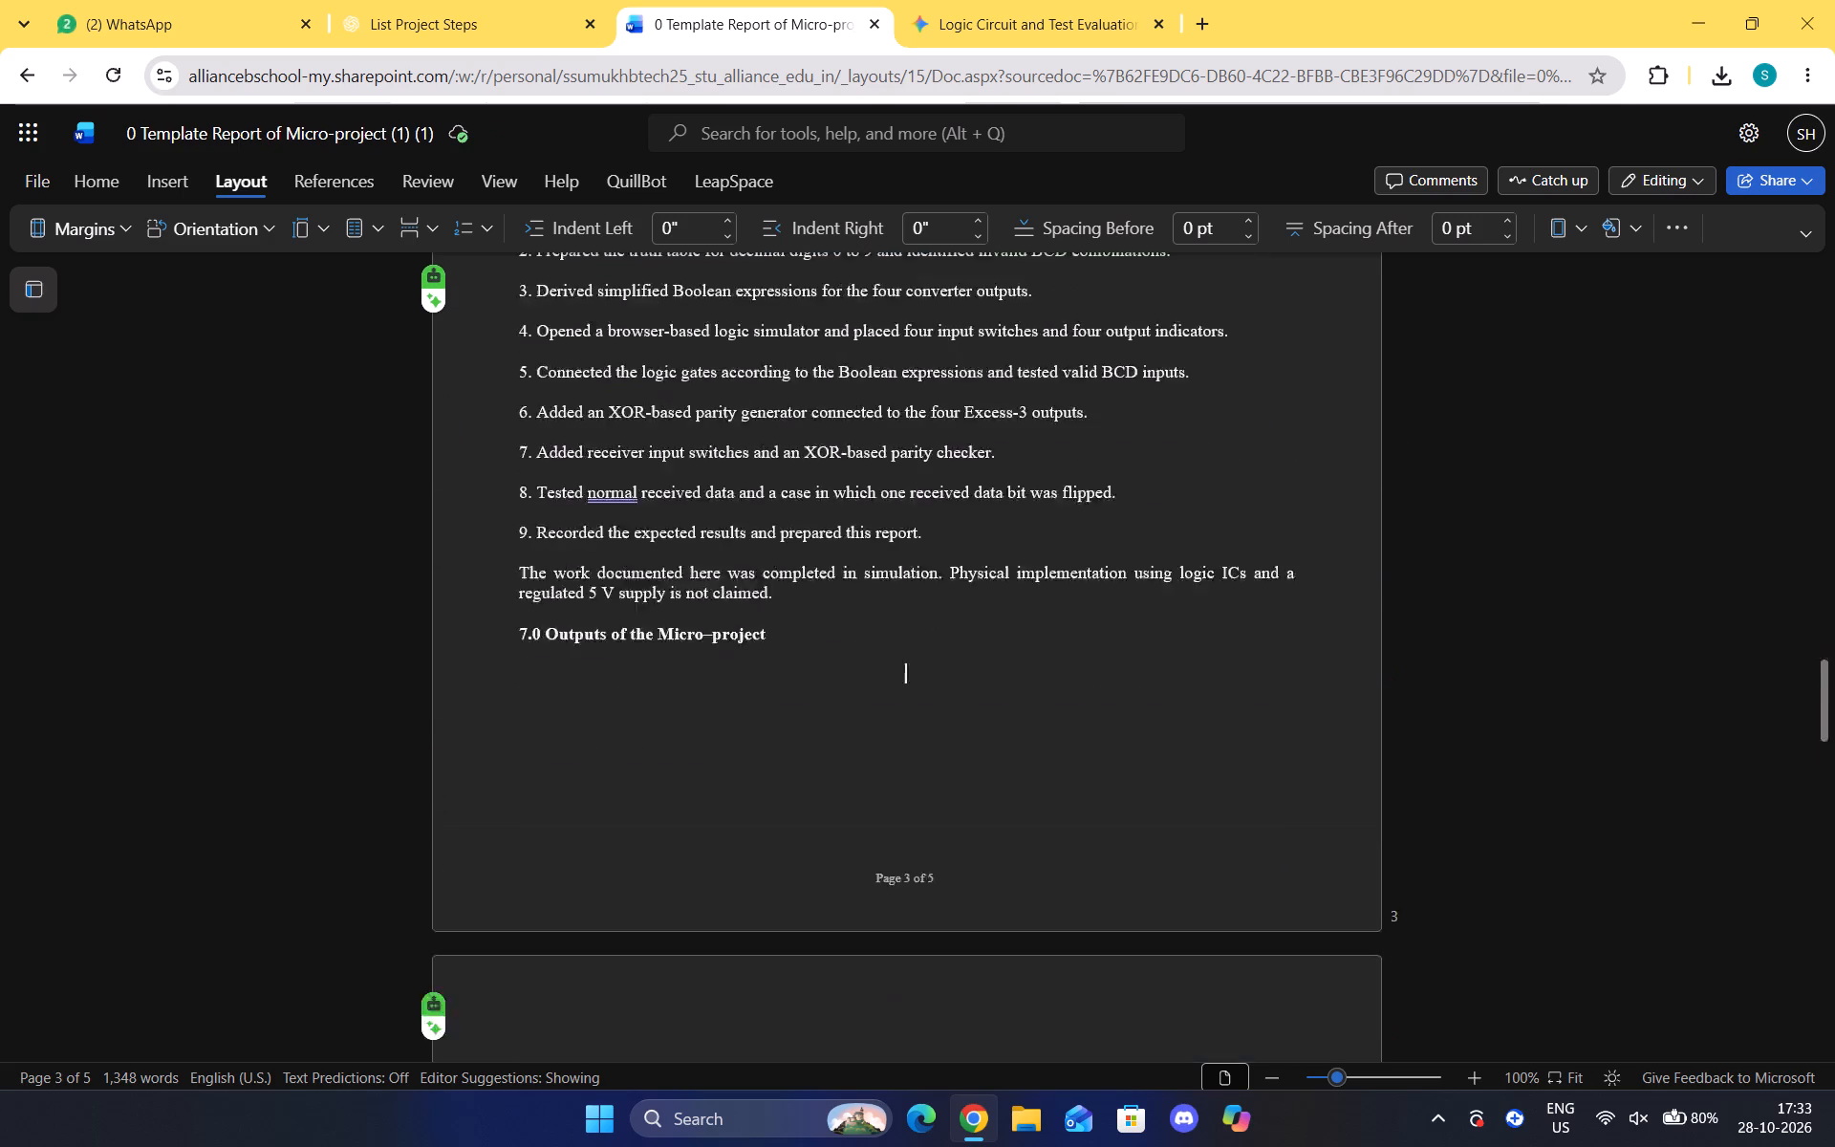
{"action": "scroll", "coordinate": [1089, 630], "scroll_direction": "down", "scroll_amount": 2}
{"action": "scroll", "coordinate": [1091, 629], "scroll_direction": "up", "scroll_amount": 3}
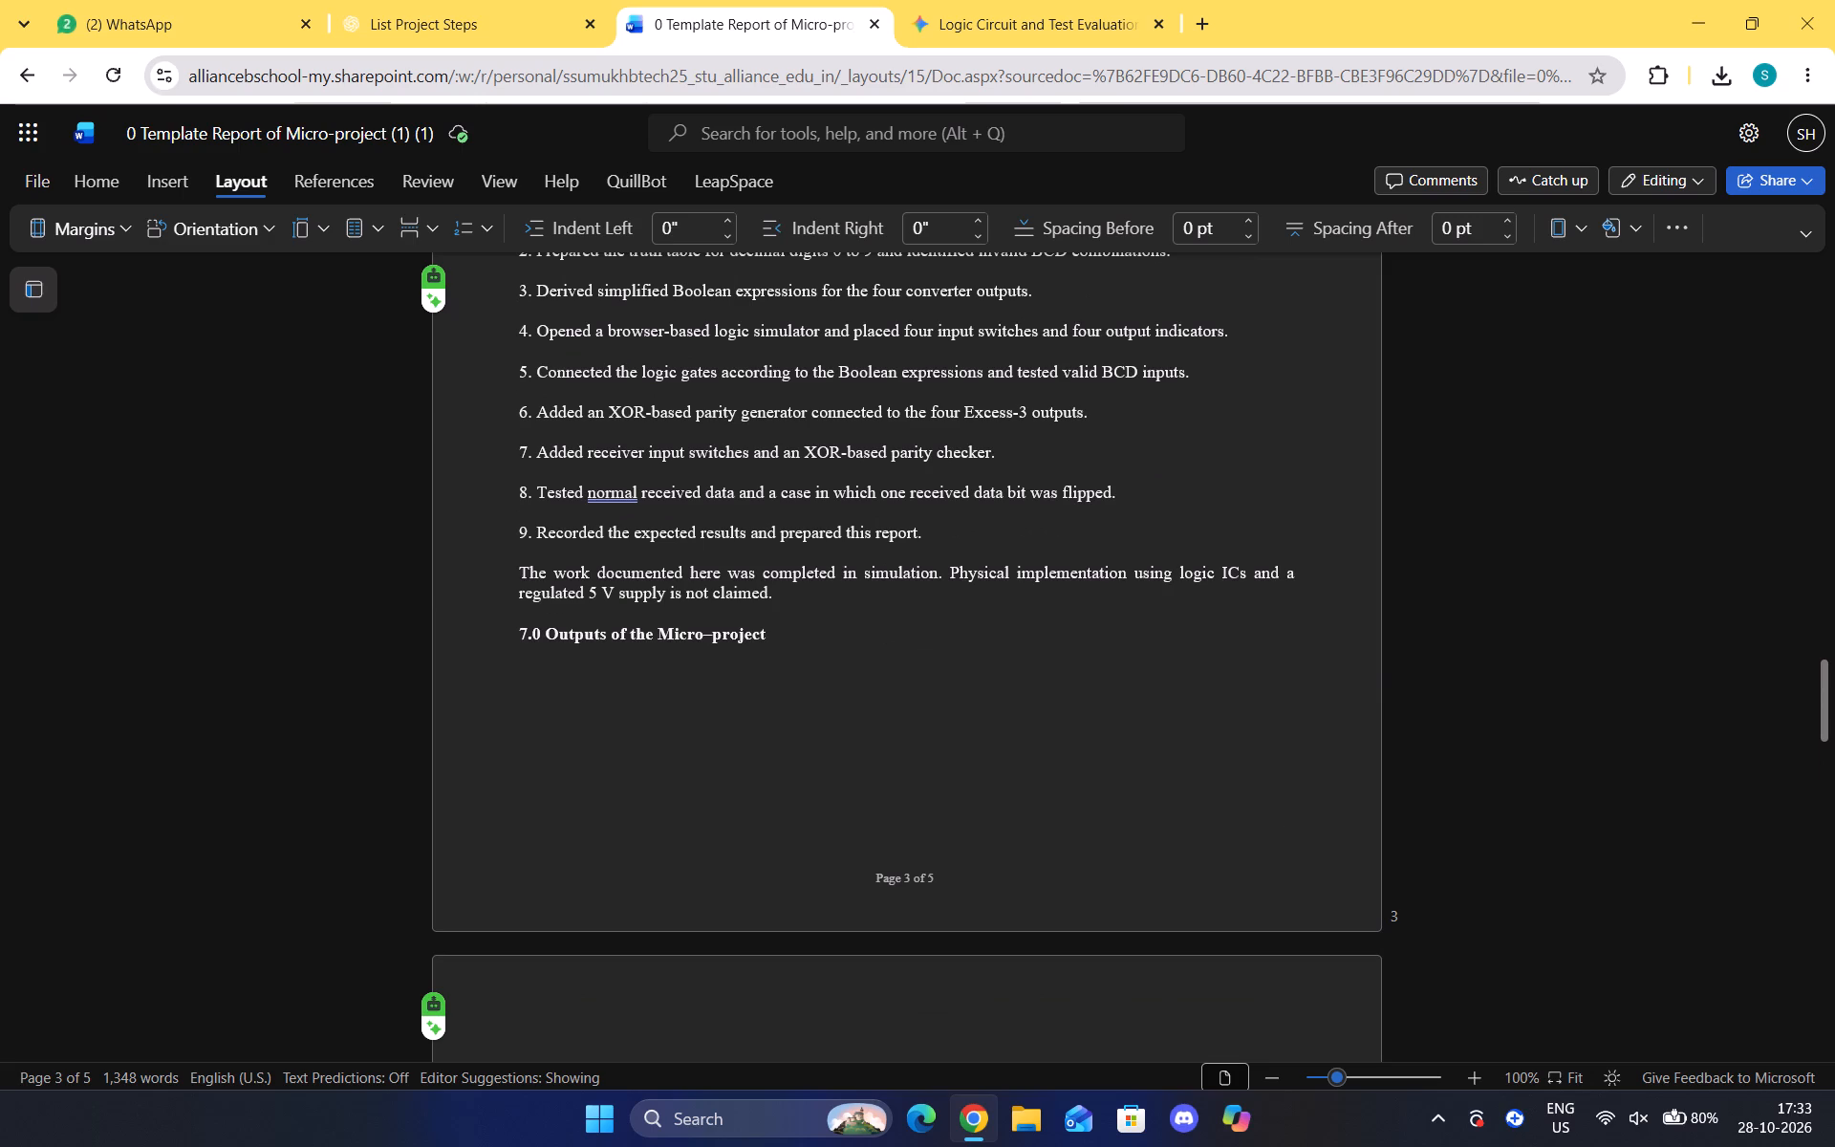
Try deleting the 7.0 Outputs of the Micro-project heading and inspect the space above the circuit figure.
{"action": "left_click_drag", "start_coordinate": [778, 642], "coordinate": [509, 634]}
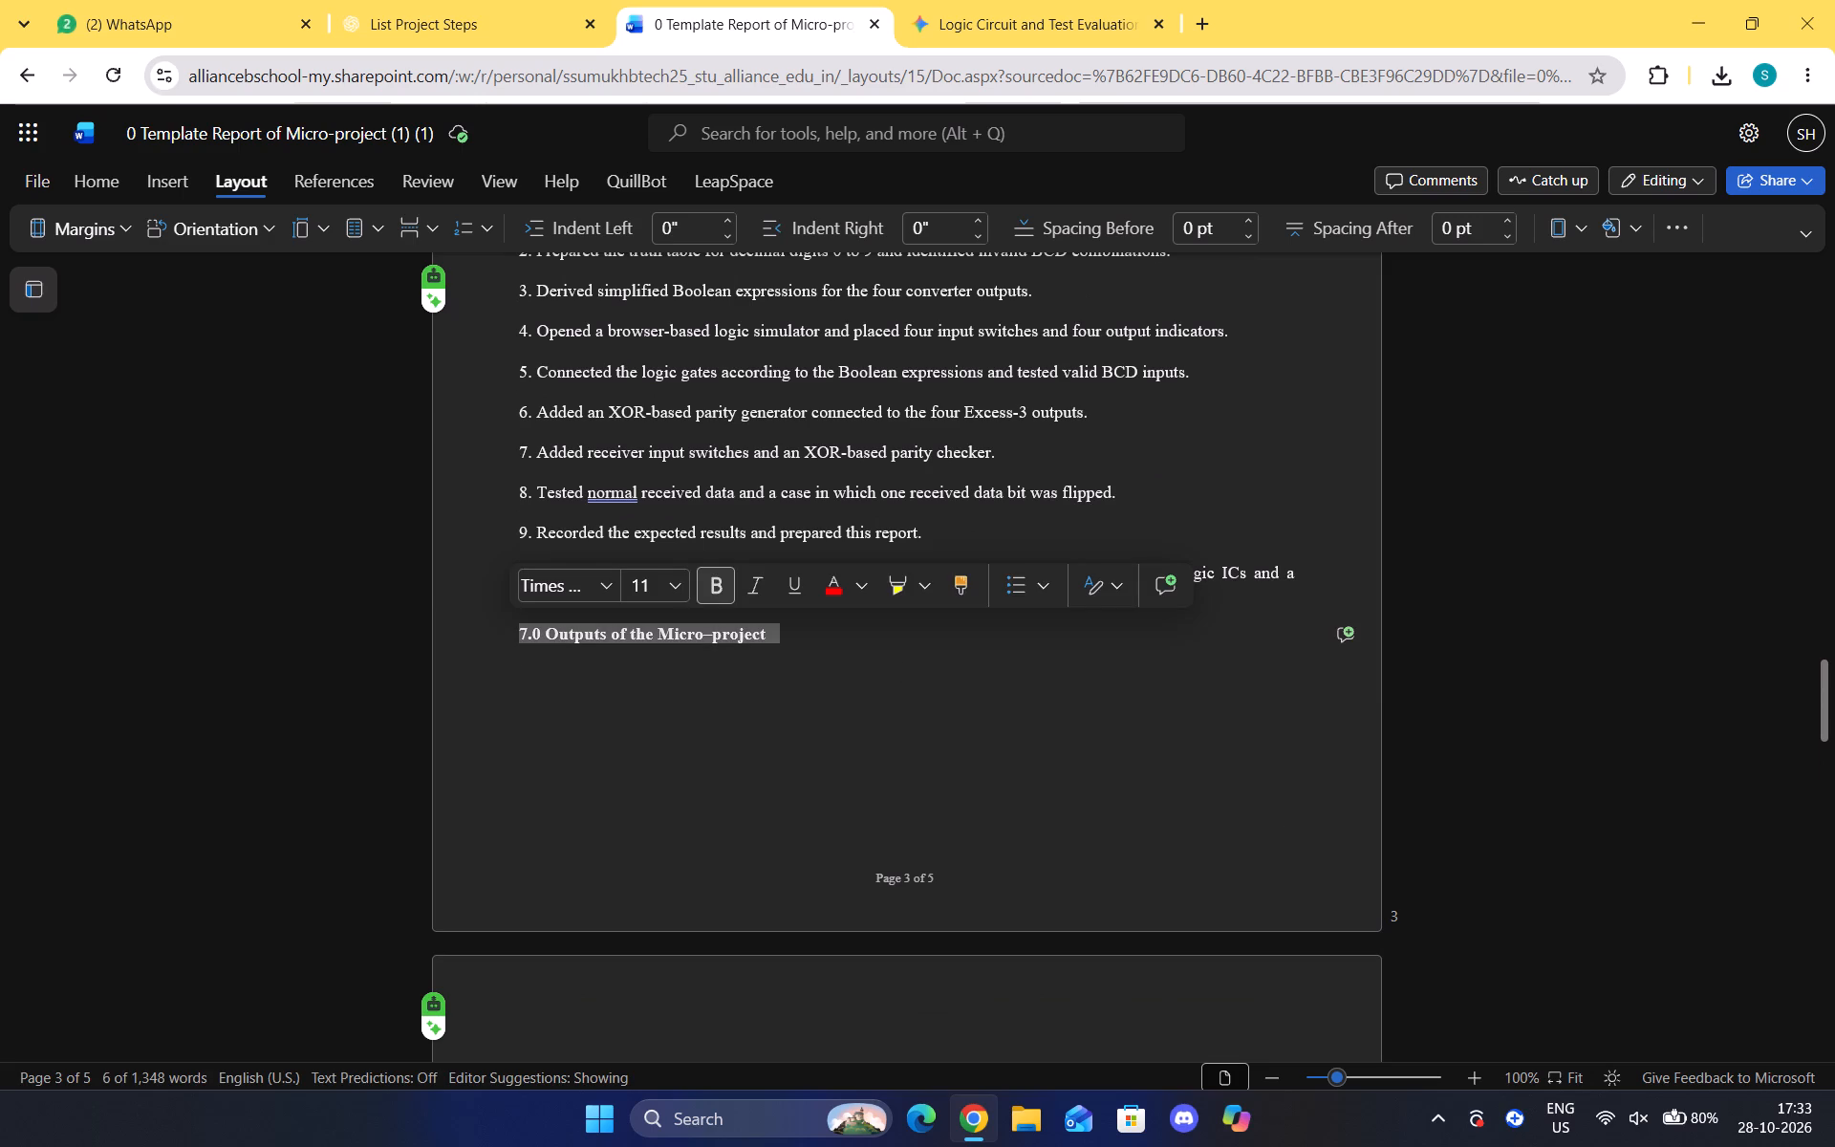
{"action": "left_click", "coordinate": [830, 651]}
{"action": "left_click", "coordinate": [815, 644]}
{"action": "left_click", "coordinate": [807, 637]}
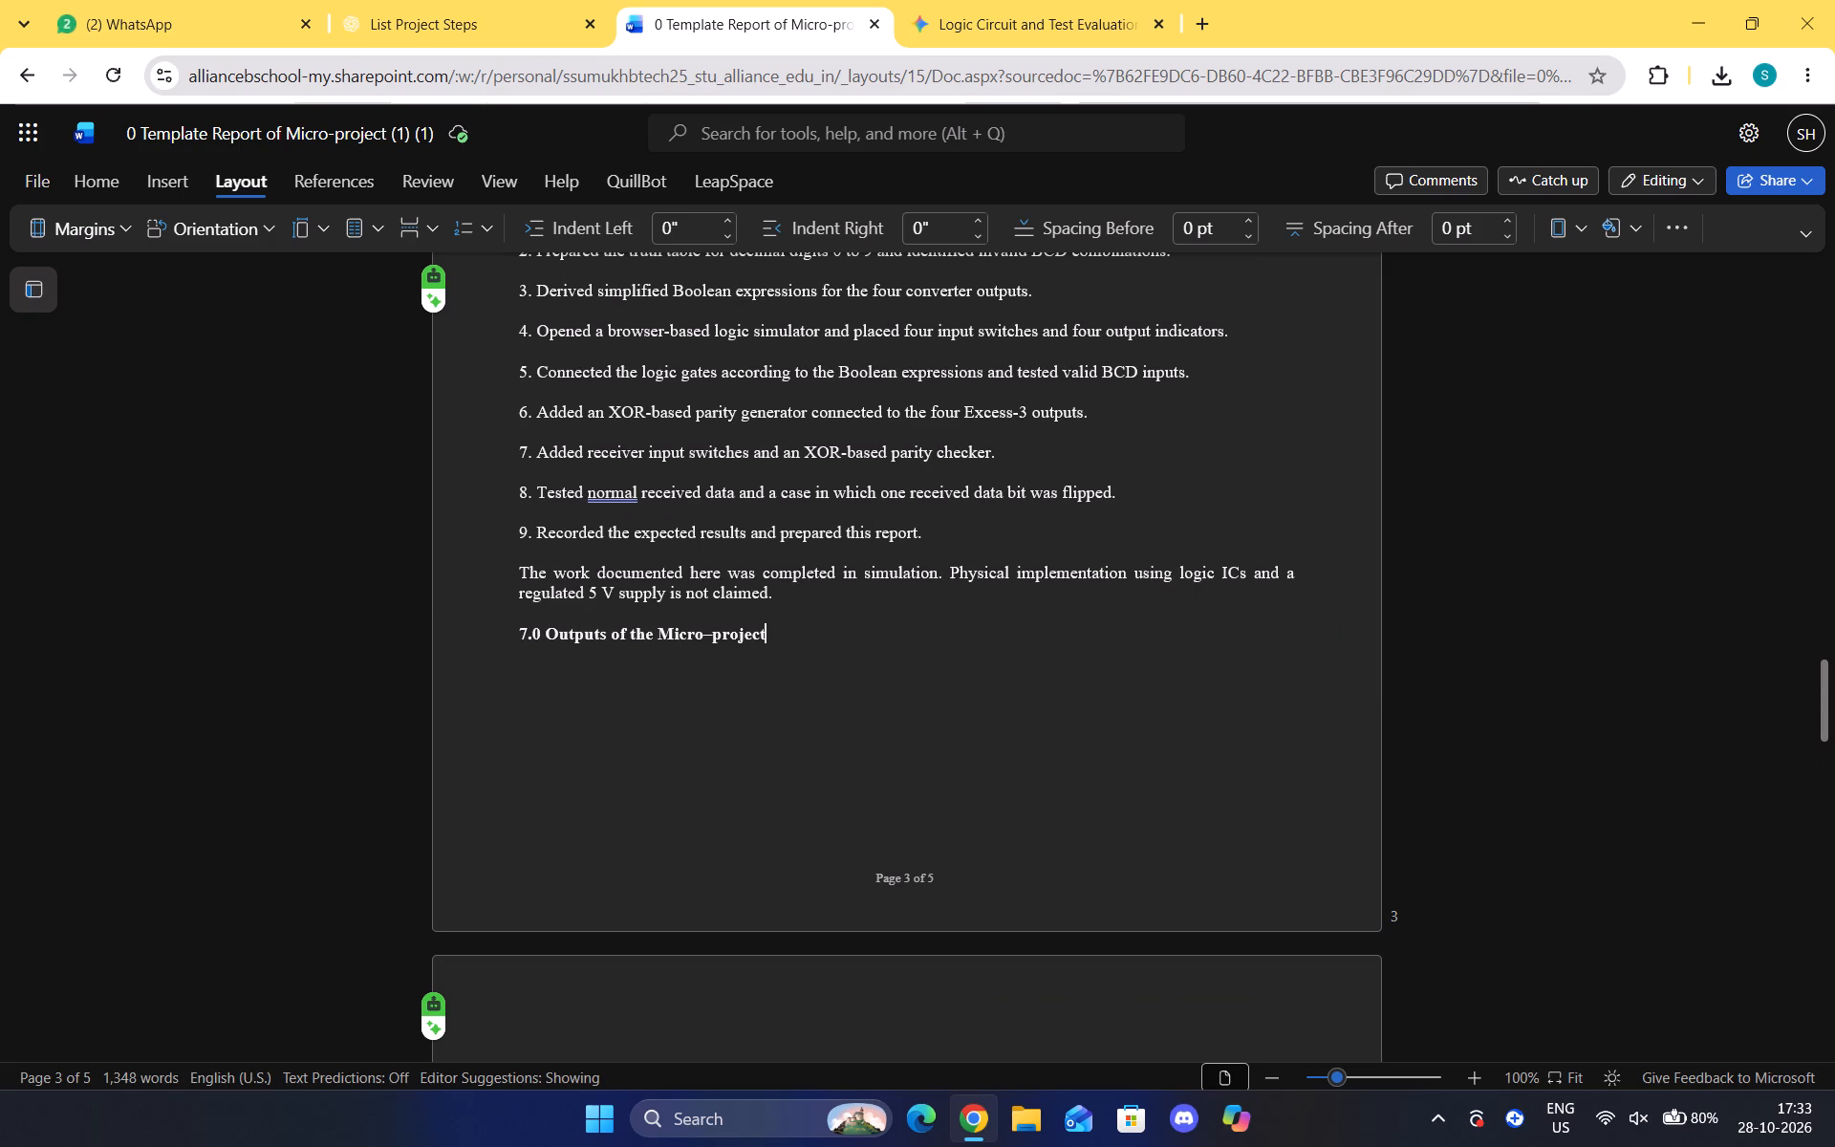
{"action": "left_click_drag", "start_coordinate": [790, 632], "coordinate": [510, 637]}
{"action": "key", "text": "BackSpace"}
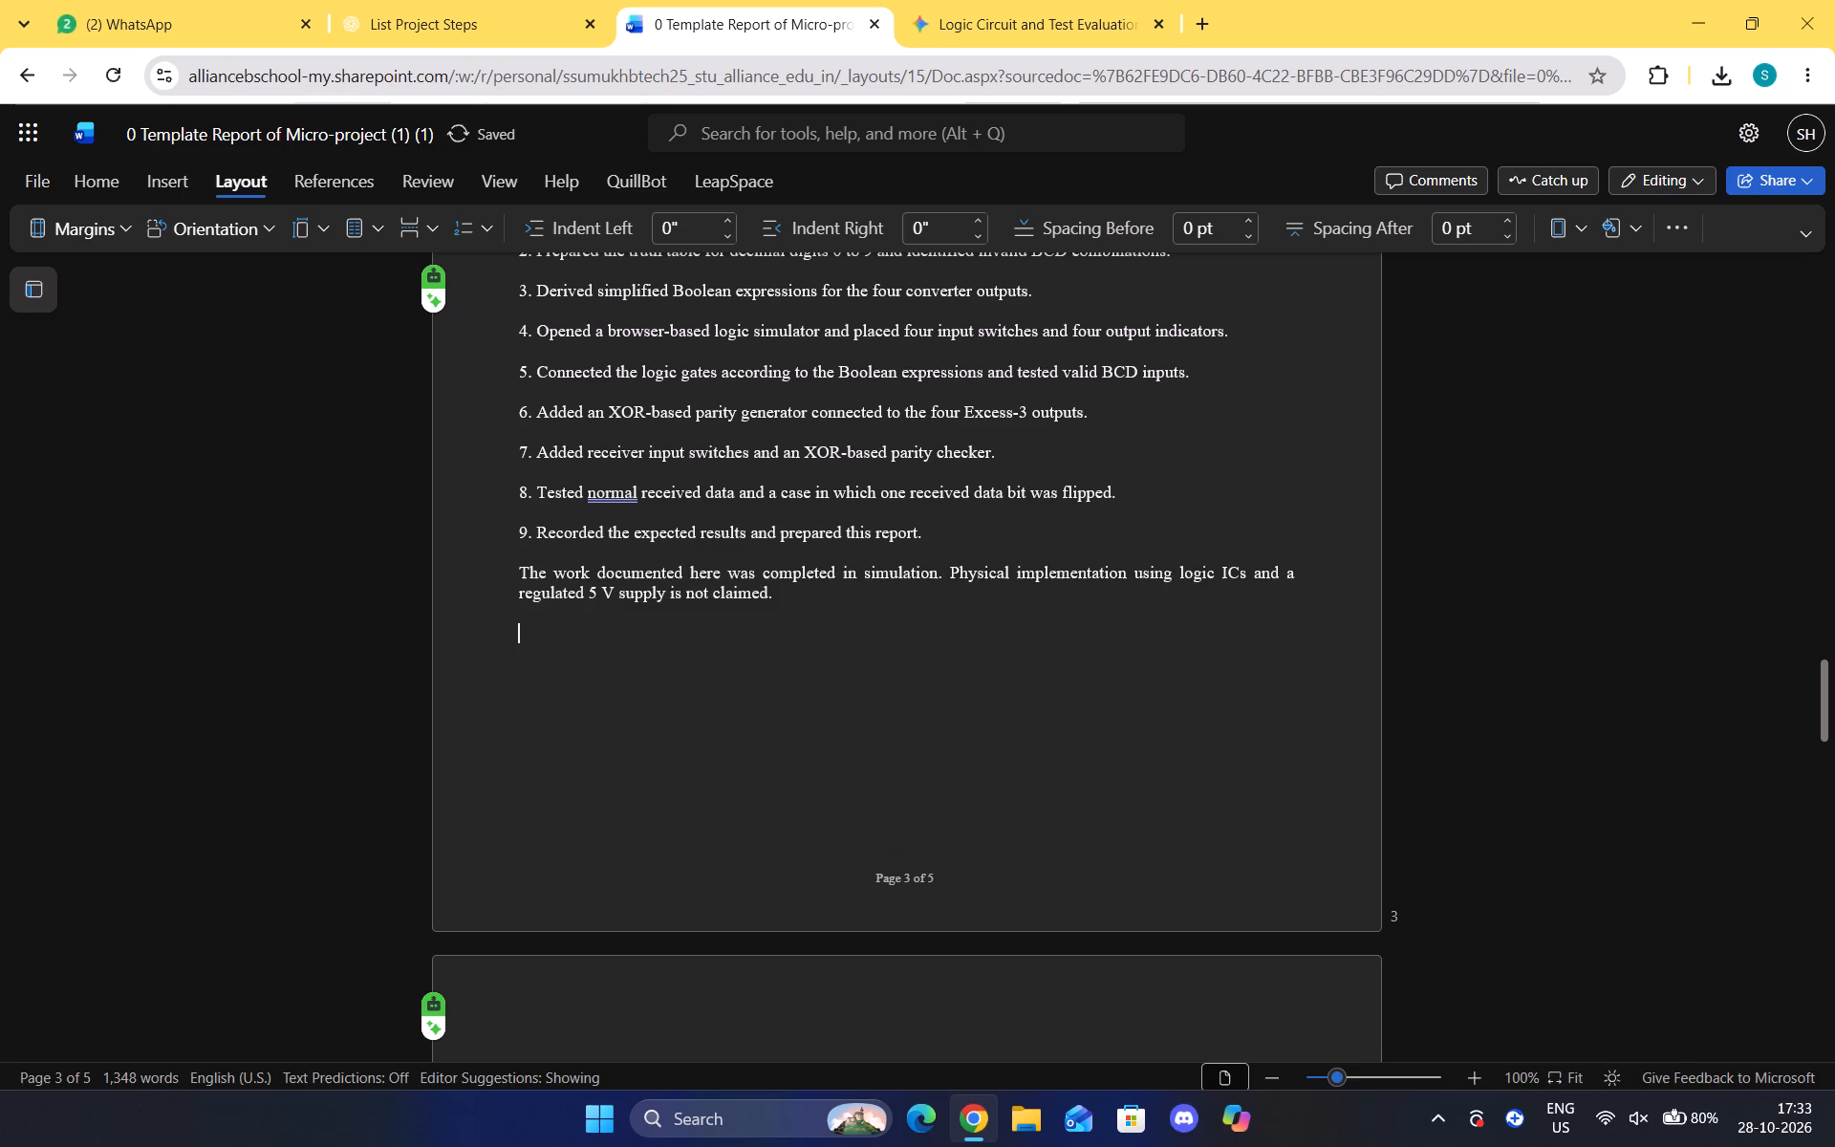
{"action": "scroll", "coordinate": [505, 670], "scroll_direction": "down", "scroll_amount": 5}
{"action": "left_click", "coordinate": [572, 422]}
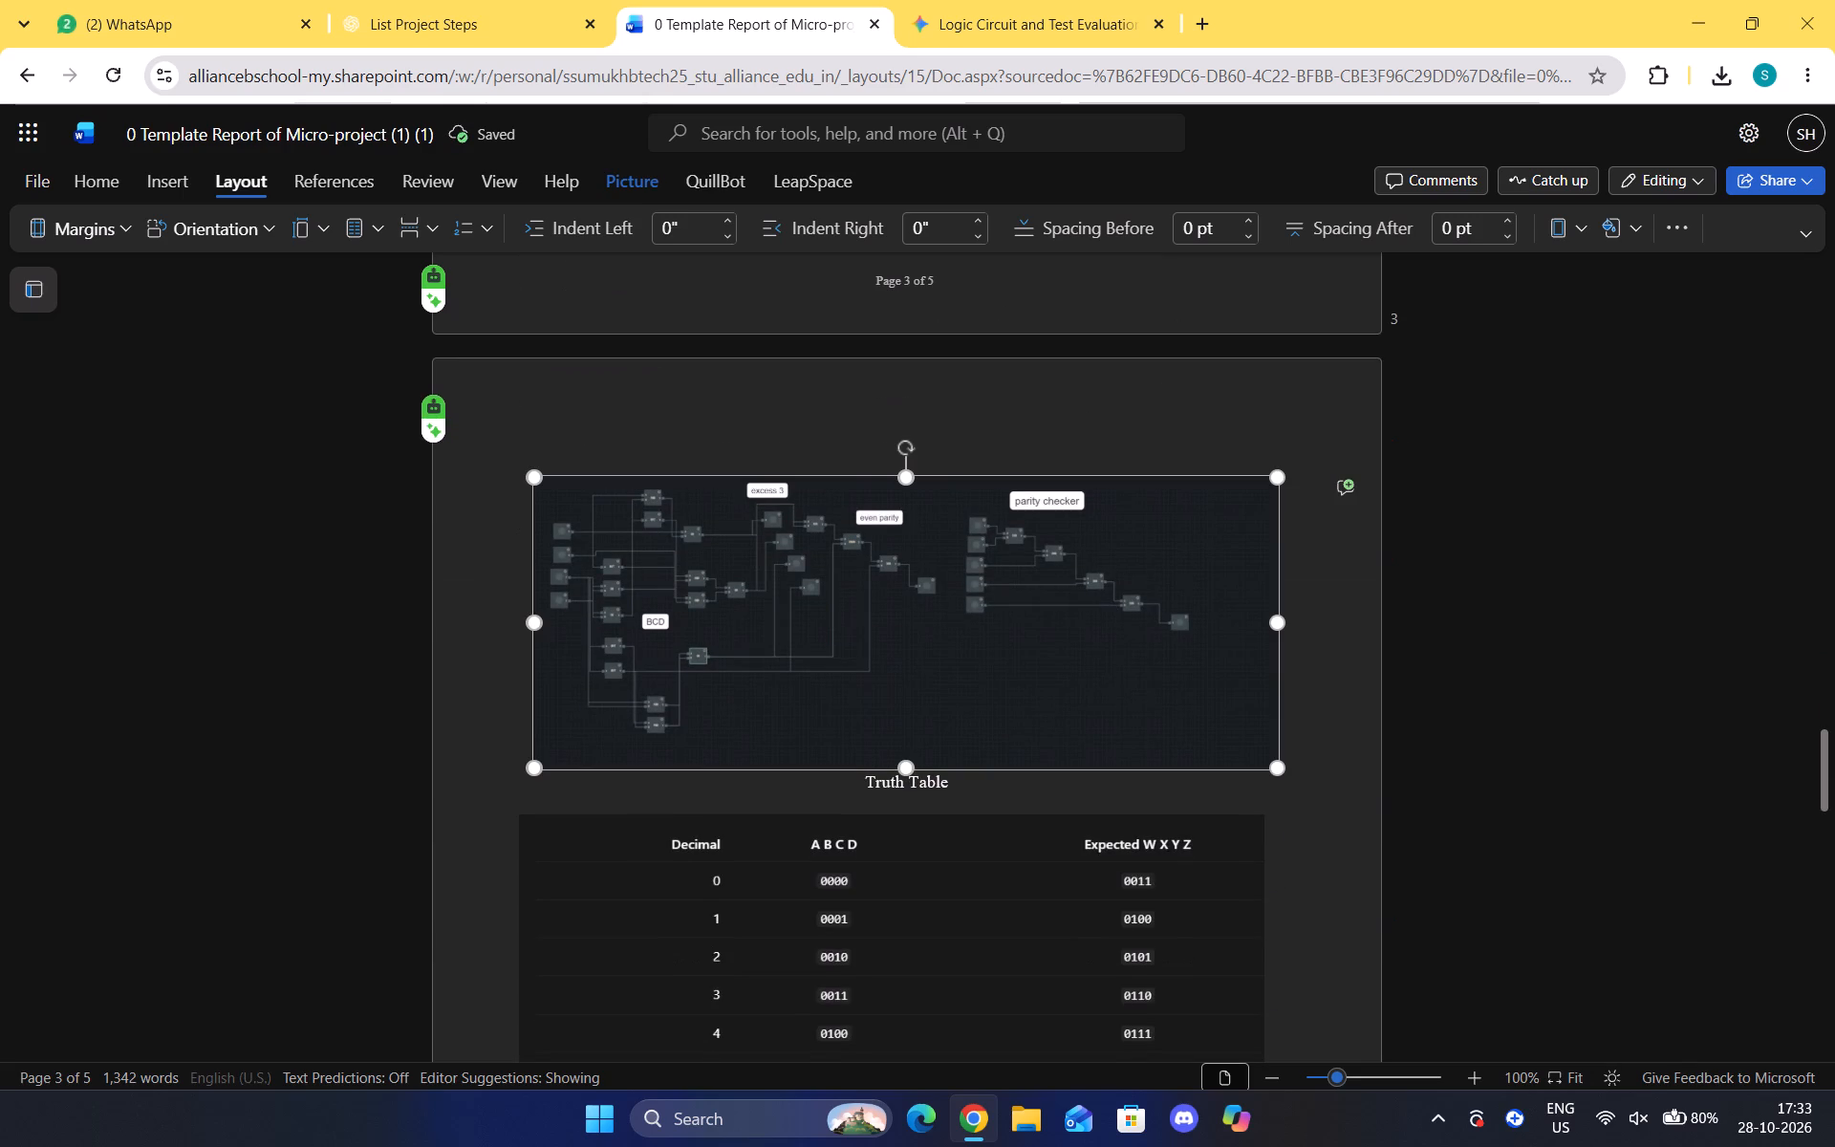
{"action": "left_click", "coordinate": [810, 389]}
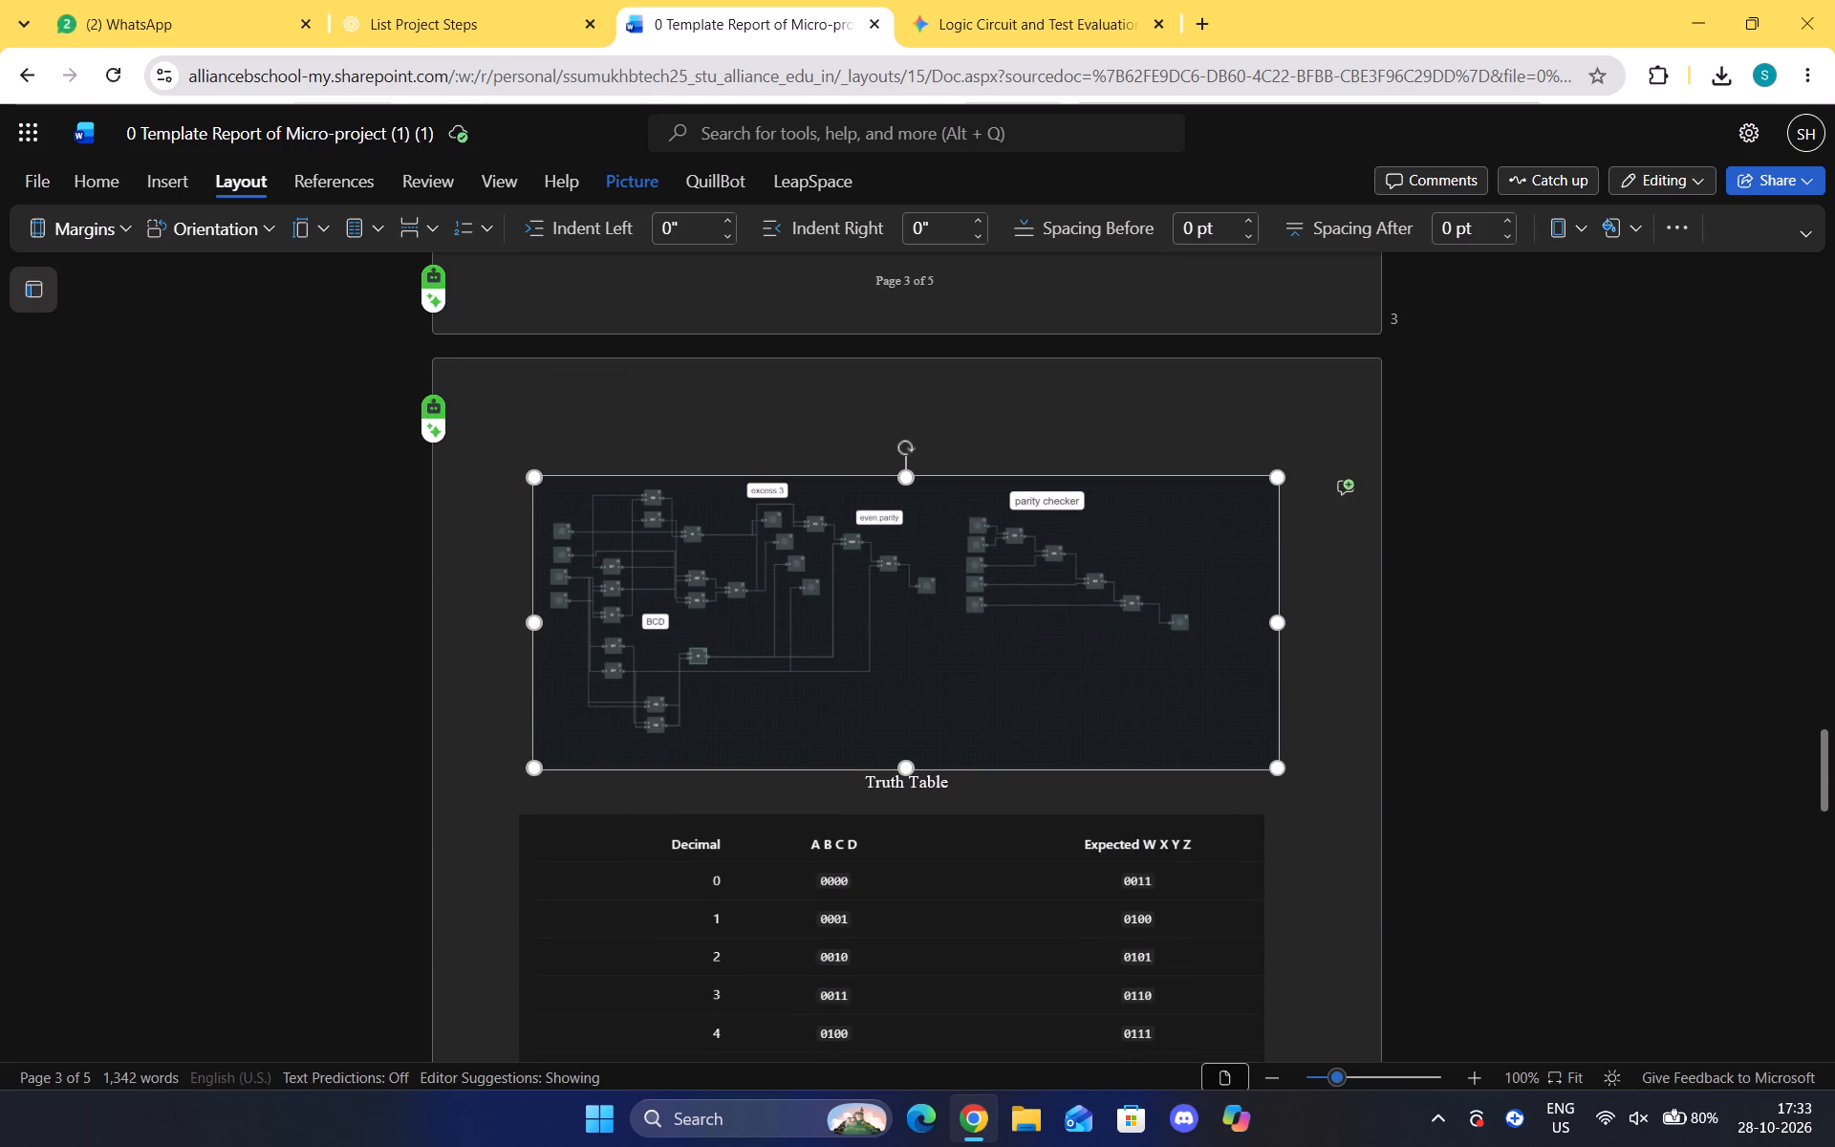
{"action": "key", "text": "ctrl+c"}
Undo the deletions of the 7.0 heading and the "Simulation" caption.
{"action": "key", "text": "ctrl+z"}
{"action": "key", "text": "ctrl+z"}
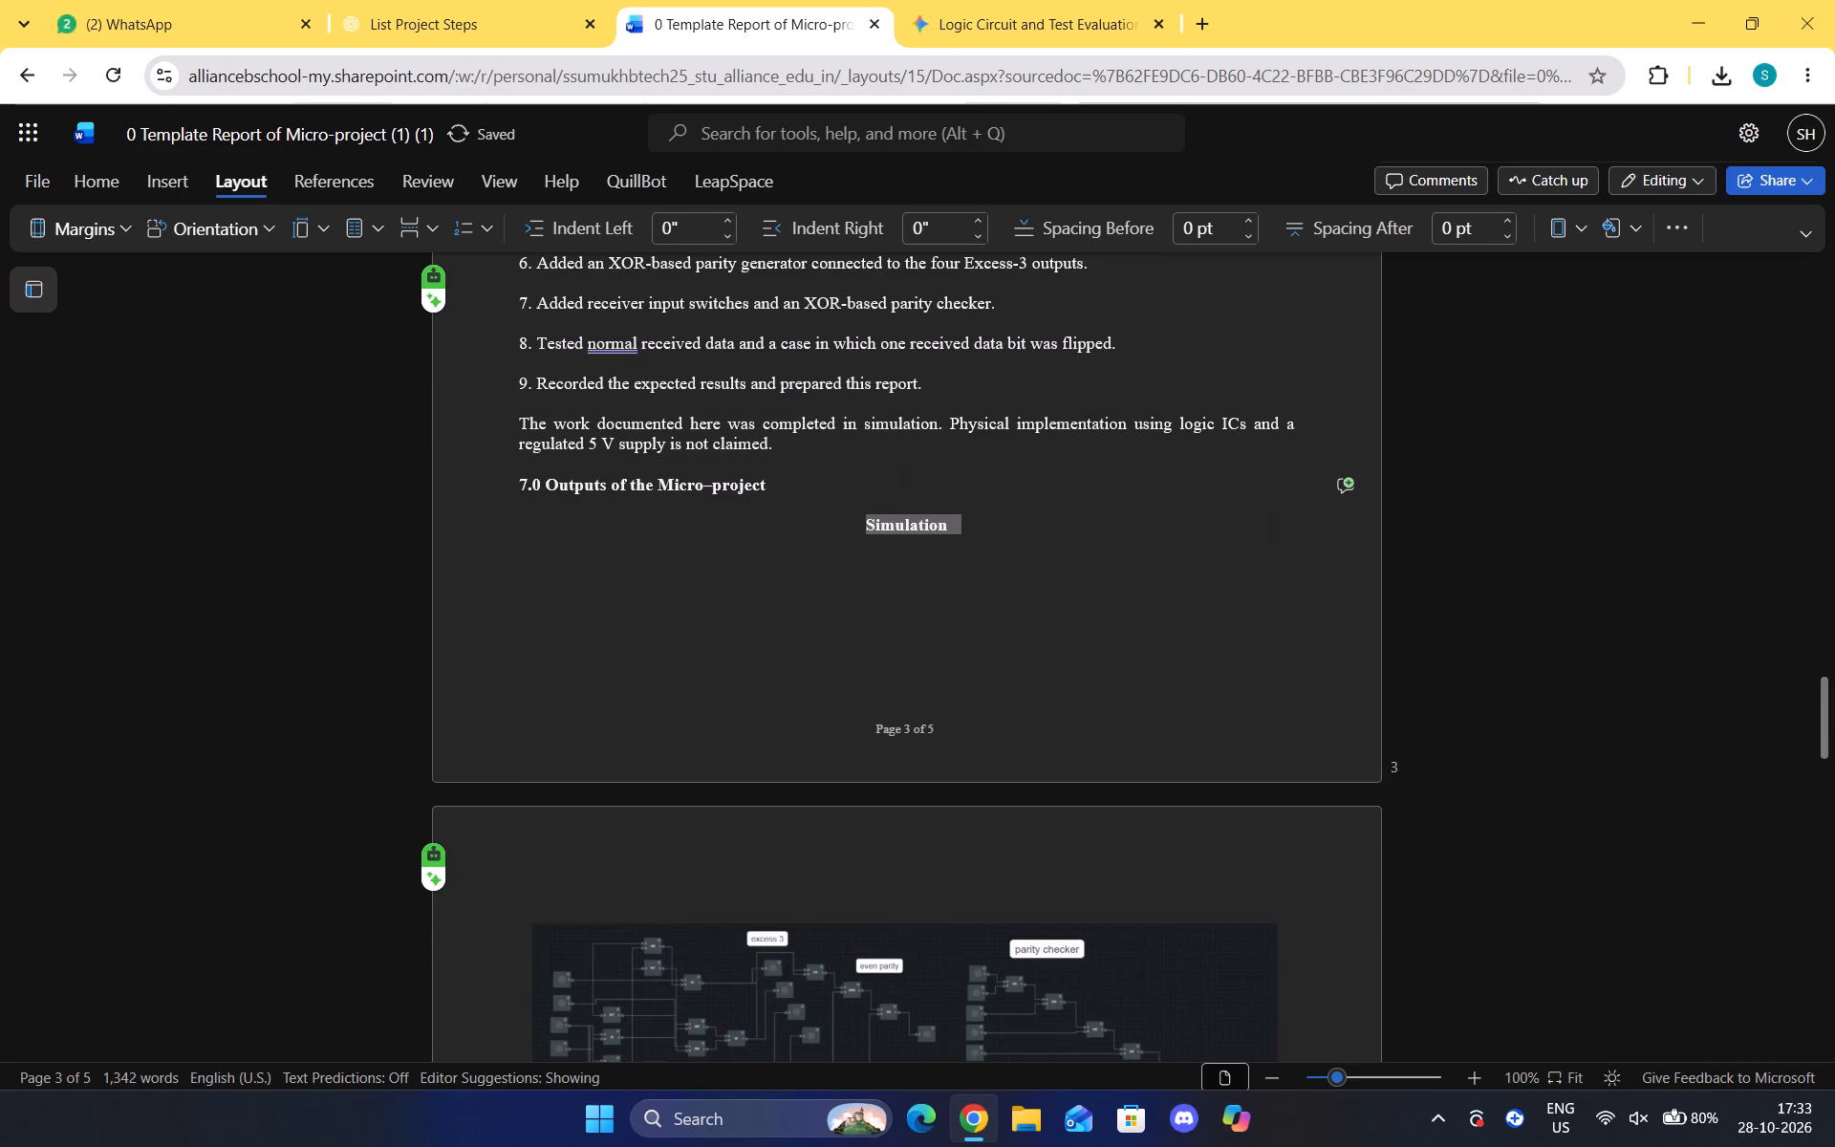
Insert ten blank lines before the 7.0 Outputs of the Micro-project heading to push it and its caption onto the circuit figure's page.
{"action": "left_click", "coordinate": [533, 469]}
{"action": "key", "text": "Return"}
{"action": "key", "text": "Return"}
{"action": "key", "text": "Return"}
{"action": "key", "text": "Return"}
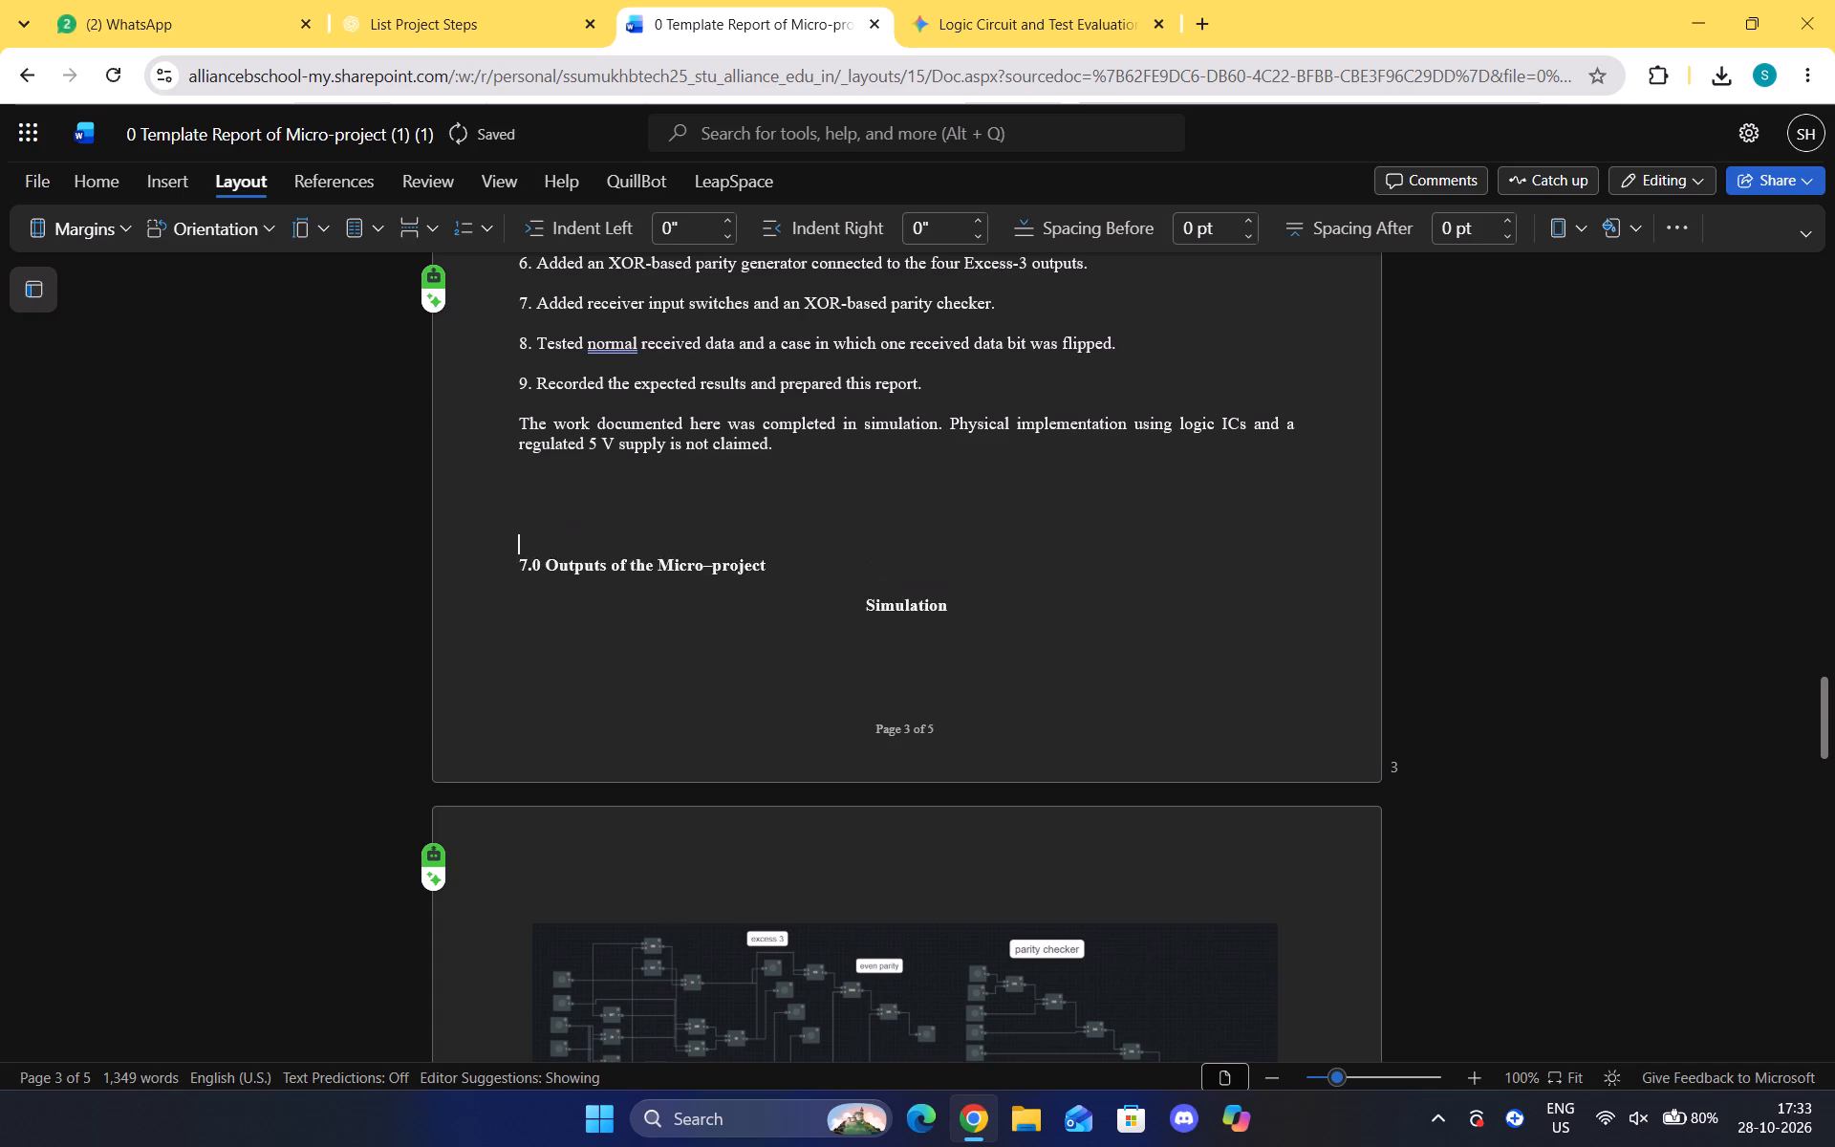
{"action": "key", "text": "Return"}
{"action": "key", "text": "Return"}
{"action": "key", "text": "Return"}
{"action": "key", "text": "Return"}
{"action": "key", "text": "Return"}
{"action": "key", "text": "Return"}
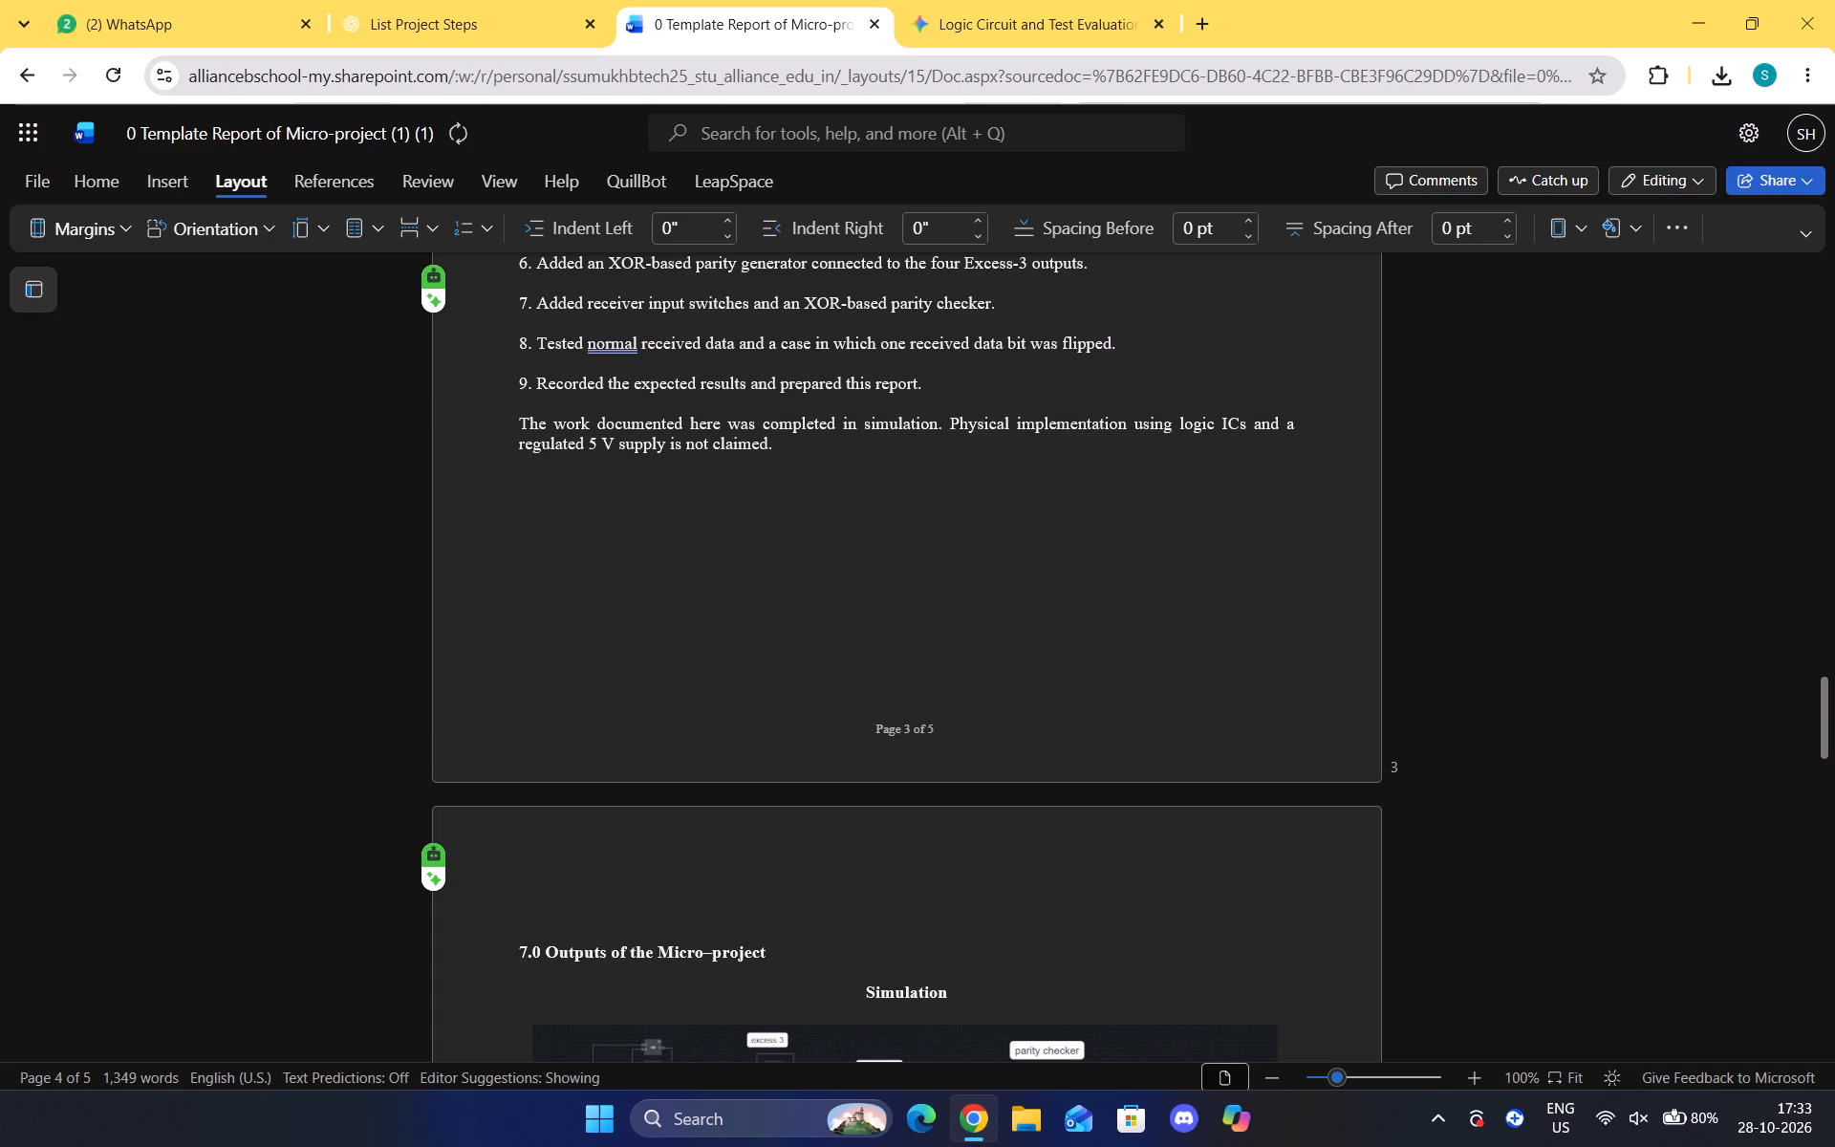
Insert six blank lines before the "Logical diagram" caption in section 5.3 to push it onto its diagram's page.
{"action": "scroll", "coordinate": [889, 656], "scroll_direction": "up", "scroll_amount": 8}
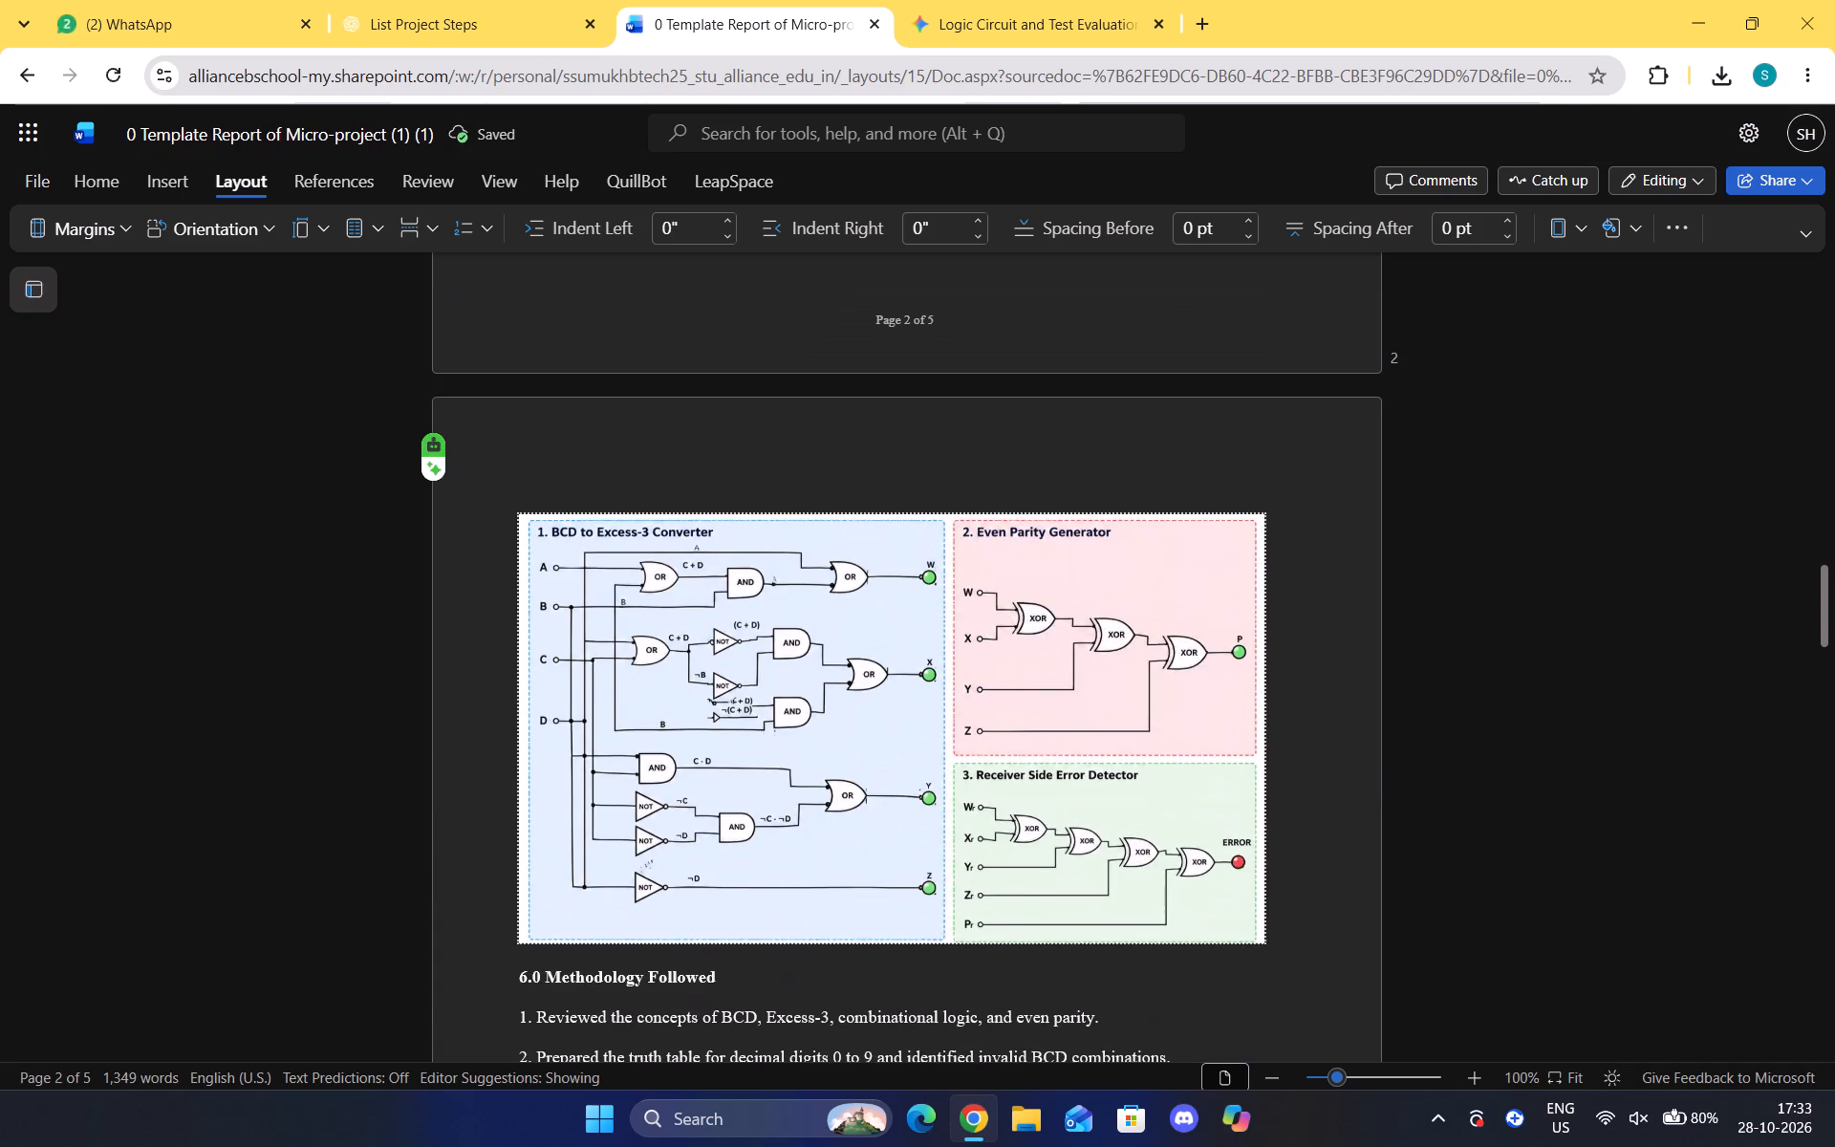
{"action": "scroll", "coordinate": [889, 656], "scroll_direction": "up", "scroll_amount": 3}
{"action": "left_click", "coordinate": [829, 493]}
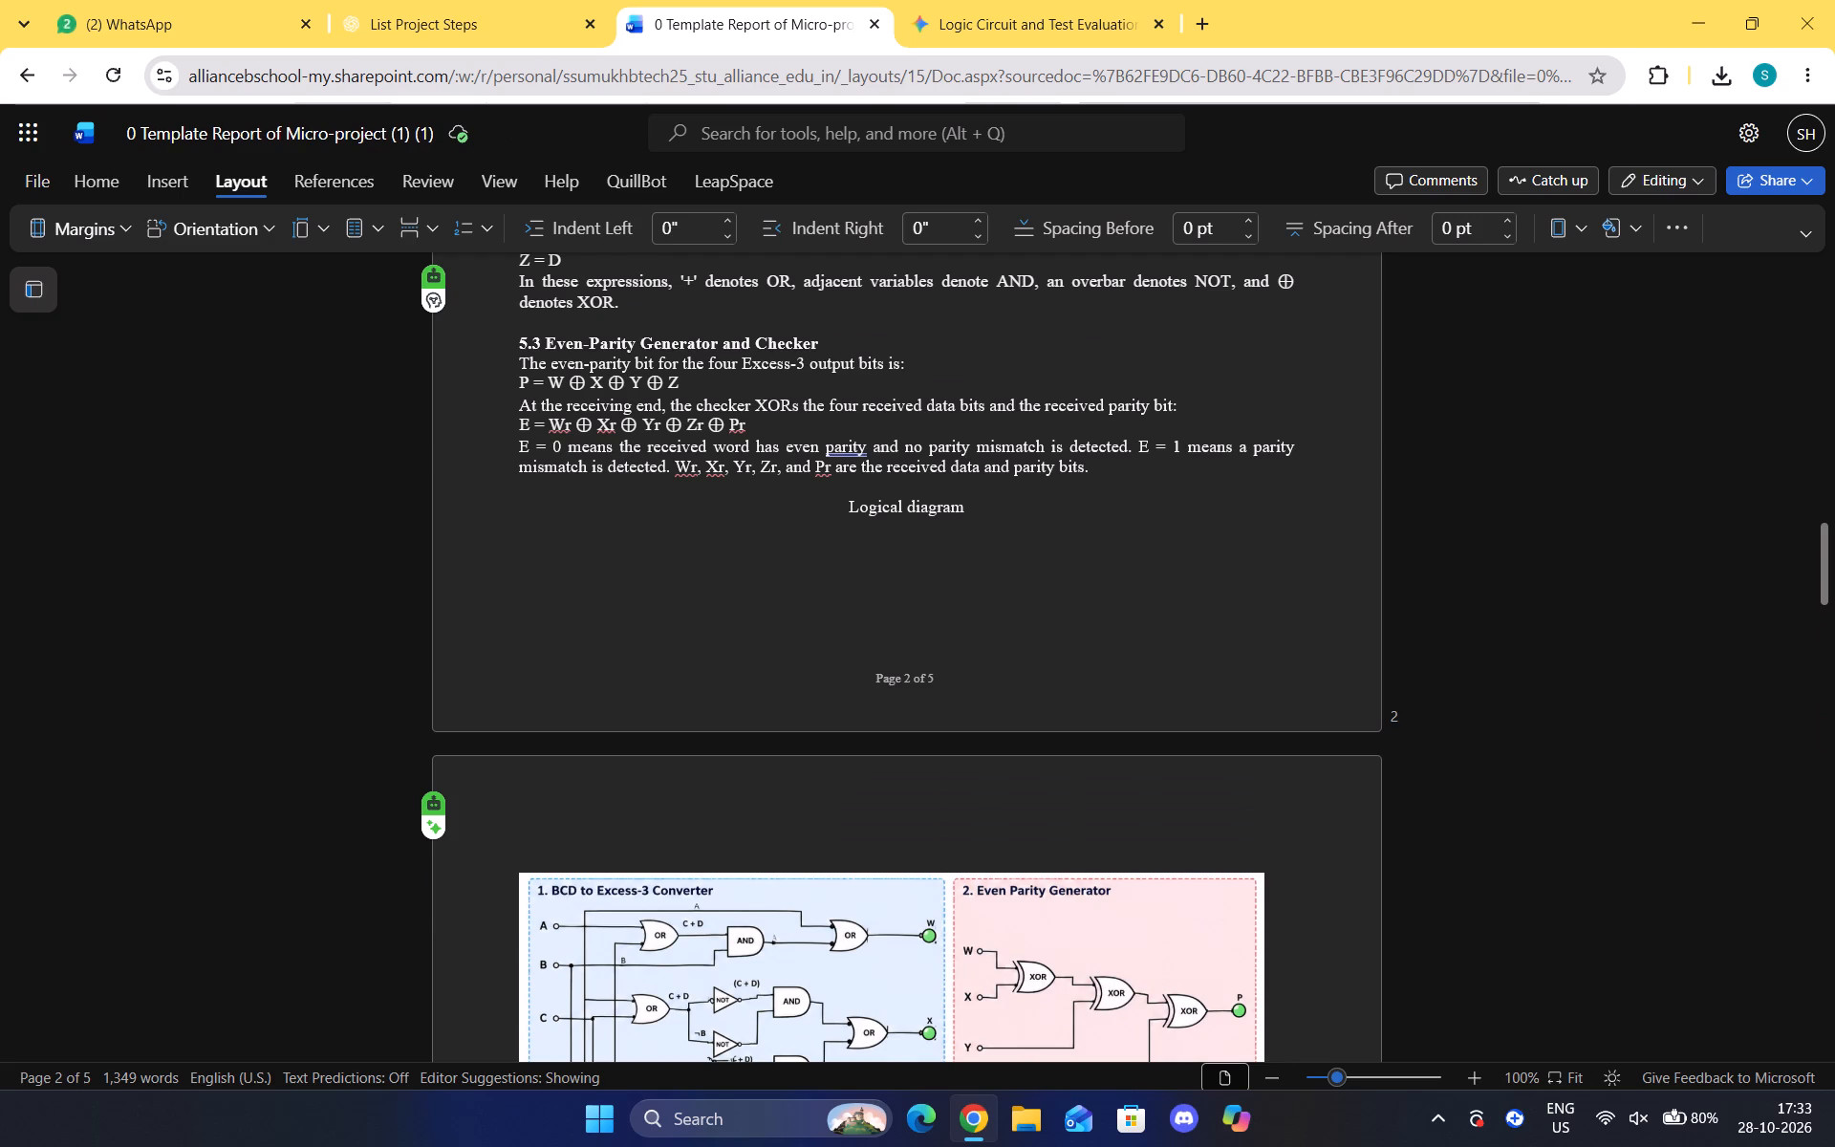
{"action": "key", "text": "Return"}
{"action": "key", "text": "Return"}
{"action": "key", "text": "Return"}
{"action": "key", "text": "Return"}
{"action": "key", "text": "Return"}
{"action": "key", "text": "Return"}
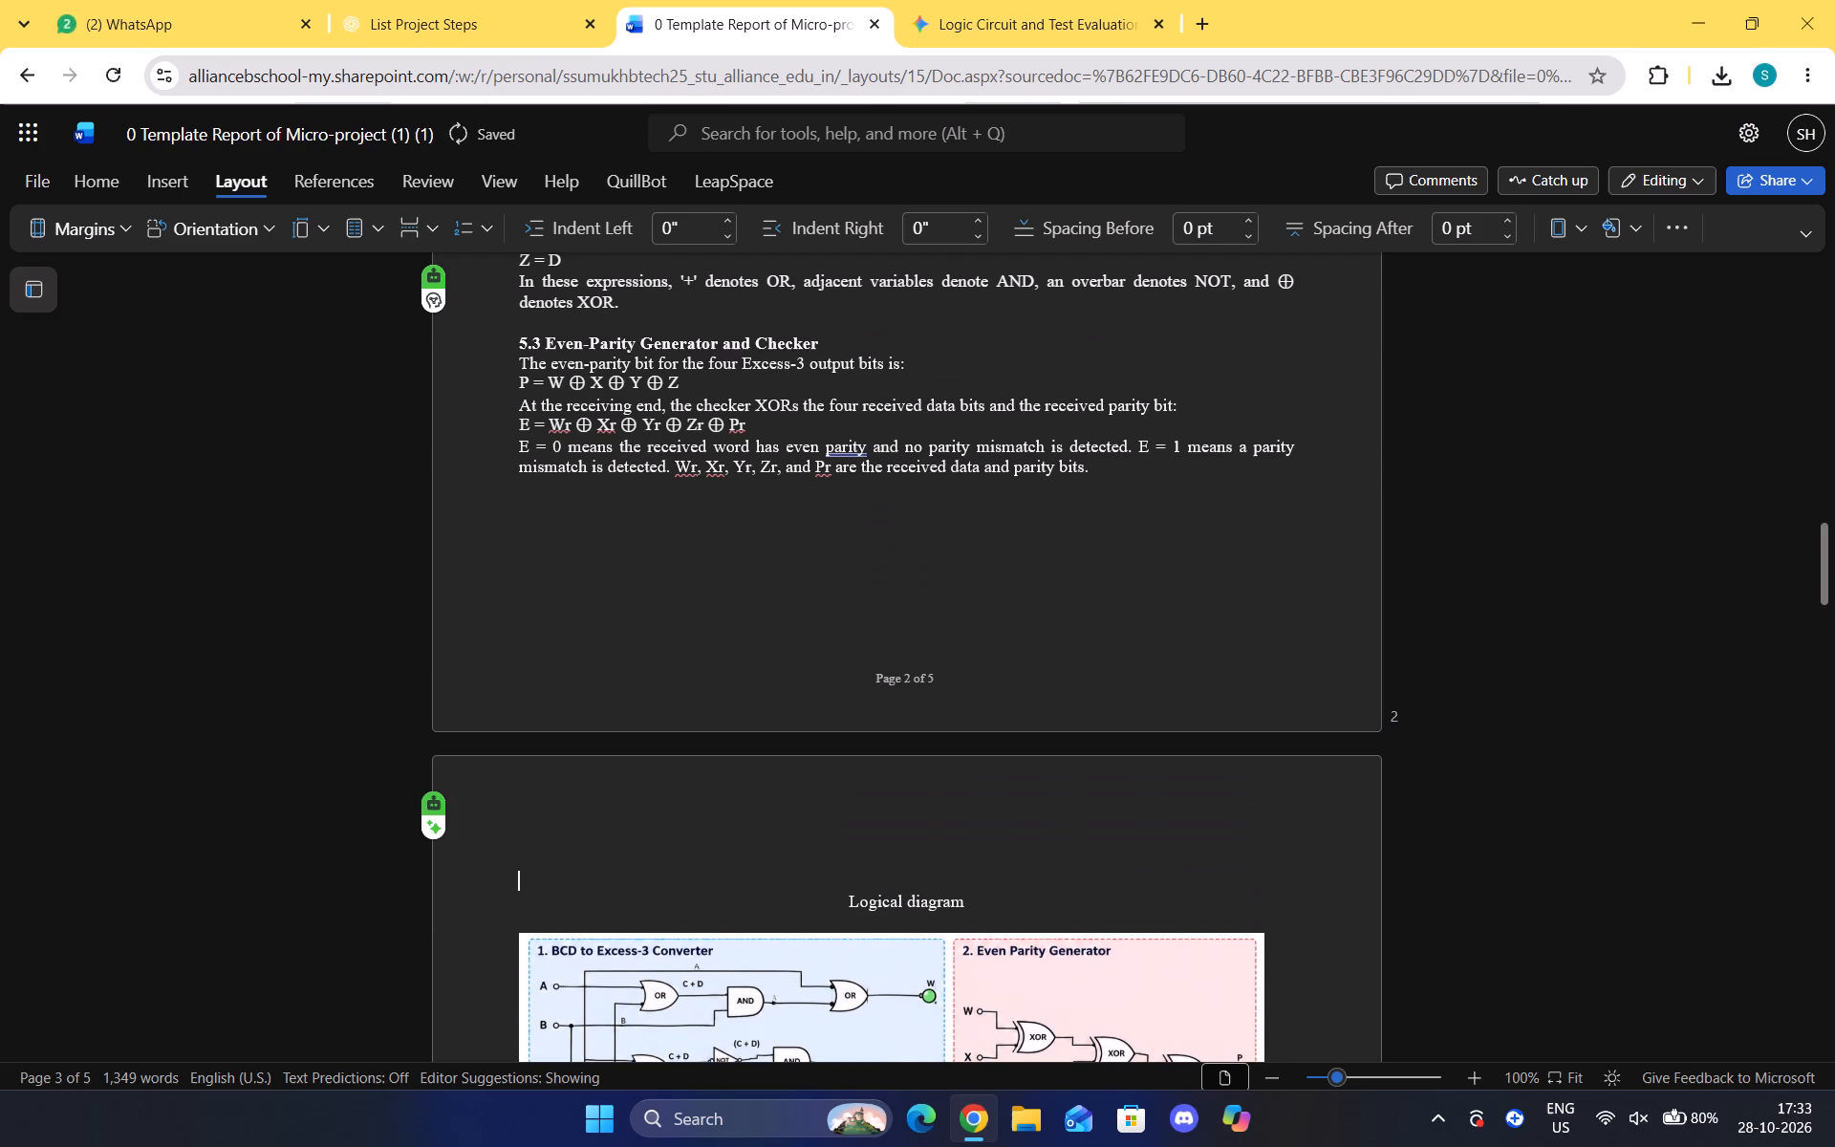
Remove four surplus blank lines above the 7.0 heading, keeping the heading at the top of page 4.
{"action": "scroll", "coordinate": [1004, 467], "scroll_direction": "down", "scroll_amount": 13}
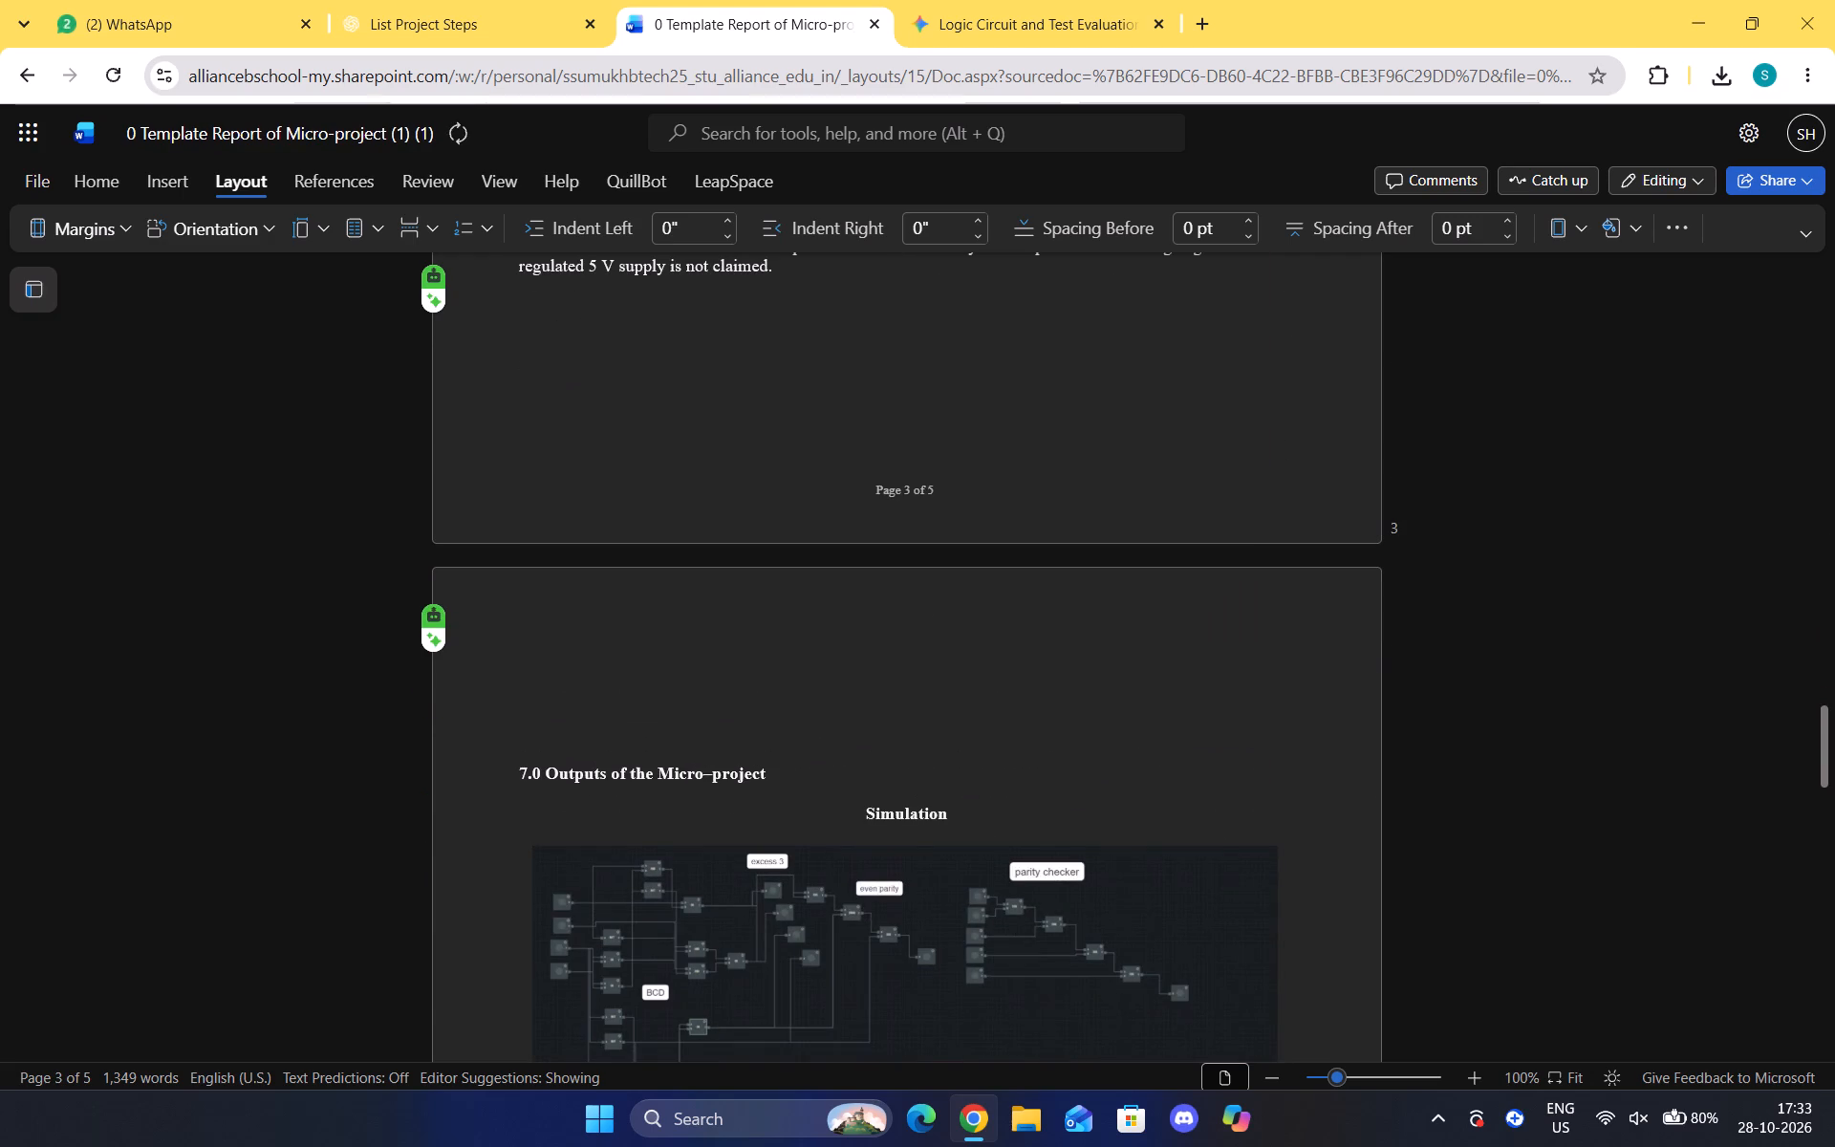
{"action": "scroll", "coordinate": [613, 465], "scroll_direction": "up", "scroll_amount": 10}
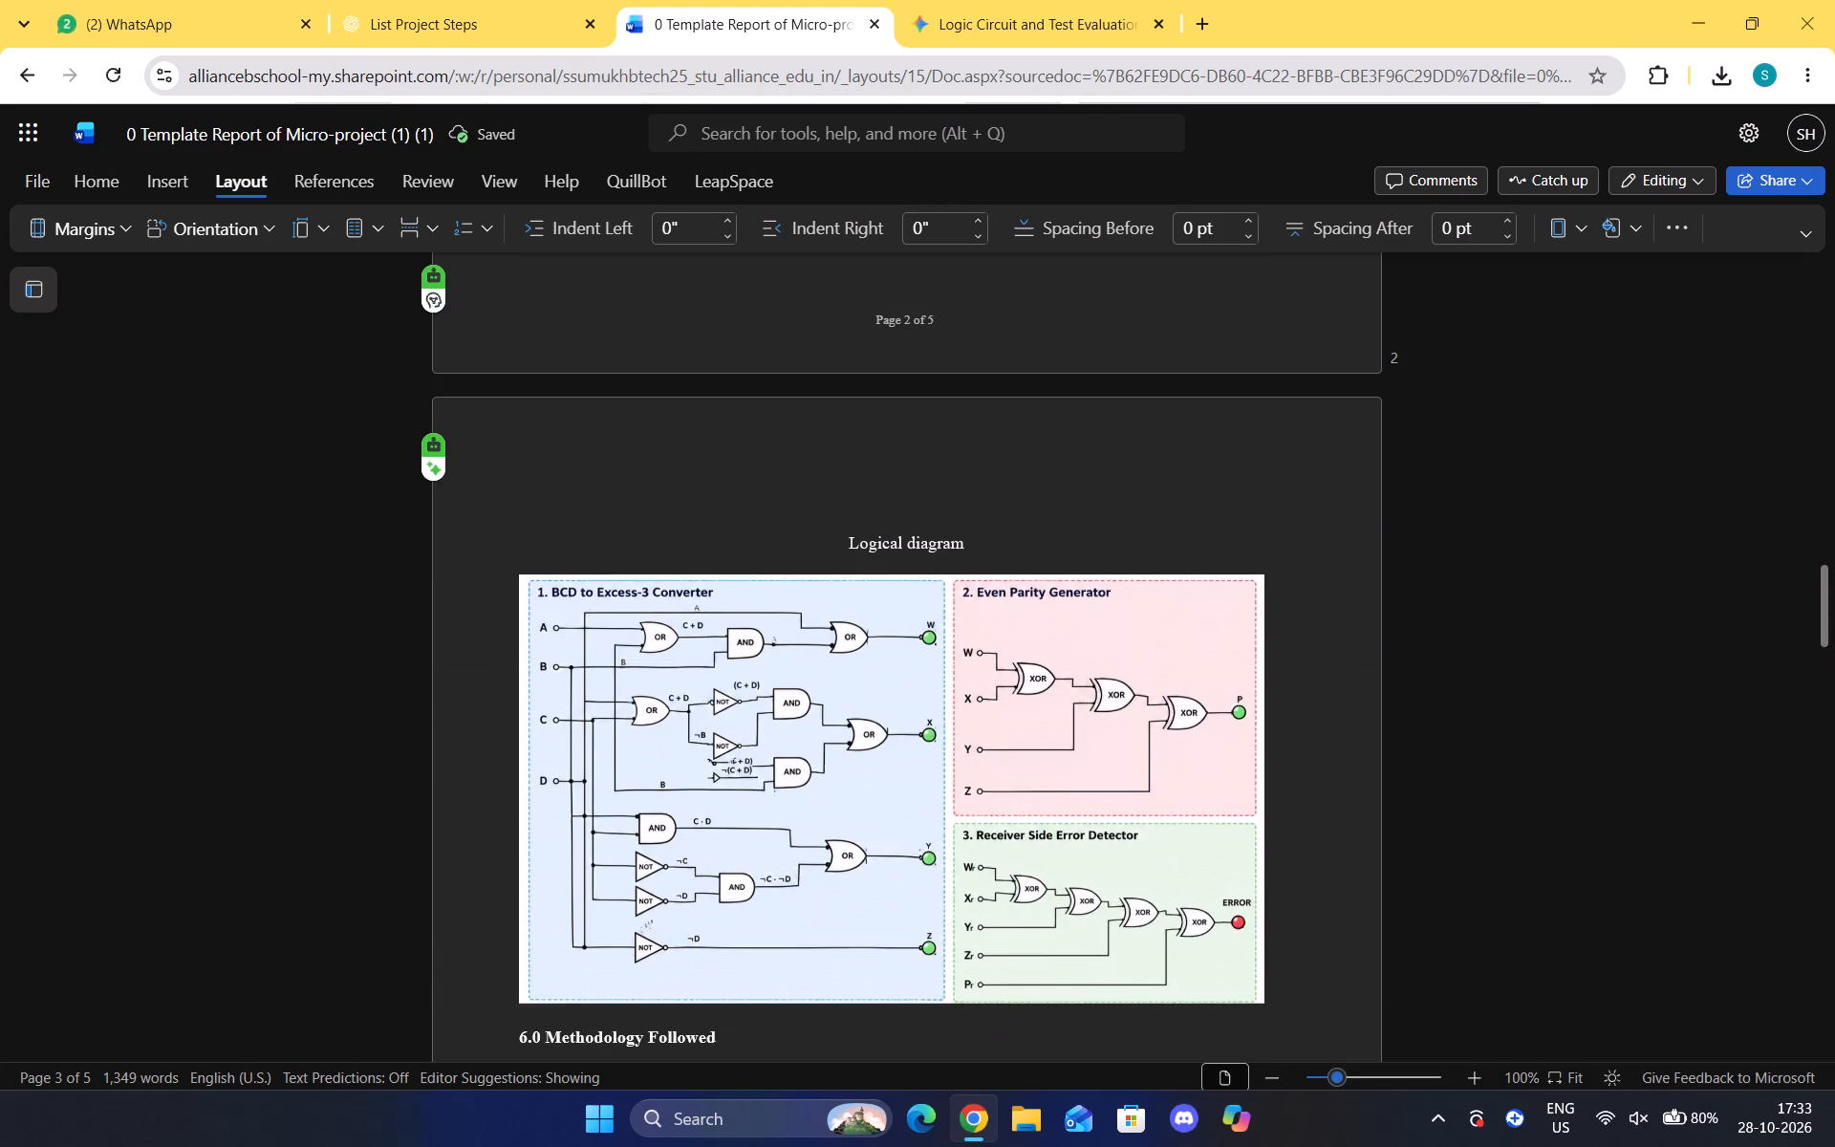
{"action": "scroll", "coordinate": [768, 454], "scroll_direction": "down", "scroll_amount": 11}
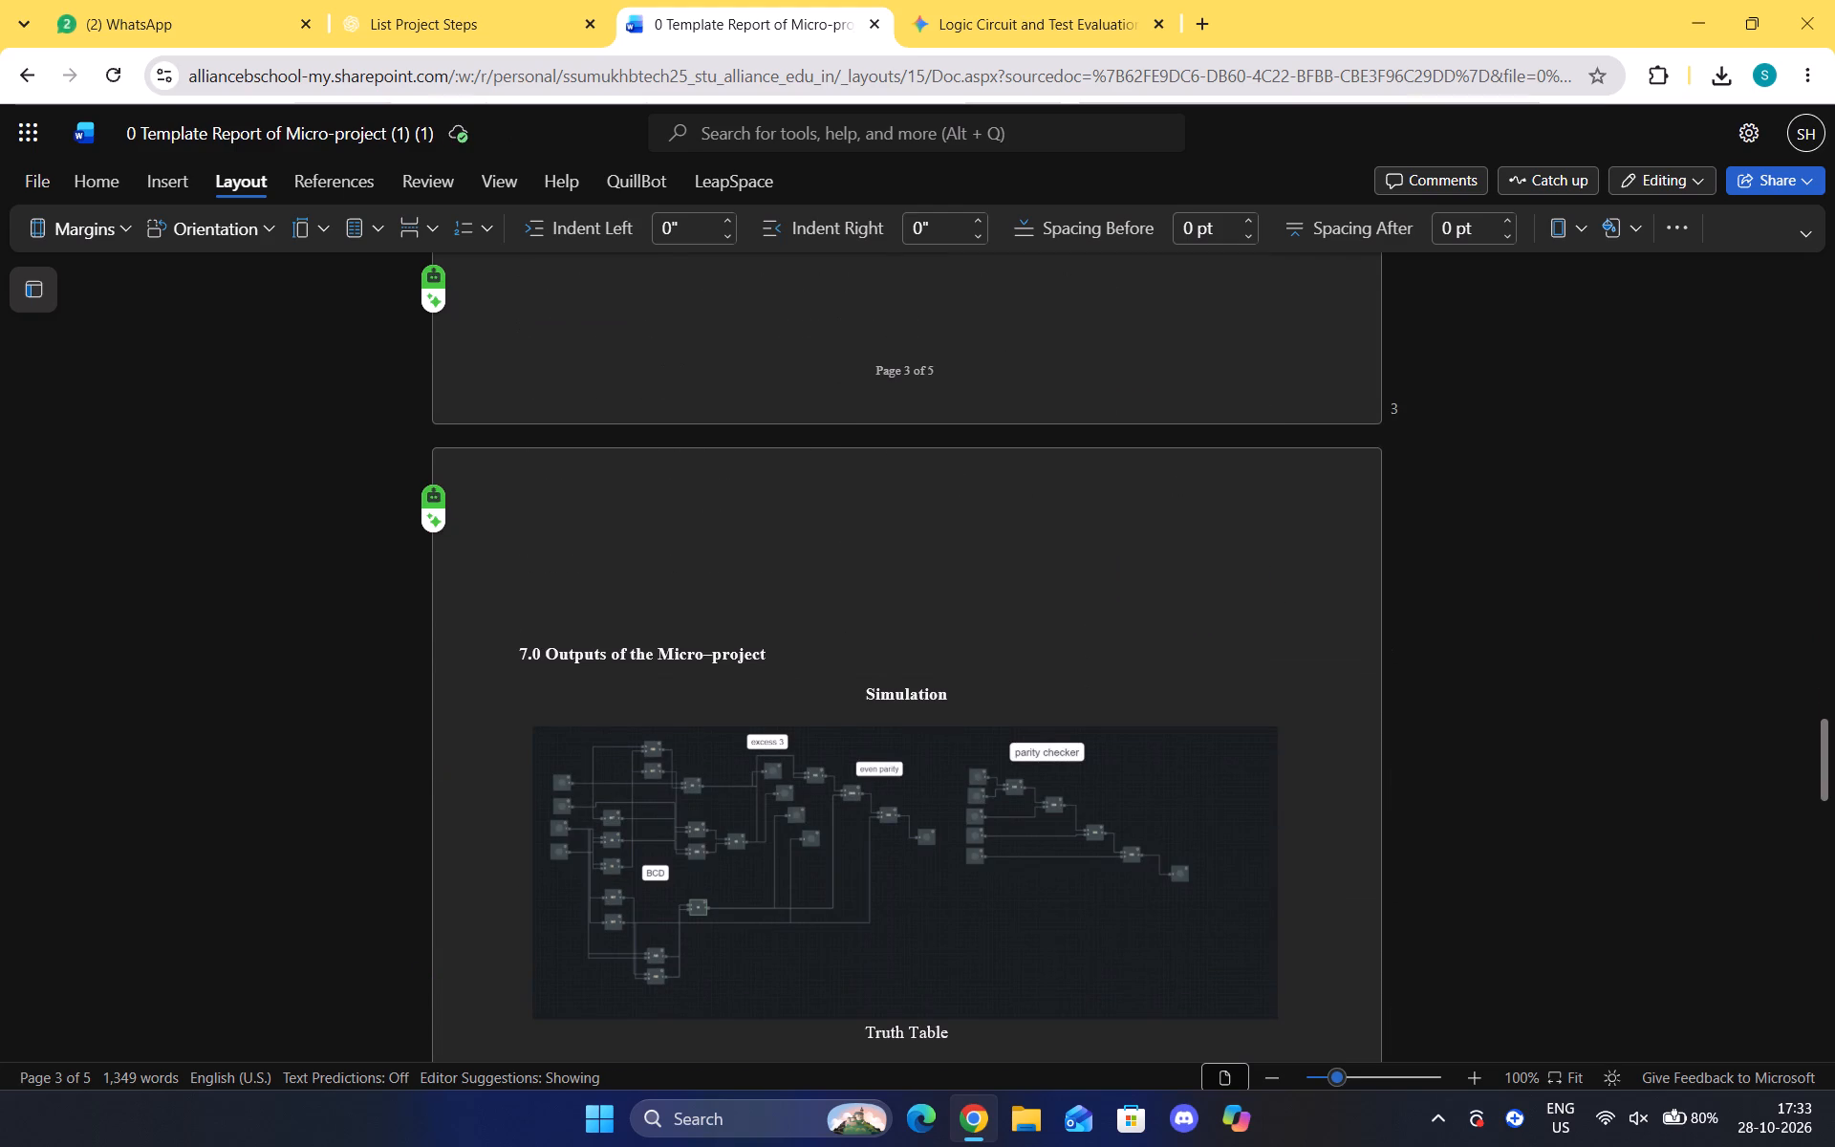
{"action": "left_click", "coordinate": [516, 604]}
{"action": "key", "text": "BackSpace"}
{"action": "key", "text": "BackSpace"}
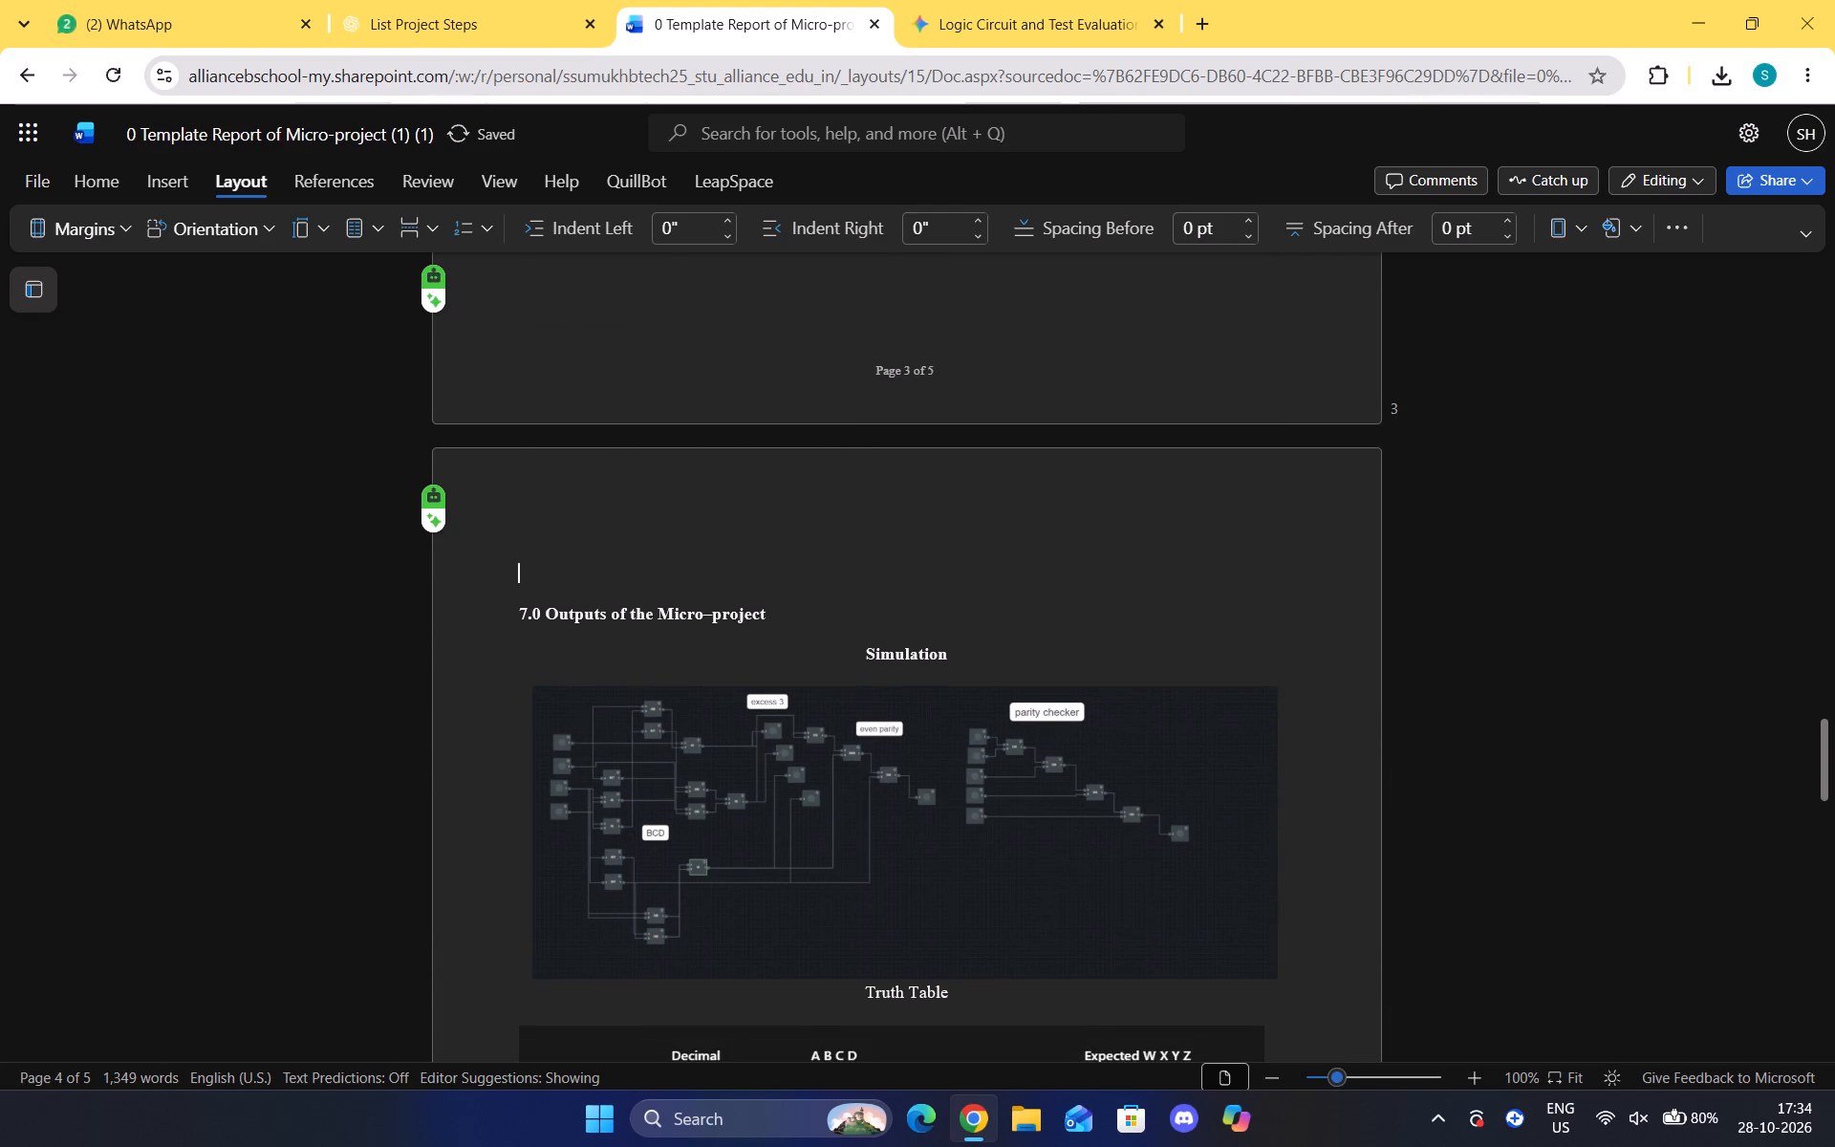
{"action": "key", "text": "BackSpace"}
{"action": "key", "text": "BackSpace"}
{"action": "key", "text": "BackSpace"}
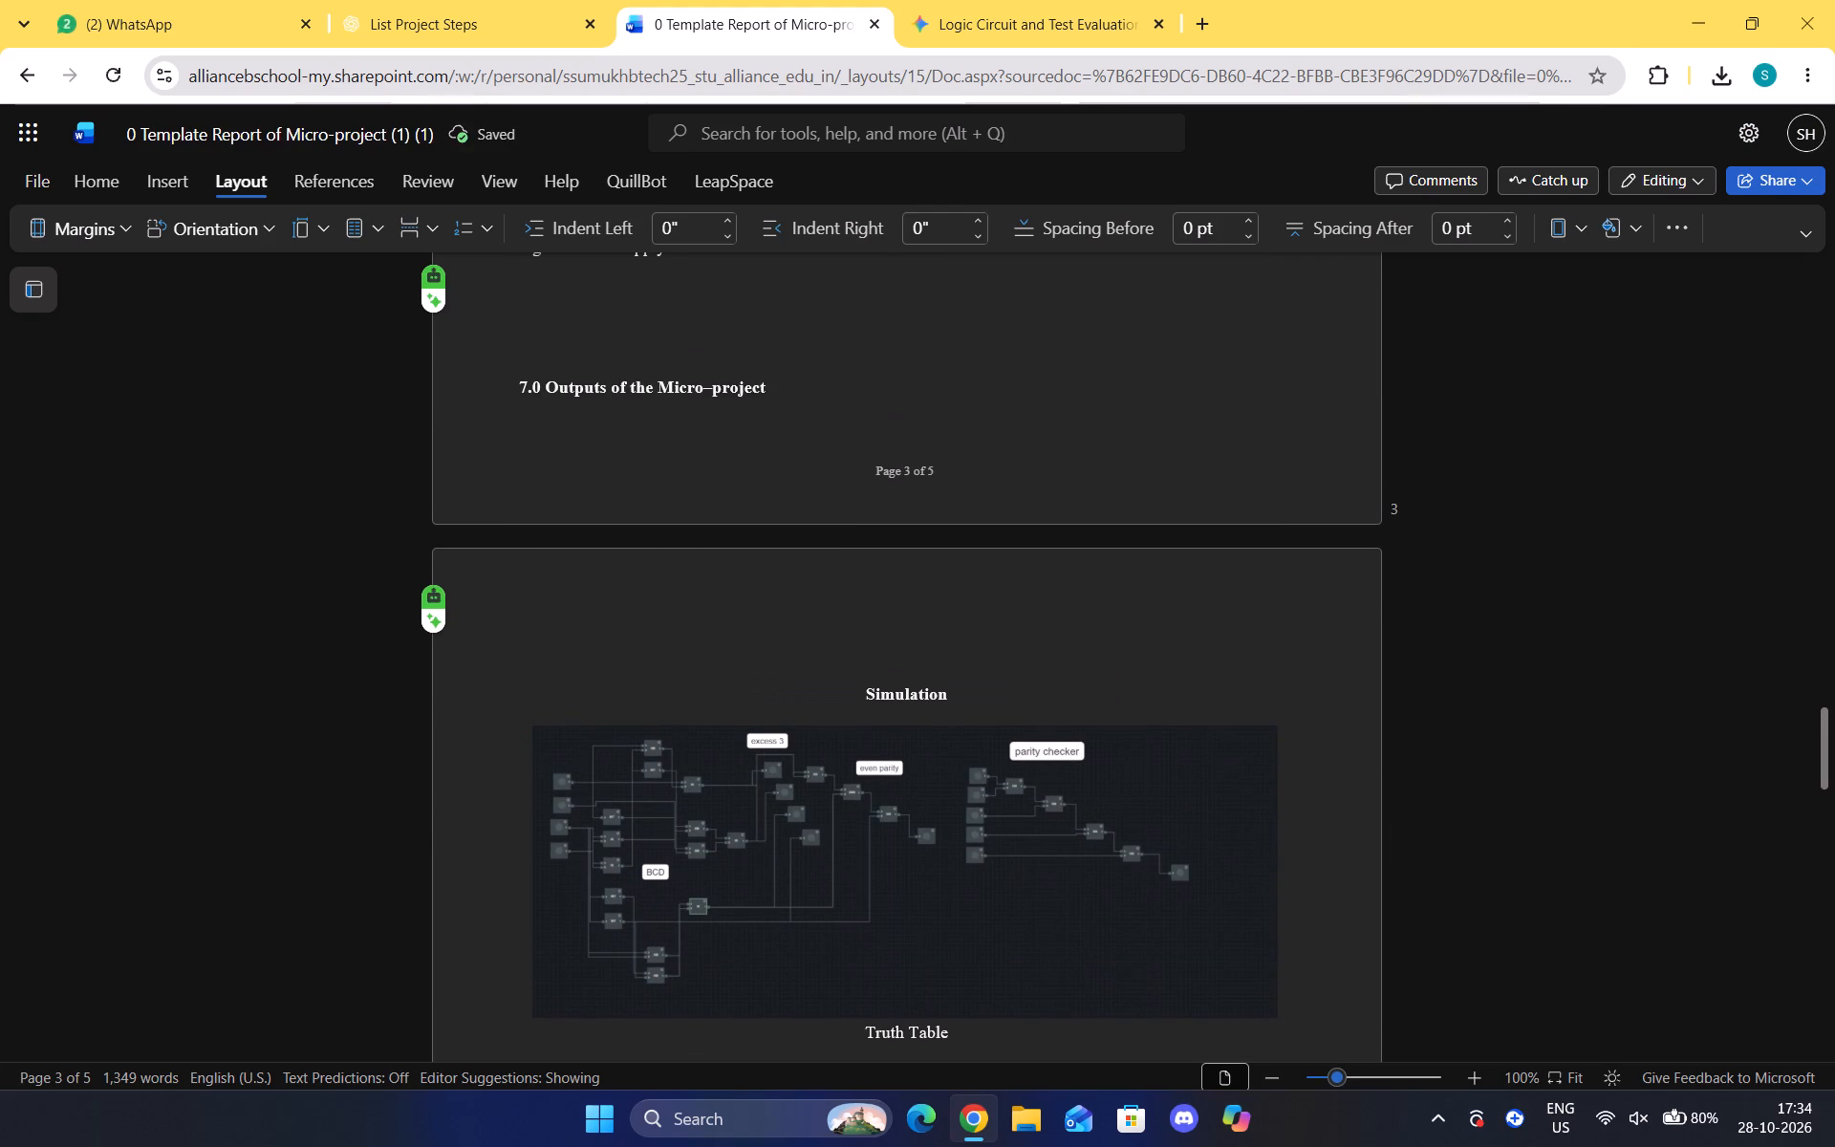
{"action": "key", "text": "Return"}
Review the report's page layout from the title and rationale through the diagrams, truth table and closing sections.
{"action": "scroll", "coordinate": [511, 549], "scroll_direction": "up", "scroll_amount": 3}
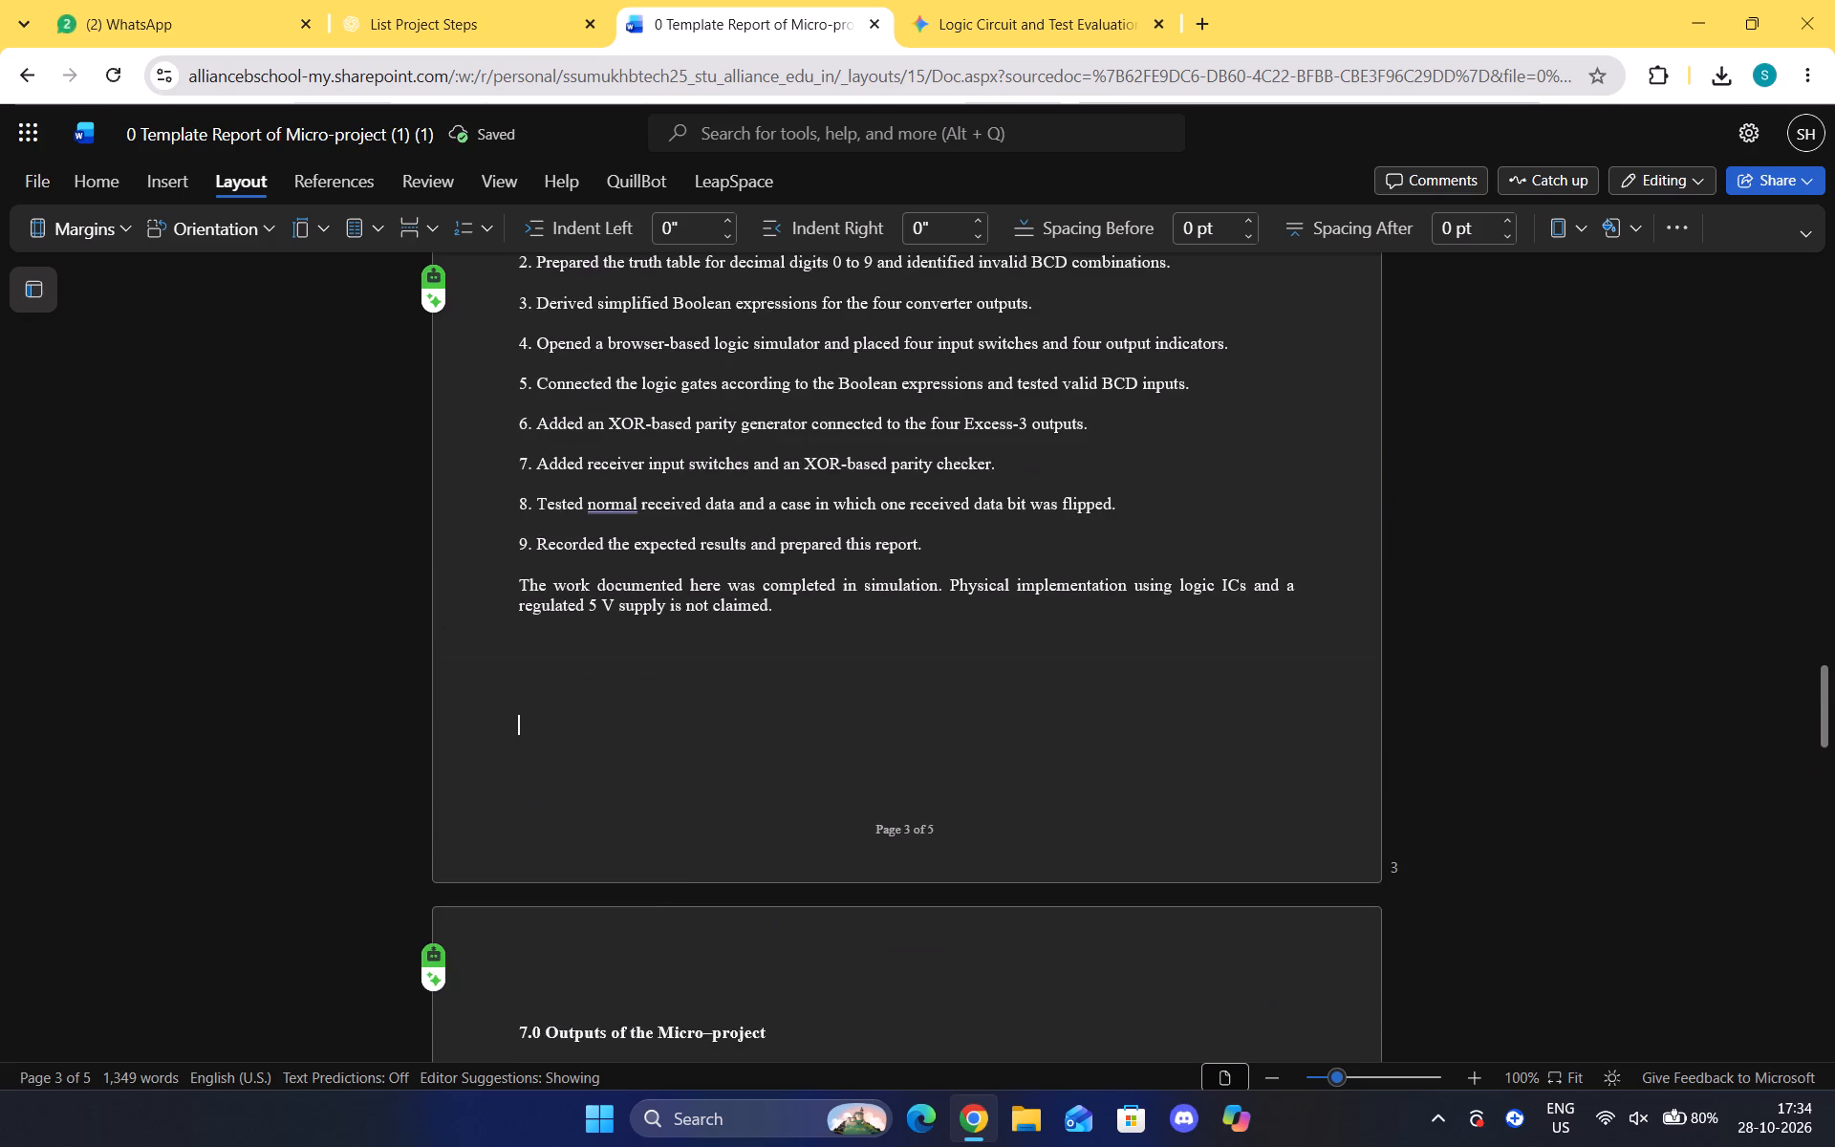
{"action": "scroll", "coordinate": [896, 641], "scroll_direction": "up", "scroll_amount": 4}
{"action": "scroll", "coordinate": [899, 649], "scroll_direction": "down", "scroll_amount": 5}
{"action": "scroll", "coordinate": [900, 653], "scroll_direction": "up", "scroll_amount": 6}
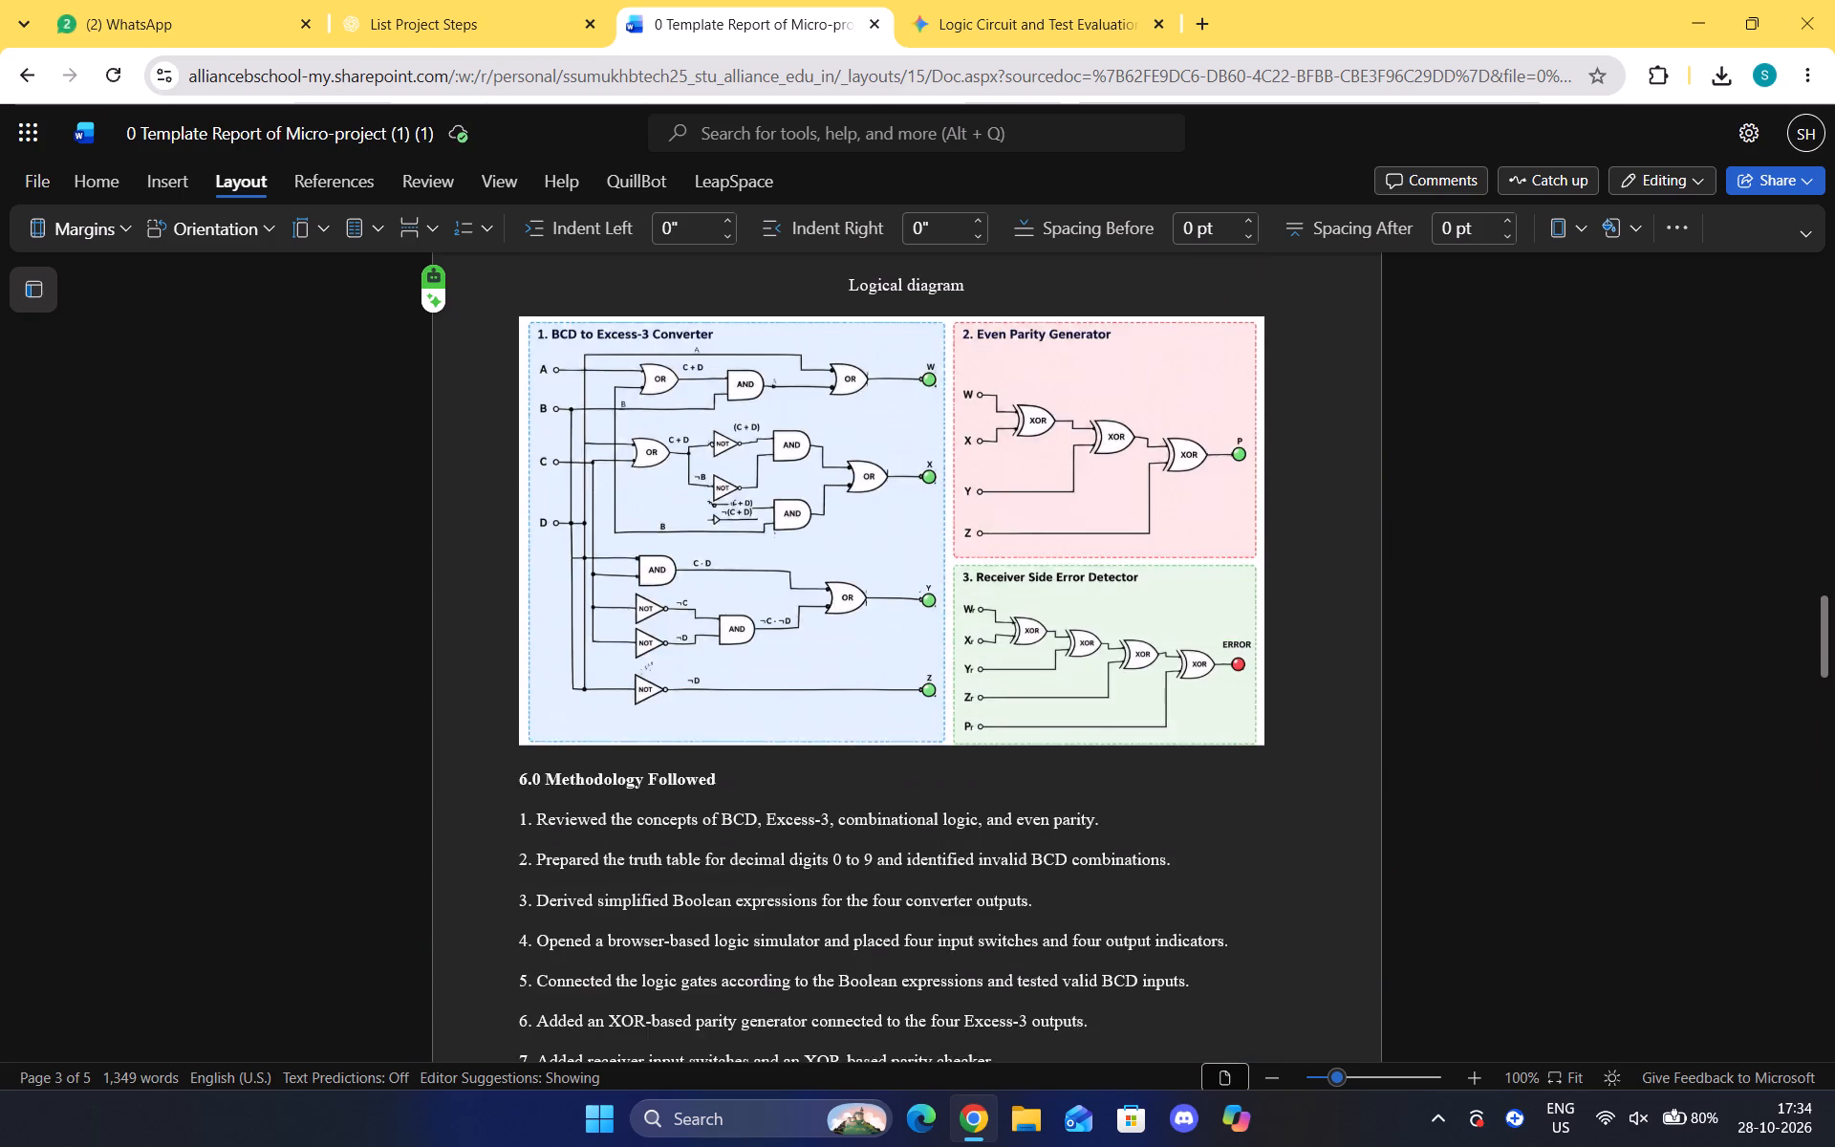
{"action": "scroll", "coordinate": [882, 648], "scroll_direction": "up", "scroll_amount": 12}
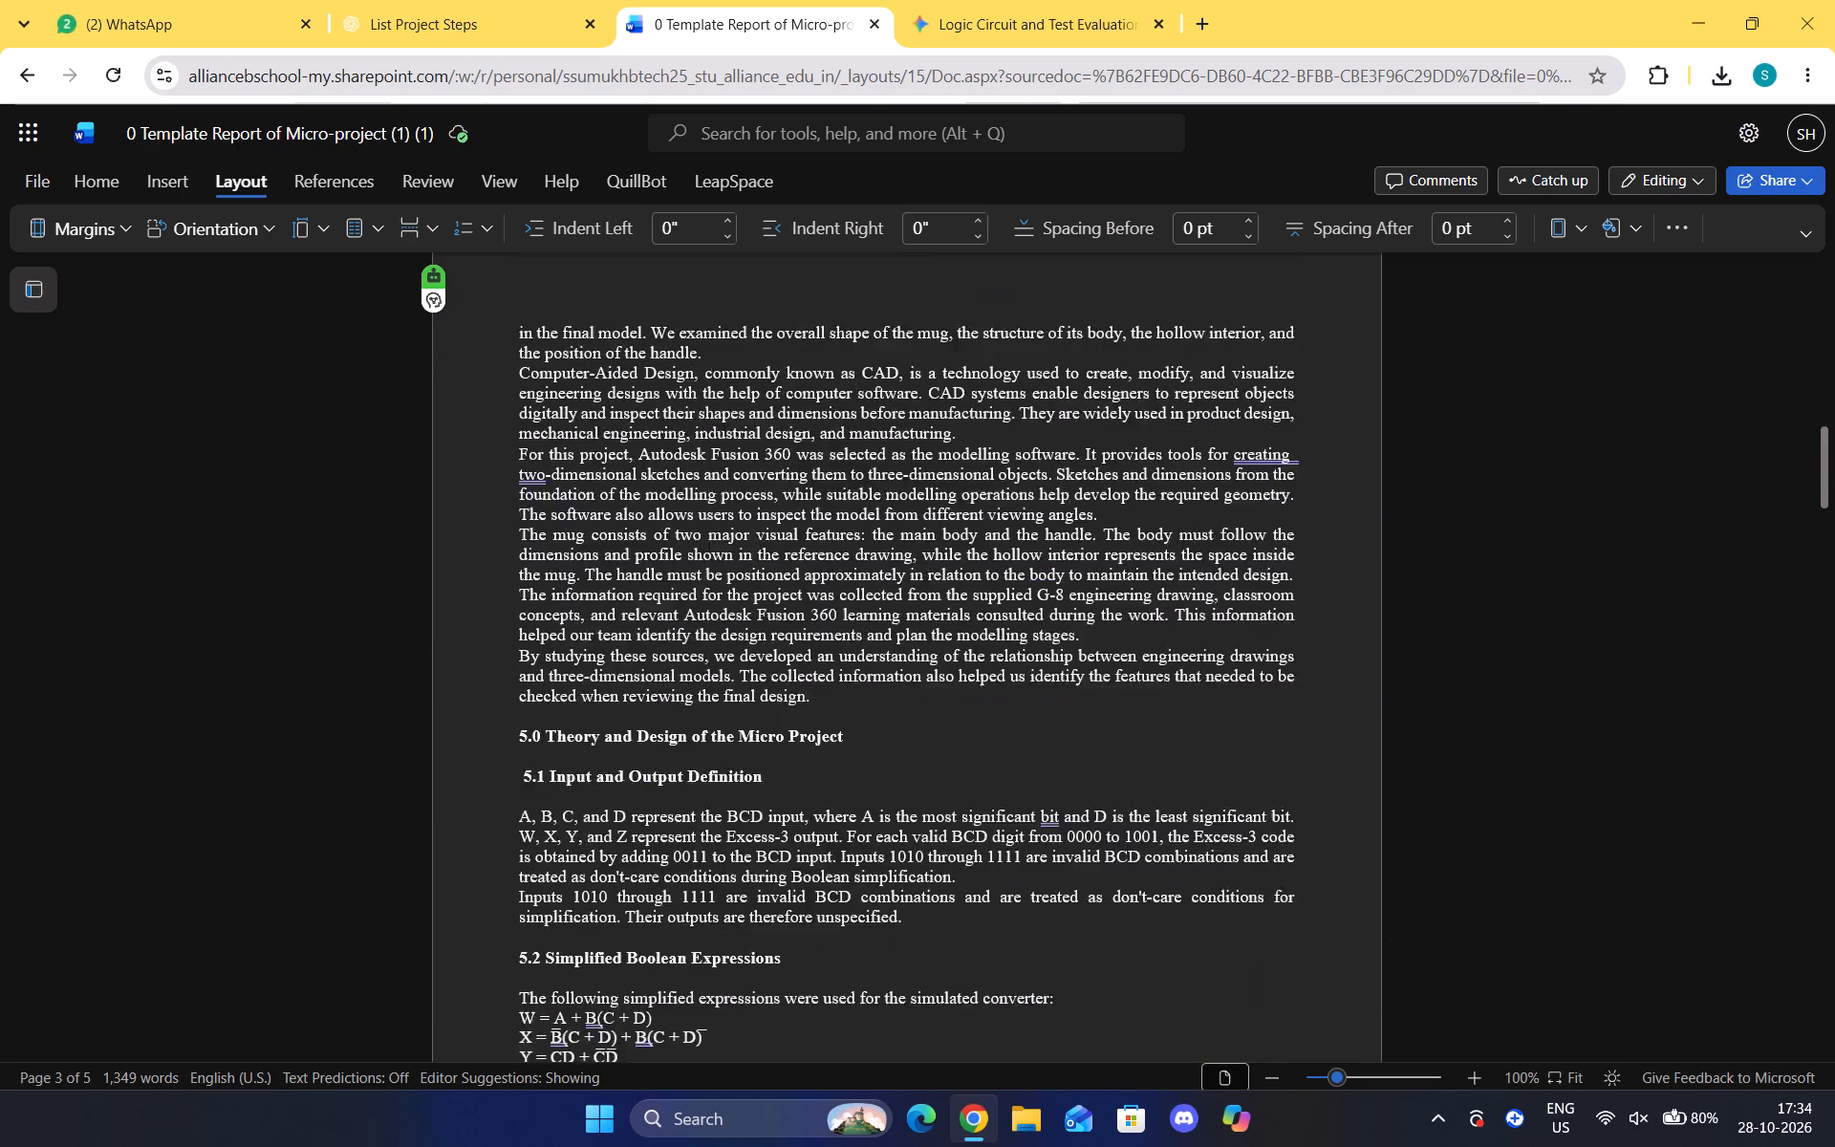
{"action": "scroll", "coordinate": [879, 640], "scroll_direction": "up", "scroll_amount": 14}
{"action": "scroll", "coordinate": [883, 641], "scroll_direction": "down", "scroll_amount": 4}
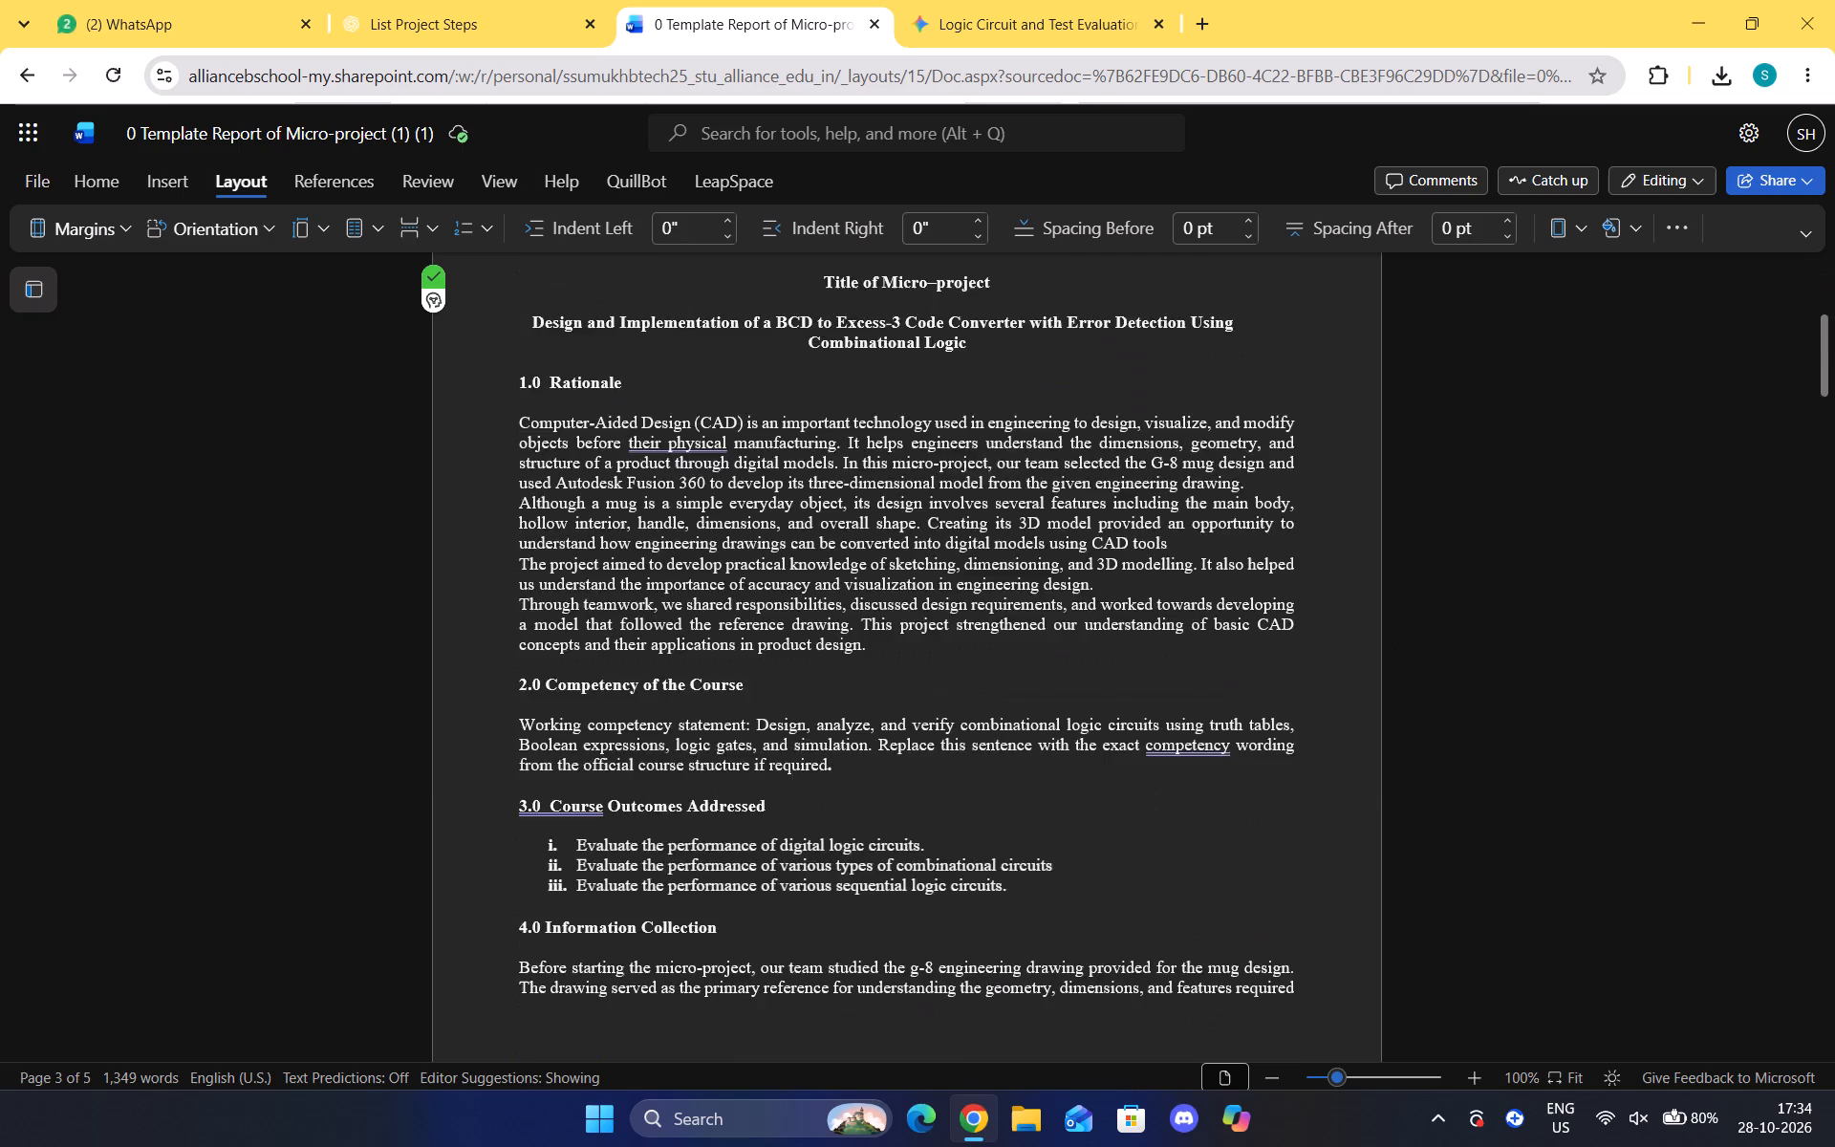
{"action": "scroll", "coordinate": [883, 641], "scroll_direction": "down", "scroll_amount": 3}
{"action": "scroll", "coordinate": [883, 641], "scroll_direction": "down", "scroll_amount": 20}
{"action": "scroll", "coordinate": [883, 641], "scroll_direction": "down", "scroll_amount": 8}
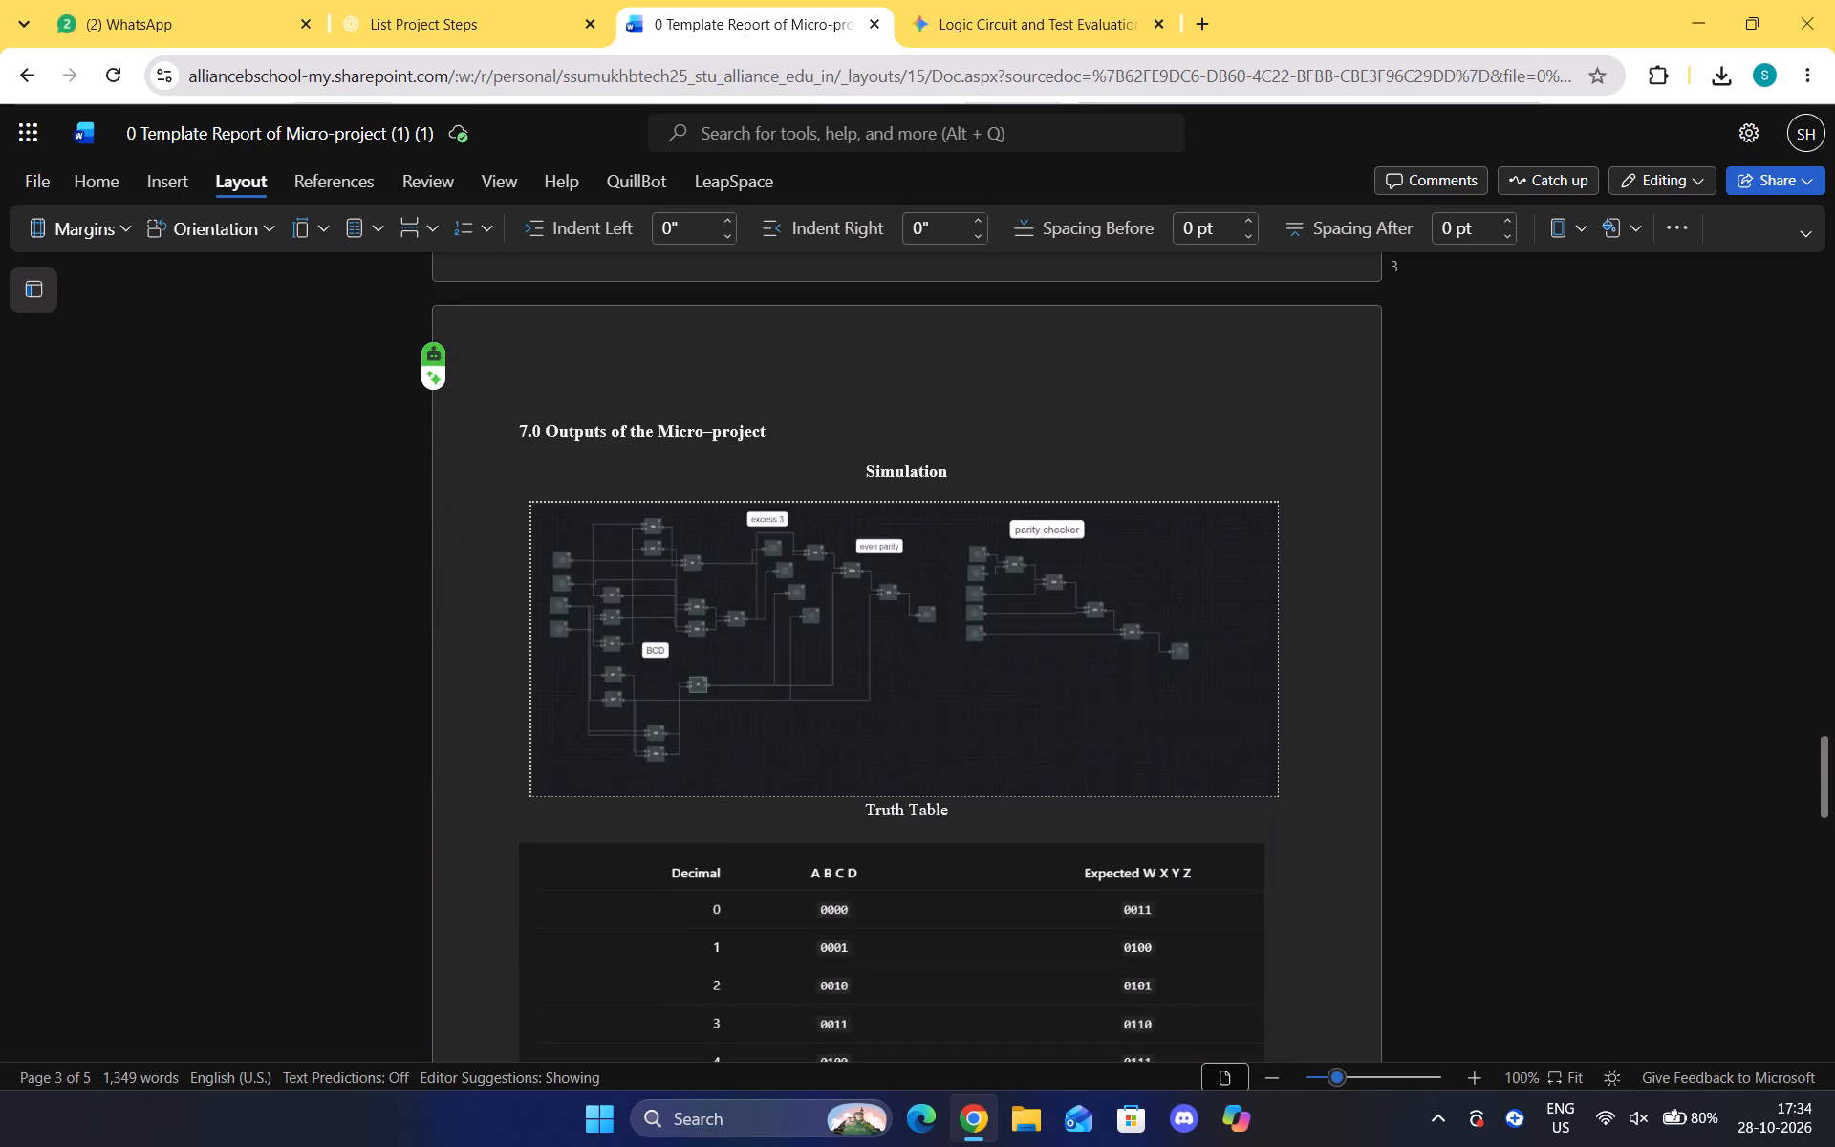
{"action": "scroll", "coordinate": [842, 640], "scroll_direction": "down", "scroll_amount": 18}
{"action": "scroll", "coordinate": [848, 641], "scroll_direction": "up", "scroll_amount": 12}
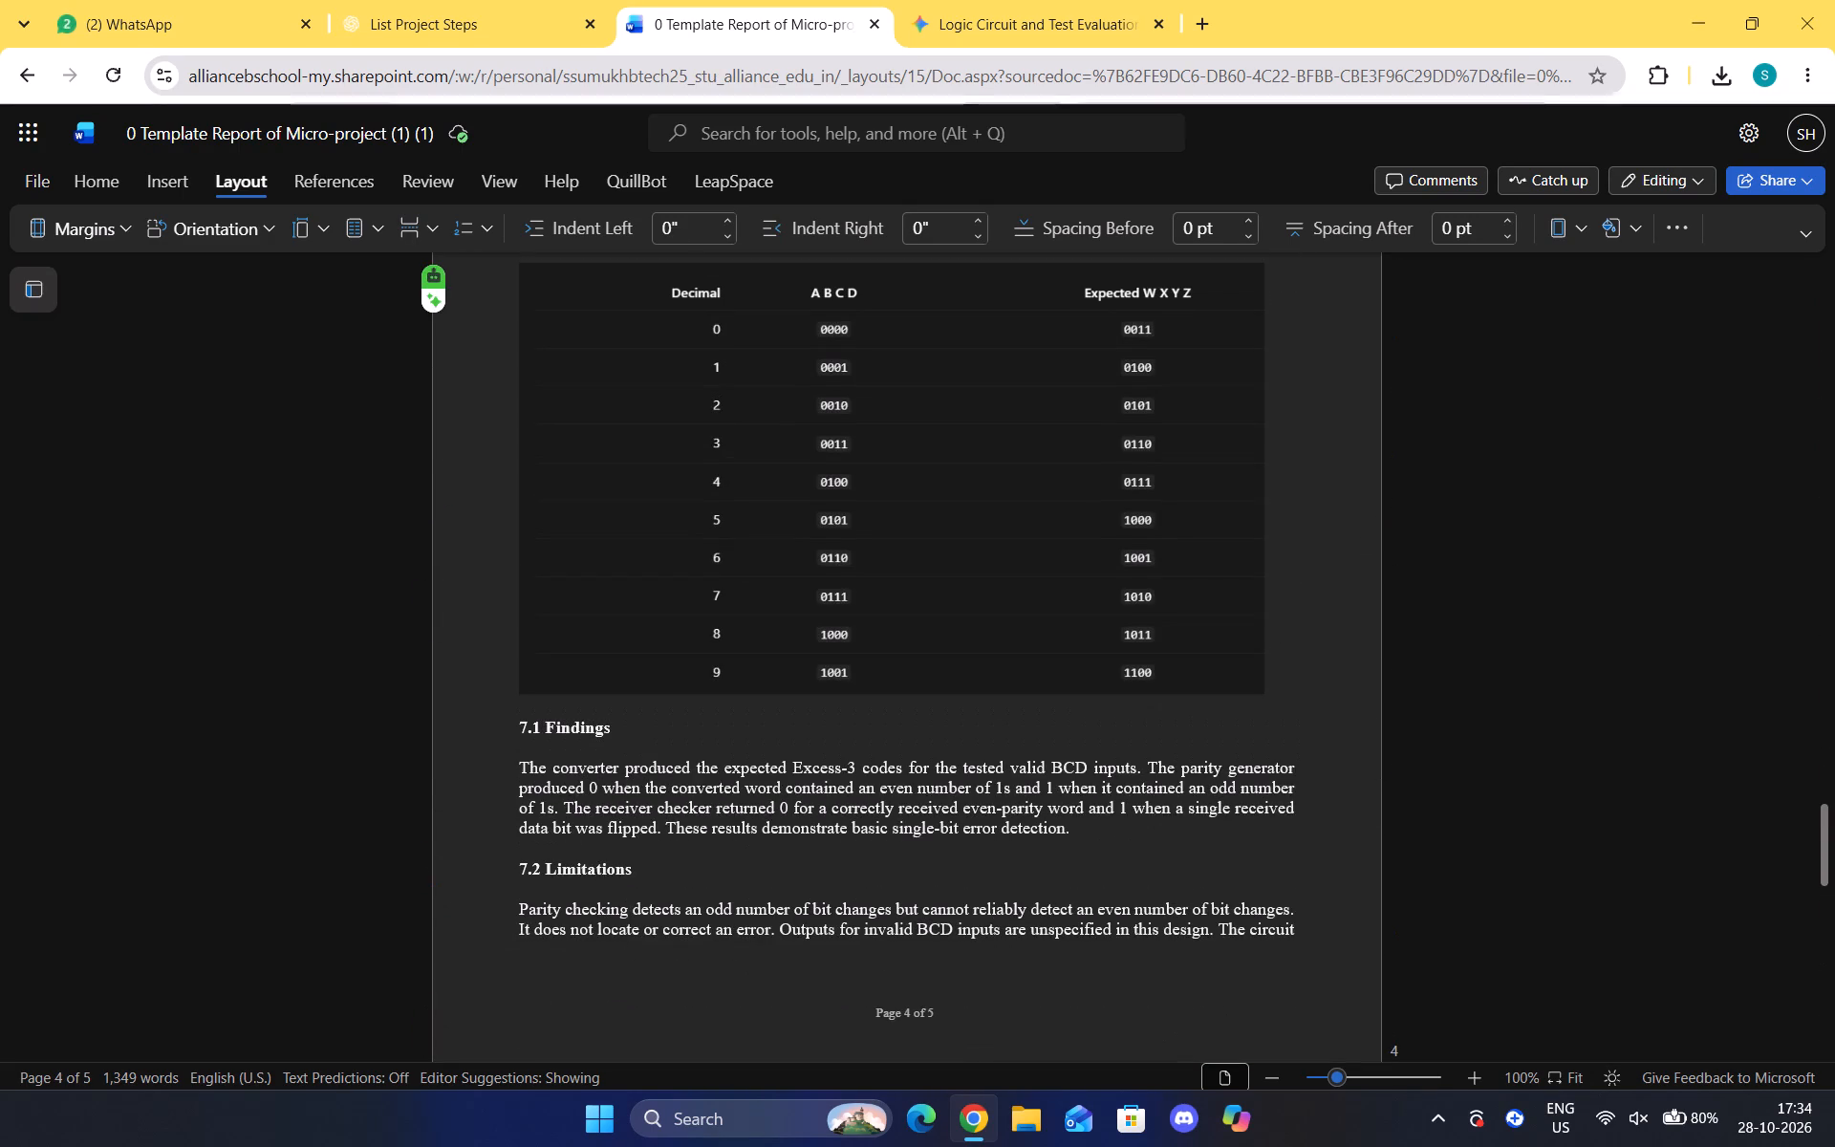
Preview the report for printing, check the page breaks around the diagrams and section 7.0, and close the preview without printing.
{"action": "left_click", "coordinate": [40, 170]}
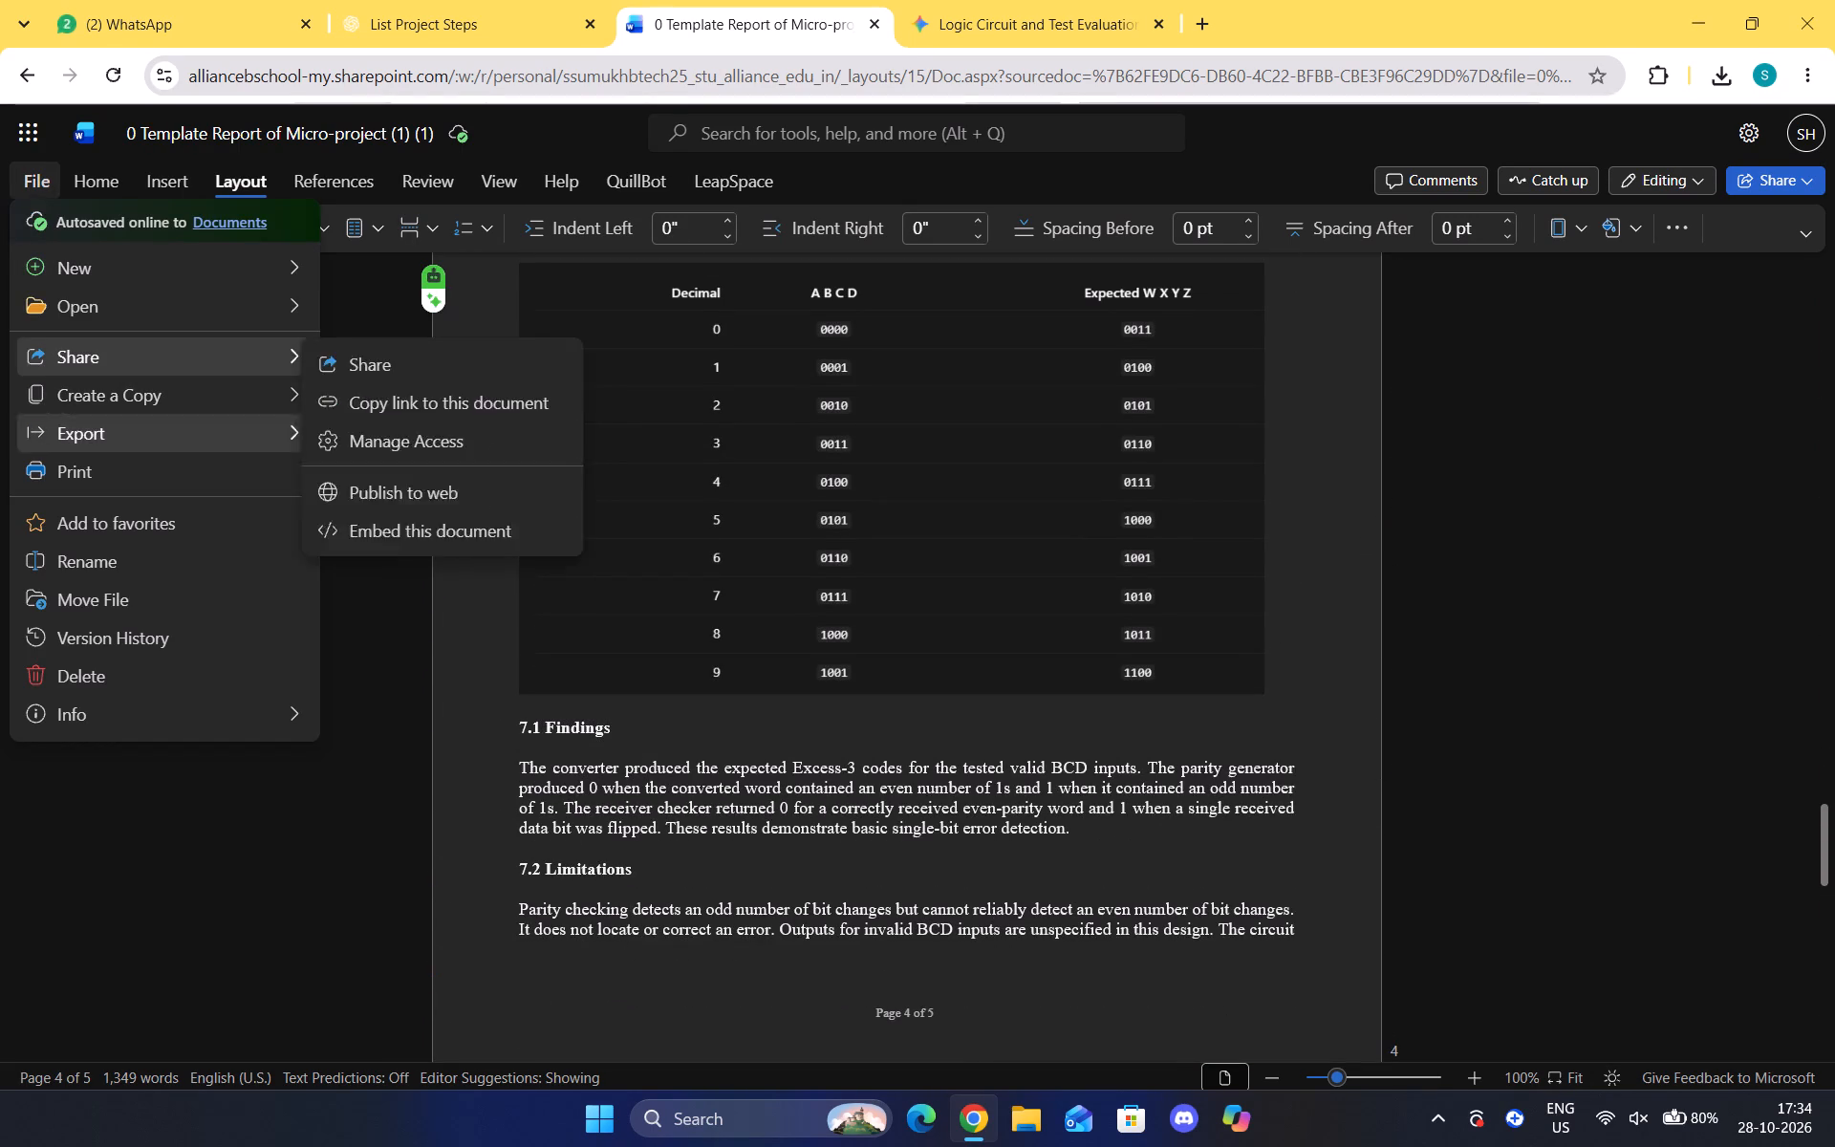
{"action": "left_click", "coordinate": [162, 457]}
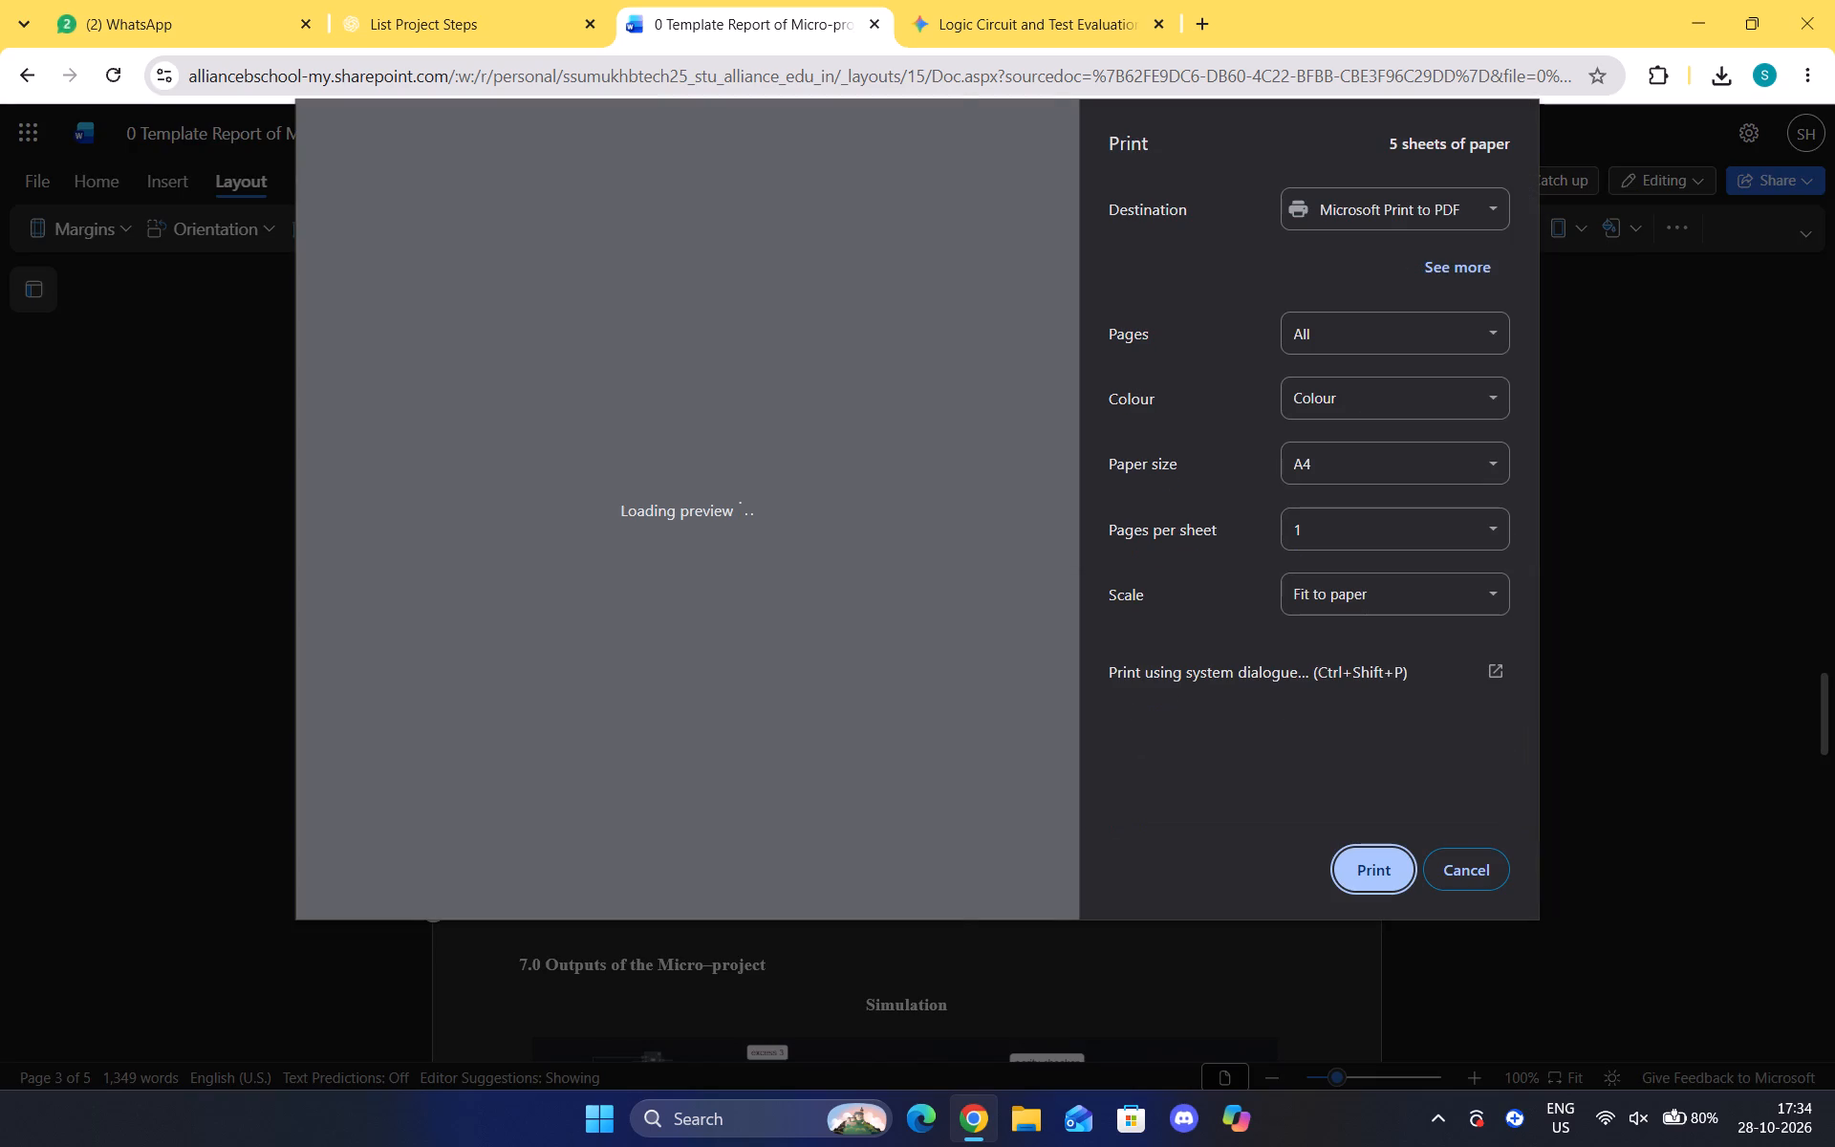
{"action": "scroll", "coordinate": [681, 516], "scroll_direction": "down", "scroll_amount": 9}
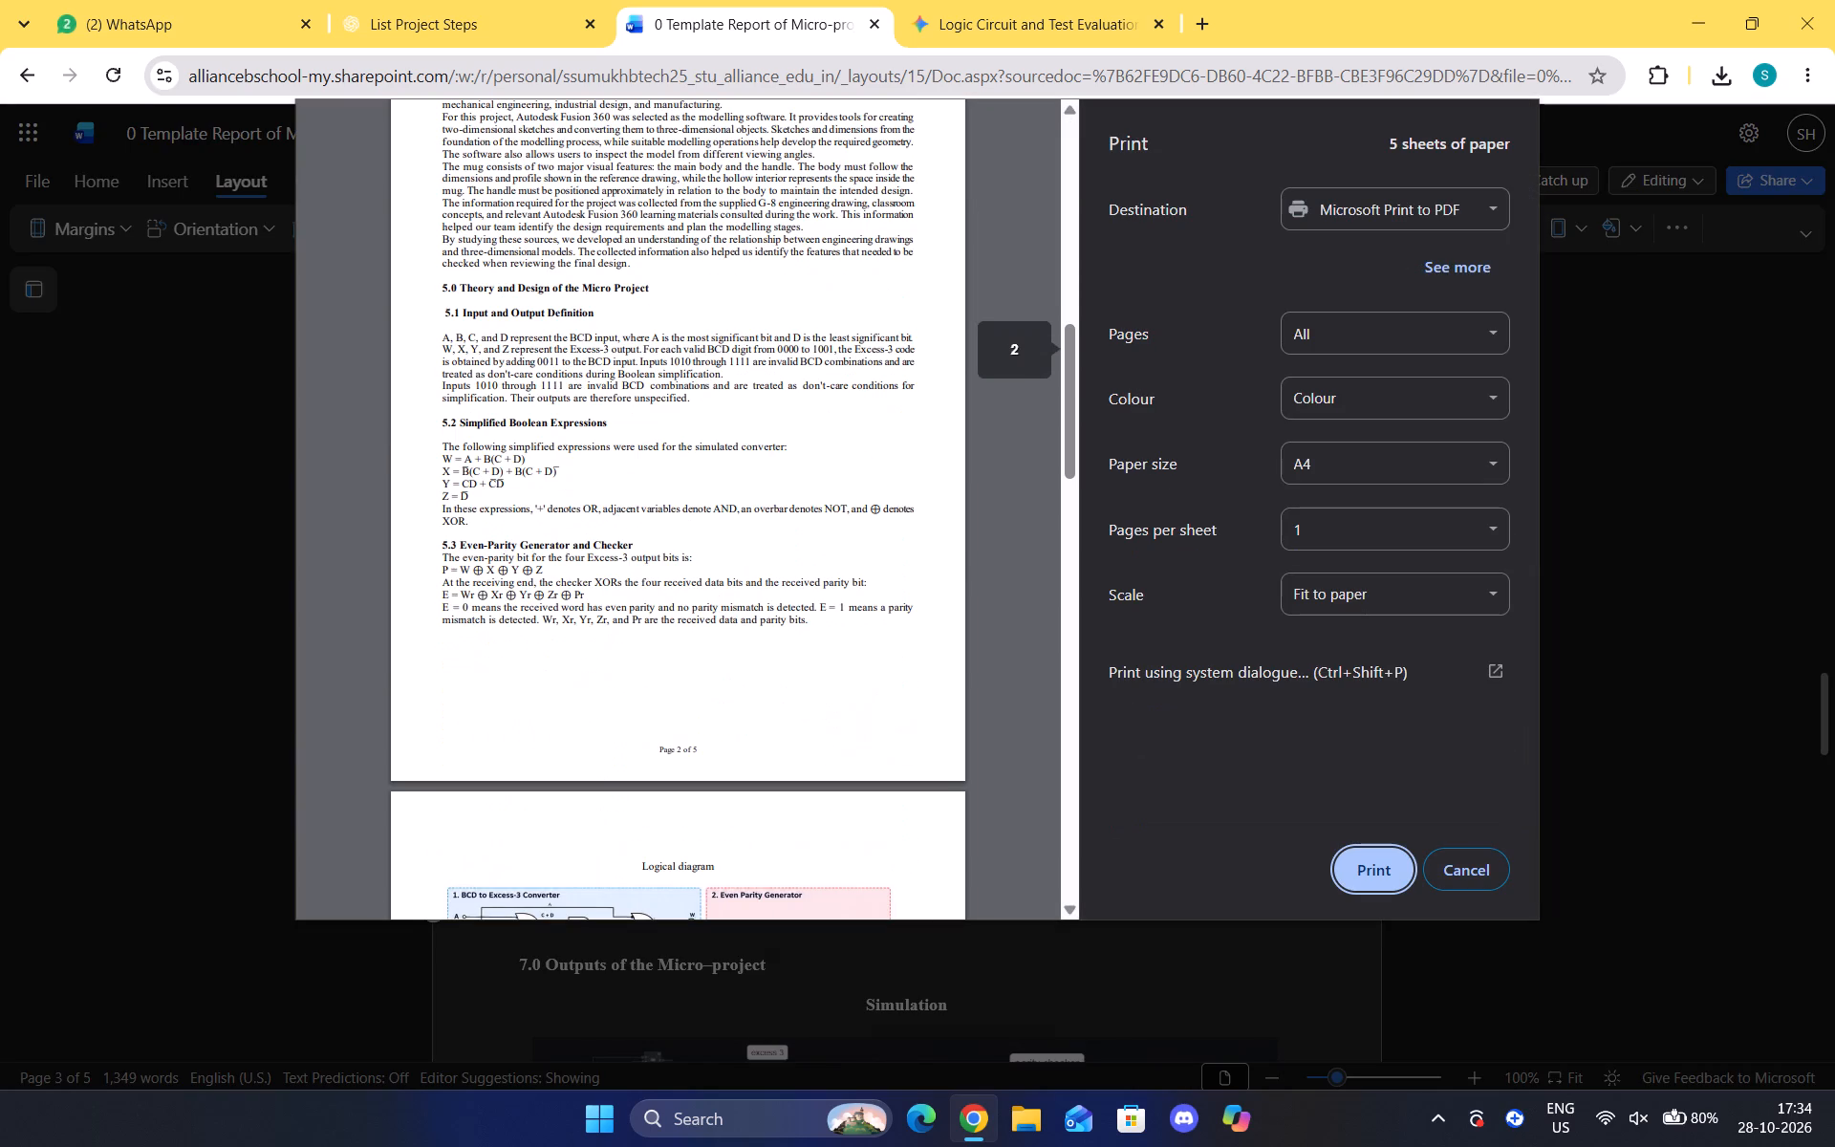
{"action": "scroll", "coordinate": [681, 516], "scroll_direction": "down", "scroll_amount": 3}
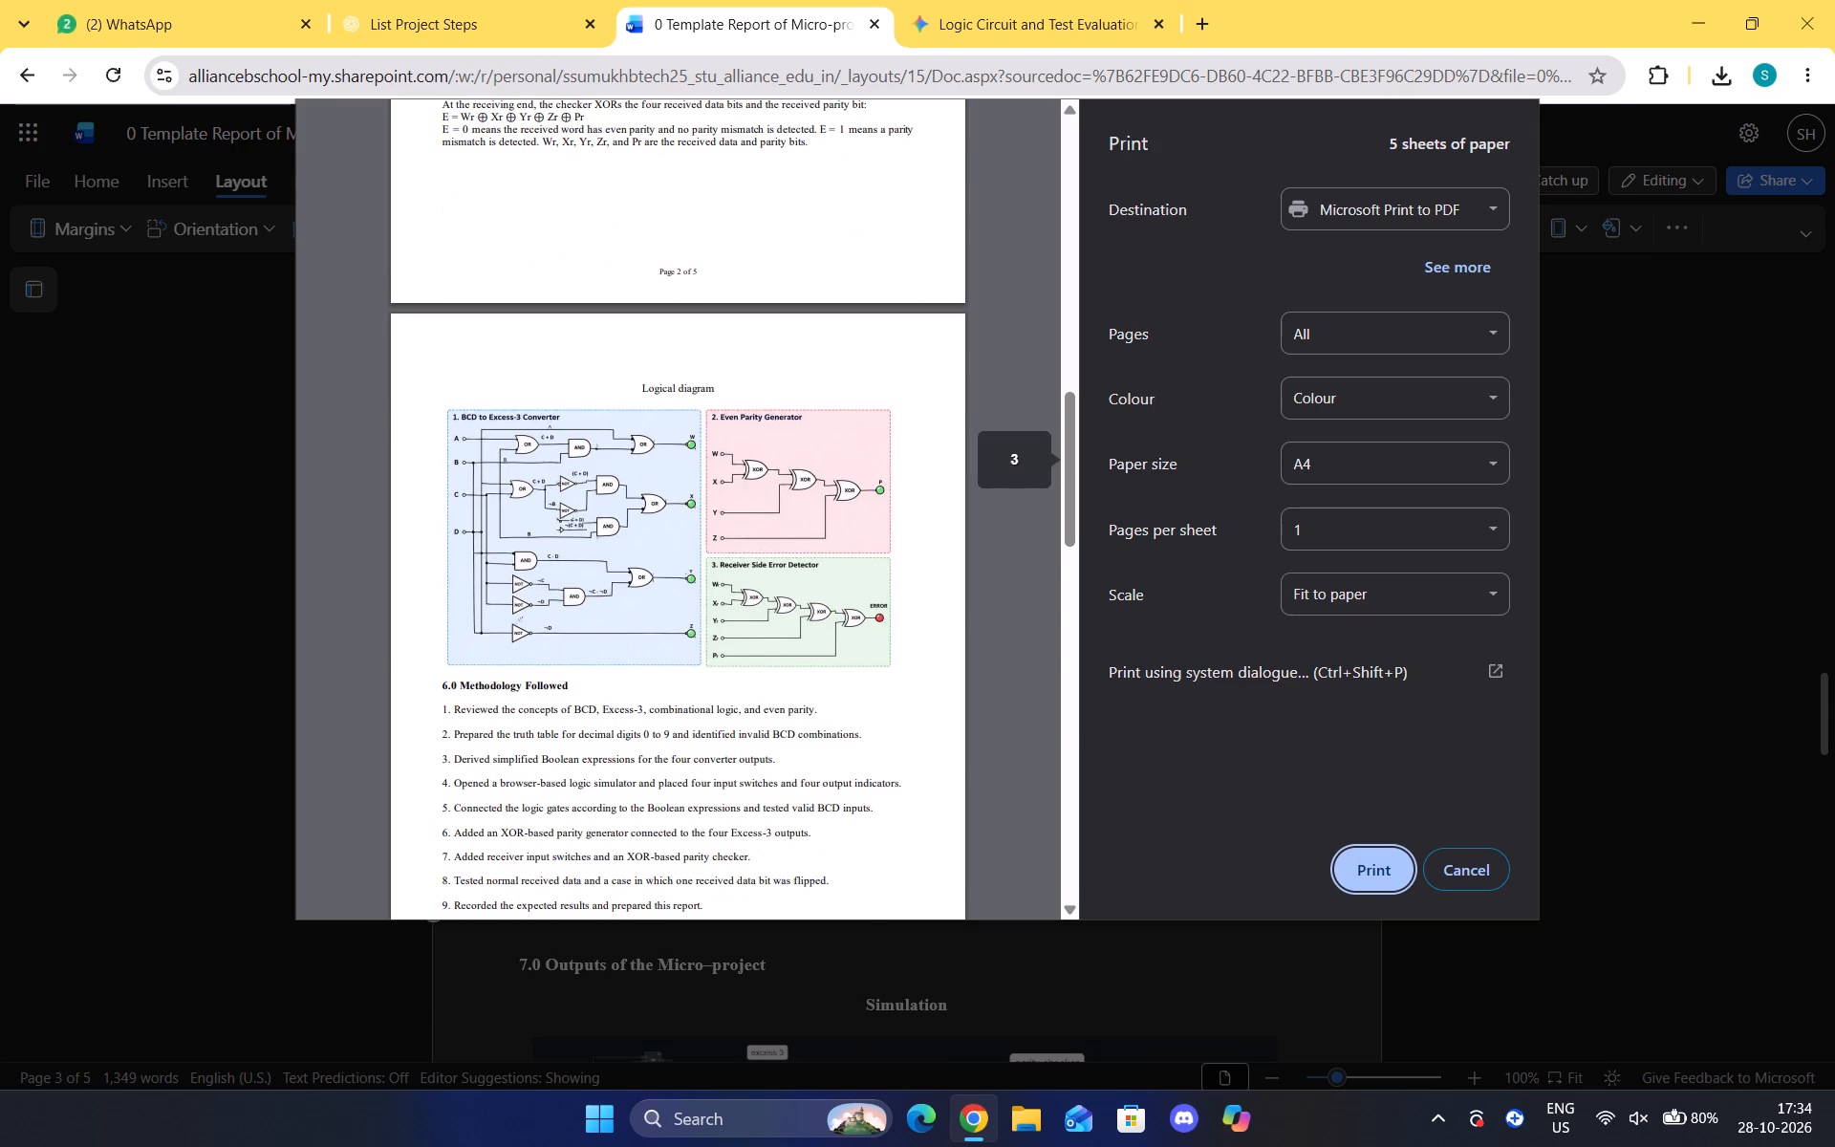
{"action": "scroll", "coordinate": [681, 516], "scroll_direction": "down", "scroll_amount": 7}
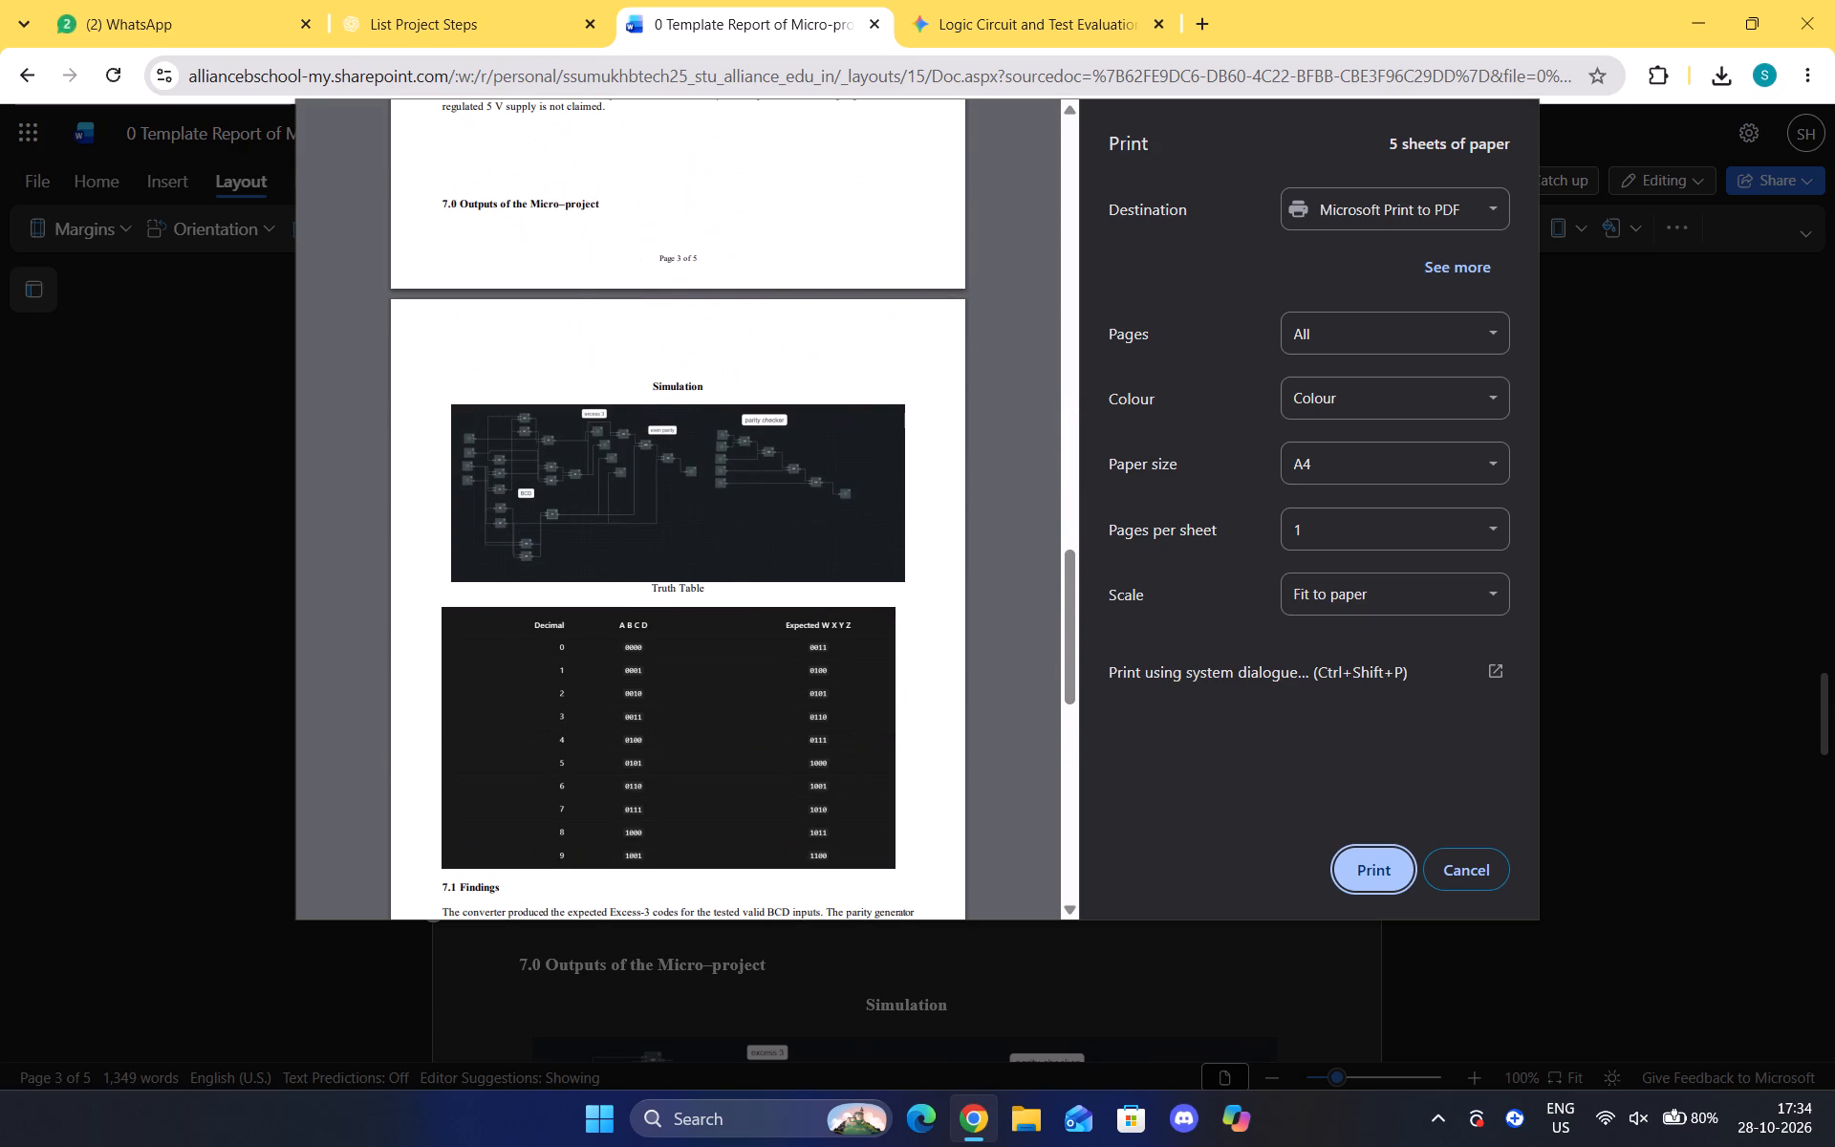
{"action": "scroll", "coordinate": [690, 512], "scroll_direction": "down", "scroll_amount": 4}
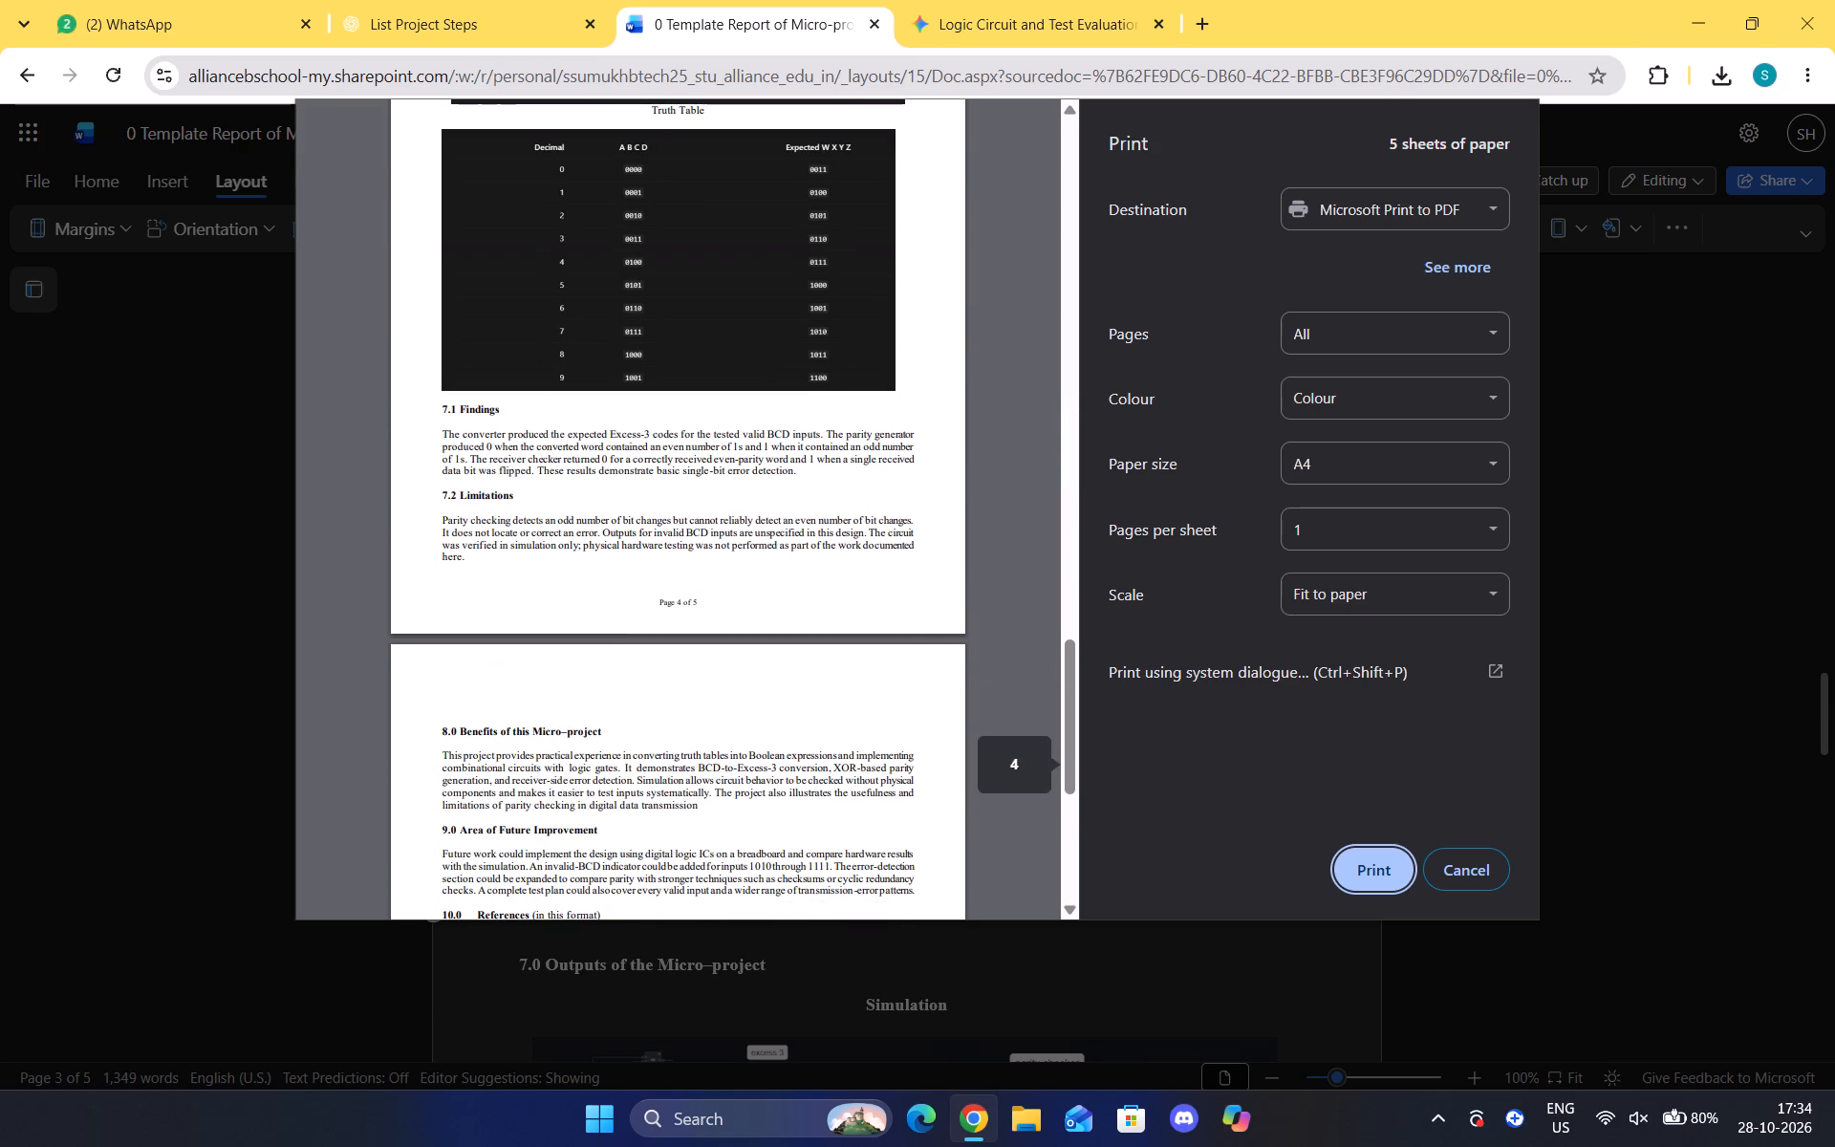
{"action": "left_click", "coordinate": [1494, 870]}
Examine the report's pagination from section 7.0 through the truth table, findings and references.
{"action": "scroll", "coordinate": [975, 744], "scroll_direction": "down", "scroll_amount": 1}
{"action": "scroll", "coordinate": [620, 763], "scroll_direction": "down", "scroll_amount": 1}
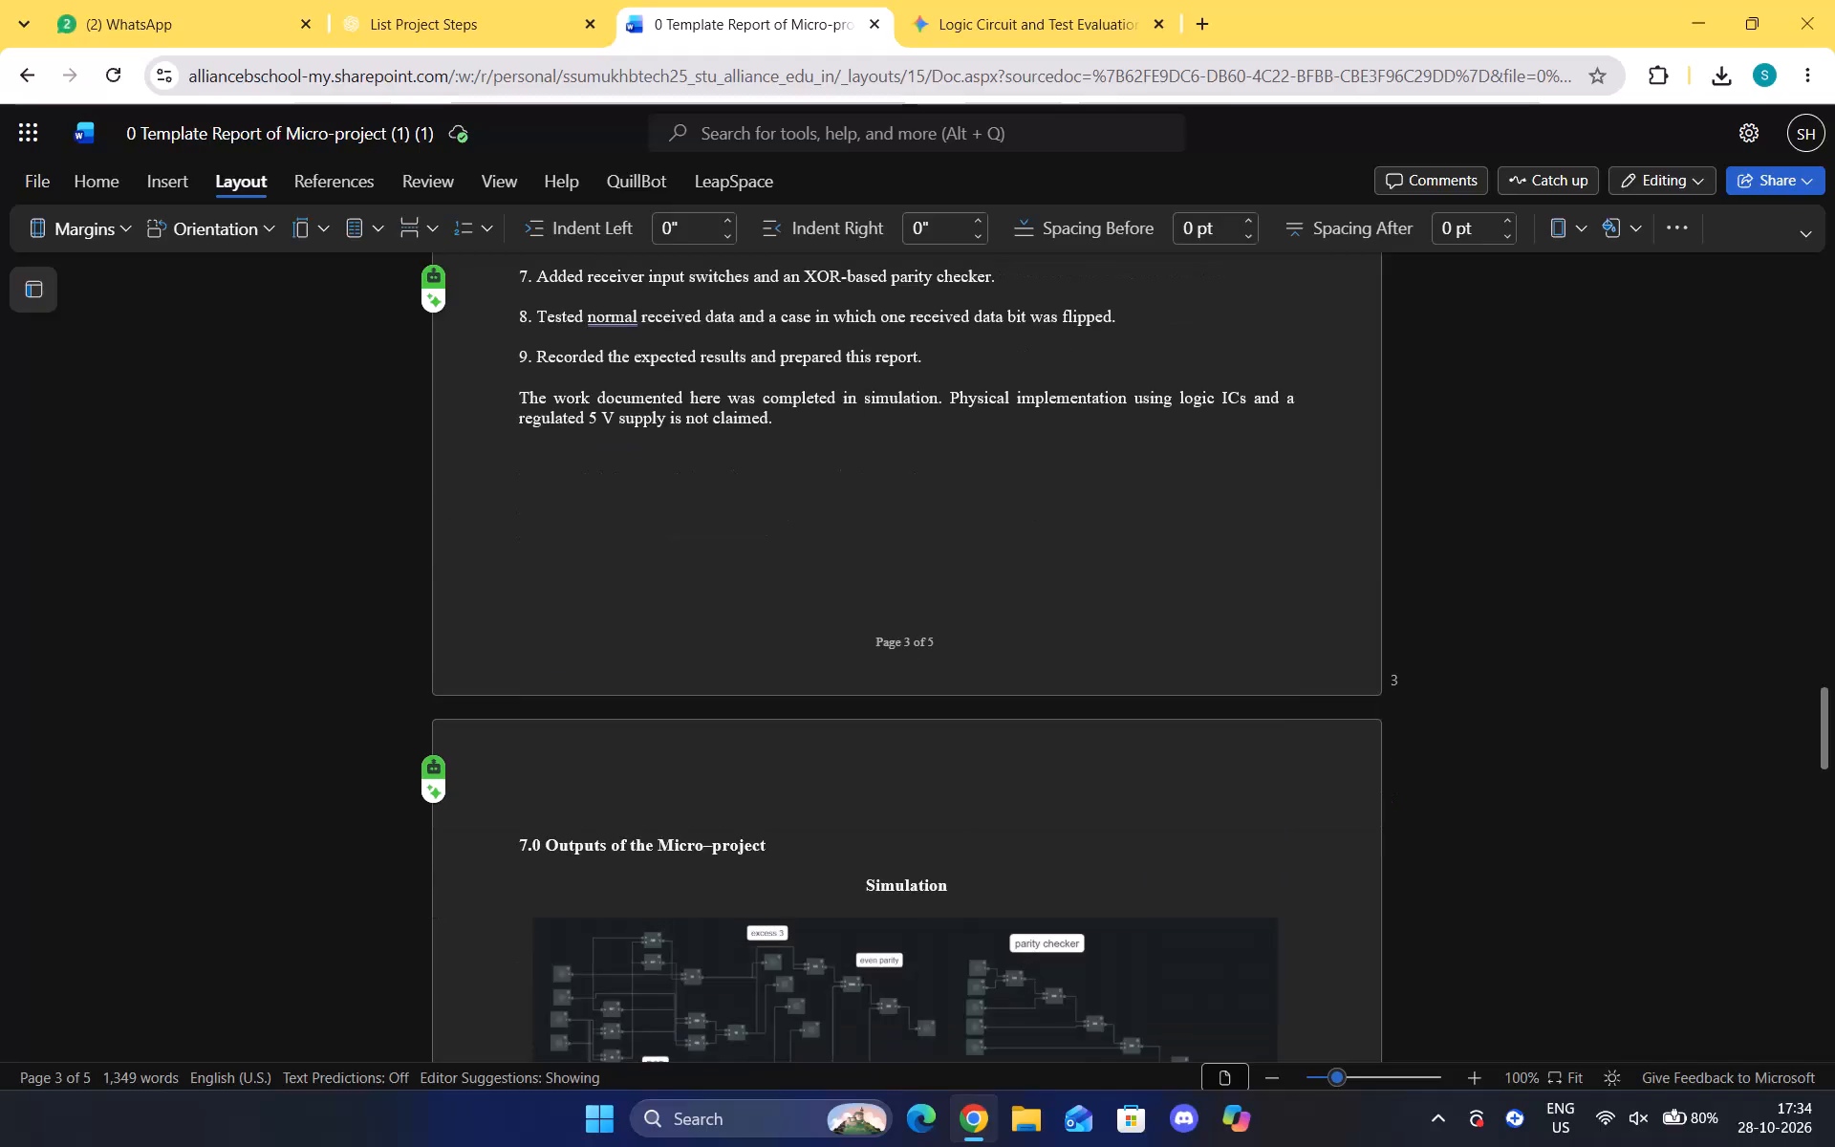
{"action": "scroll", "coordinate": [647, 761], "scroll_direction": "down", "scroll_amount": 1}
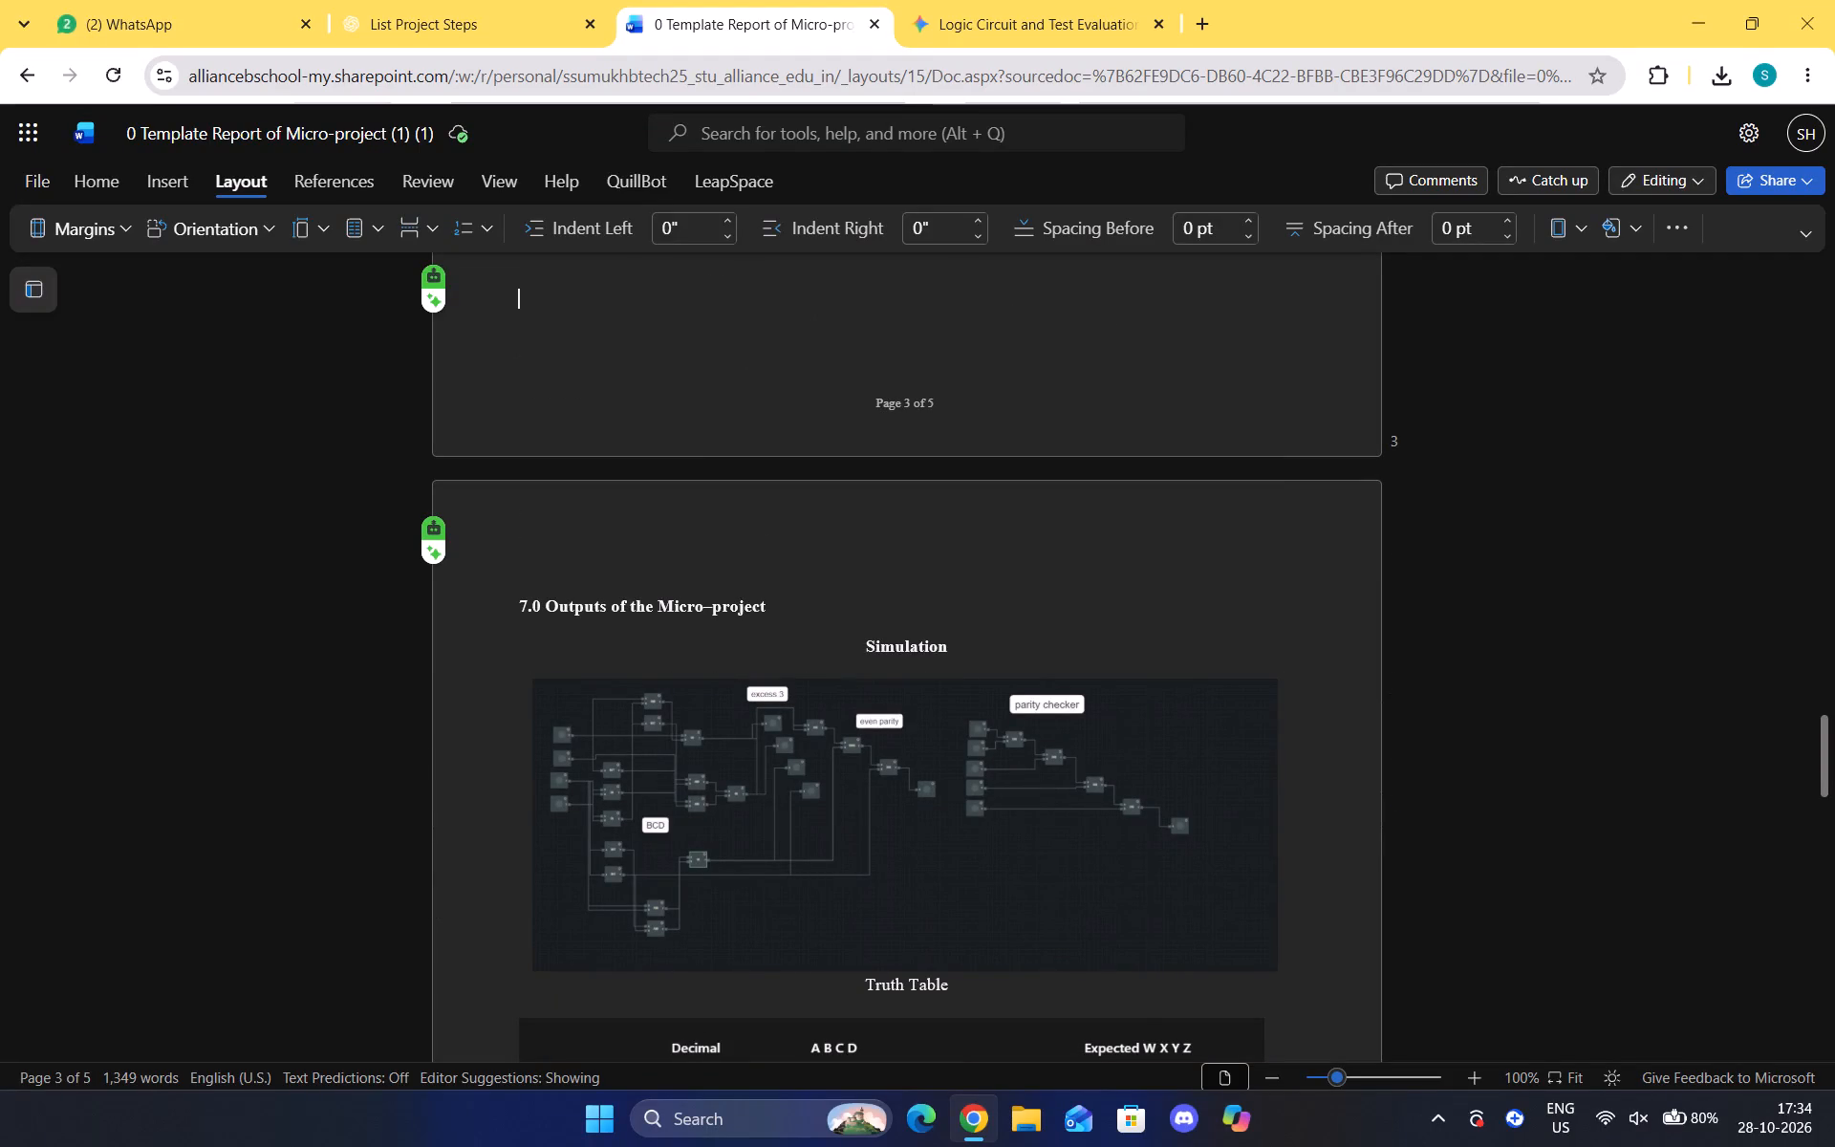
{"action": "scroll", "coordinate": [756, 625], "scroll_direction": "up", "scroll_amount": 3}
{"action": "scroll", "coordinate": [768, 631], "scroll_direction": "down", "scroll_amount": 8}
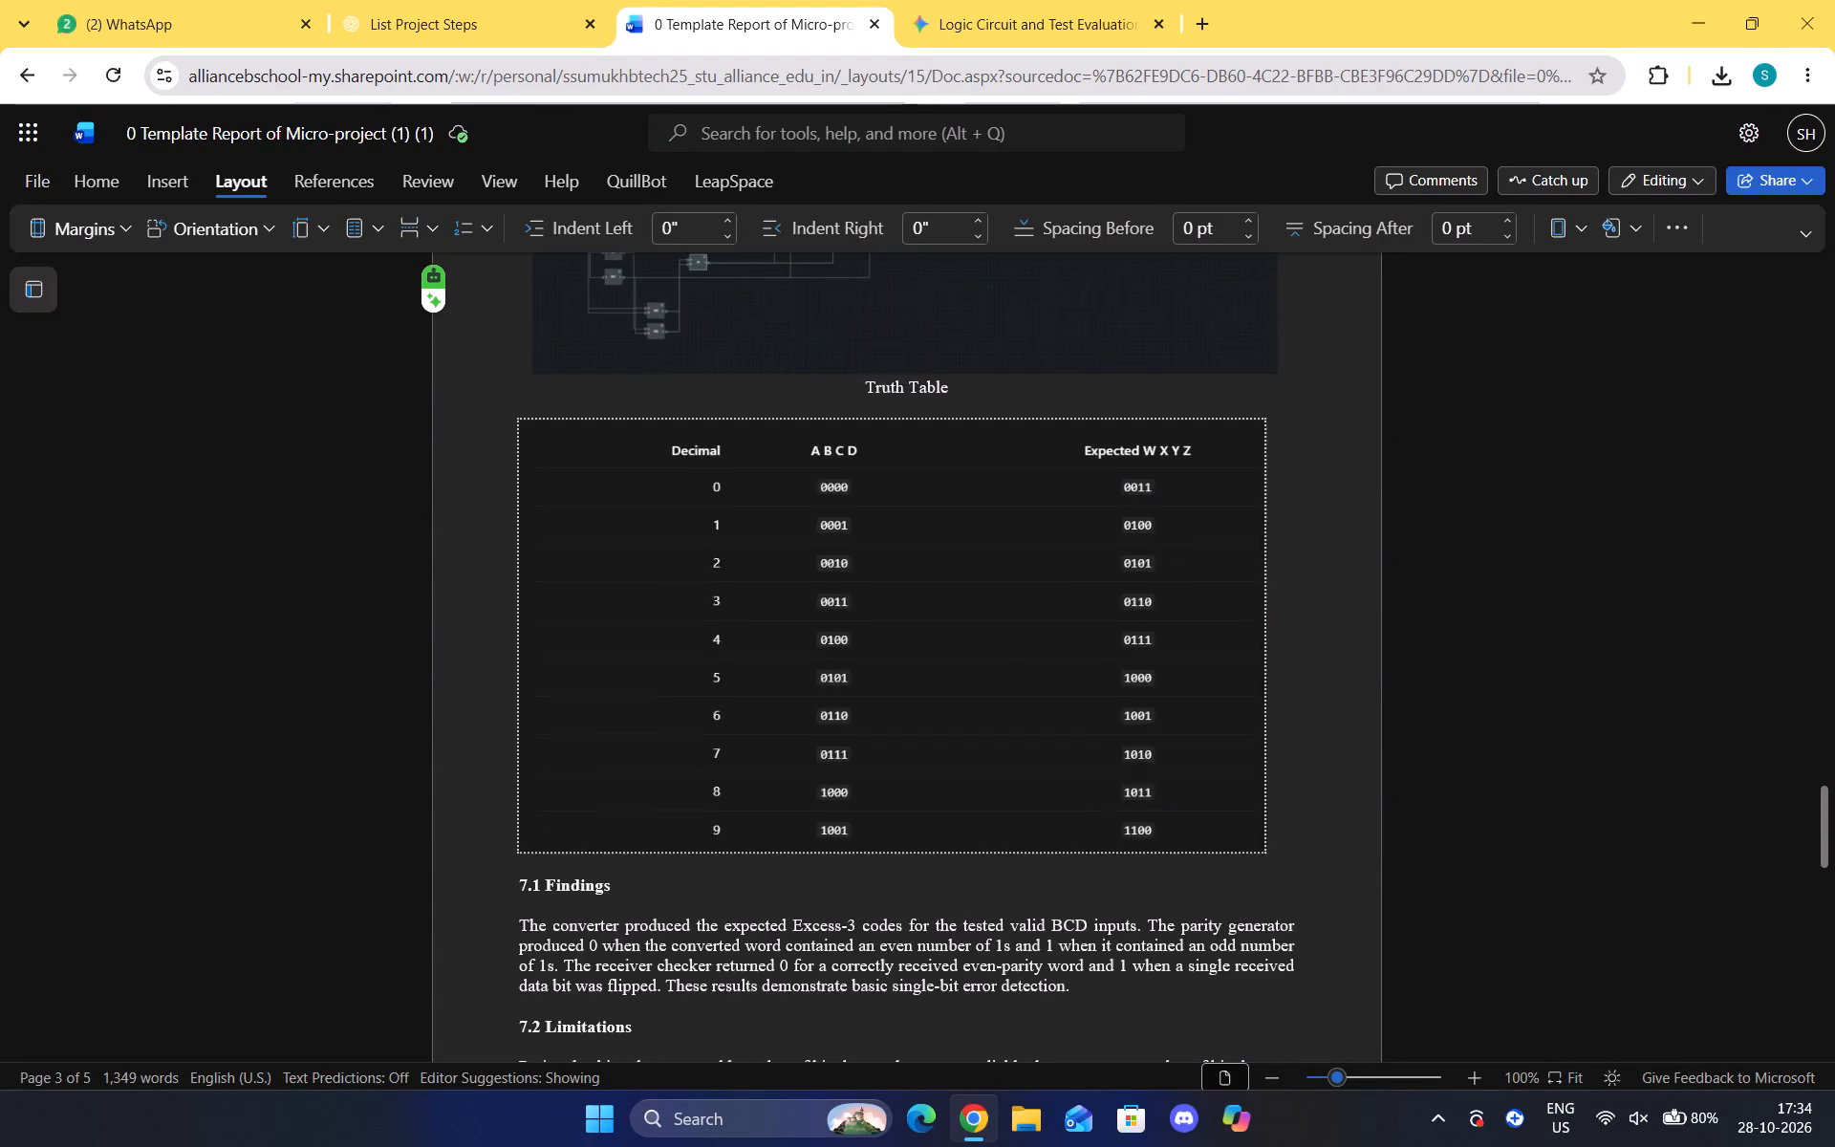
{"action": "scroll", "coordinate": [800, 640], "scroll_direction": "down", "scroll_amount": 10}
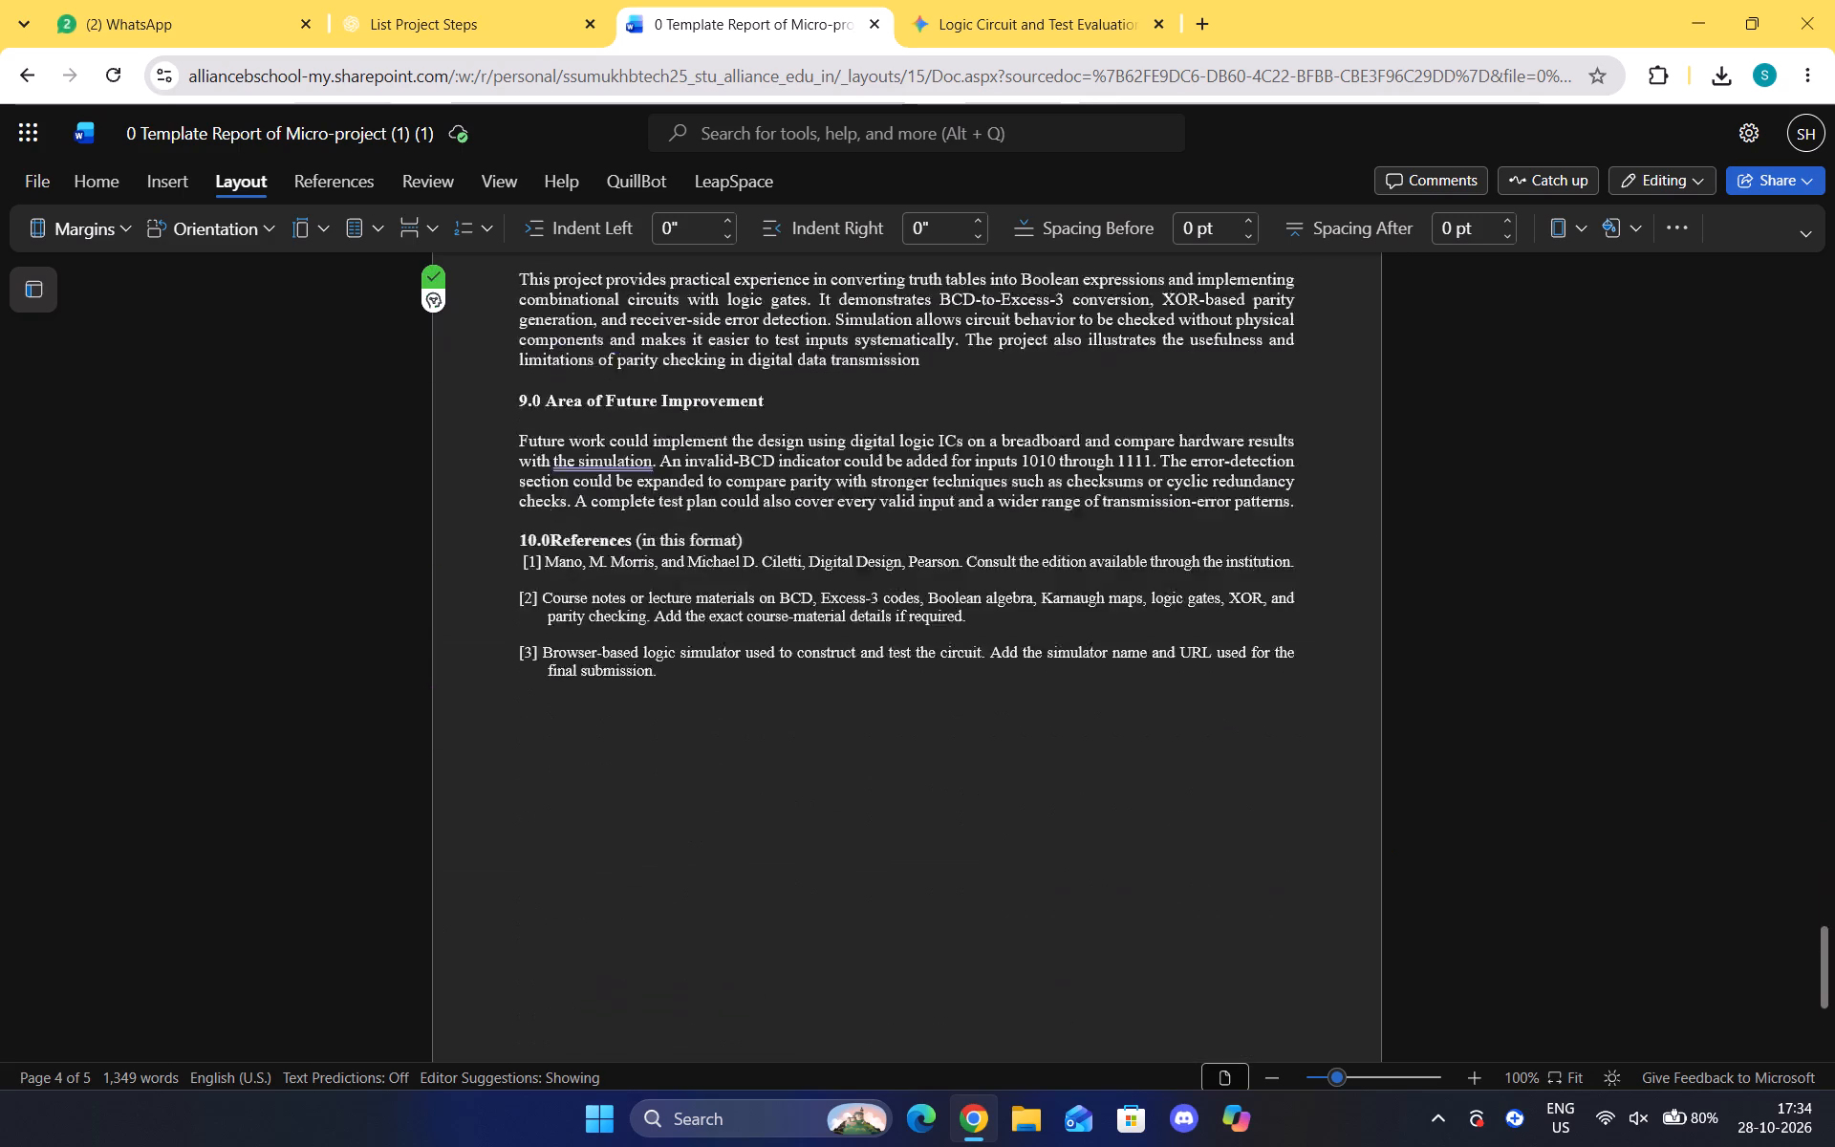
{"action": "scroll", "coordinate": [808, 632], "scroll_direction": "down", "scroll_amount": 1}
{"action": "scroll", "coordinate": [813, 634], "scroll_direction": "up", "scroll_amount": 4}
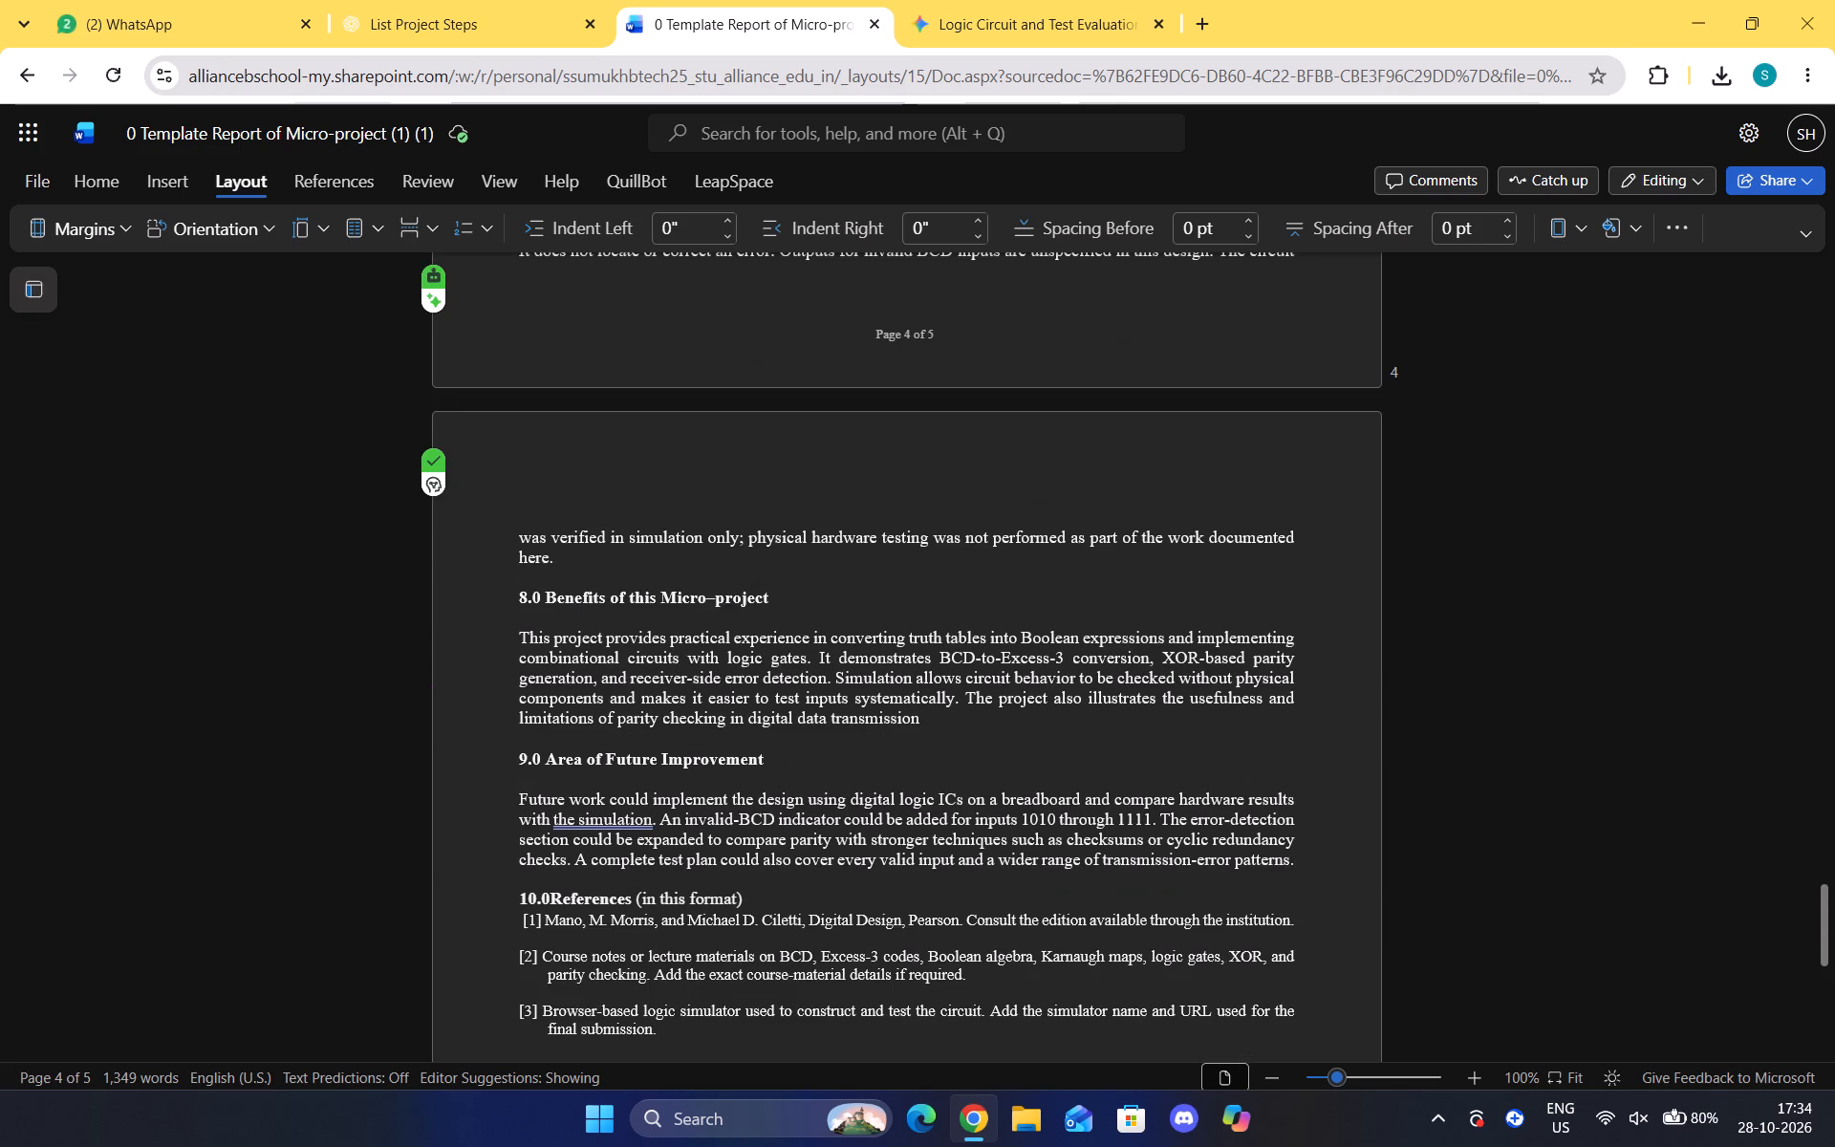
Print the whole report in portrait with Microsoft Print to PDF, saving the output in Downloads as "dig report".
{"action": "key", "text": "ctrl+shift+p"}
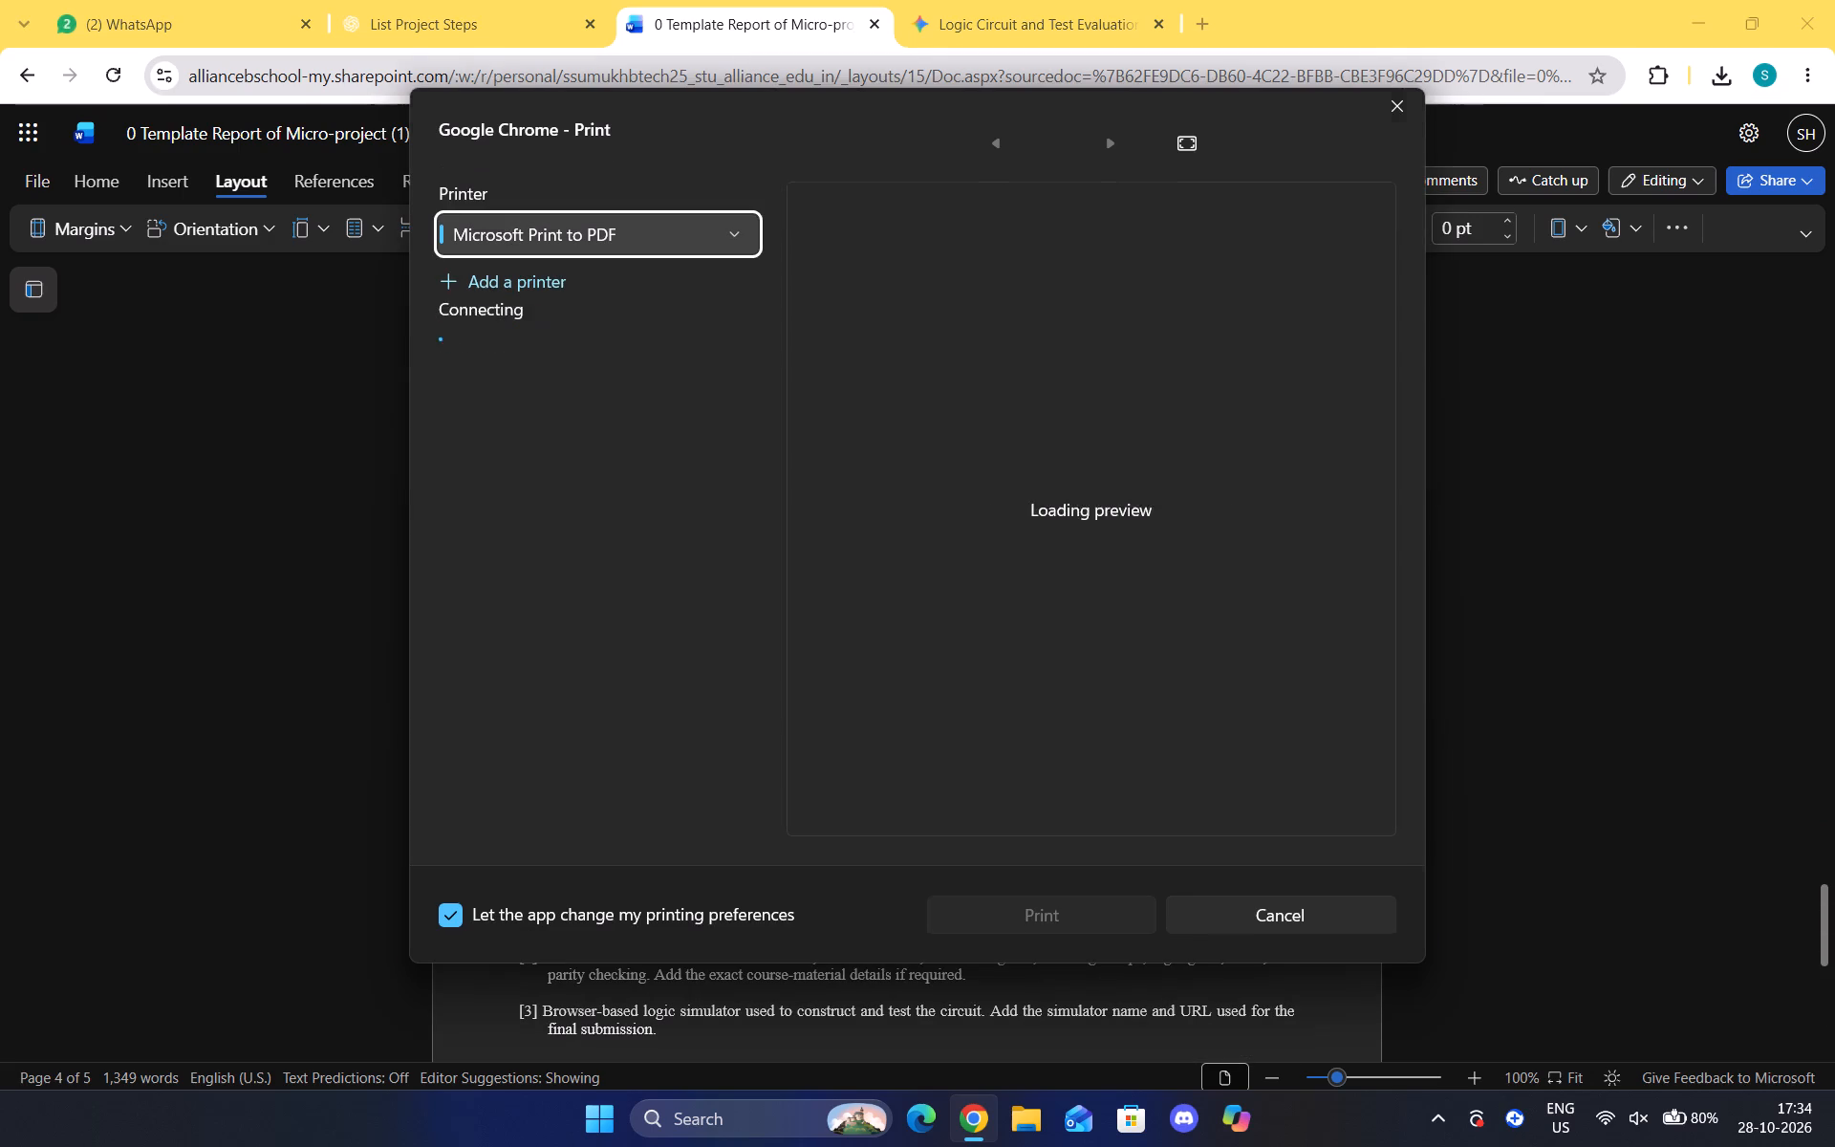
{"action": "left_click", "coordinate": [721, 243]}
{"action": "left_click", "coordinate": [721, 243]}
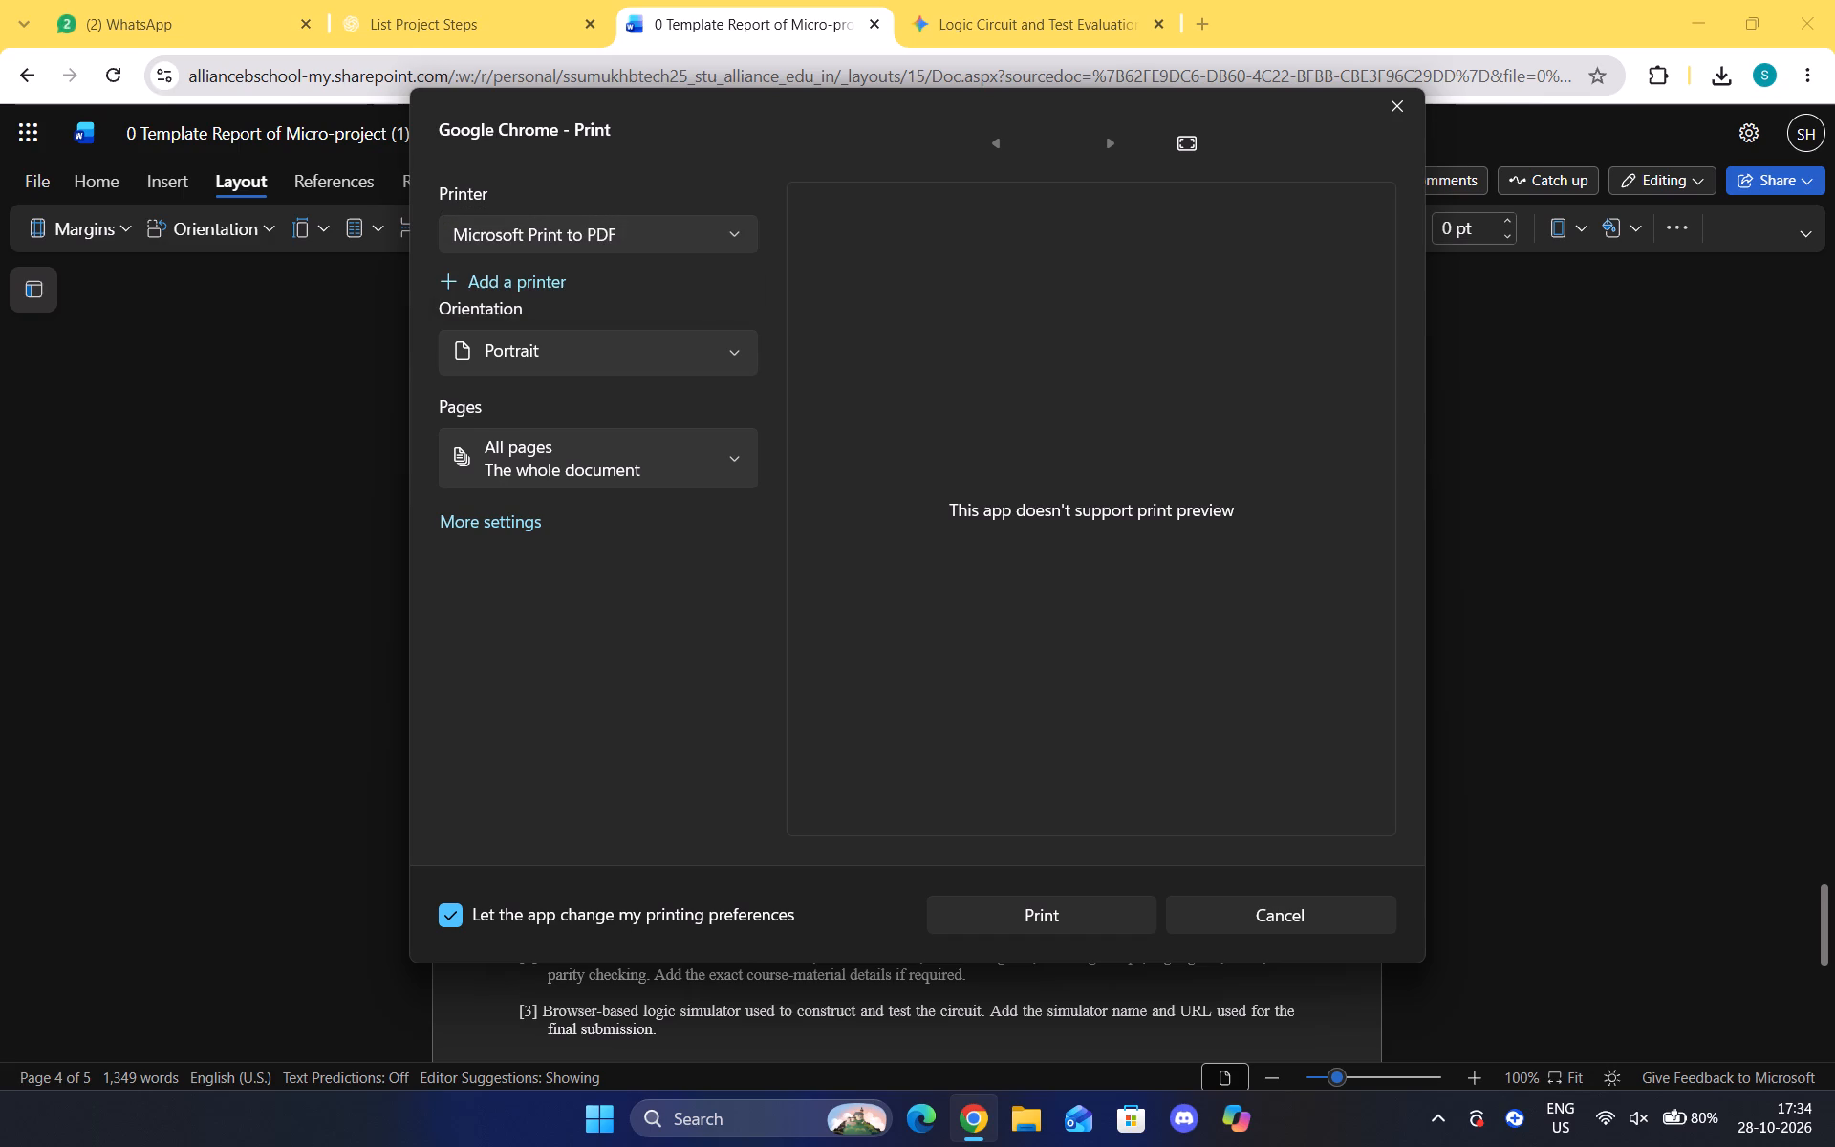
{"action": "left_click", "coordinate": [1034, 898]}
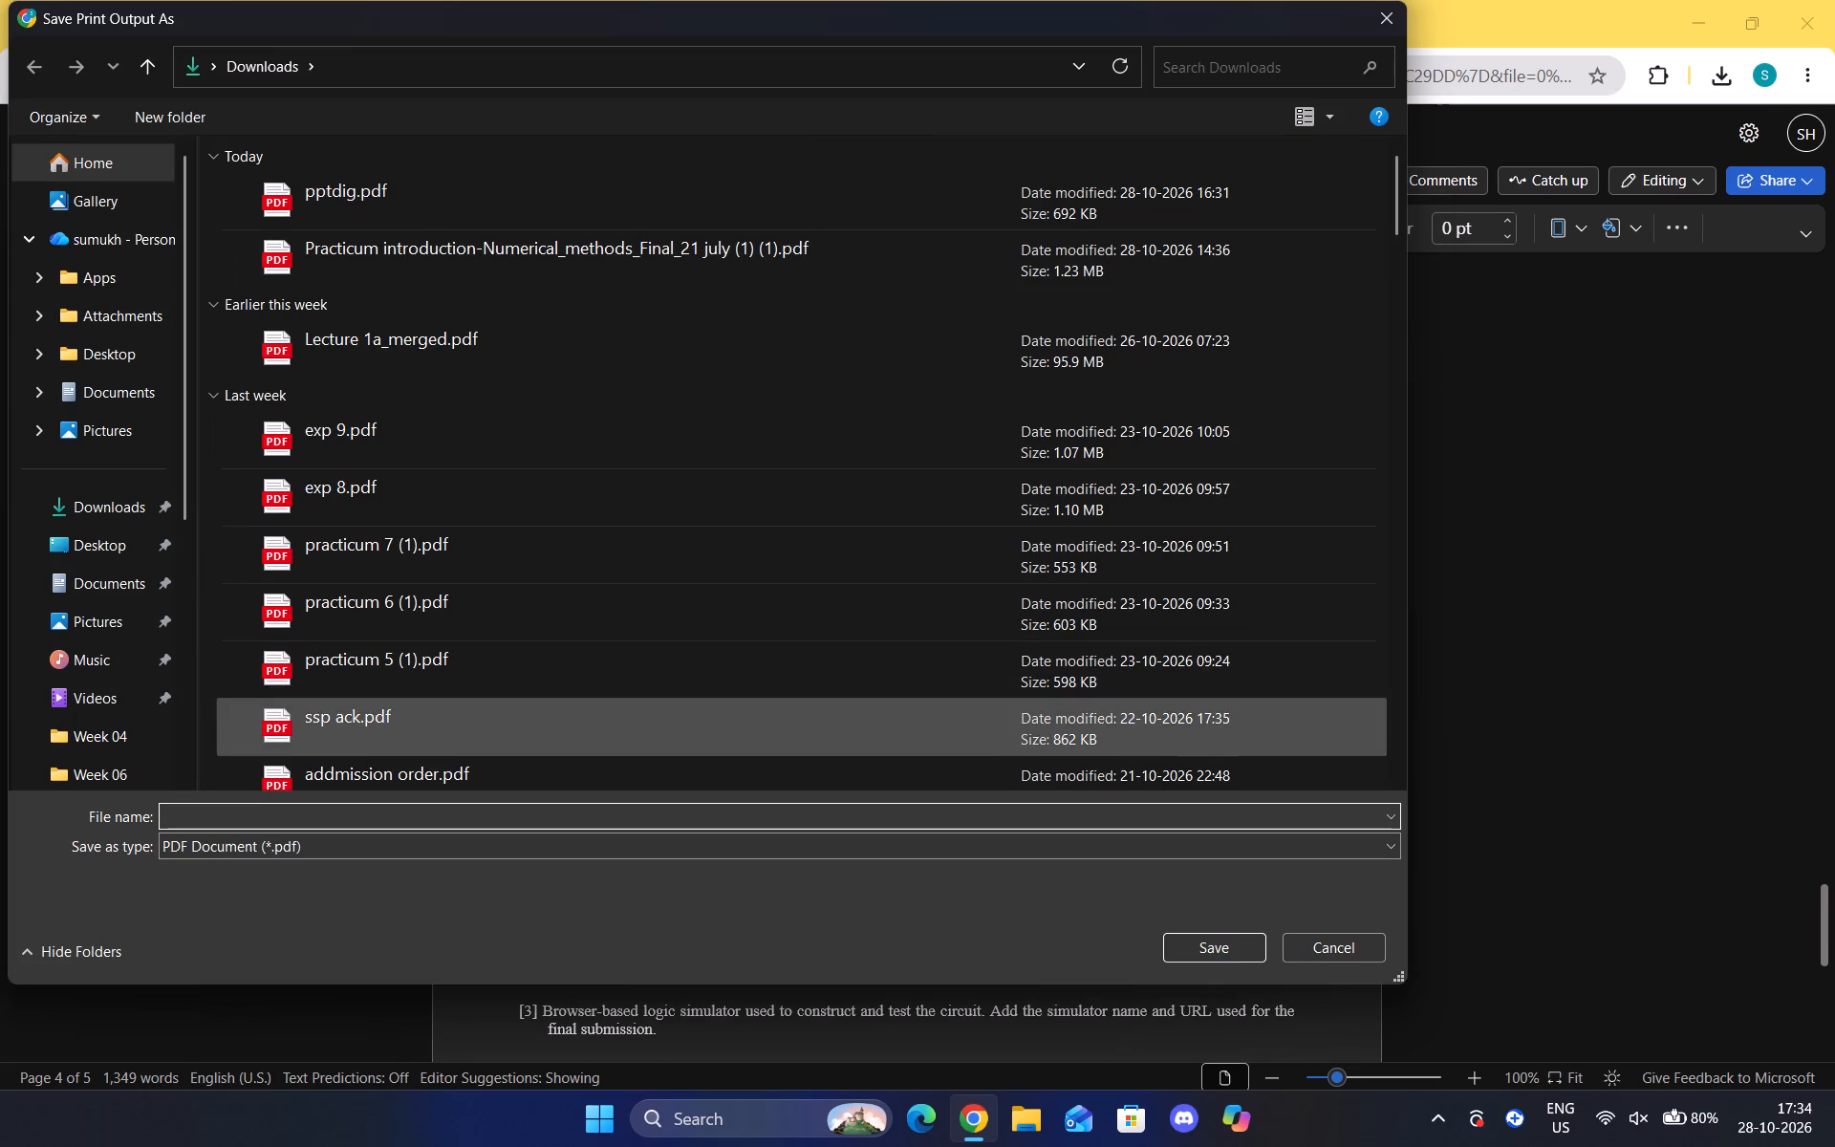
{"action": "left_click", "coordinate": [600, 808]}
{"action": "type", "text": "dig report"}
{"action": "key", "text": "Return"}
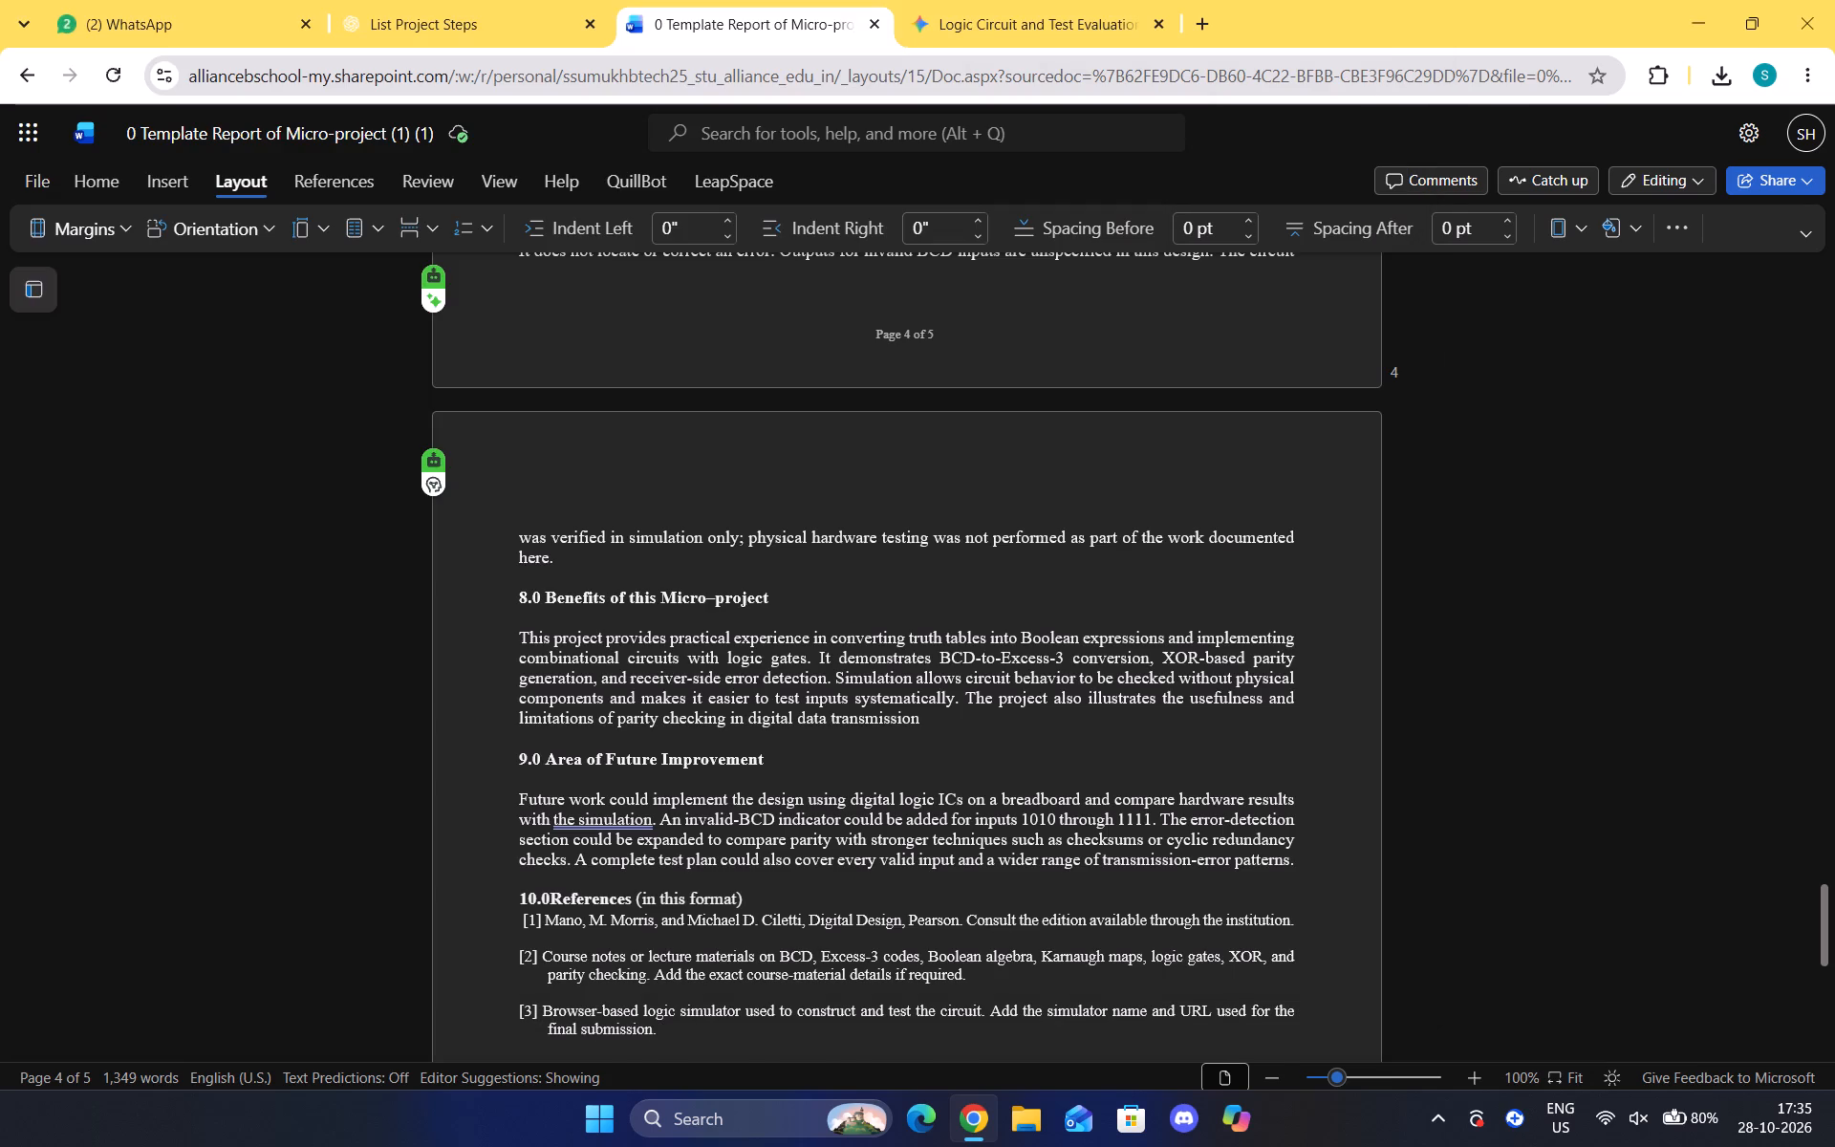
Preview the report for printing, check the page break around the 7.0 heading and Simulation figure, and close the preview without printing.
{"action": "left_click", "coordinate": [25, 180]}
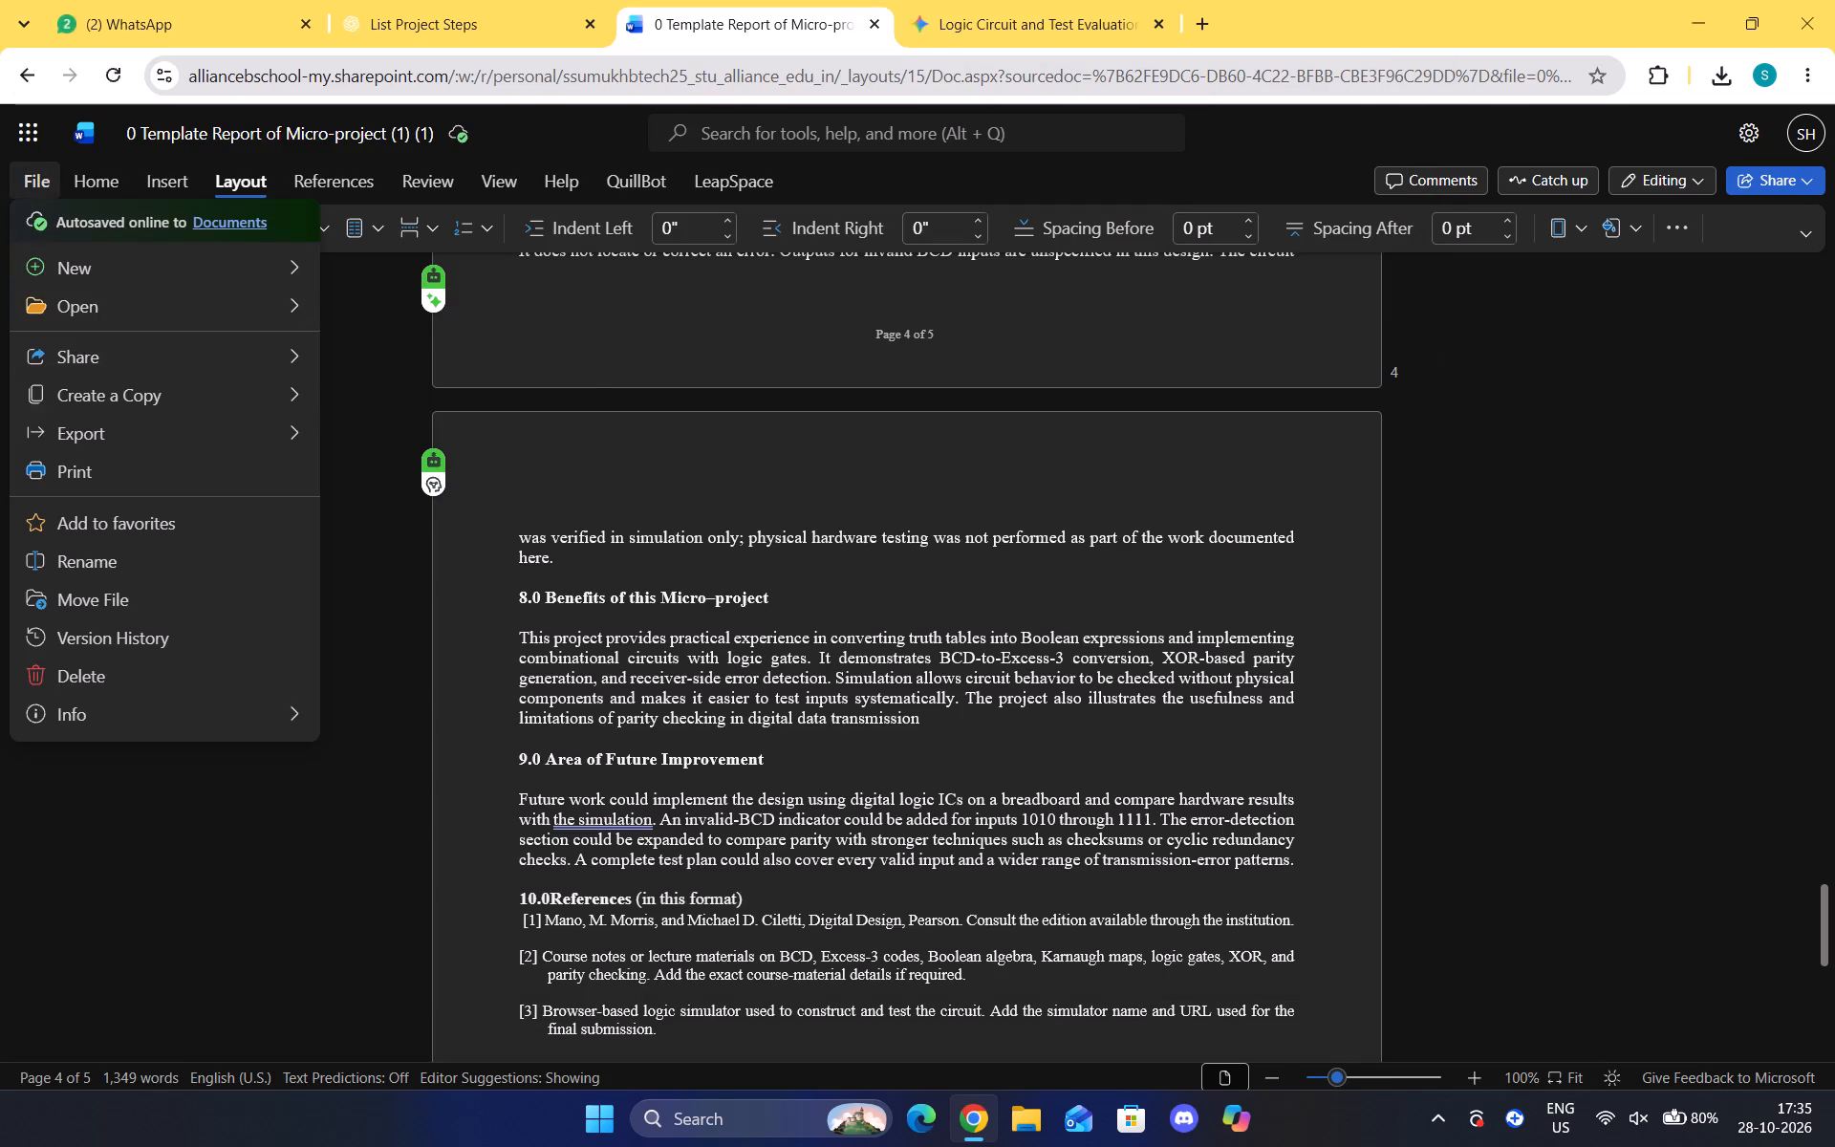
{"action": "left_click", "coordinate": [198, 460]}
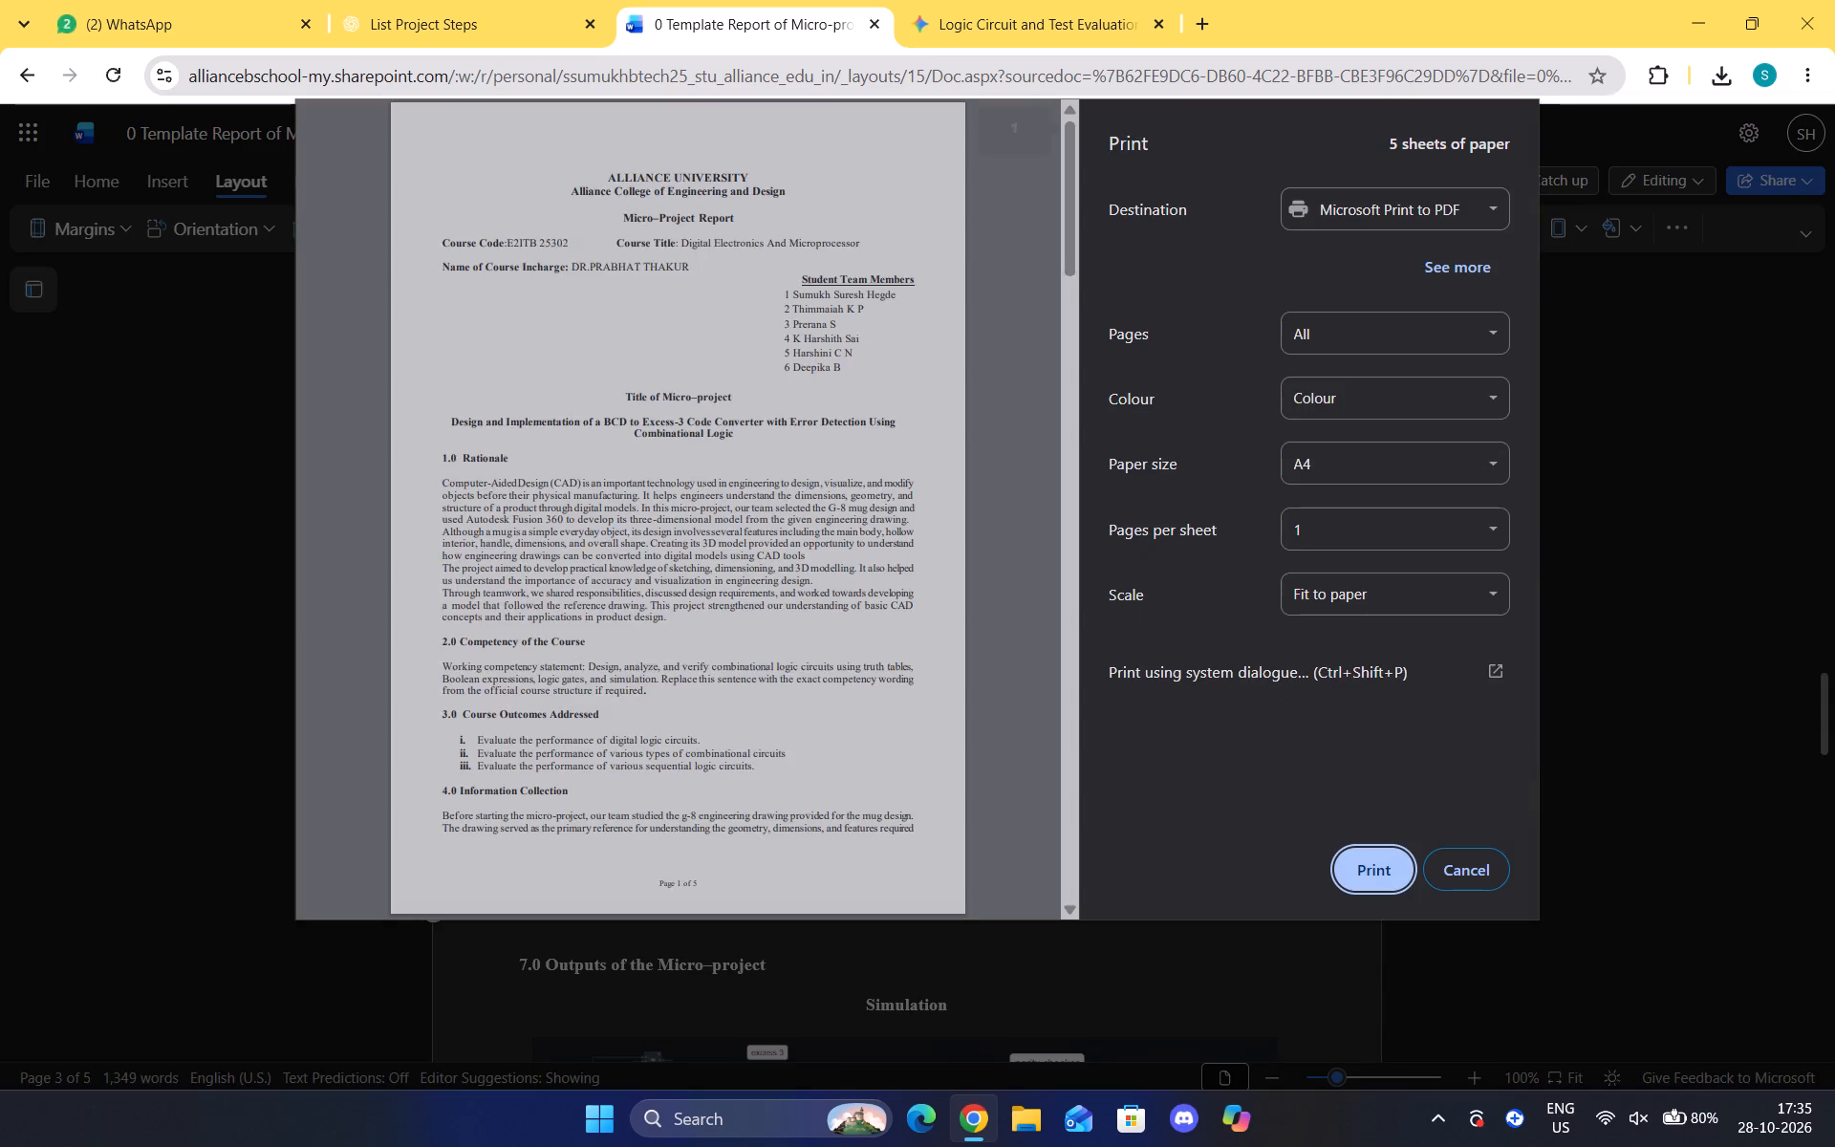
{"action": "scroll", "coordinate": [796, 581], "scroll_direction": "down", "scroll_amount": 14}
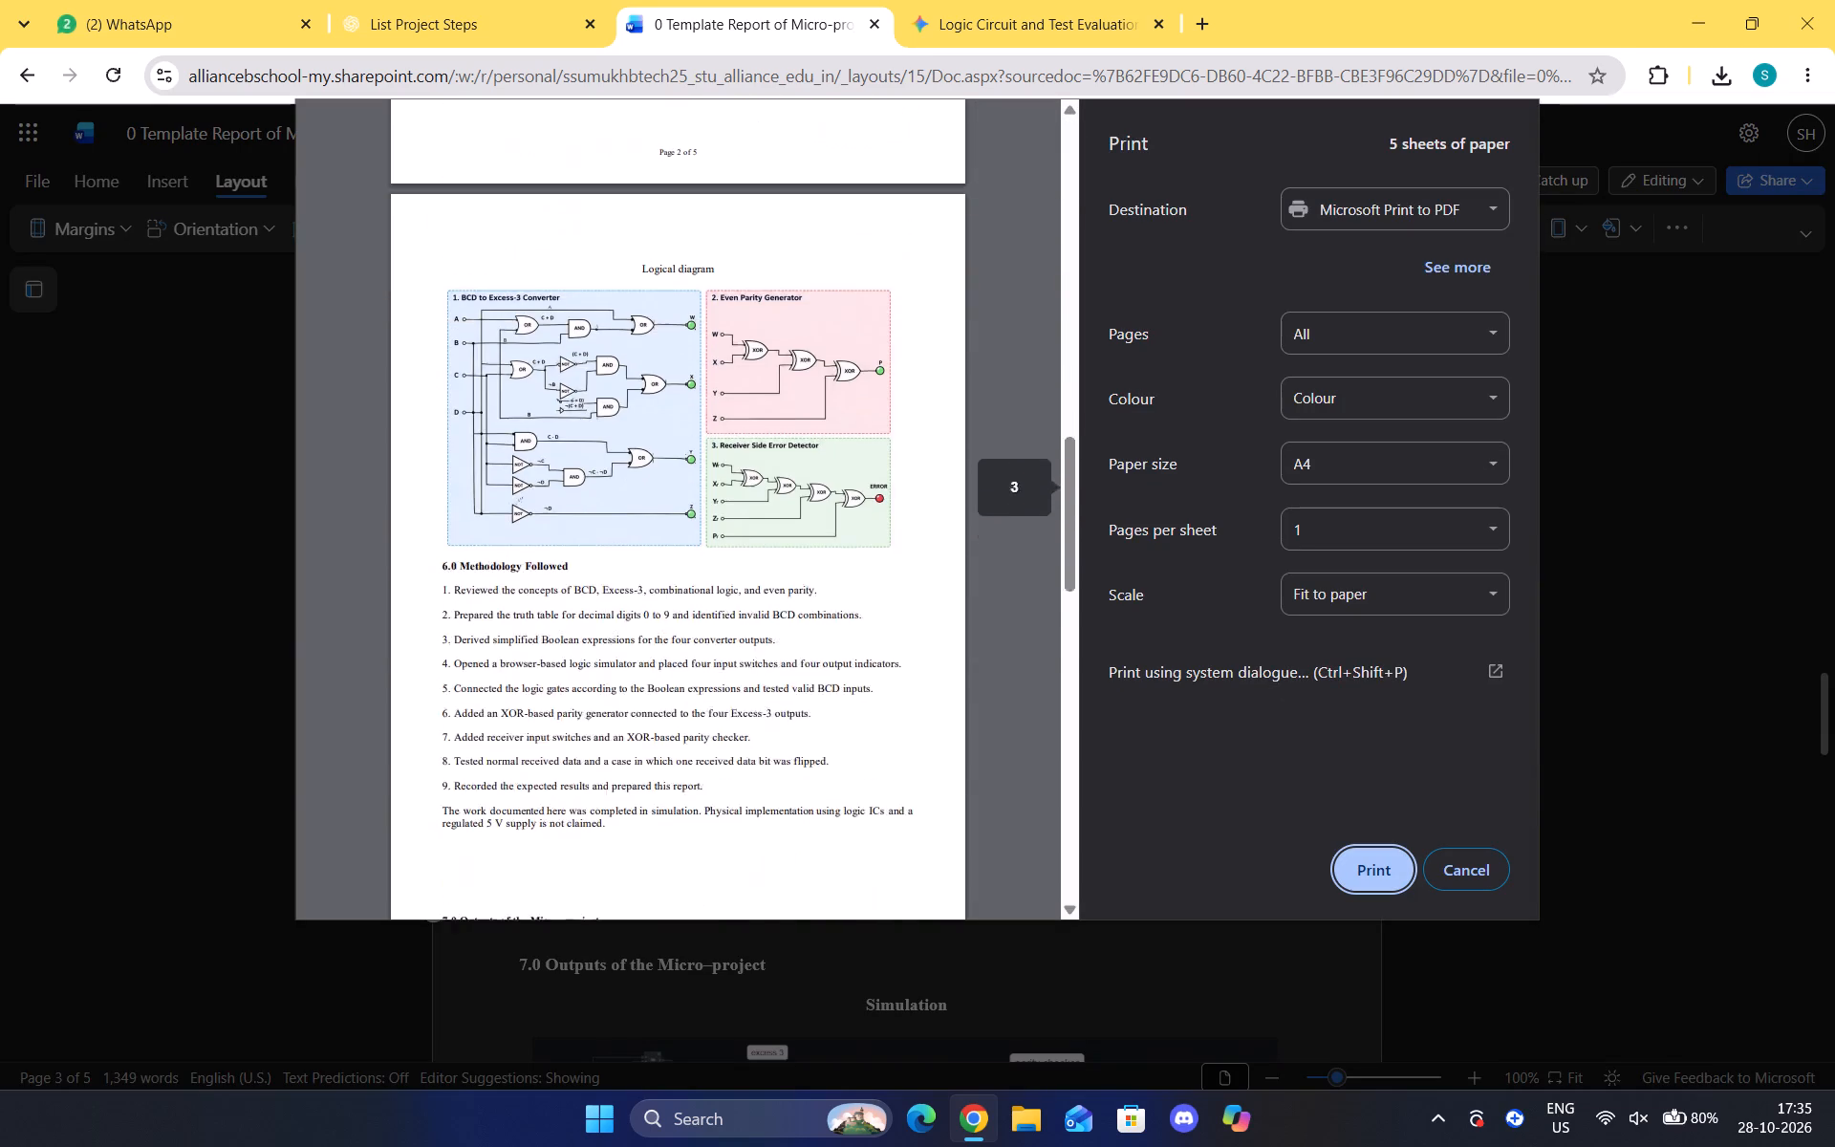
{"action": "scroll", "coordinate": [788, 573], "scroll_direction": "down", "scroll_amount": 3}
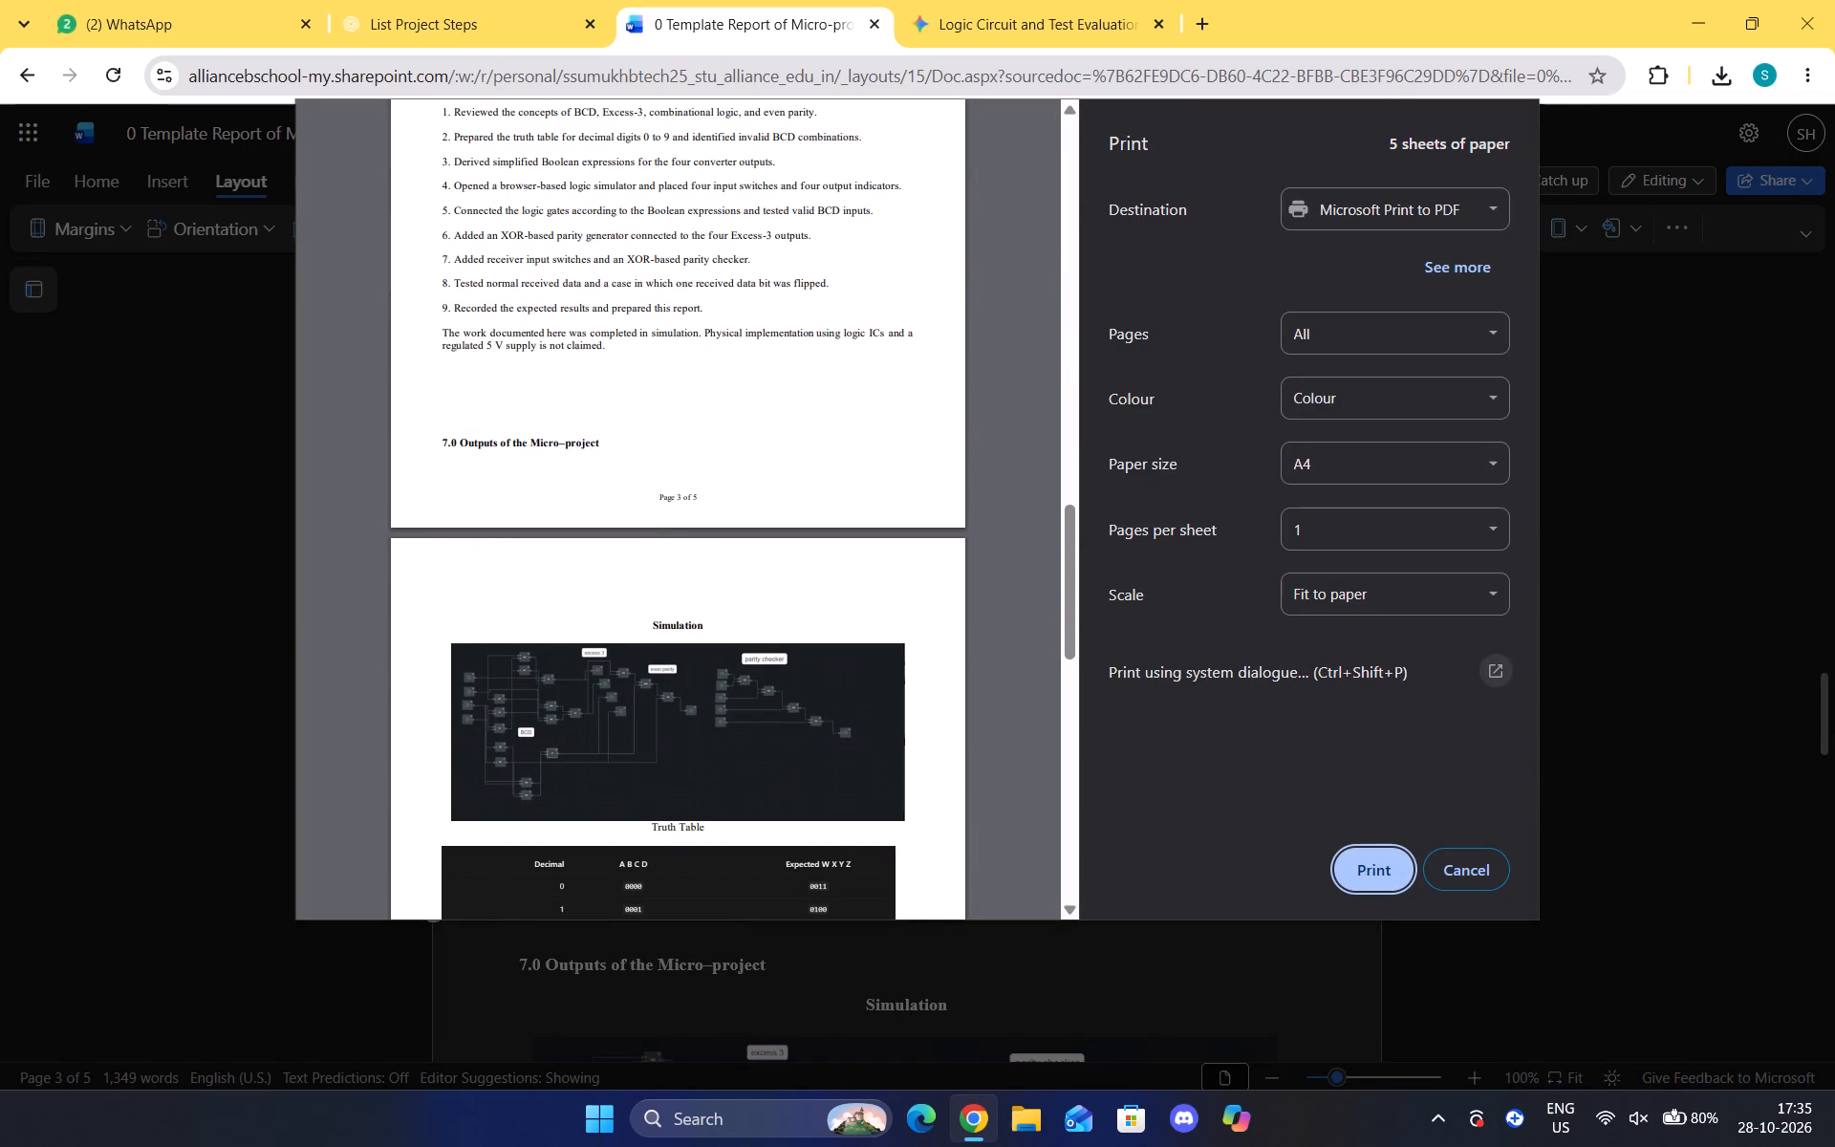
{"action": "left_click", "coordinate": [1459, 867]}
Insert one blank line above the "7.0 Outputs of the Micro–project" heading on page 4.
{"action": "scroll", "coordinate": [679, 780], "scroll_direction": "down", "scroll_amount": 3}
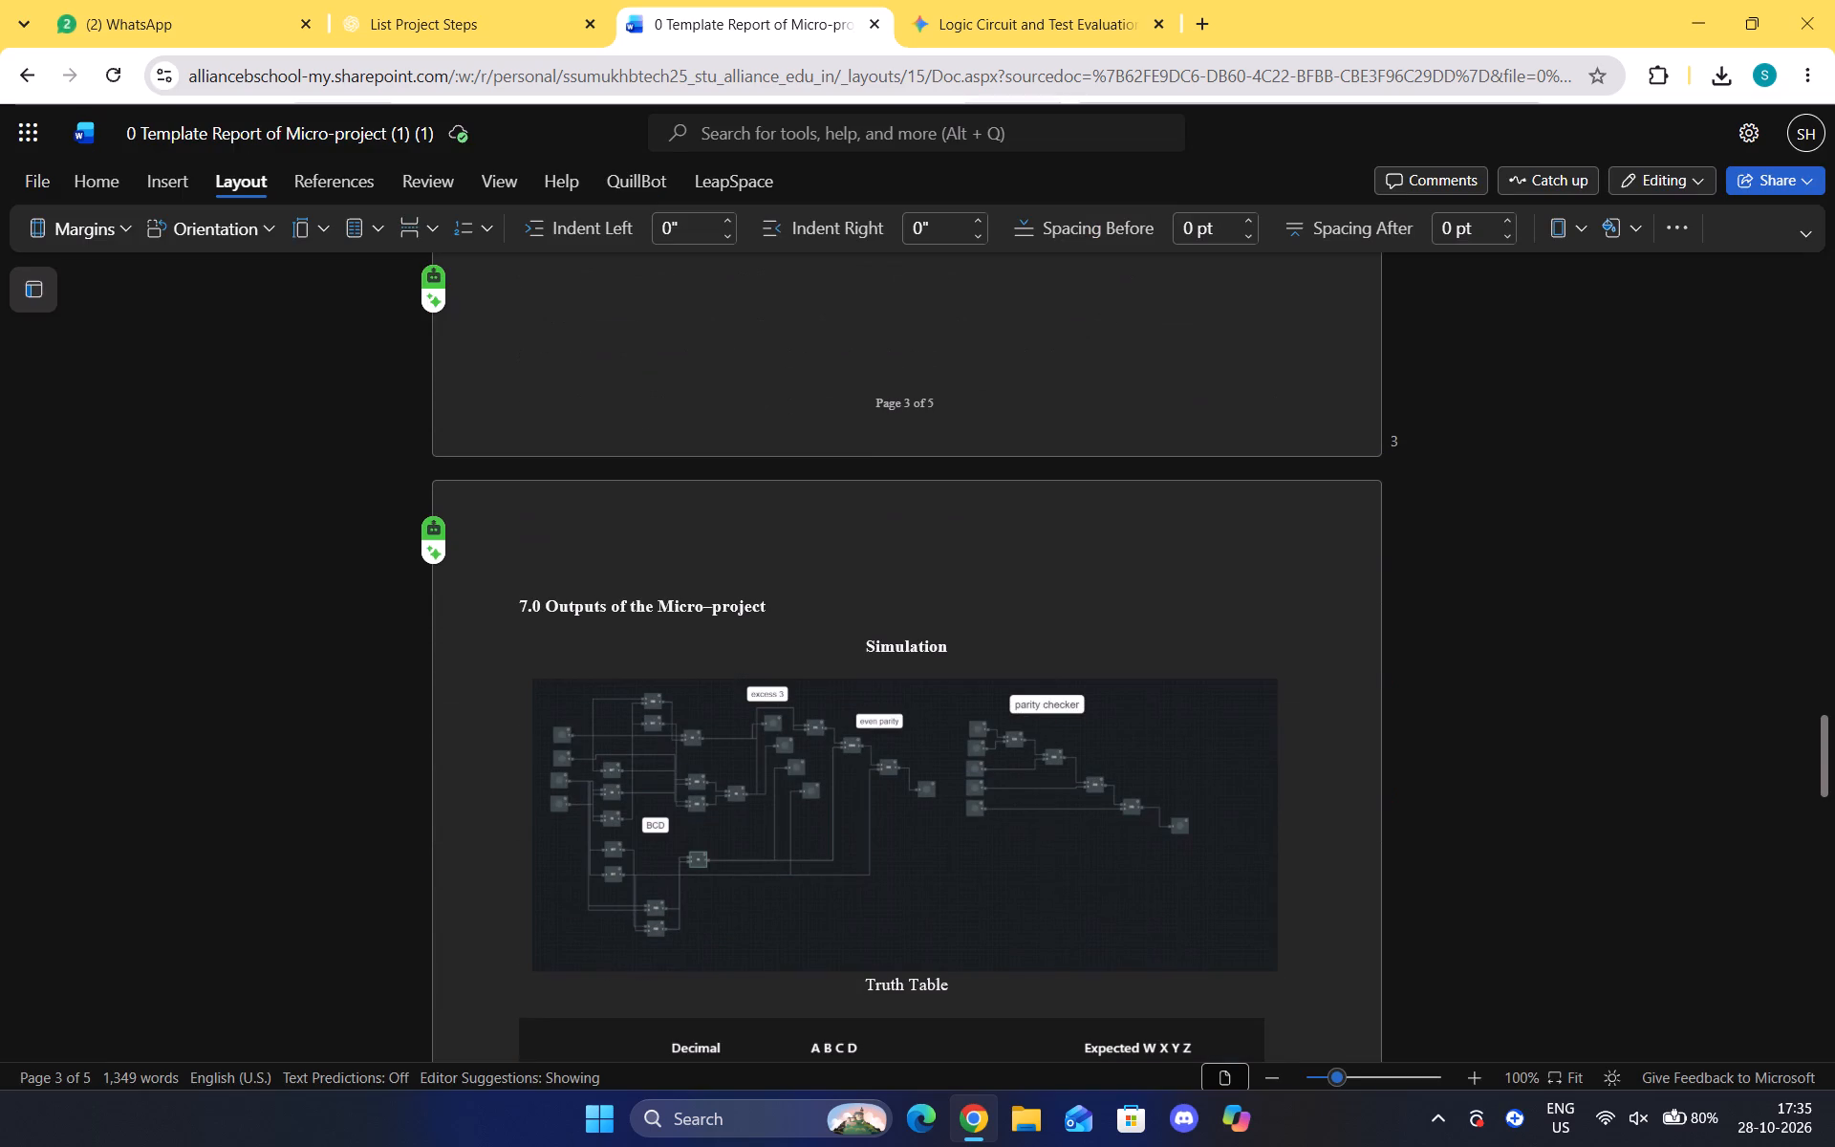
{"action": "left_click", "coordinate": [514, 573]}
{"action": "key", "text": "Return"}
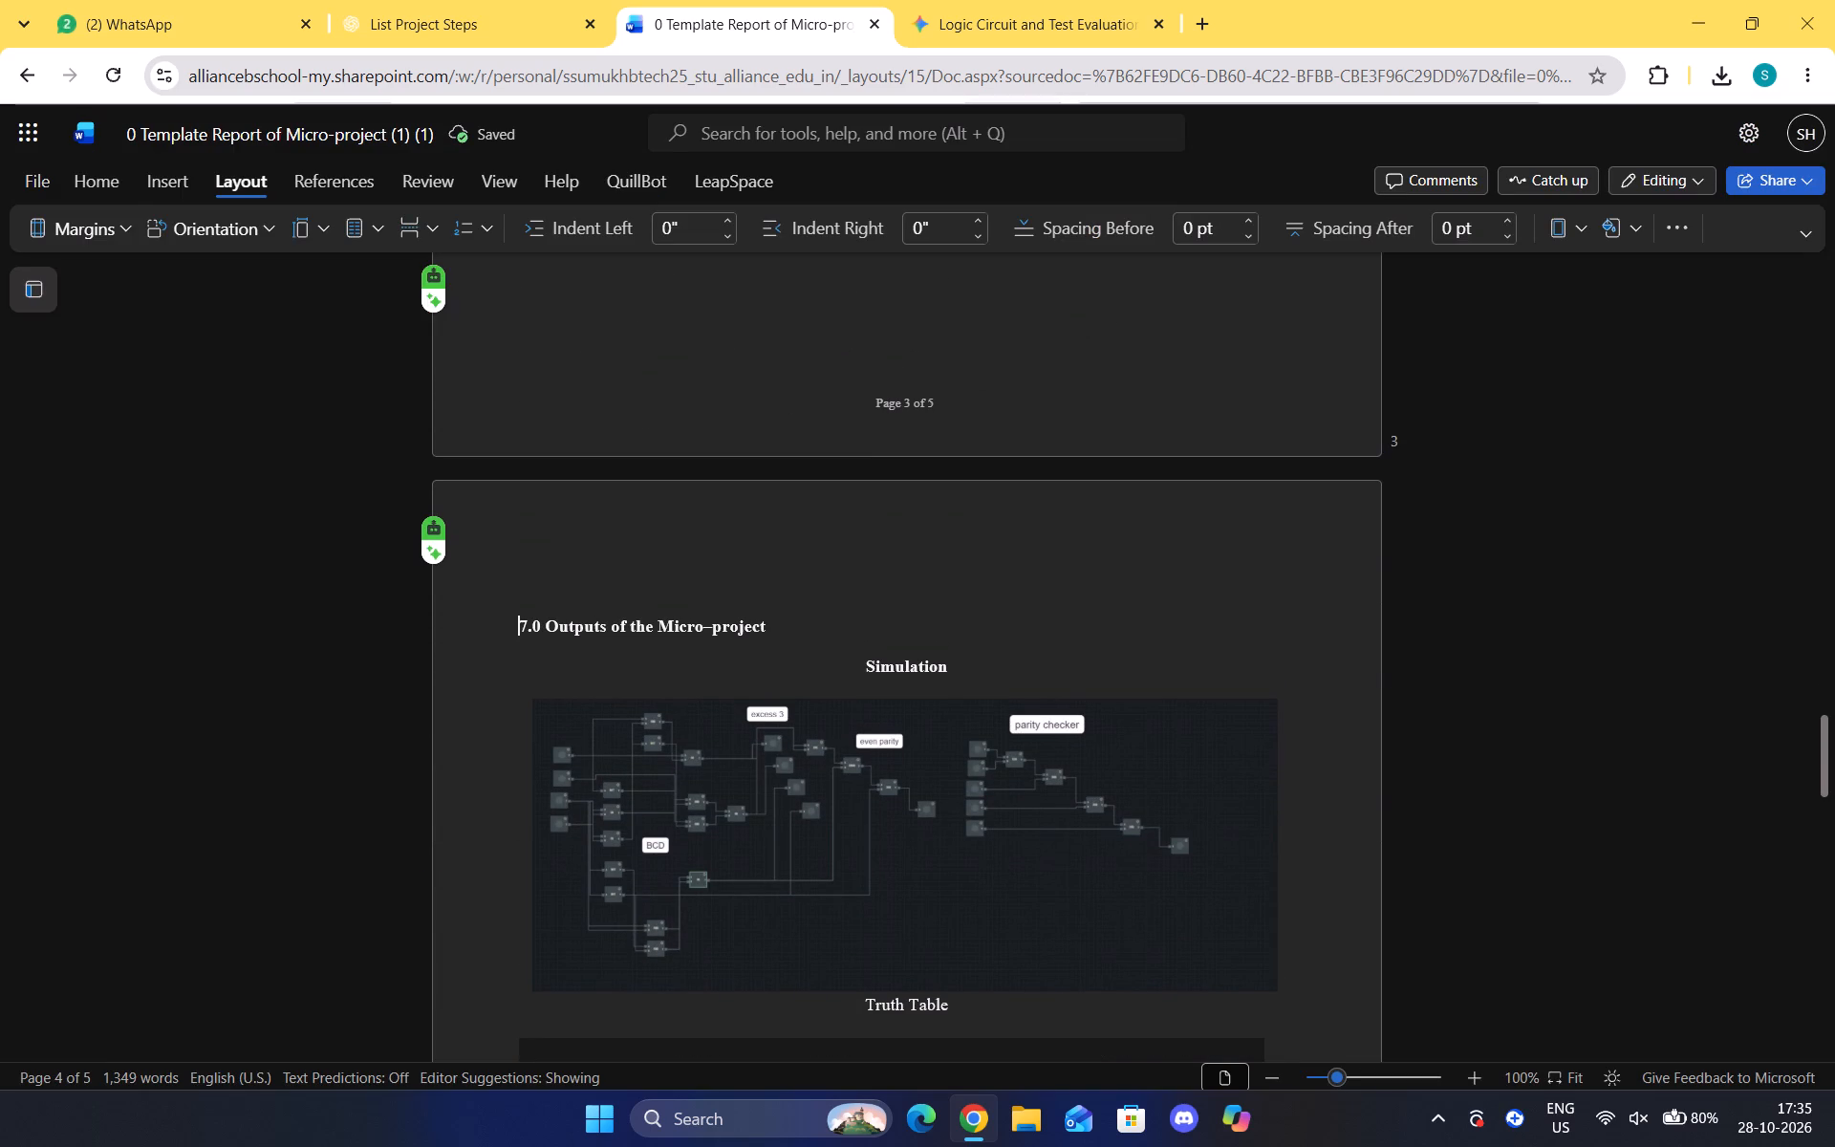
Check the report's print preview and print all pages with Microsoft Print to PDF, saving in Downloads as "dig report final pro max".
{"action": "left_click", "coordinate": [42, 170]}
{"action": "left_click", "coordinate": [137, 465]}
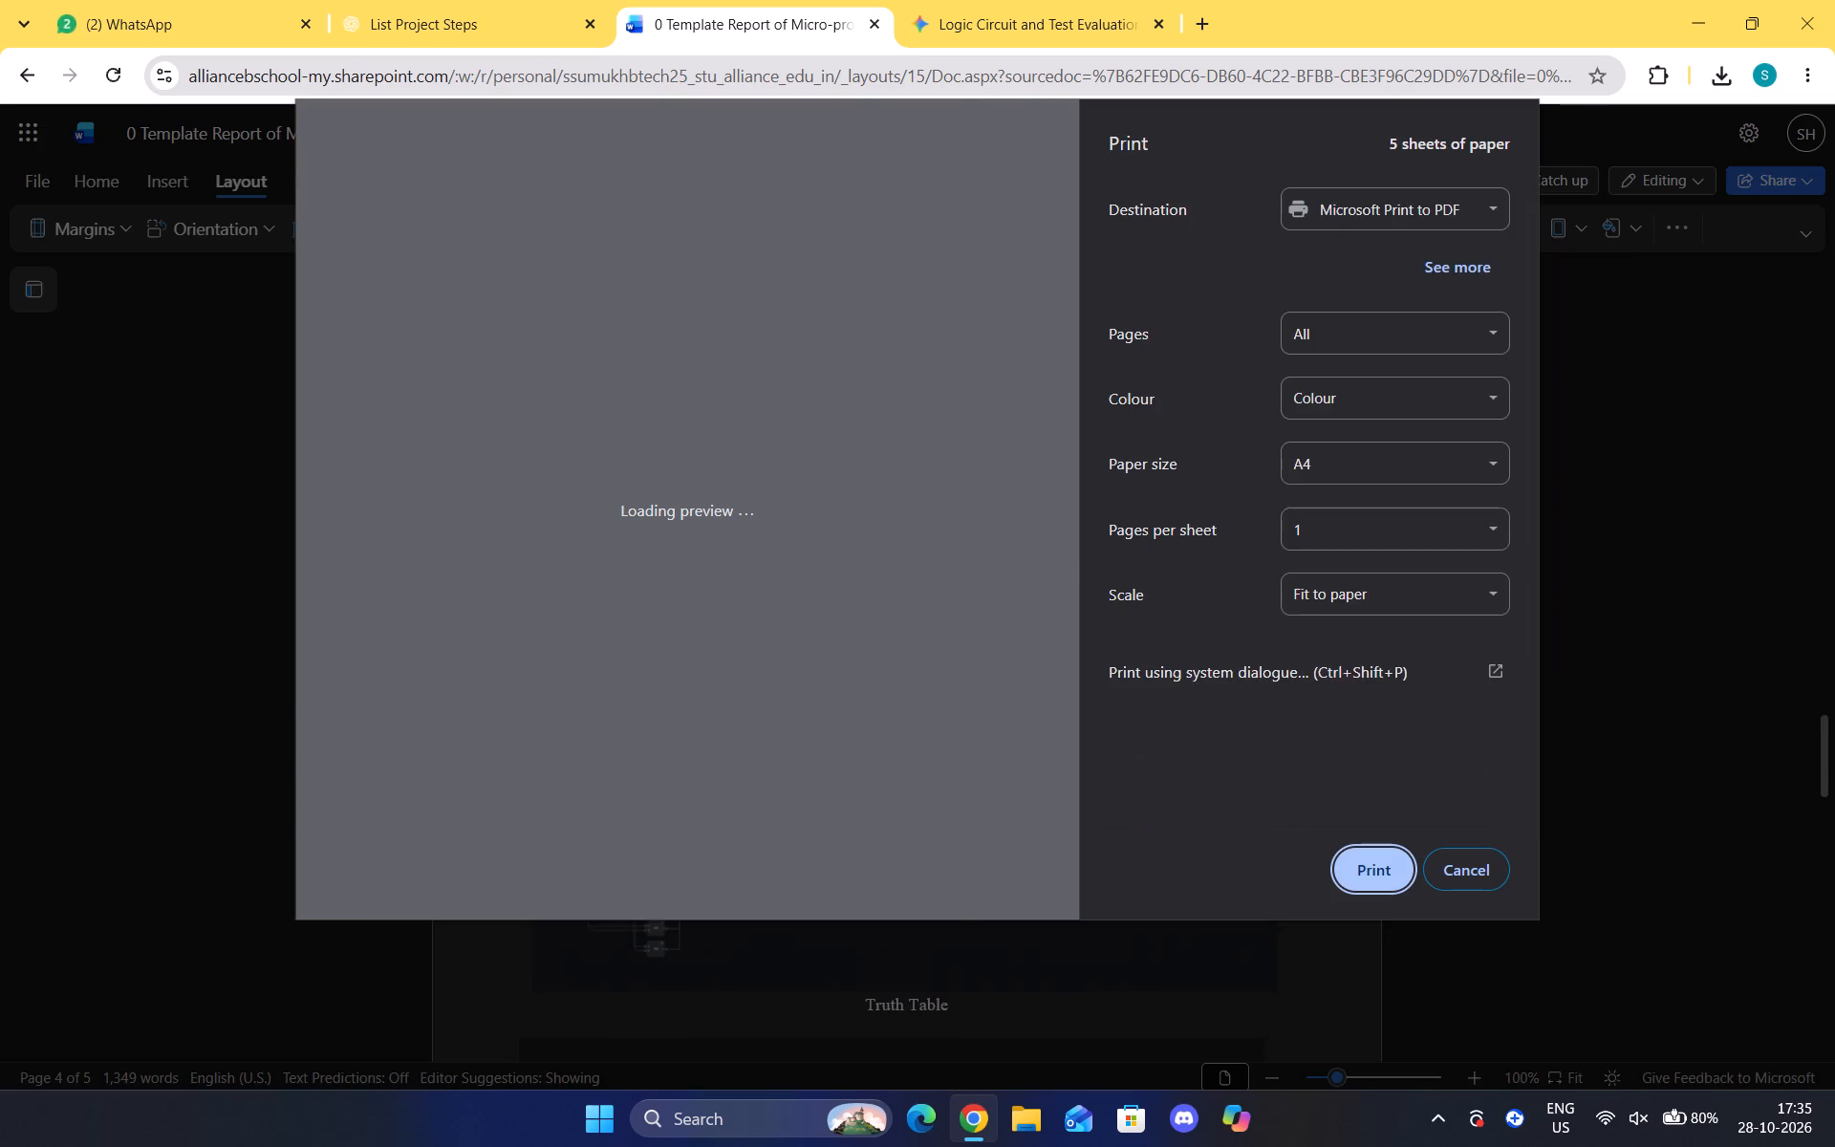
{"action": "scroll", "coordinate": [771, 585], "scroll_direction": "down", "scroll_amount": 12}
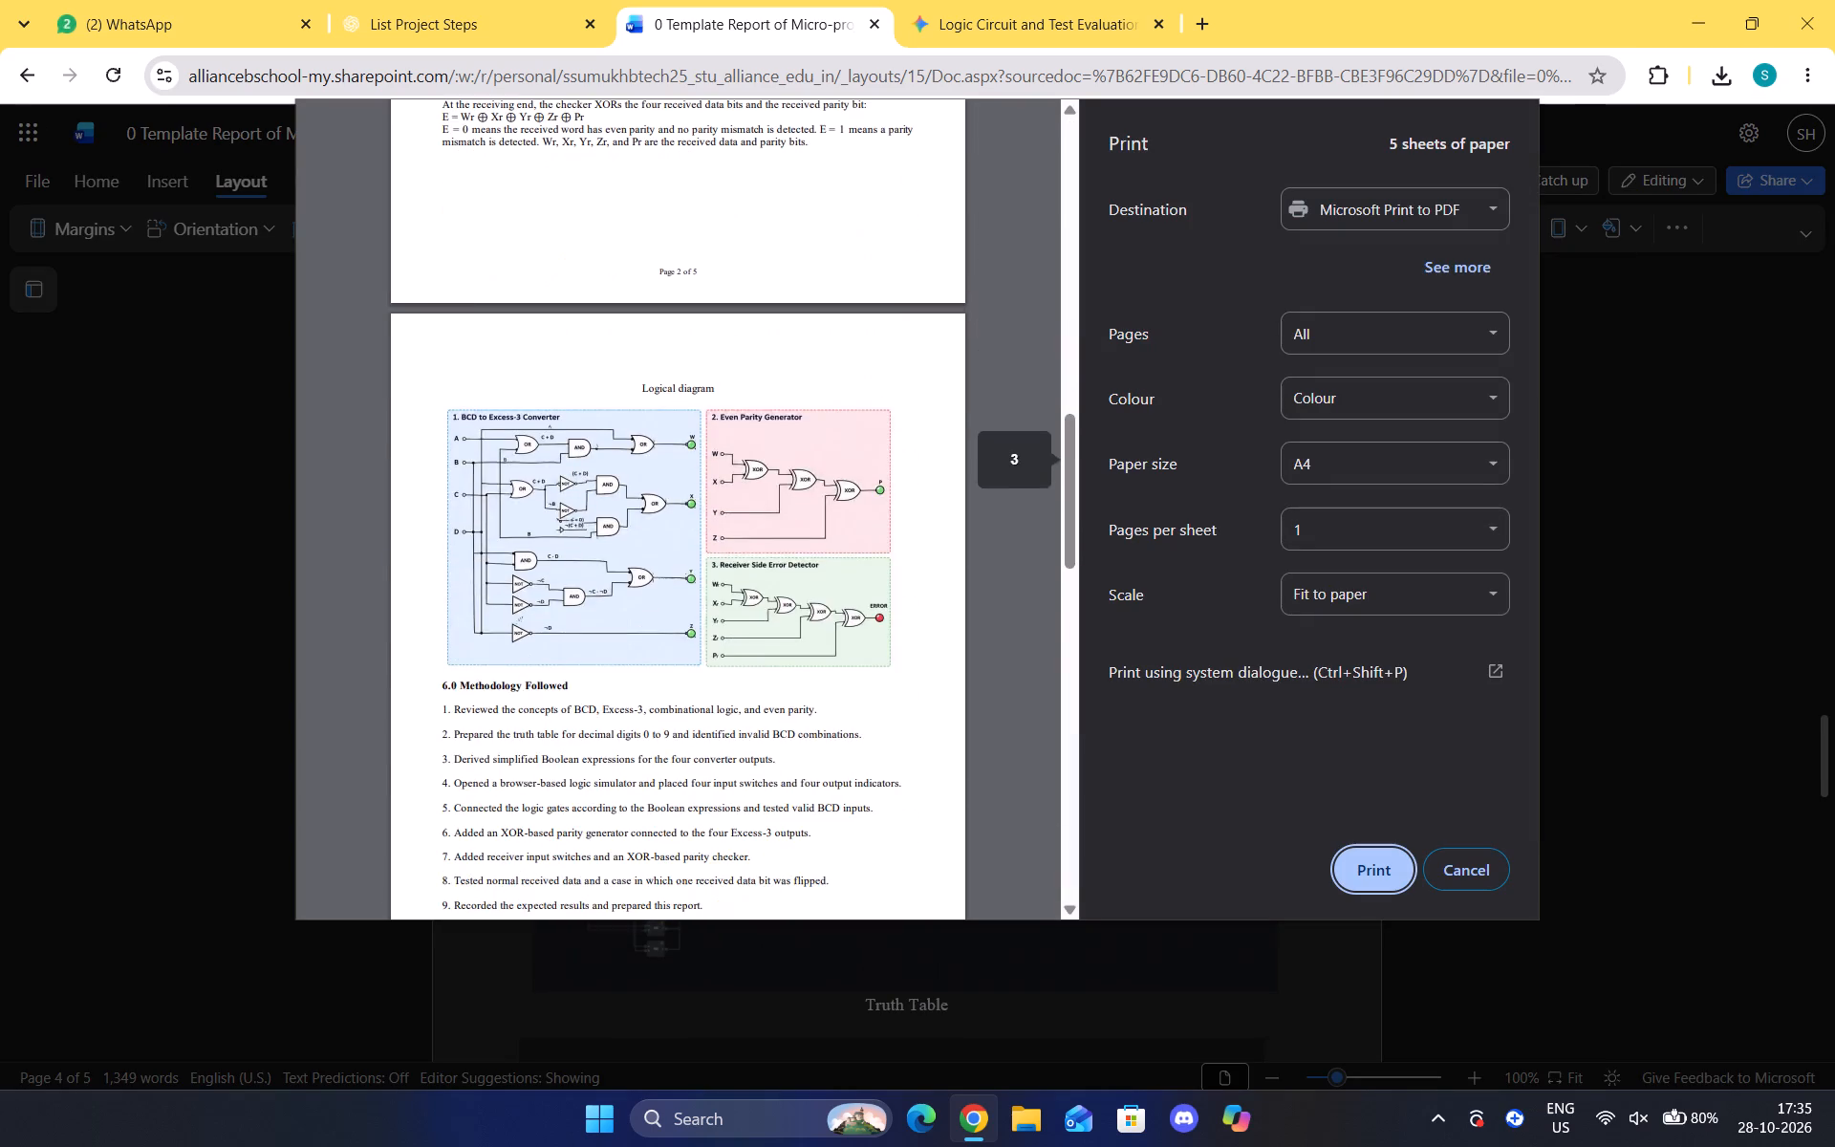
{"action": "scroll", "coordinate": [771, 585], "scroll_direction": "down", "scroll_amount": 7}
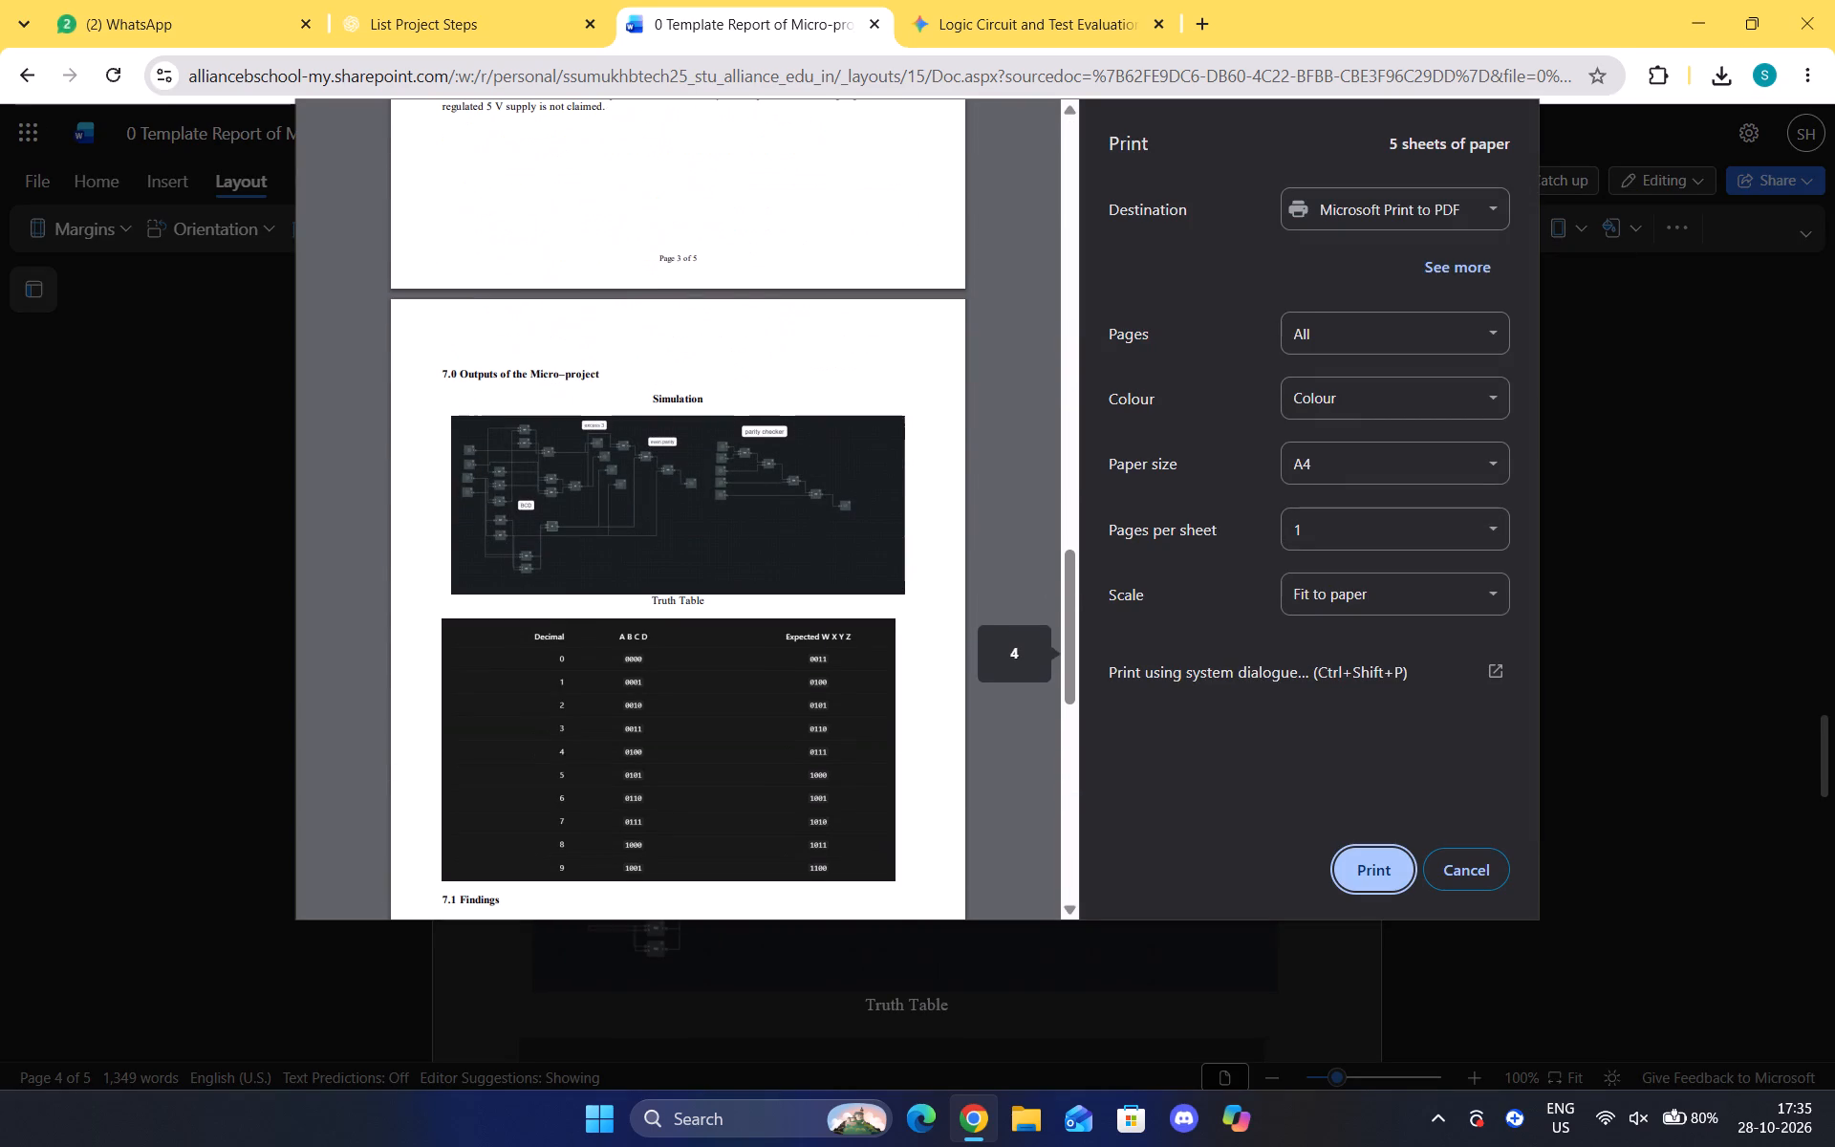
{"action": "scroll", "coordinate": [772, 585], "scroll_direction": "up", "scroll_amount": 1}
{"action": "left_click", "coordinate": [1373, 874]}
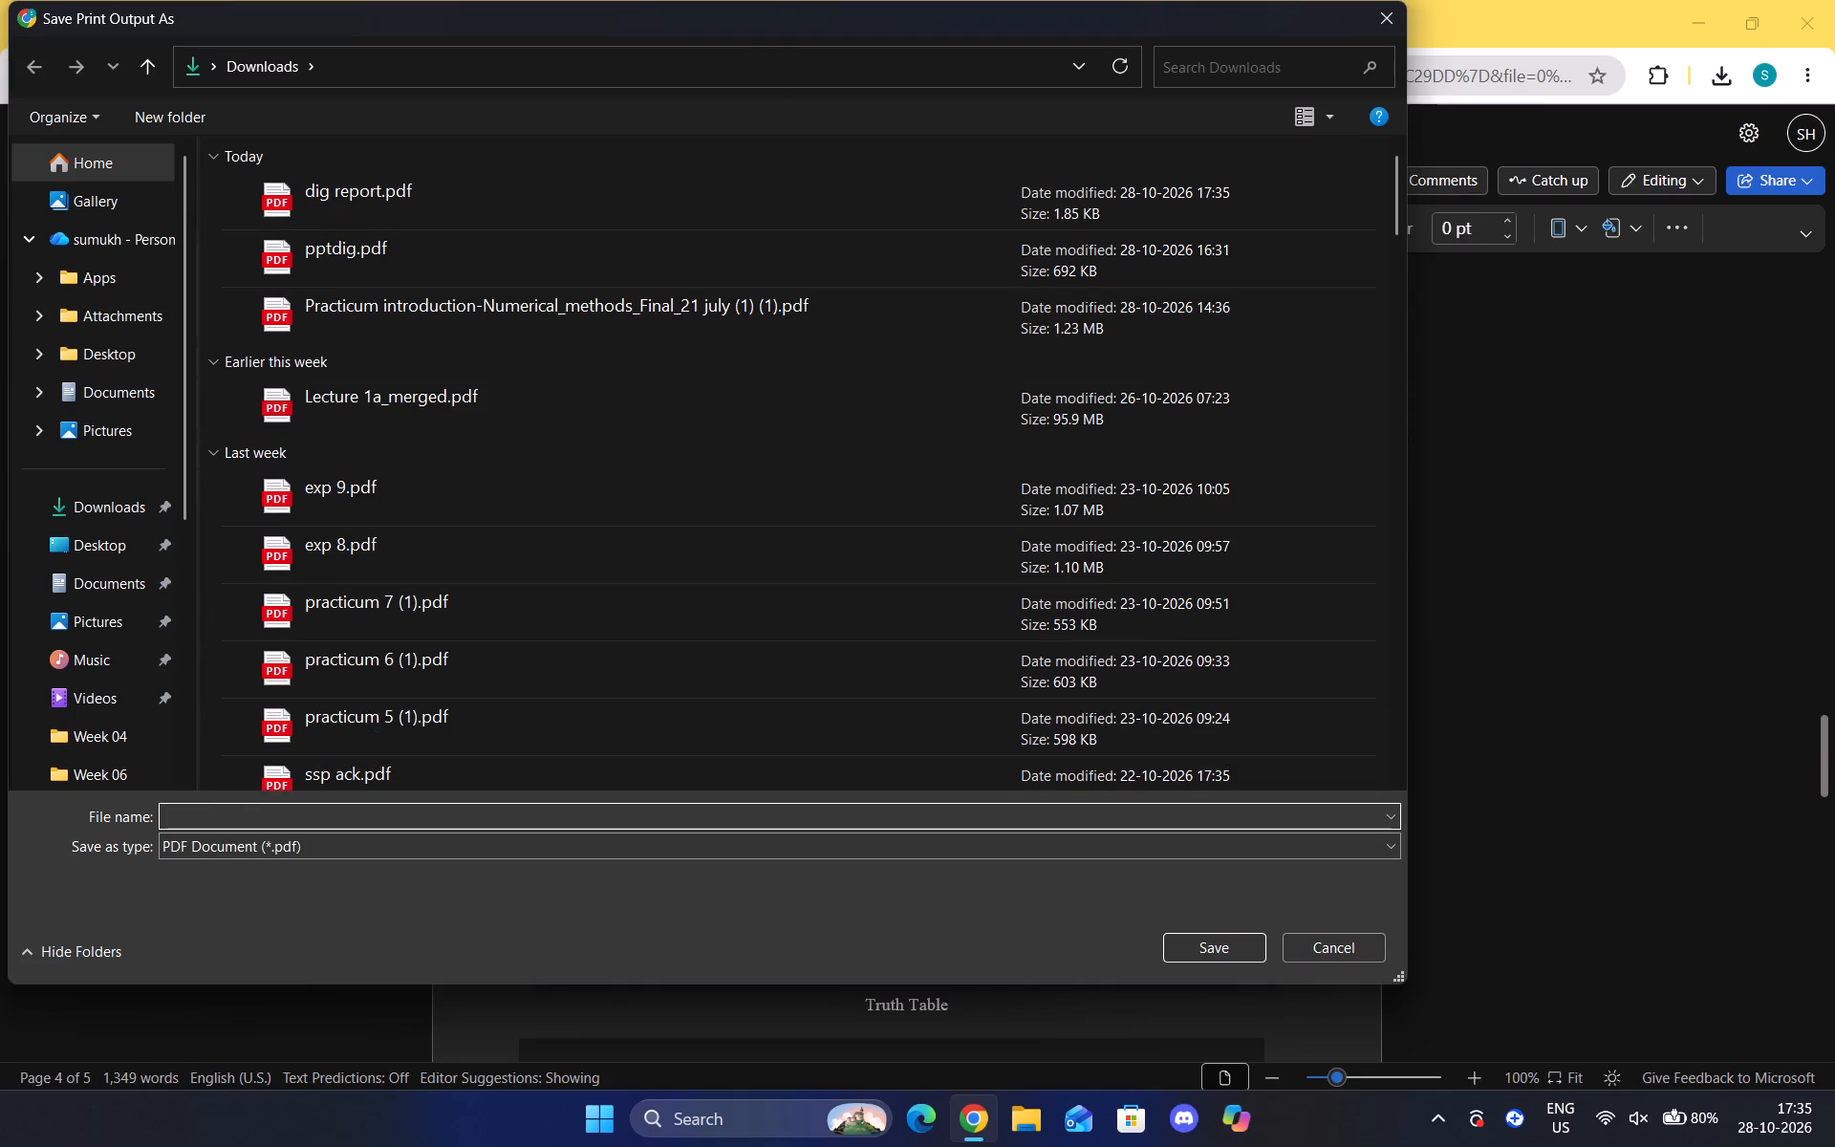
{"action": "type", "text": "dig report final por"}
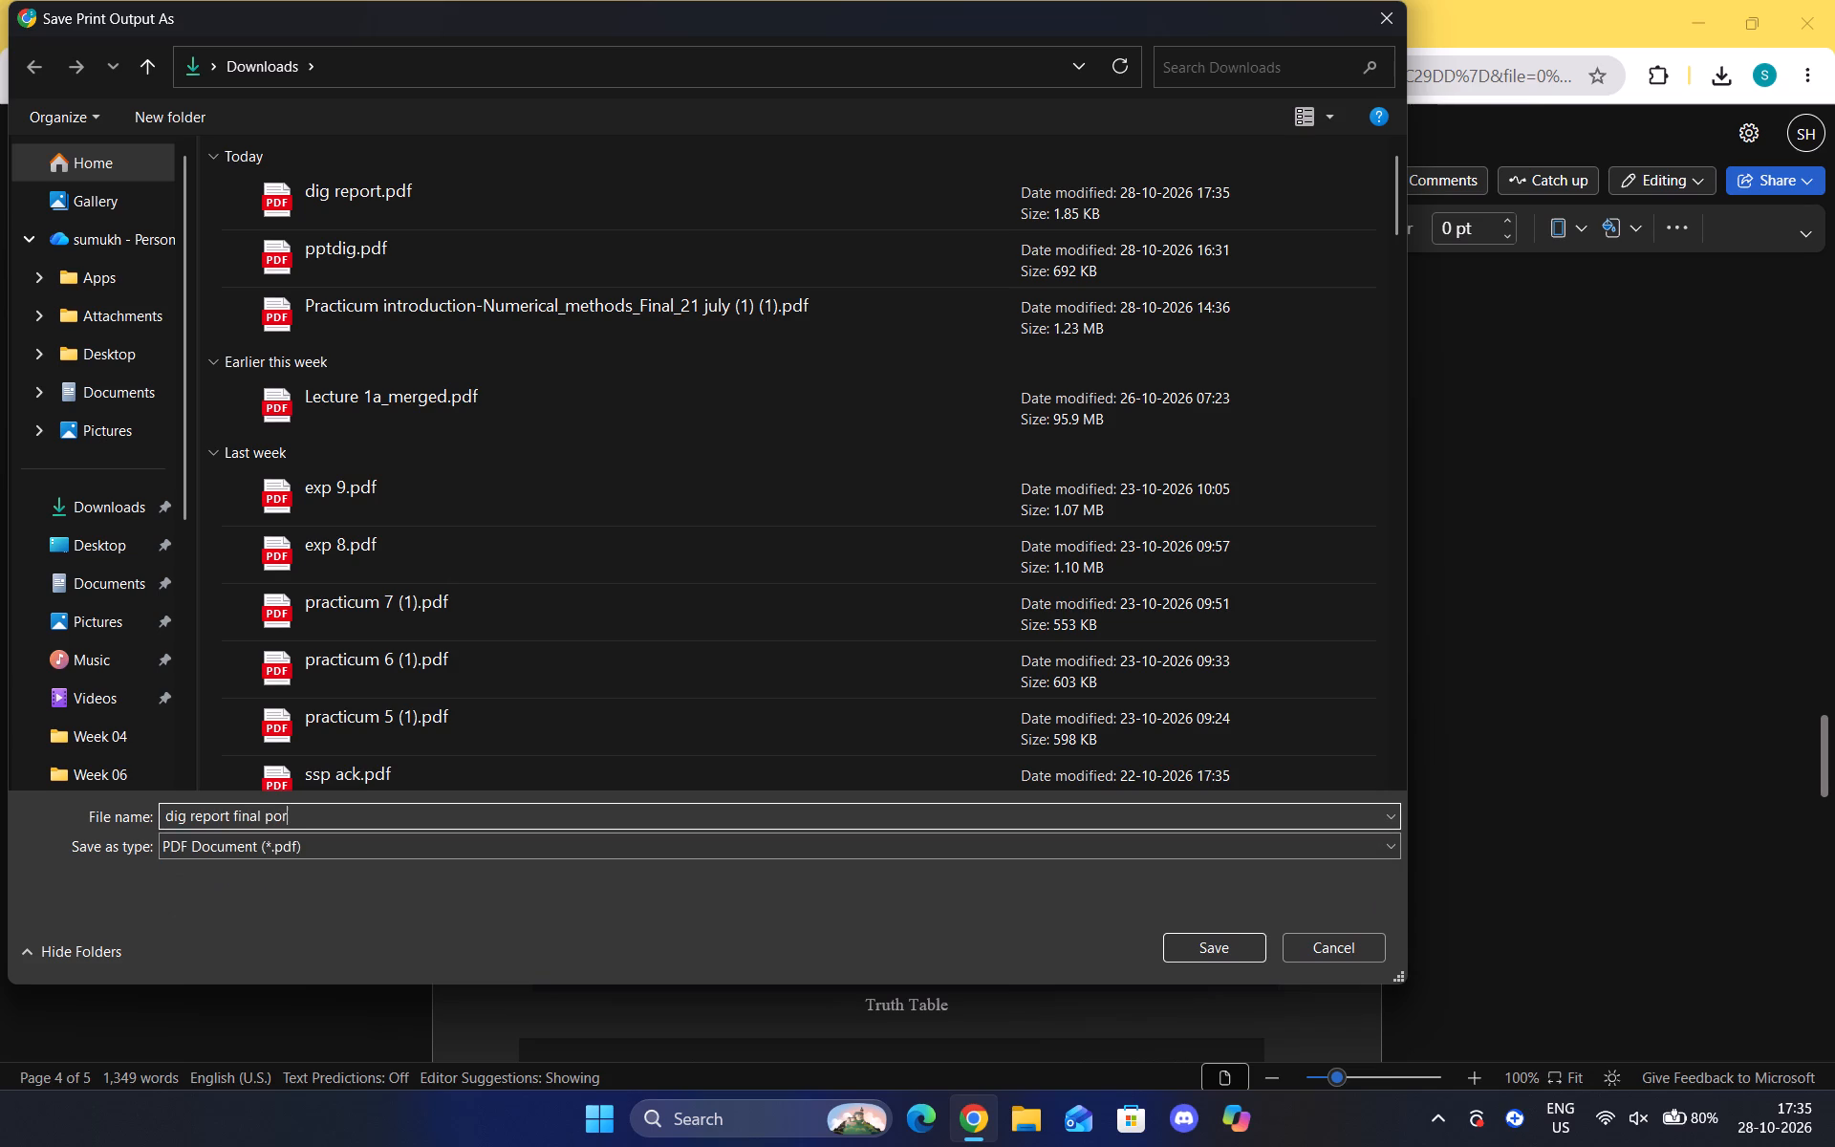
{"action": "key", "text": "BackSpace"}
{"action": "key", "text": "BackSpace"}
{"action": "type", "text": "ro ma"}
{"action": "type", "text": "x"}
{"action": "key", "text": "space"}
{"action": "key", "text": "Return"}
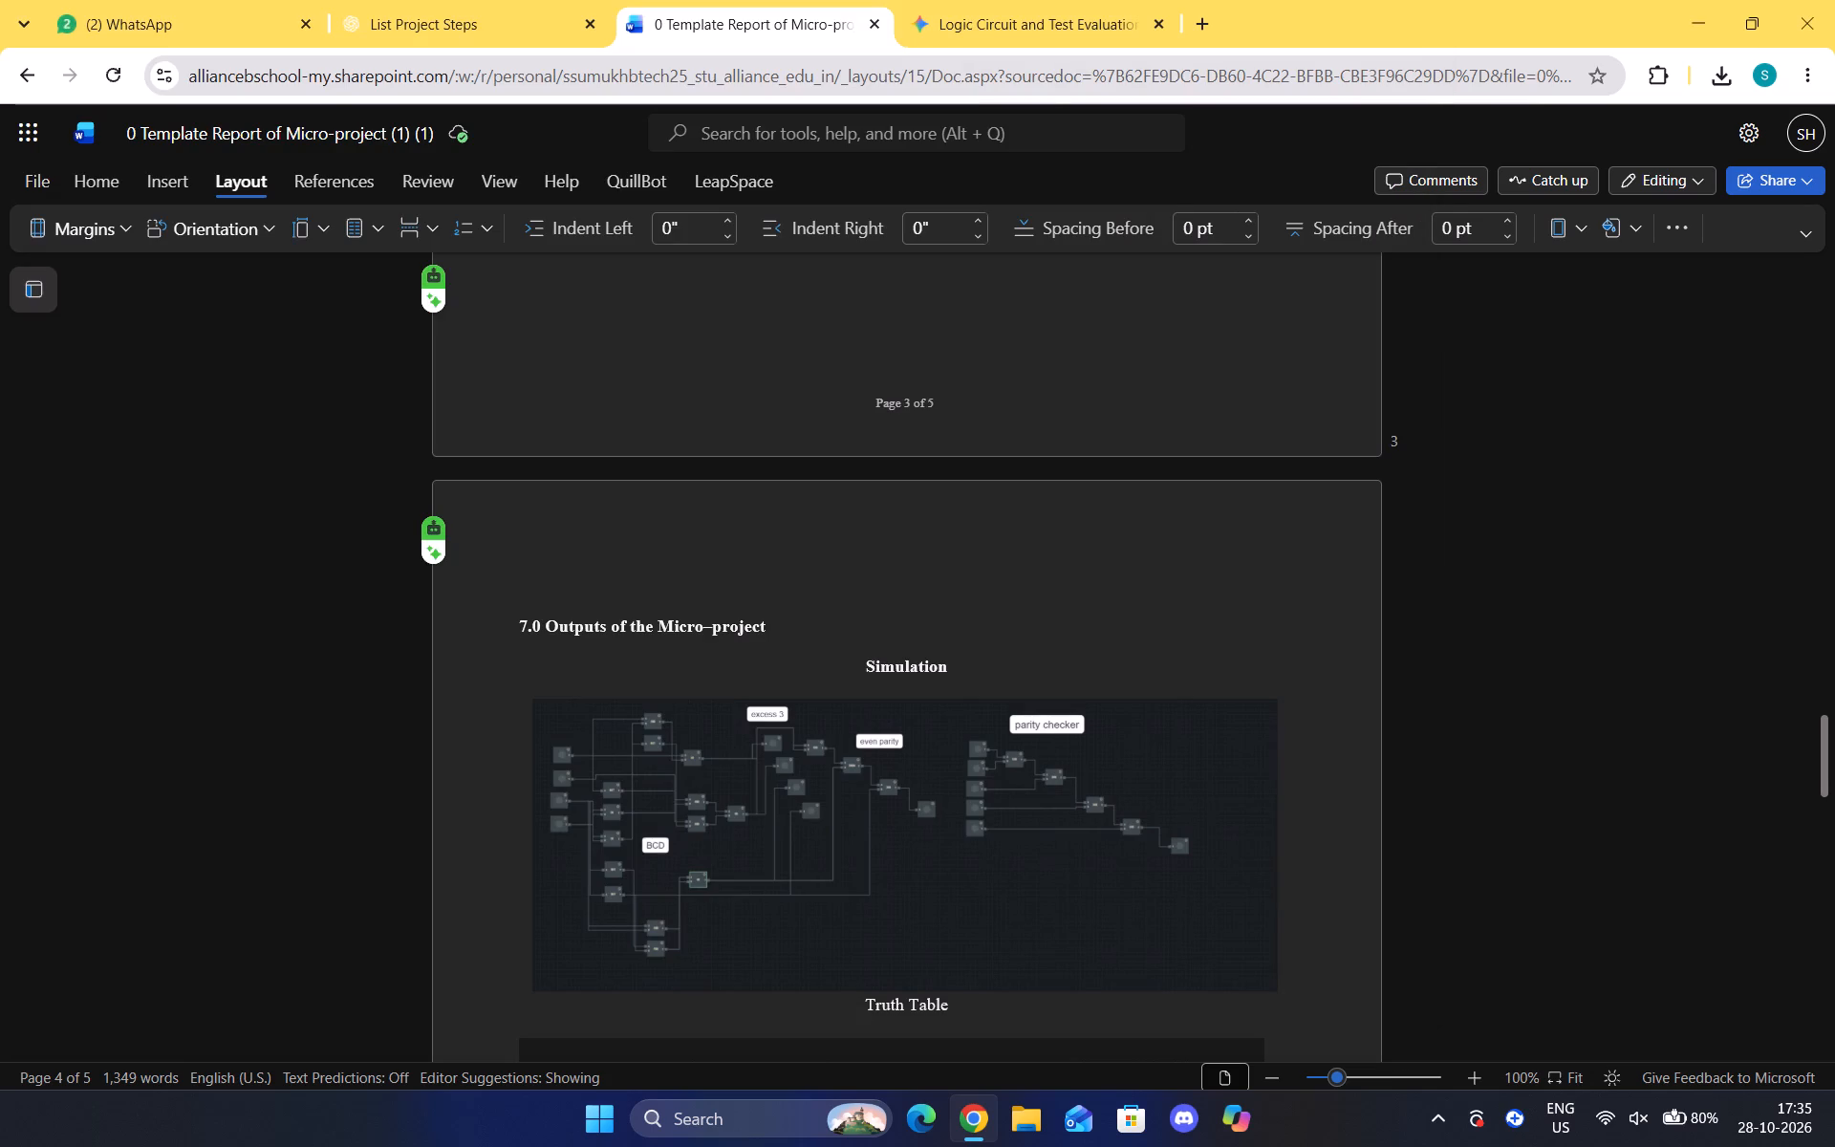